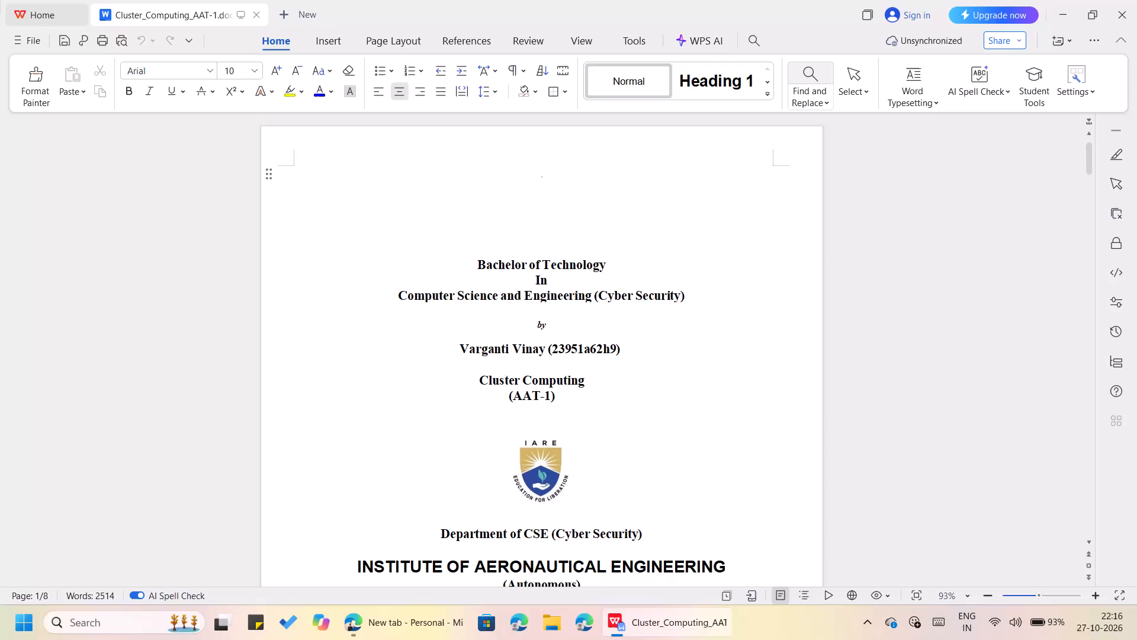
Look over the cover page and the opening section on edge-cluster hybrid architectures.
{"action": "scroll", "coordinate": [579, 281], "scroll_direction": "down", "scroll_amount": 6}
{"action": "scroll", "coordinate": [588, 286], "scroll_direction": "up", "scroll_amount": 6}
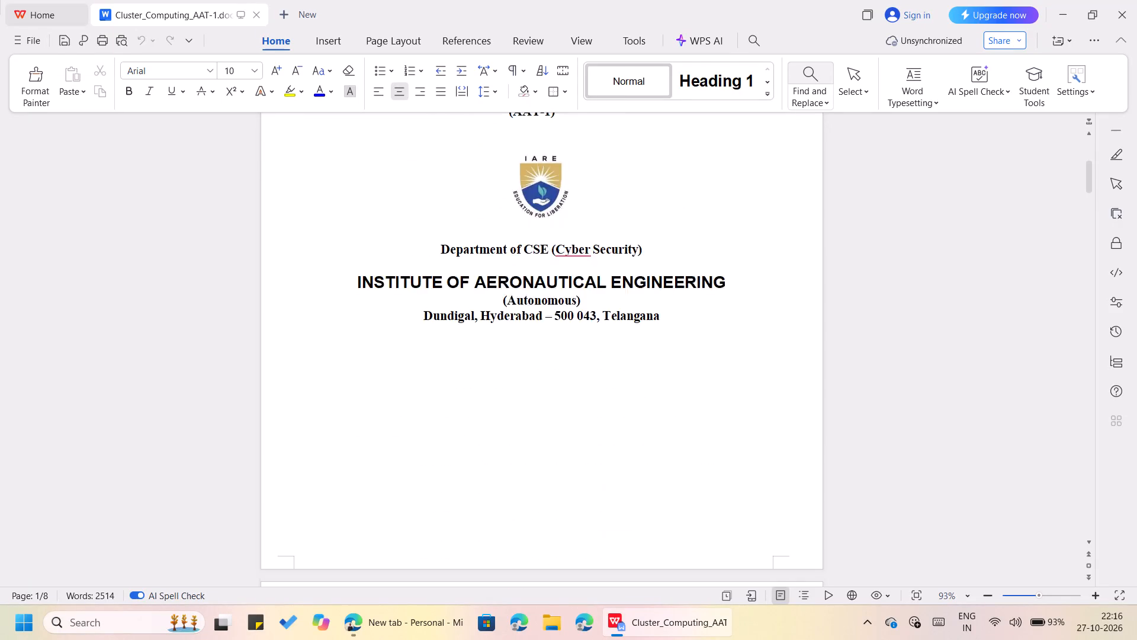
{"action": "scroll", "coordinate": [588, 286], "scroll_direction": "down", "scroll_amount": 17}
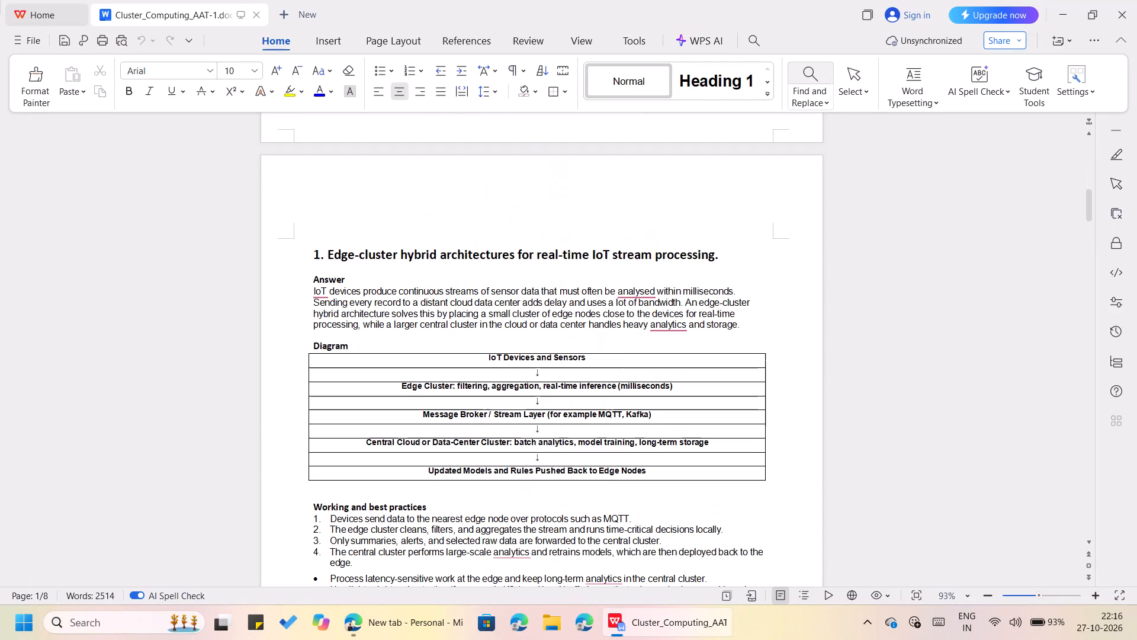
{"action": "scroll", "coordinate": [593, 293], "scroll_direction": "up", "scroll_amount": 12}
{"action": "scroll", "coordinate": [599, 292], "scroll_direction": "up", "scroll_amount": 12}
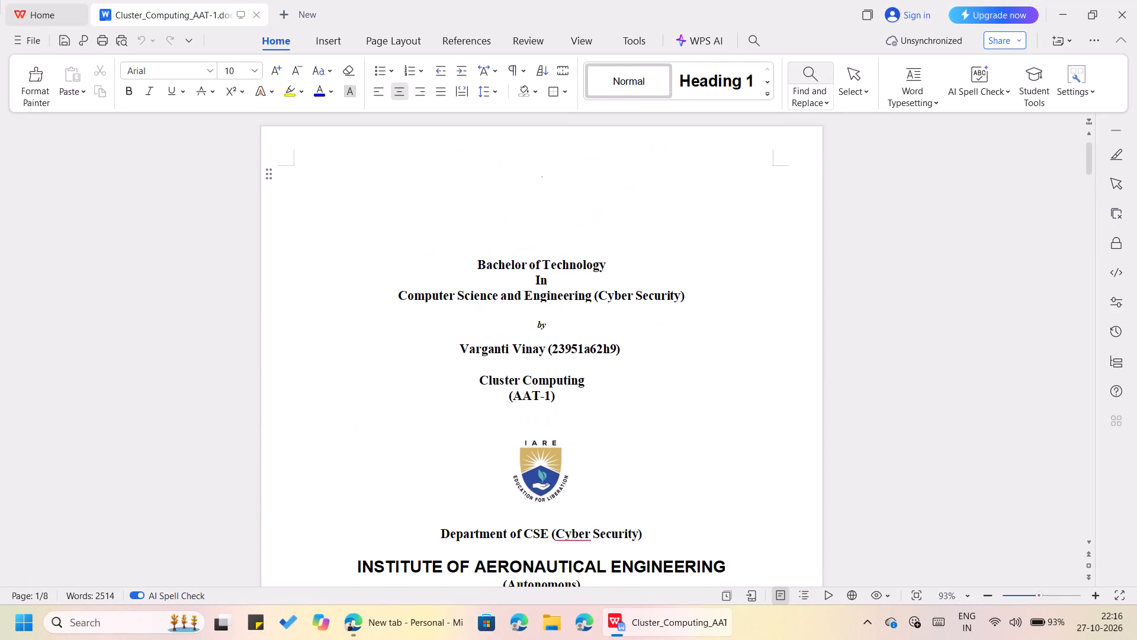
Select the cover page title lines from "Bachelor of Technology" through "Computer Science and Engineering (Cyber Security)".
{"action": "left_click_drag", "start_coordinate": [484, 263], "coordinate": [490, 280]}
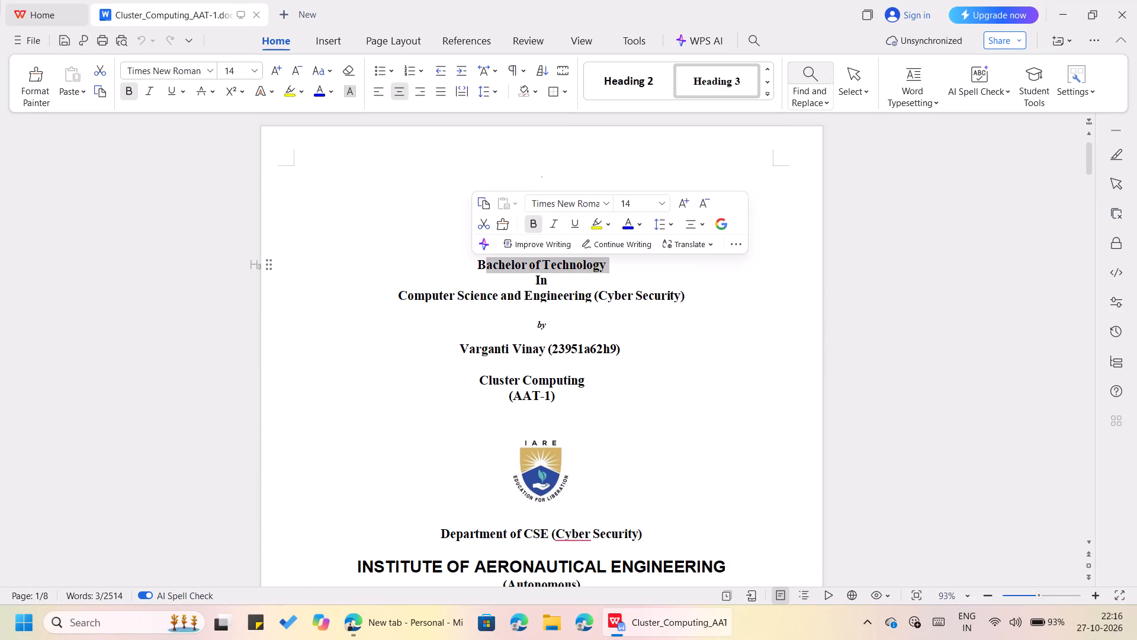
{"action": "left_click", "coordinate": [468, 259]}
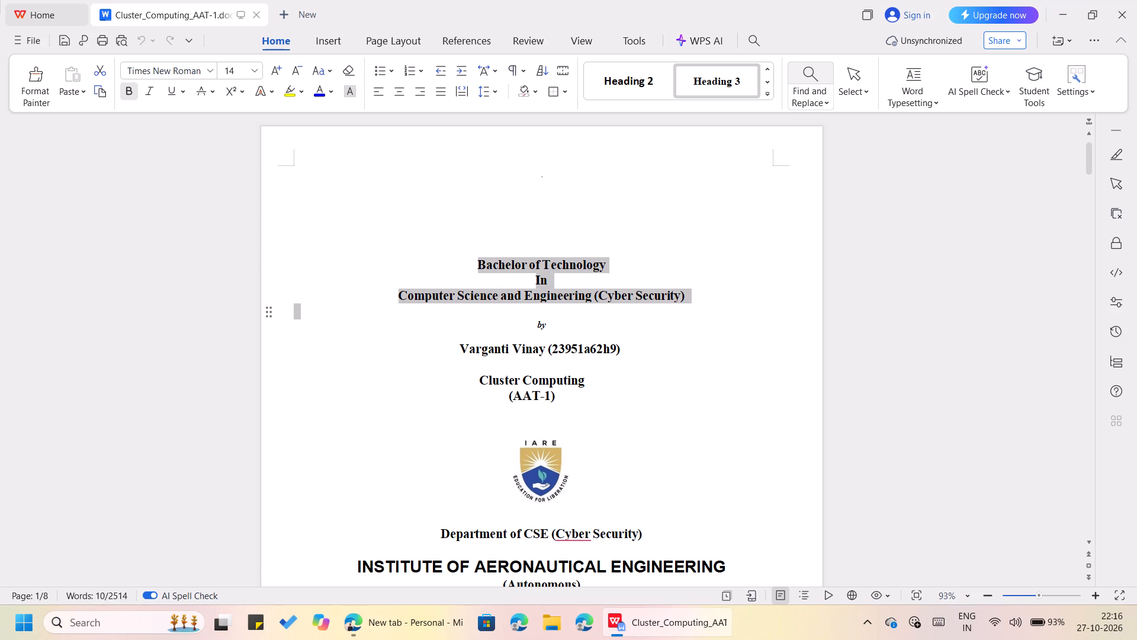
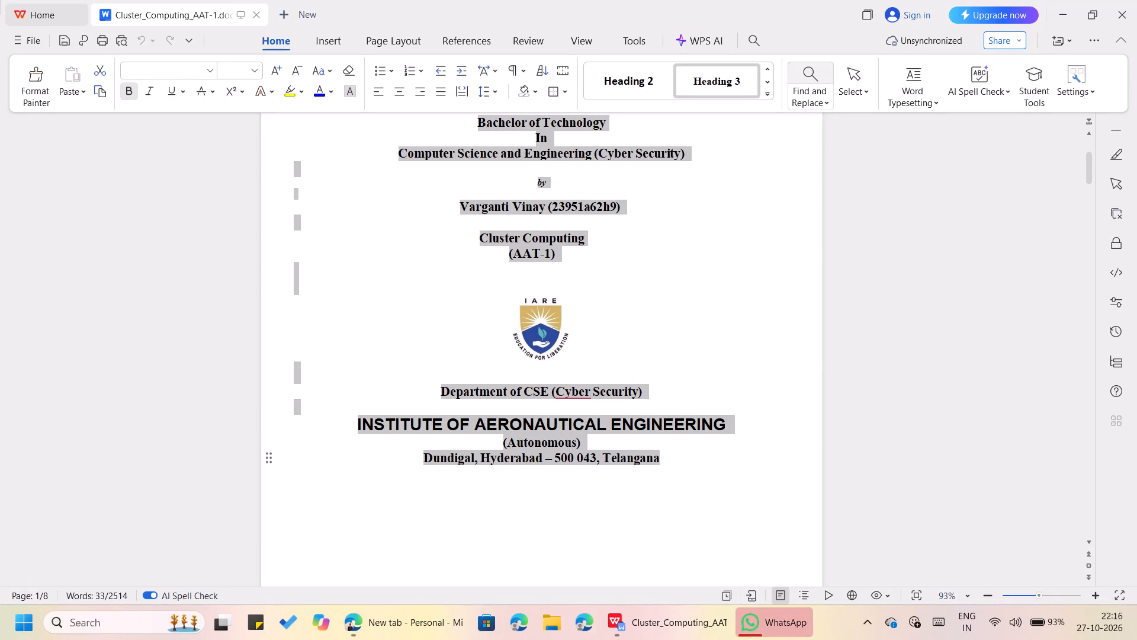
Copy the selected cover page text, from the Bachelor of Technology lines through the institute's address, and clear the selection.
{"action": "key", "text": "ctrl+c"}
{"action": "key", "text": "ctrl+c"}
{"action": "key", "text": "ctrl+c"}
{"action": "key", "text": "ctrl+c"}
{"action": "key", "text": "ctrl+c"}
{"action": "left_click", "coordinate": [914, 292]}
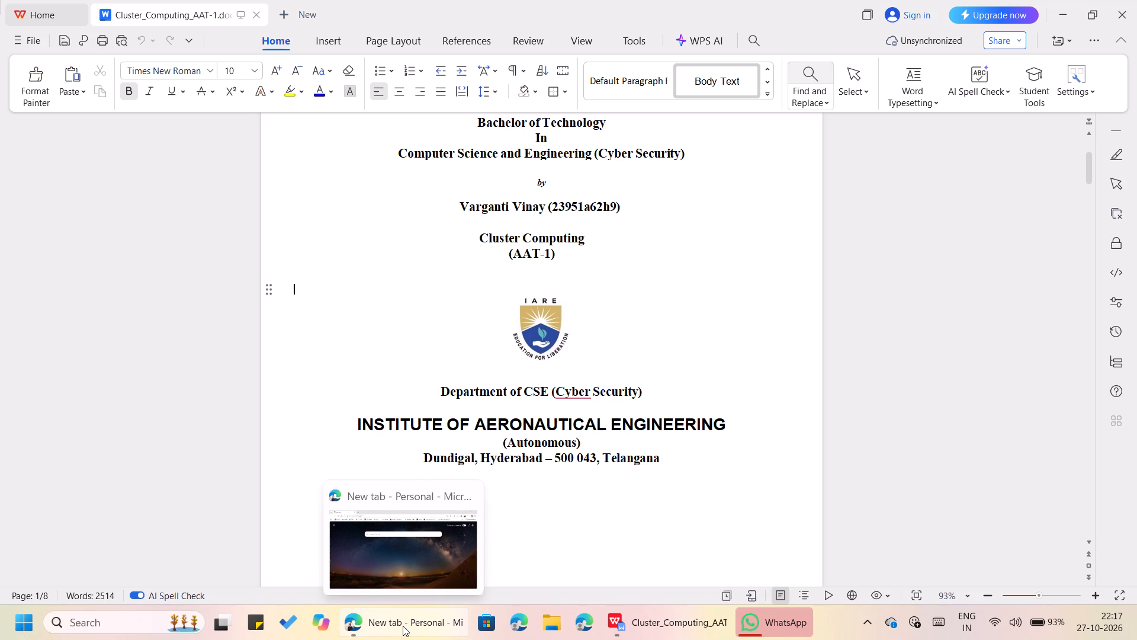
Look through the report from section 1 on edge-cluster hybrid architectures to section 10 on dynamic load balancing strategies.
{"action": "scroll", "coordinate": [462, 366], "scroll_direction": "down", "scroll_amount": 17}
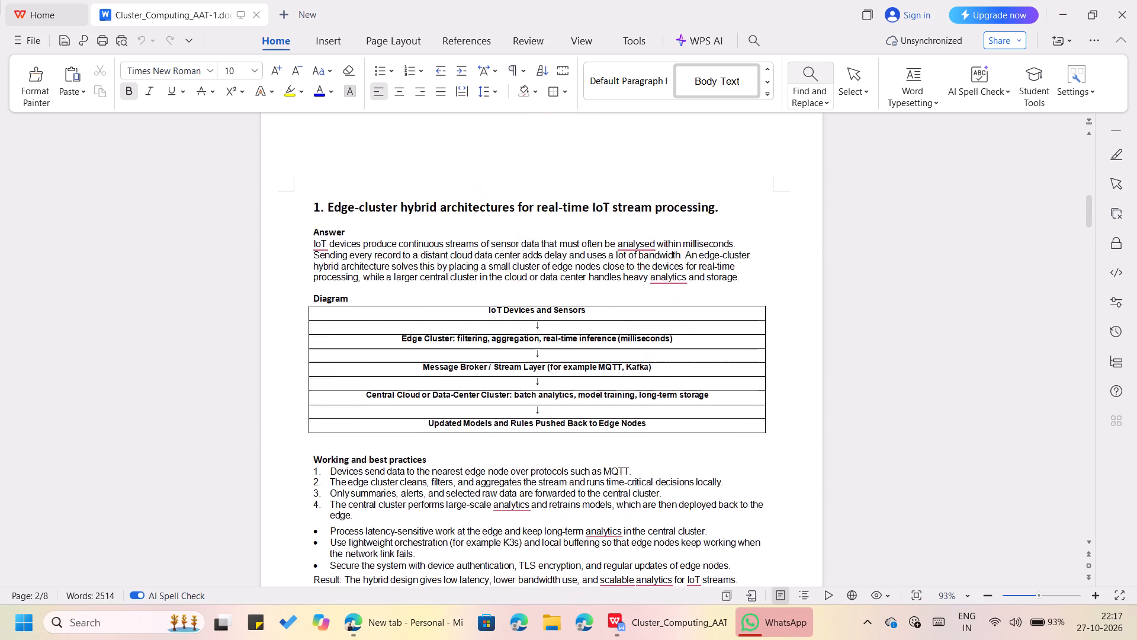
{"action": "scroll", "coordinate": [464, 369], "scroll_direction": "down", "scroll_amount": 2}
{"action": "left_click_drag", "start_coordinate": [1087, 222], "coordinate": [1097, 579]}
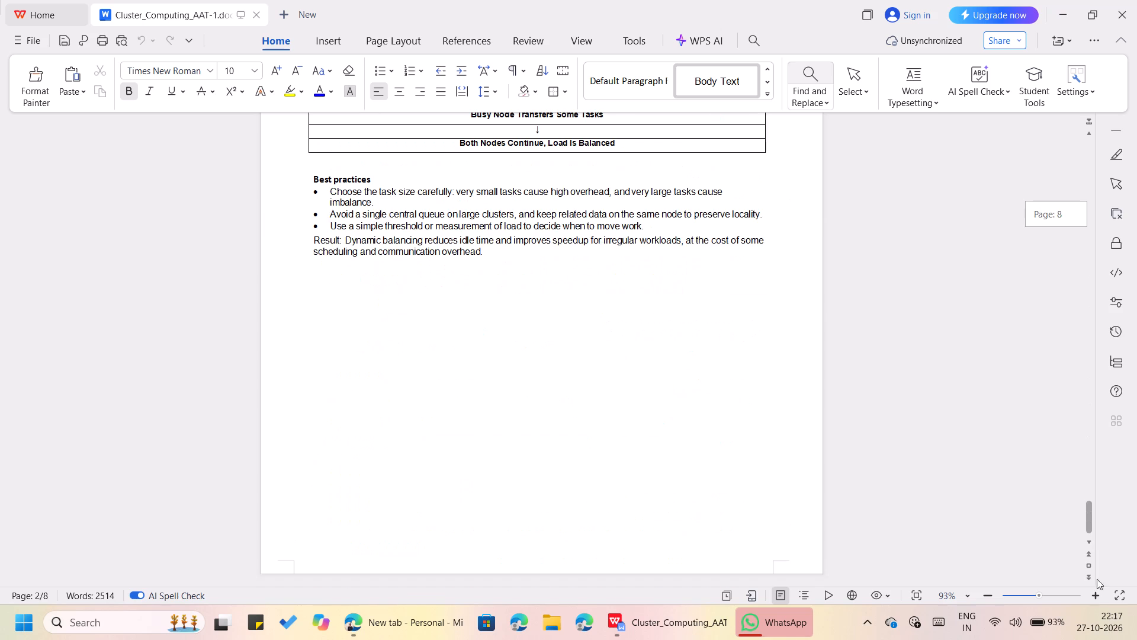
{"action": "left_click_drag", "start_coordinate": [1097, 579], "coordinate": [1084, 635]}
{"action": "scroll", "coordinate": [654, 330], "scroll_direction": "up", "scroll_amount": 13}
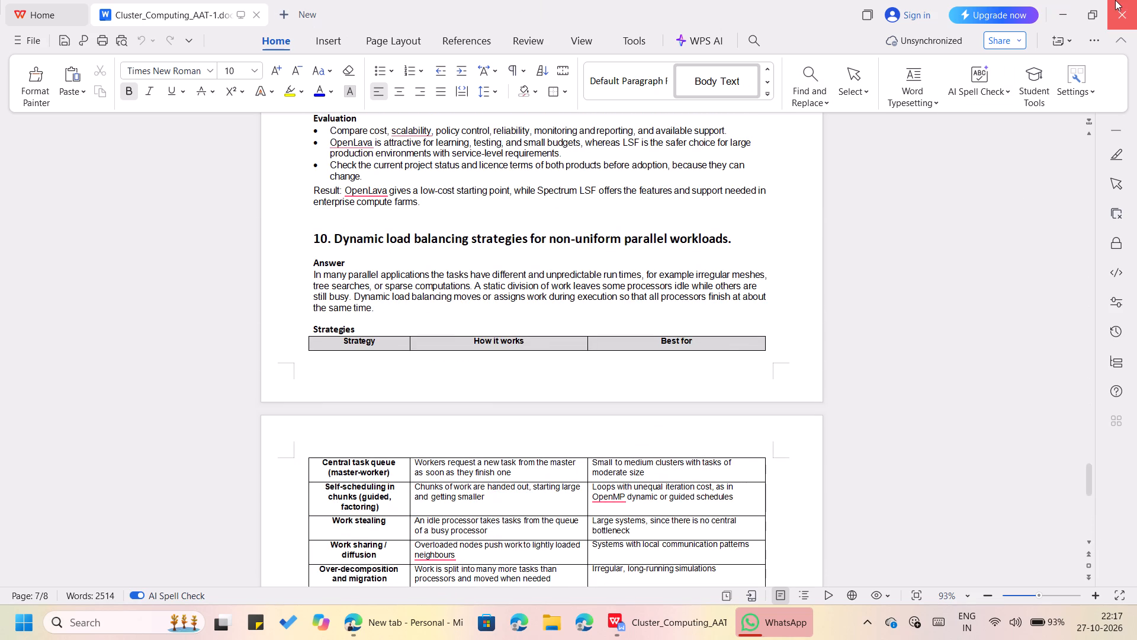
{"action": "left_click", "coordinate": [643, 633]}
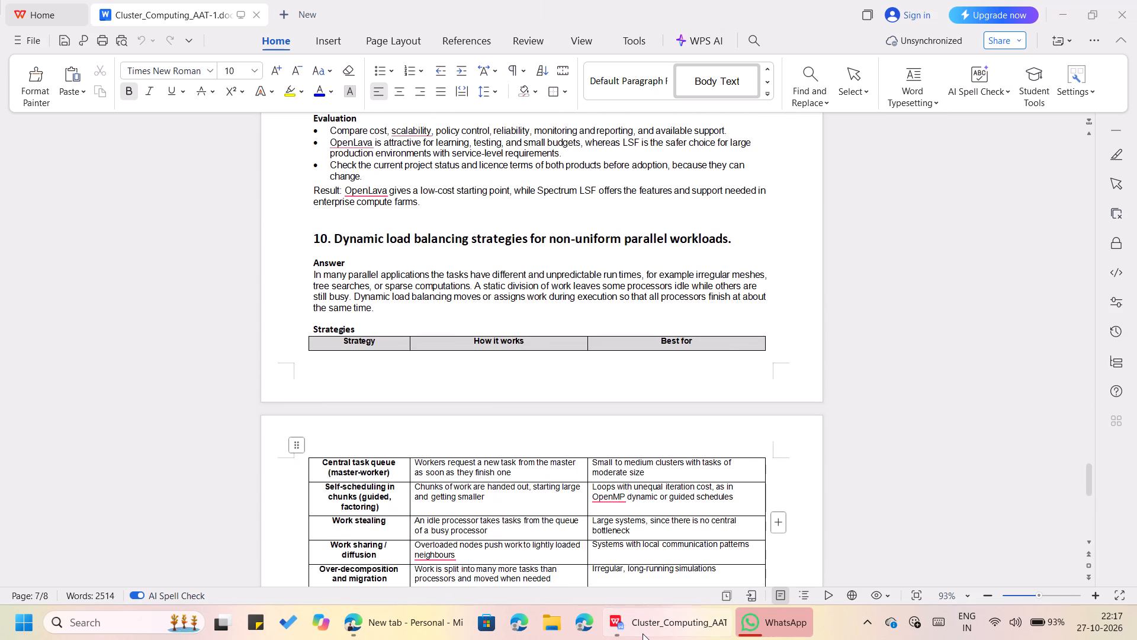
Switch to Microsoft Edge and close its window holding only an empty new tab.
{"action": "left_click", "coordinate": [416, 631]}
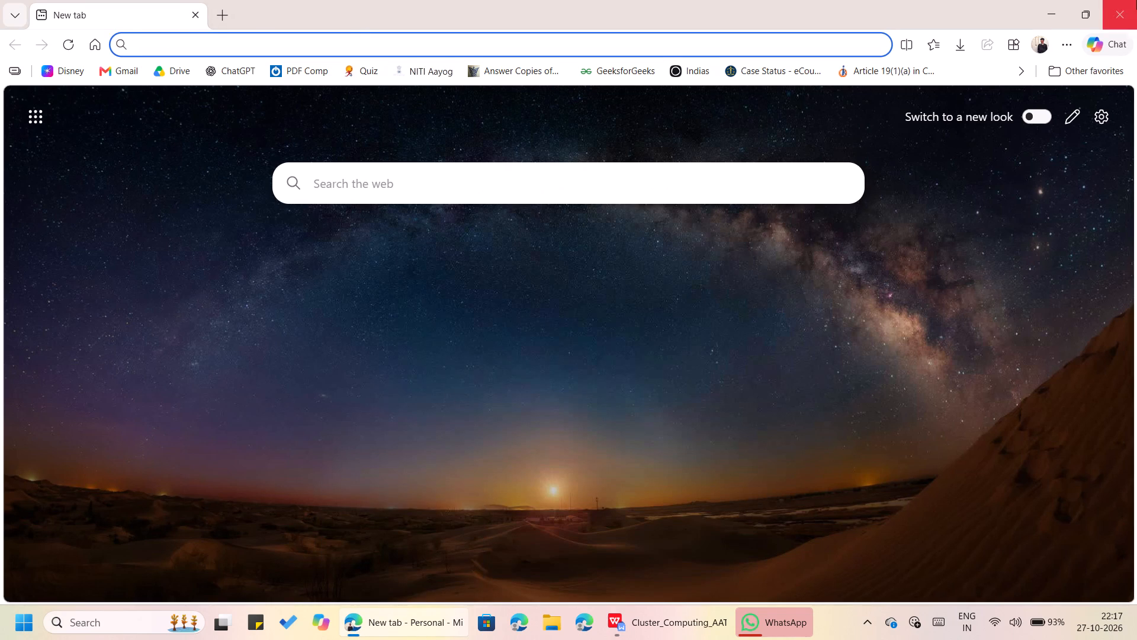
{"action": "left_click", "coordinate": [1136, 0]}
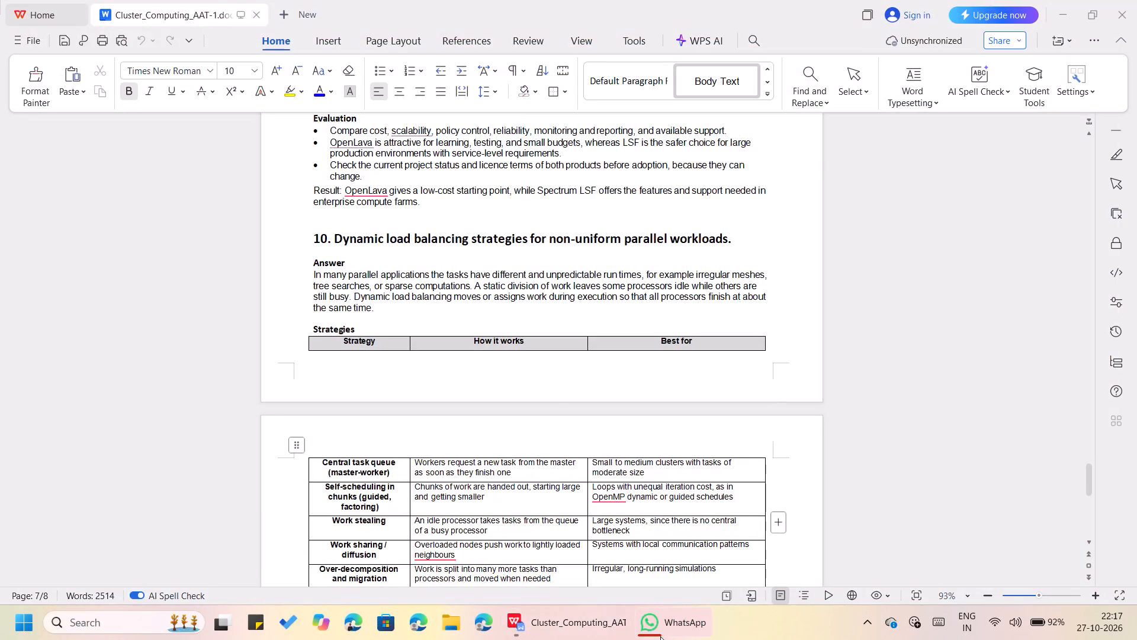
Switch to WhatsApp and bring up the chat list.
{"action": "left_click", "coordinate": [664, 638]}
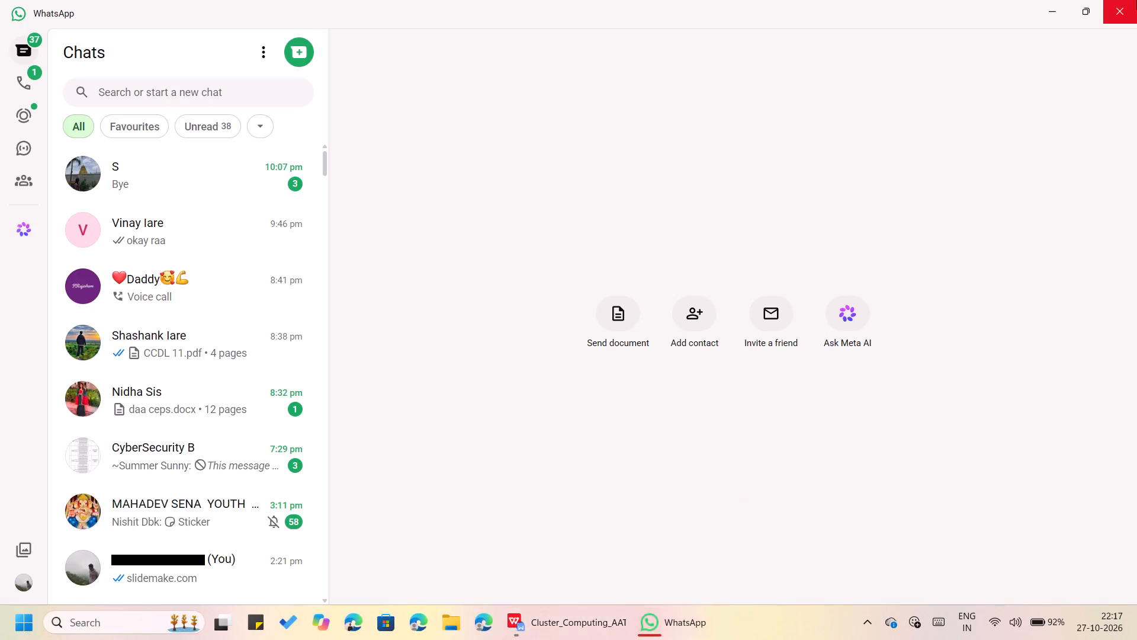
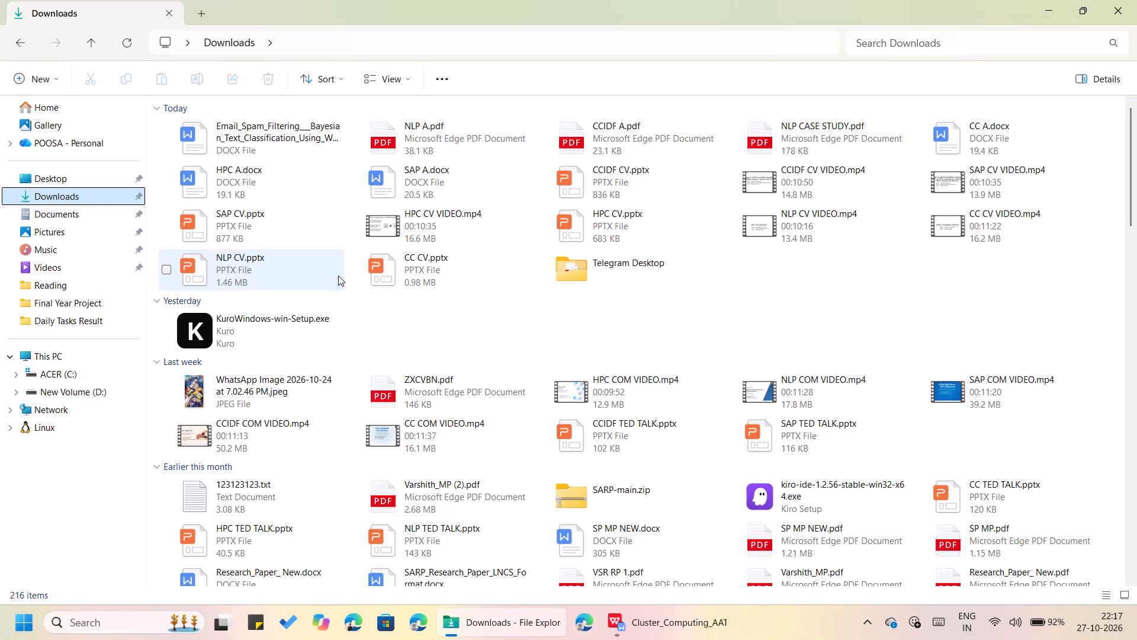
Open the document SAP A.docx from the Downloads folder.
{"action": "scroll", "coordinate": [502, 227], "scroll_direction": "up", "scroll_amount": 4}
{"action": "double_click", "coordinate": [465, 189]}
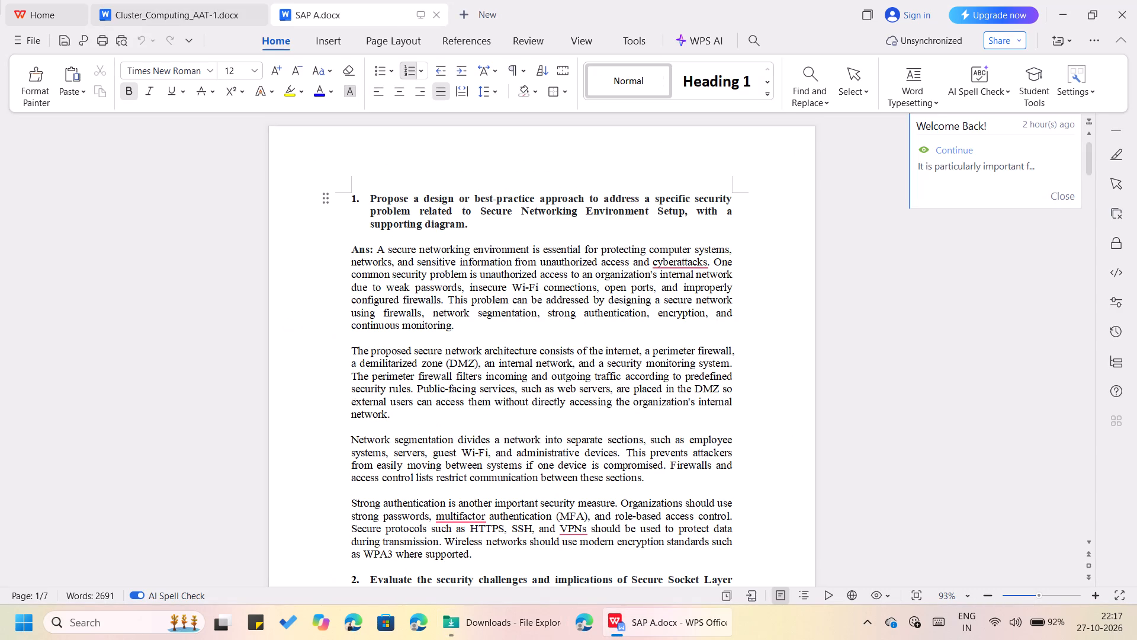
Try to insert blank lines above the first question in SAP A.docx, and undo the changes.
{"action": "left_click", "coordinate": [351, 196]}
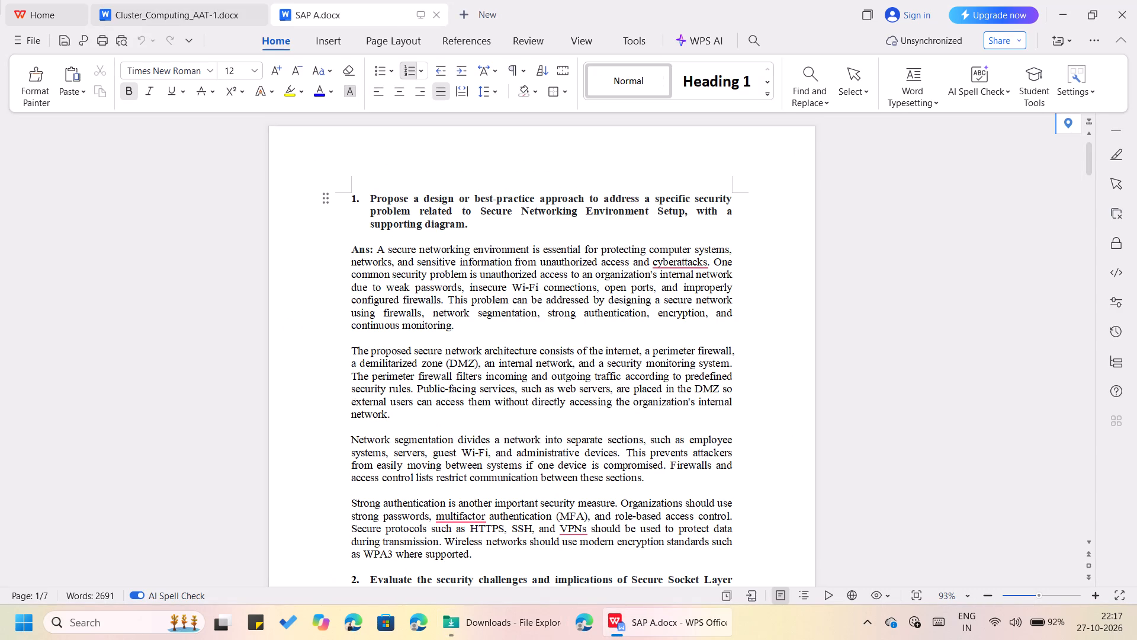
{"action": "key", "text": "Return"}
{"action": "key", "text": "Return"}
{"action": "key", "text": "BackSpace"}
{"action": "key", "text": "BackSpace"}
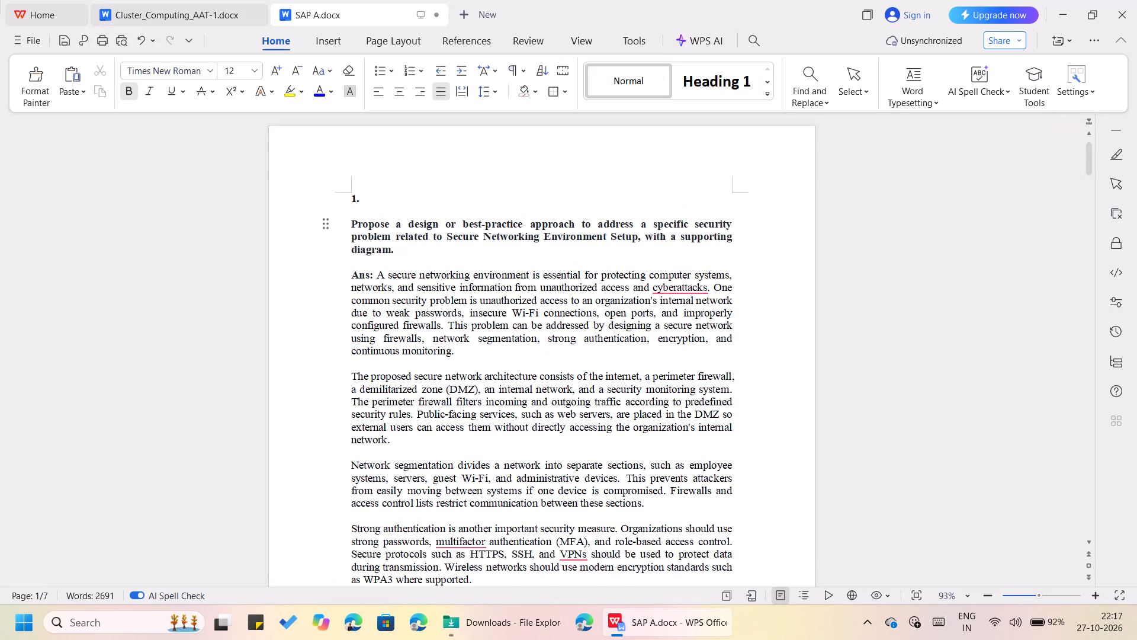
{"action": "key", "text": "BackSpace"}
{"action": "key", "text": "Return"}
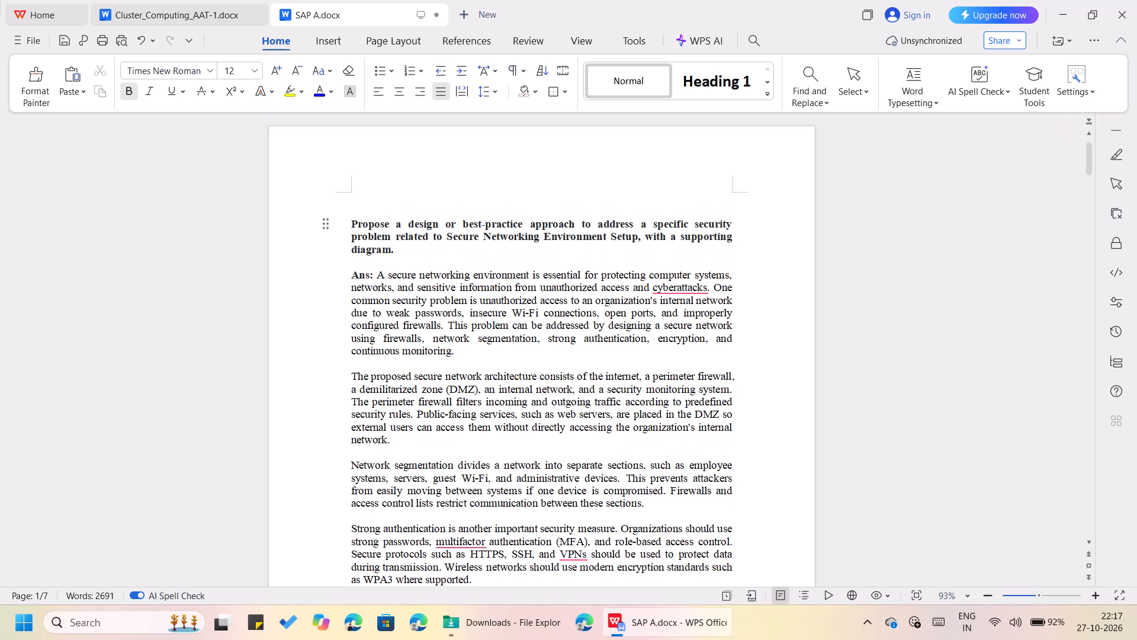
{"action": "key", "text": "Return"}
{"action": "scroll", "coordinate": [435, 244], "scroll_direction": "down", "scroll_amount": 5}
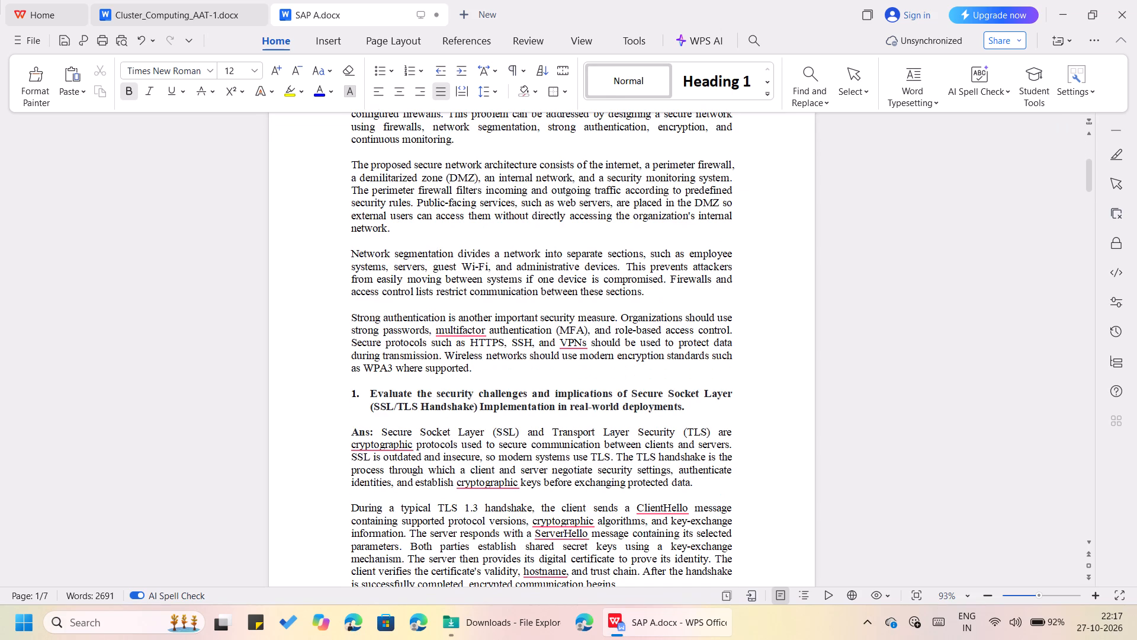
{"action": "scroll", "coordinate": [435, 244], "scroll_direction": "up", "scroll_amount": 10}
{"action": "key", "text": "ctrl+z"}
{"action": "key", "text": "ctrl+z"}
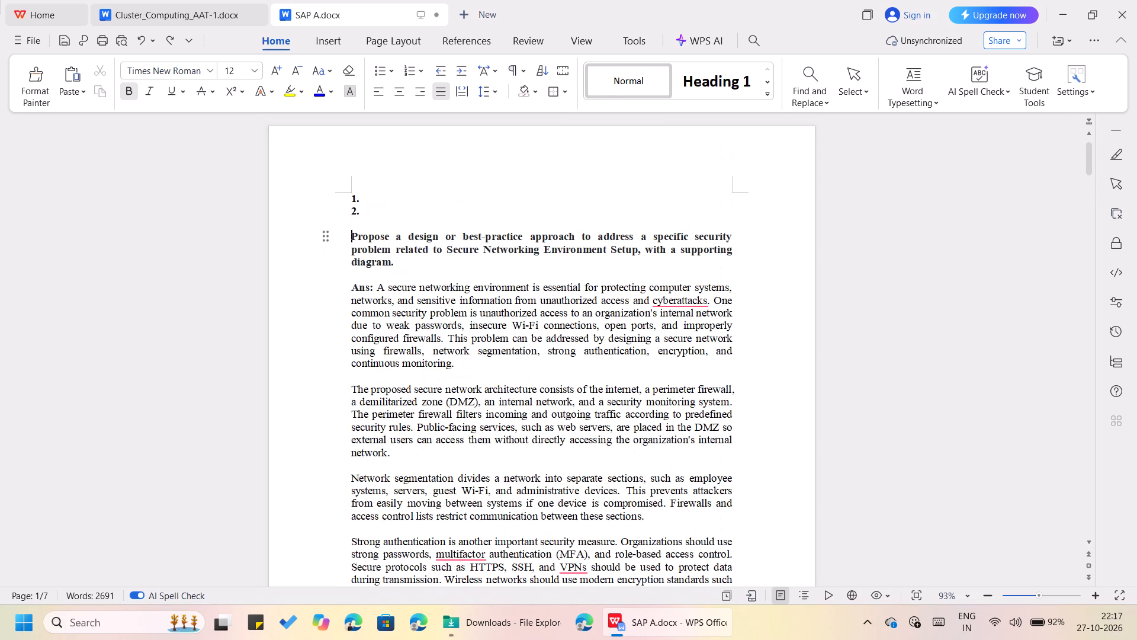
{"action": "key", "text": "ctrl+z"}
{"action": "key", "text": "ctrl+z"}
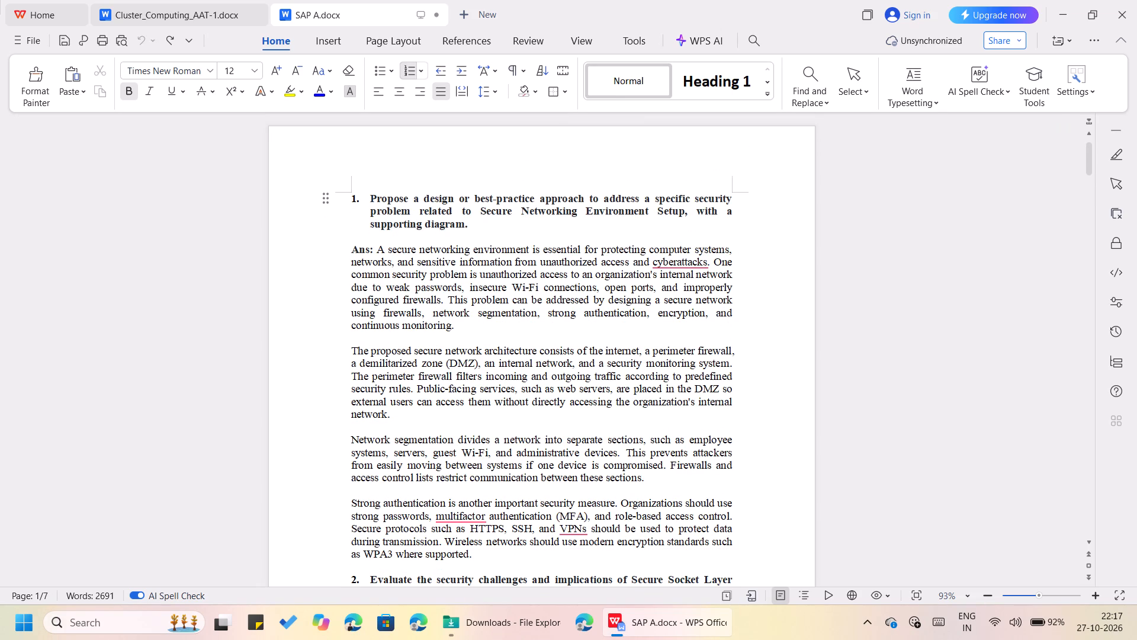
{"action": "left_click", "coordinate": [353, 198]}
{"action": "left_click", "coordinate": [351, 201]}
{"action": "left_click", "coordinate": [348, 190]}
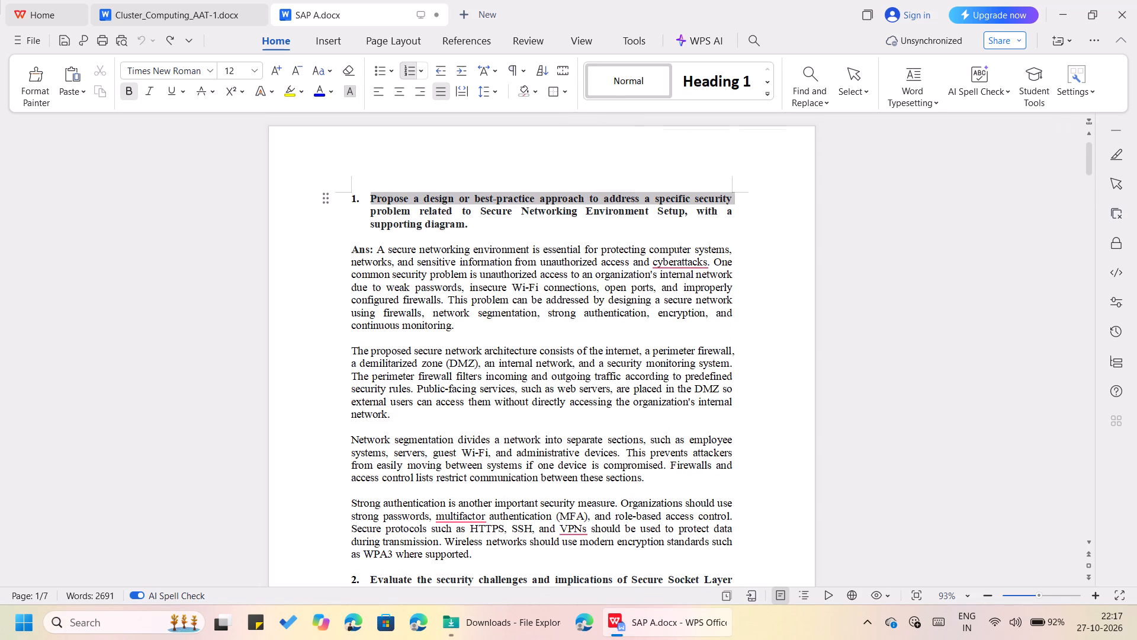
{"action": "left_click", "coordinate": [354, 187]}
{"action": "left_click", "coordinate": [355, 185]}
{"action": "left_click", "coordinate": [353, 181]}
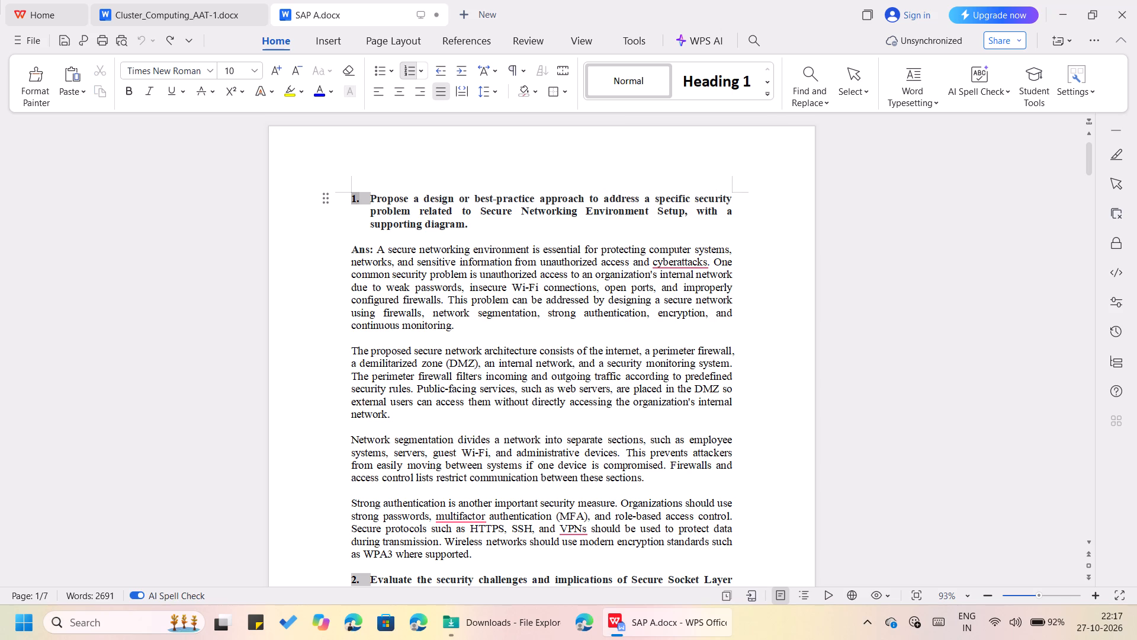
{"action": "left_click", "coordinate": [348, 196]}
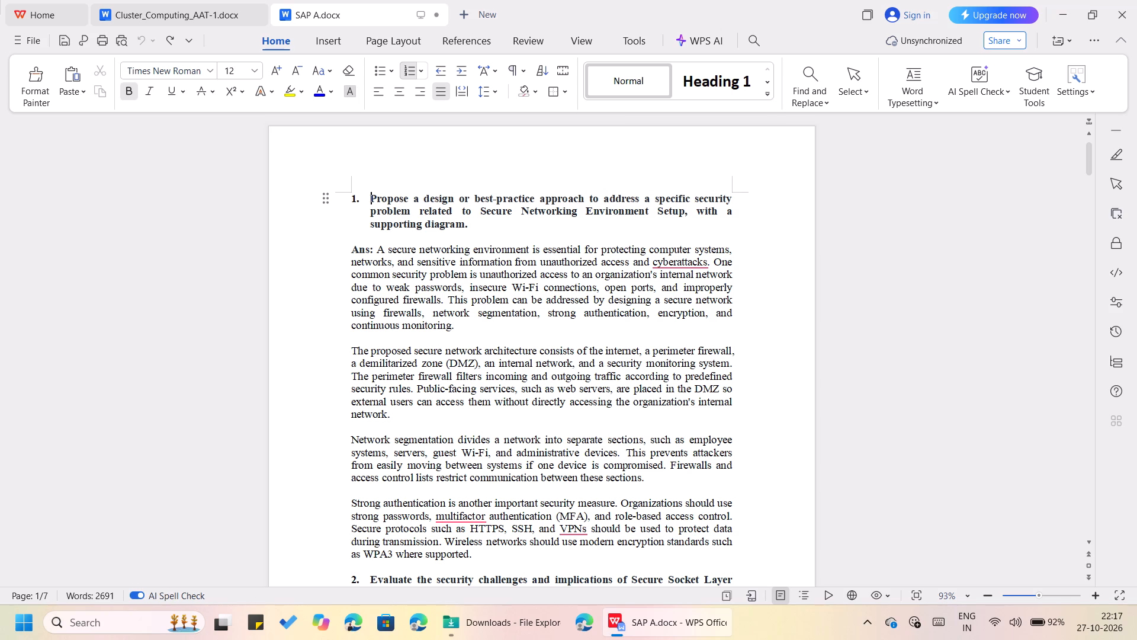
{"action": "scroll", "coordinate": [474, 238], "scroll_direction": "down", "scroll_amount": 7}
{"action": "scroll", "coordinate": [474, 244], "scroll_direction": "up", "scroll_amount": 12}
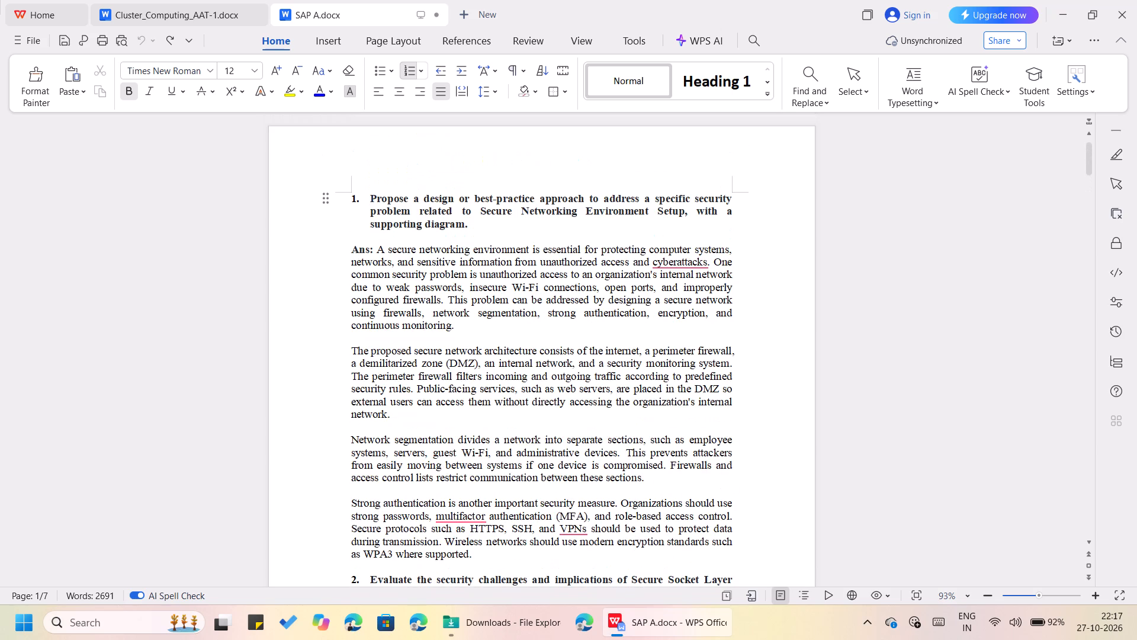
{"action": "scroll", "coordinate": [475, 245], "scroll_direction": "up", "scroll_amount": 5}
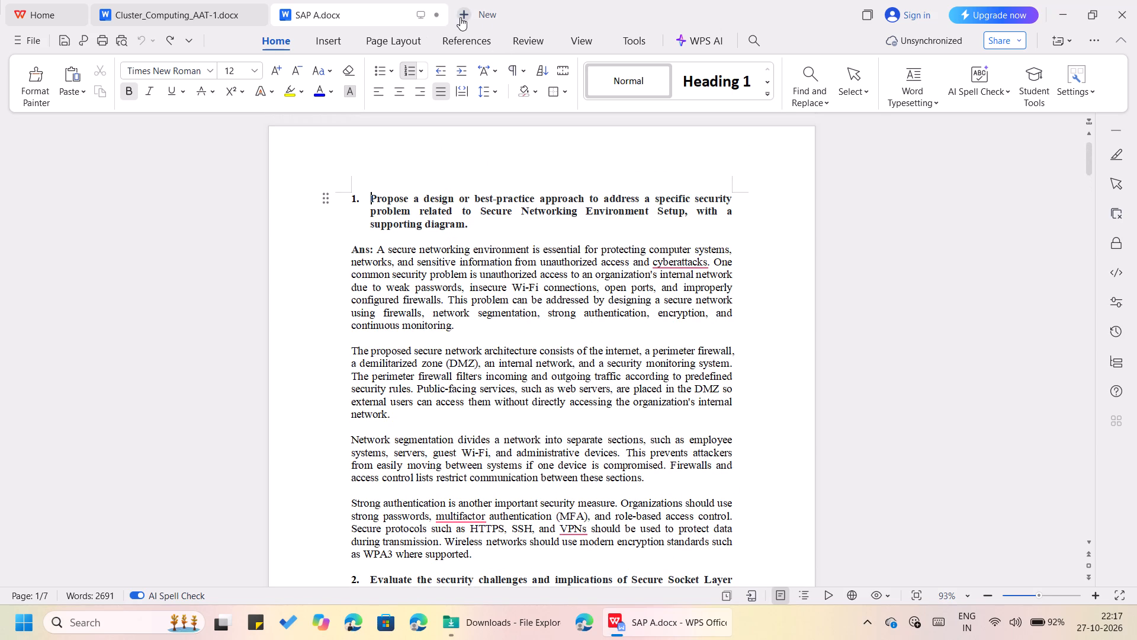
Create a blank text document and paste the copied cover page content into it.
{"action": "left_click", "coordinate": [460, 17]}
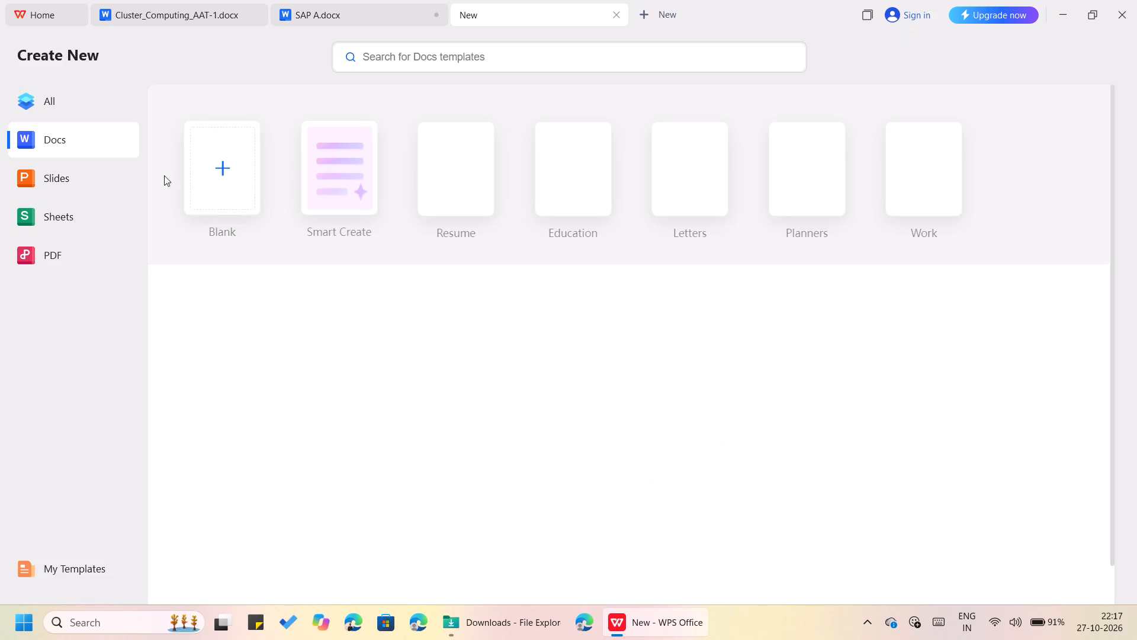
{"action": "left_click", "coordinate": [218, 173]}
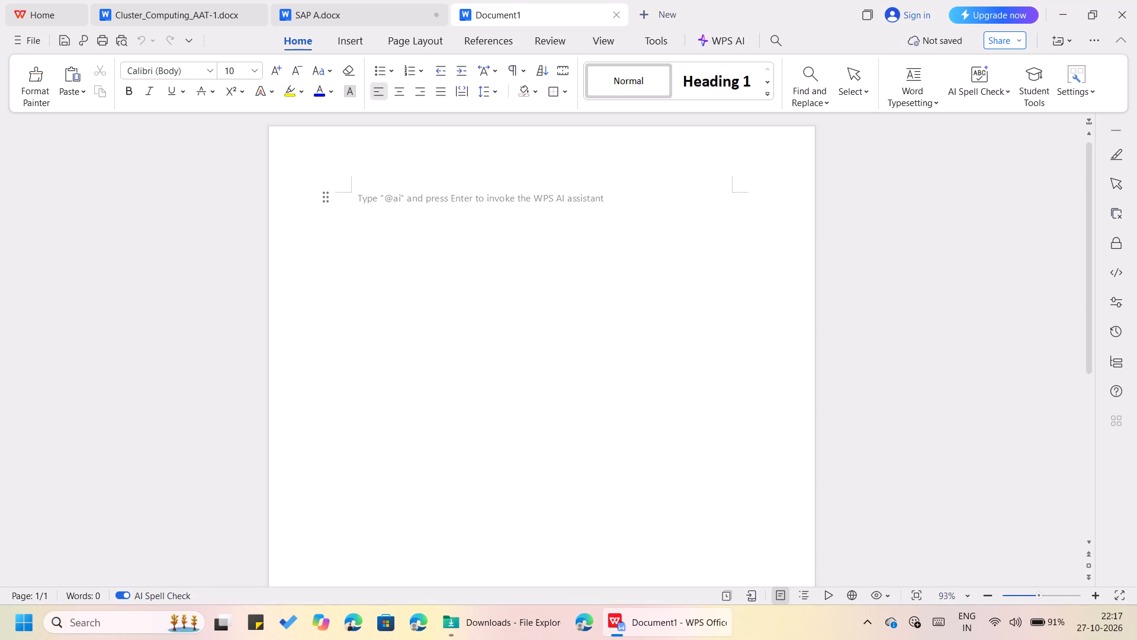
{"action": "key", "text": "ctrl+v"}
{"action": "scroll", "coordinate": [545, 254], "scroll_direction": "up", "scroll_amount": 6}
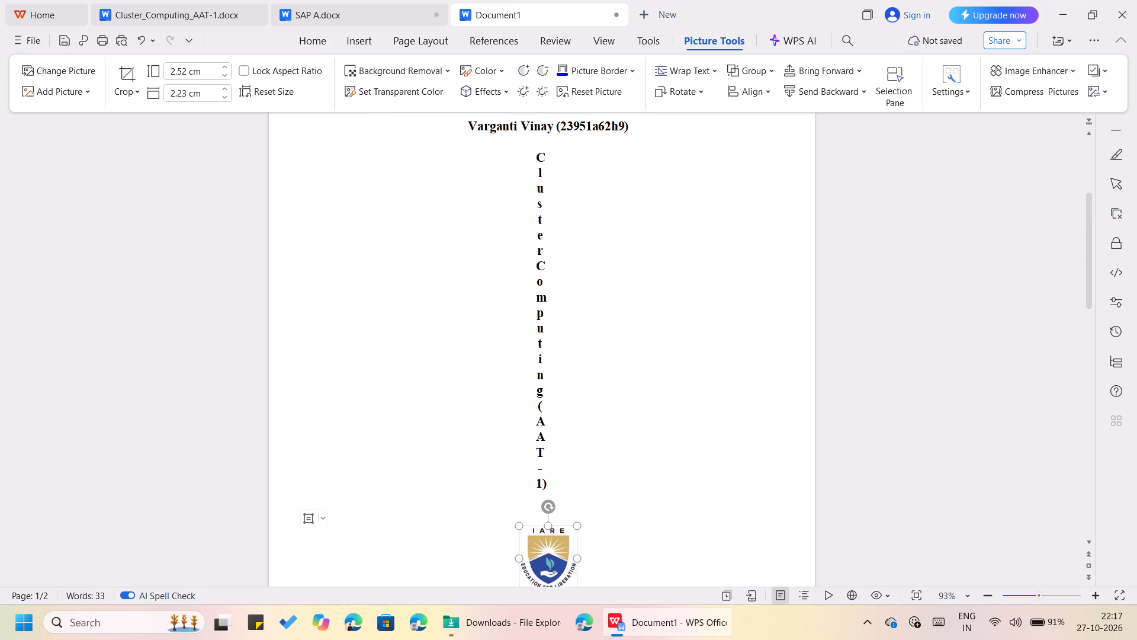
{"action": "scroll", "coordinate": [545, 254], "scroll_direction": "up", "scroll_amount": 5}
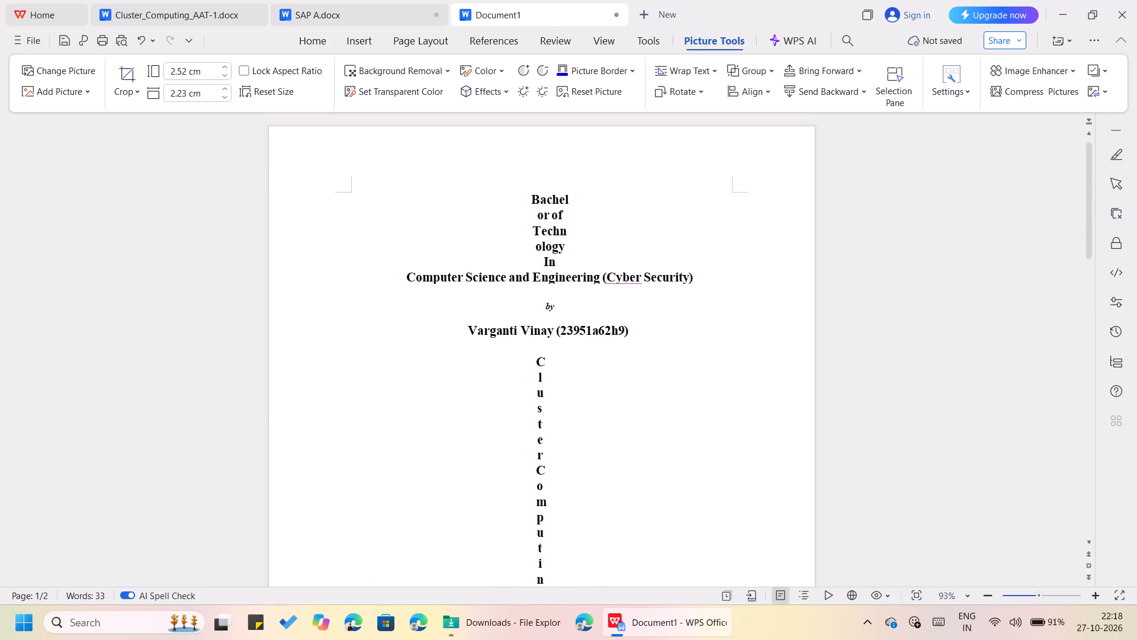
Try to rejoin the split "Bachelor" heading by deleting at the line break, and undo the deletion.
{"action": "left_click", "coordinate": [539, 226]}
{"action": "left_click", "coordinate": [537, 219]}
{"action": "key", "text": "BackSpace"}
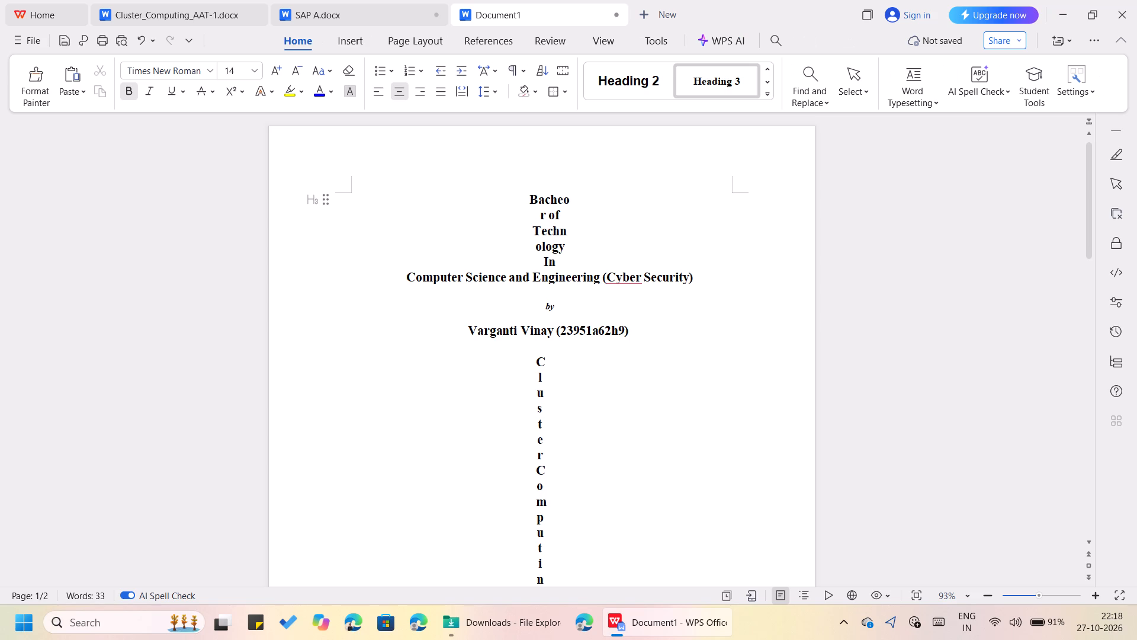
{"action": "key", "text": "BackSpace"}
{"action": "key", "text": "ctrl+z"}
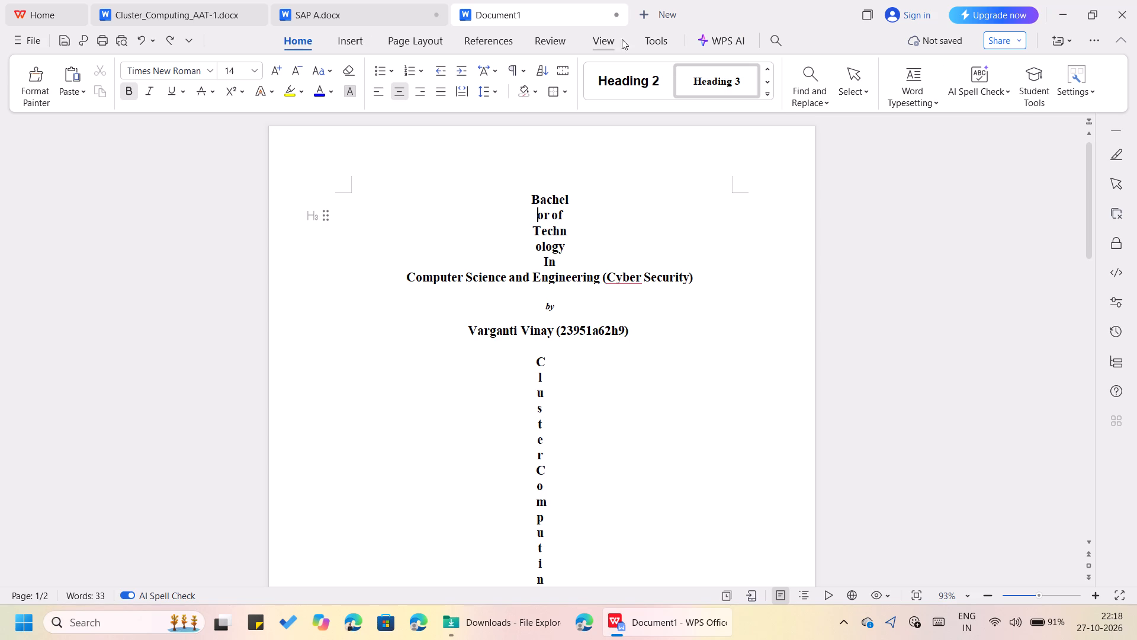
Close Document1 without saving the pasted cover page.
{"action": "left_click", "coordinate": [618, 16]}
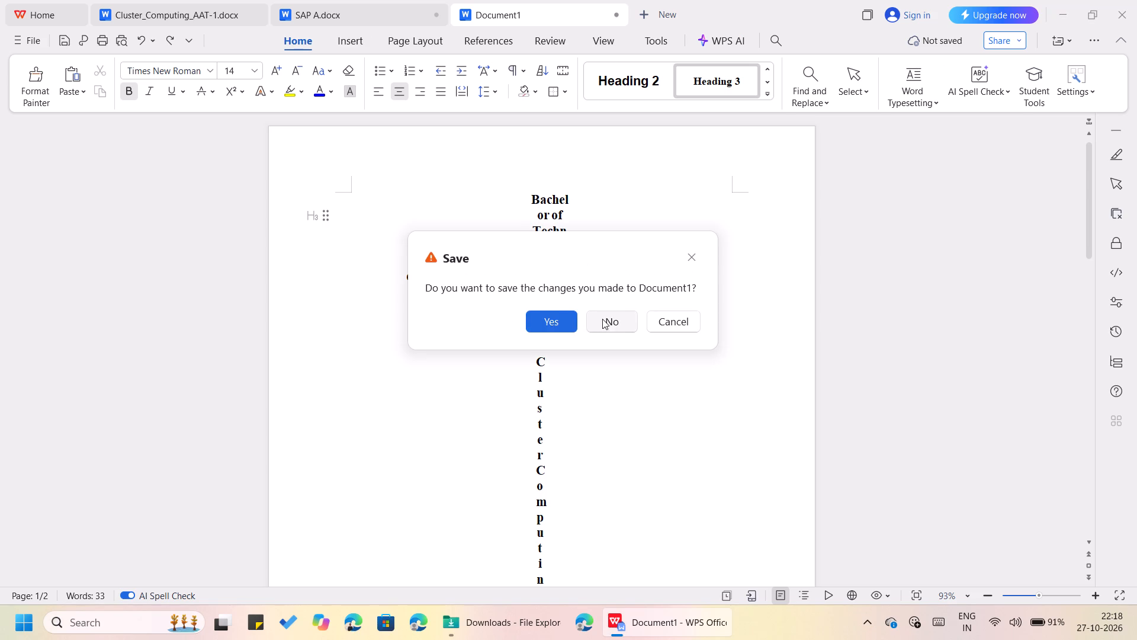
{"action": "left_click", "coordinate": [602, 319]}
In Cluster_Computing_AAT-1.docx, copy the cover page lines from "Bachelor of Technology" through "Computer Science and Engineering (Cyber Security)".
{"action": "left_click", "coordinate": [142, 0]}
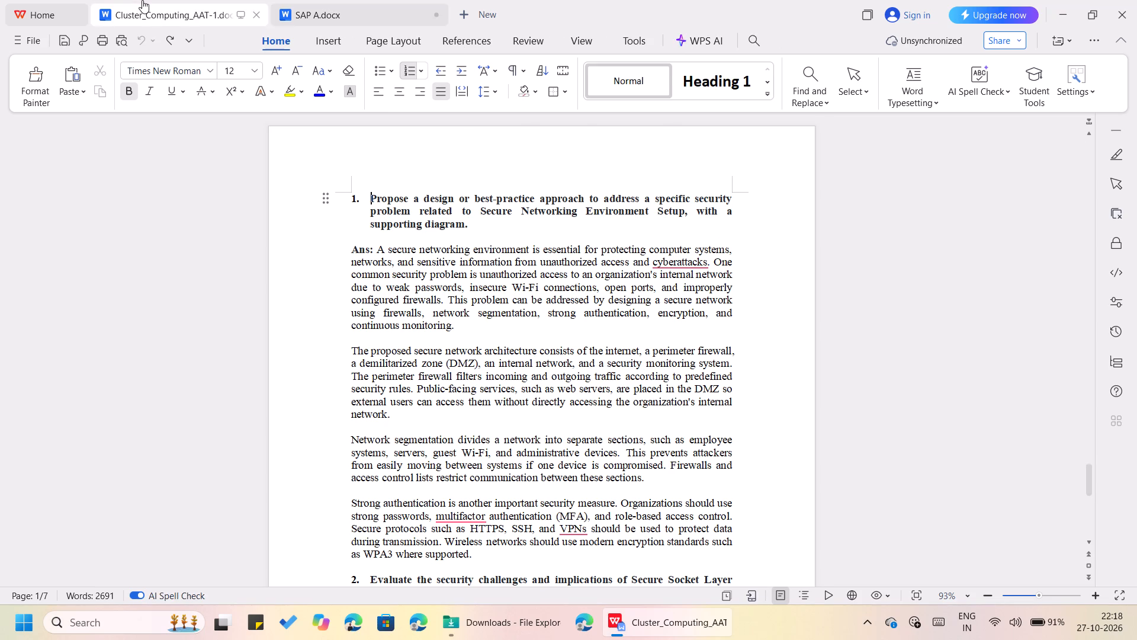
{"action": "scroll", "coordinate": [466, 321], "scroll_direction": "up", "scroll_amount": 6}
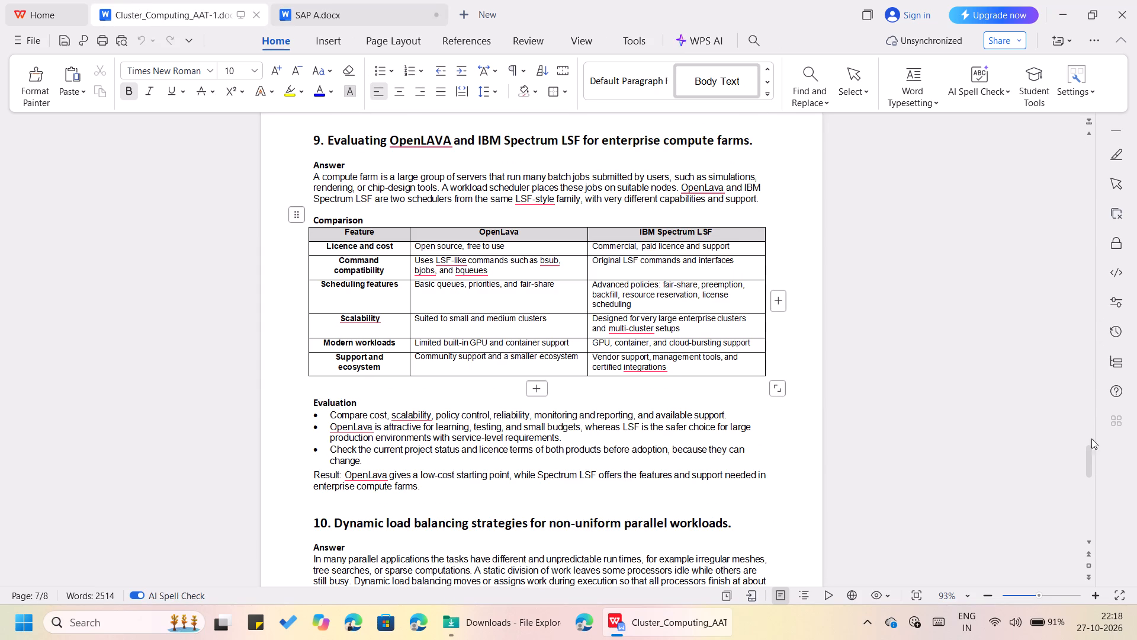
{"action": "left_click_drag", "start_coordinate": [1087, 449], "coordinate": [1064, 95]}
{"action": "scroll", "coordinate": [427, 312], "scroll_direction": "down", "scroll_amount": 2}
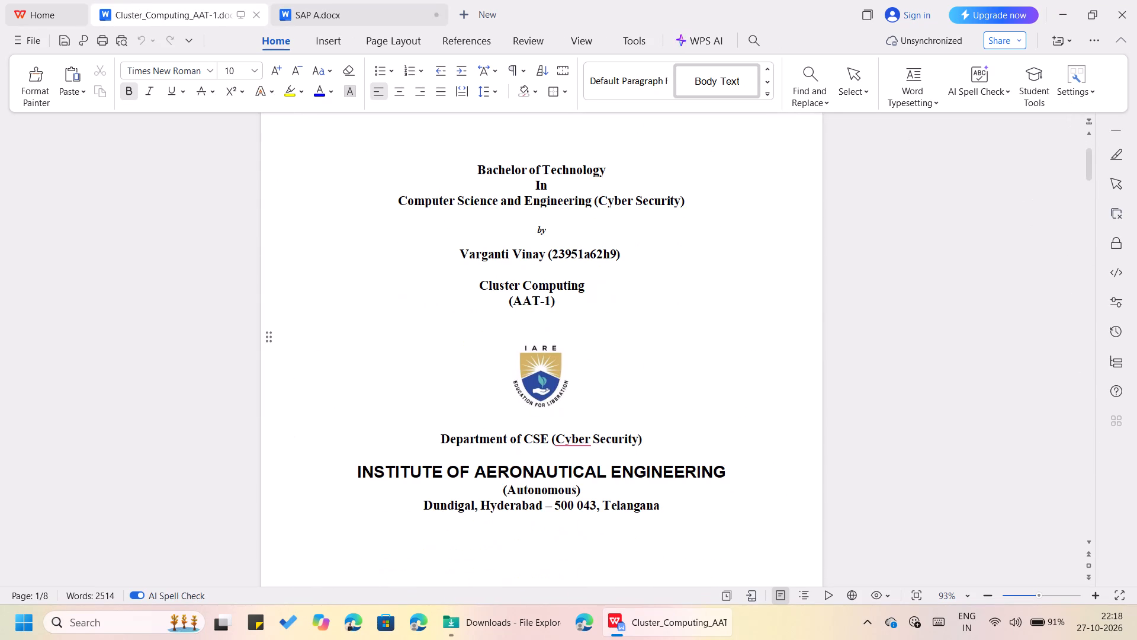
{"action": "scroll", "coordinate": [496, 243], "scroll_direction": "down", "scroll_amount": 4}
{"action": "scroll", "coordinate": [496, 243], "scroll_direction": "up", "scroll_amount": 6}
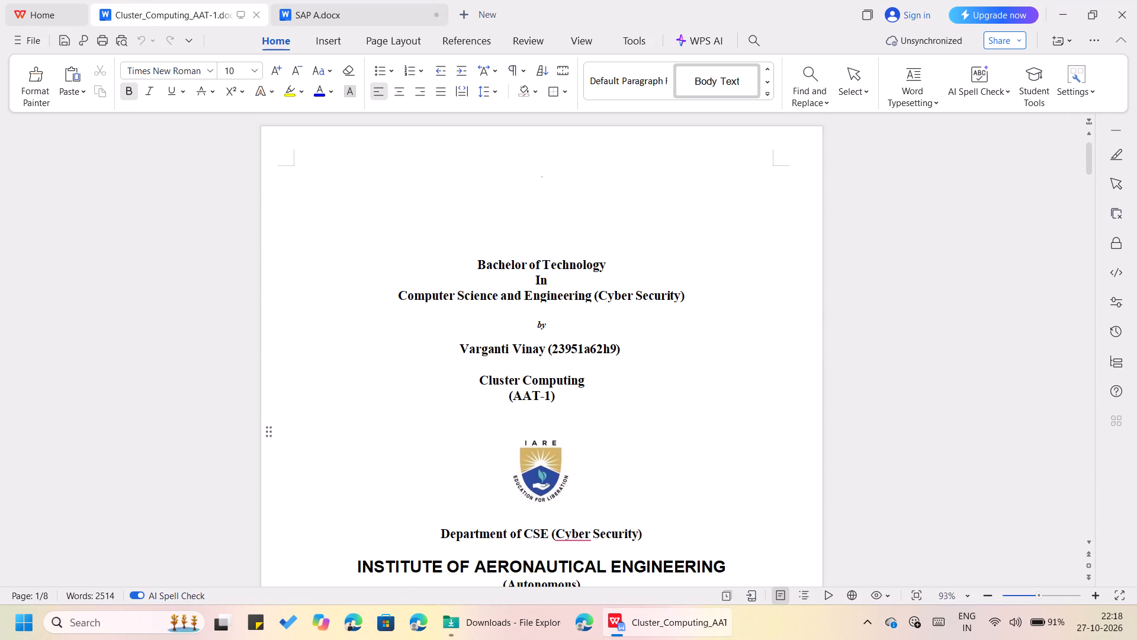
{"action": "left_click_drag", "start_coordinate": [478, 265], "coordinate": [682, 297]}
{"action": "left_click", "coordinate": [619, 289]}
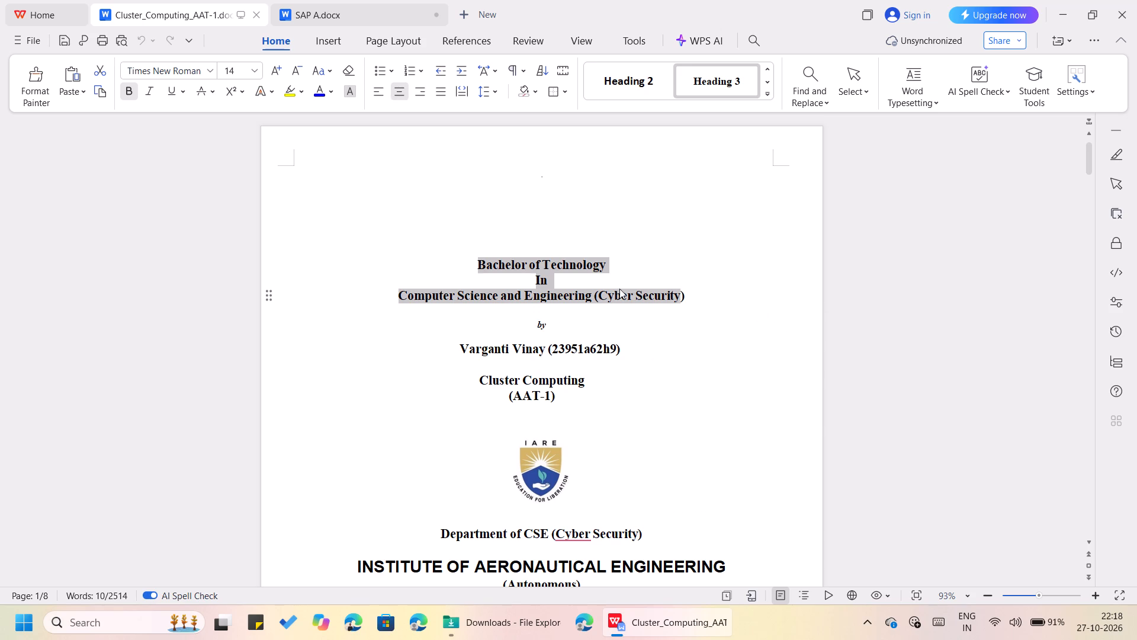
{"action": "left_click_drag", "start_coordinate": [481, 263], "coordinate": [676, 307]}
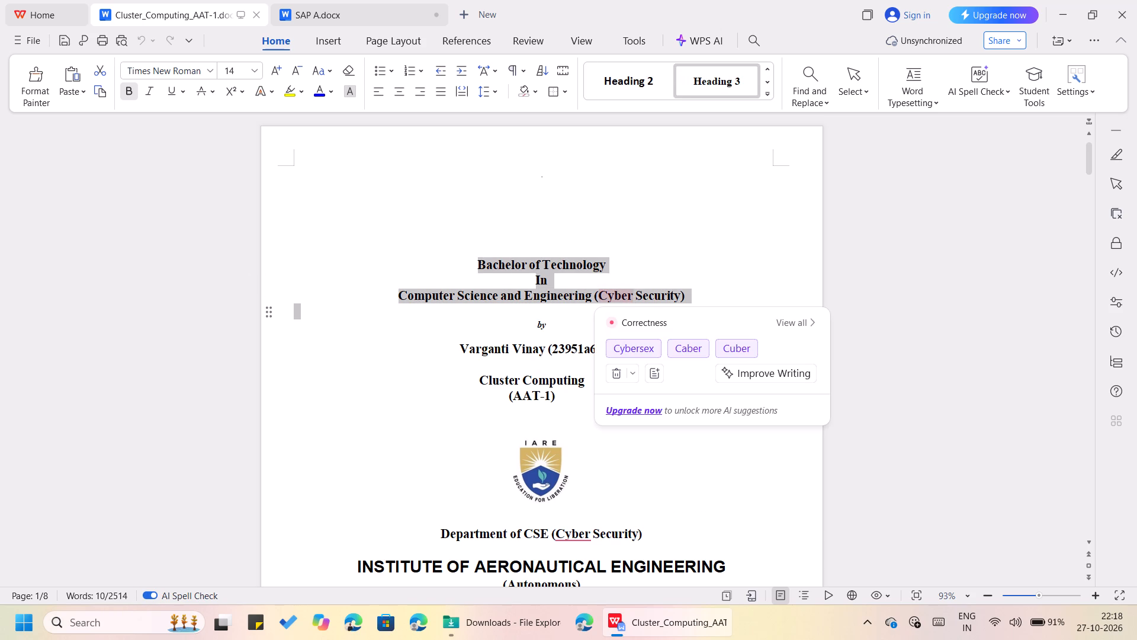
{"action": "left_click_drag", "start_coordinate": [676, 307], "coordinate": [686, 300]}
{"action": "key", "text": "ctrl+c"}
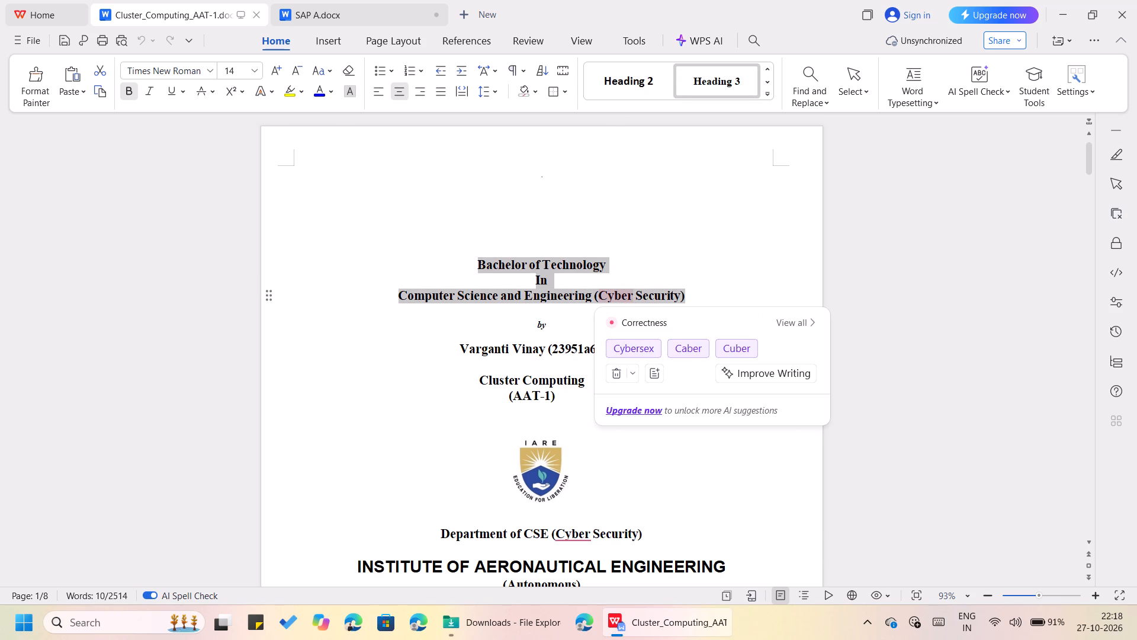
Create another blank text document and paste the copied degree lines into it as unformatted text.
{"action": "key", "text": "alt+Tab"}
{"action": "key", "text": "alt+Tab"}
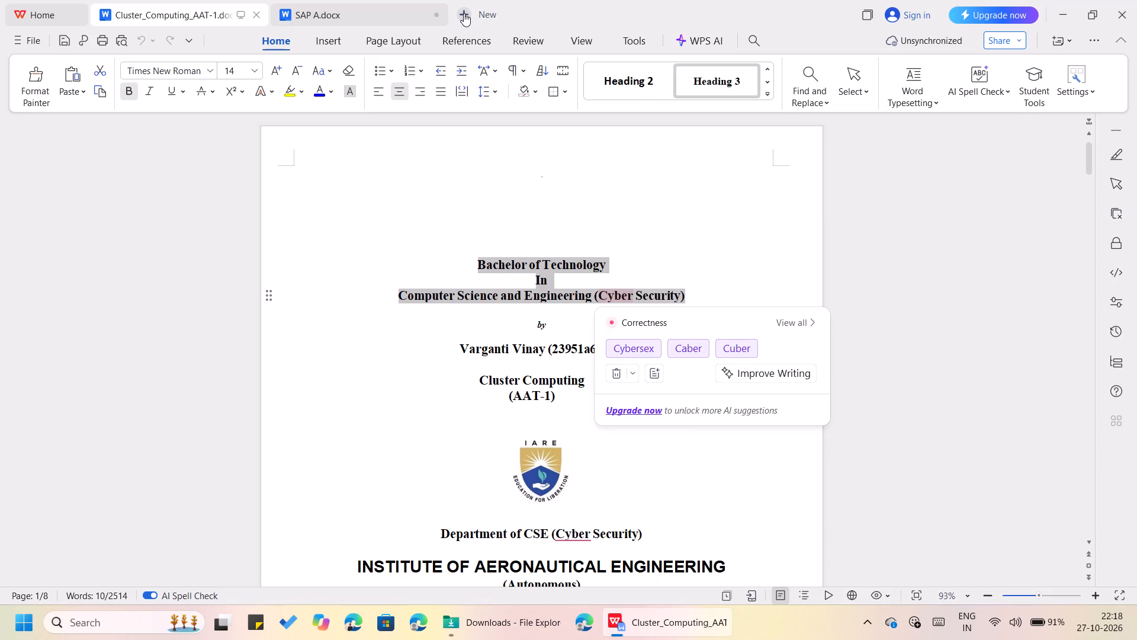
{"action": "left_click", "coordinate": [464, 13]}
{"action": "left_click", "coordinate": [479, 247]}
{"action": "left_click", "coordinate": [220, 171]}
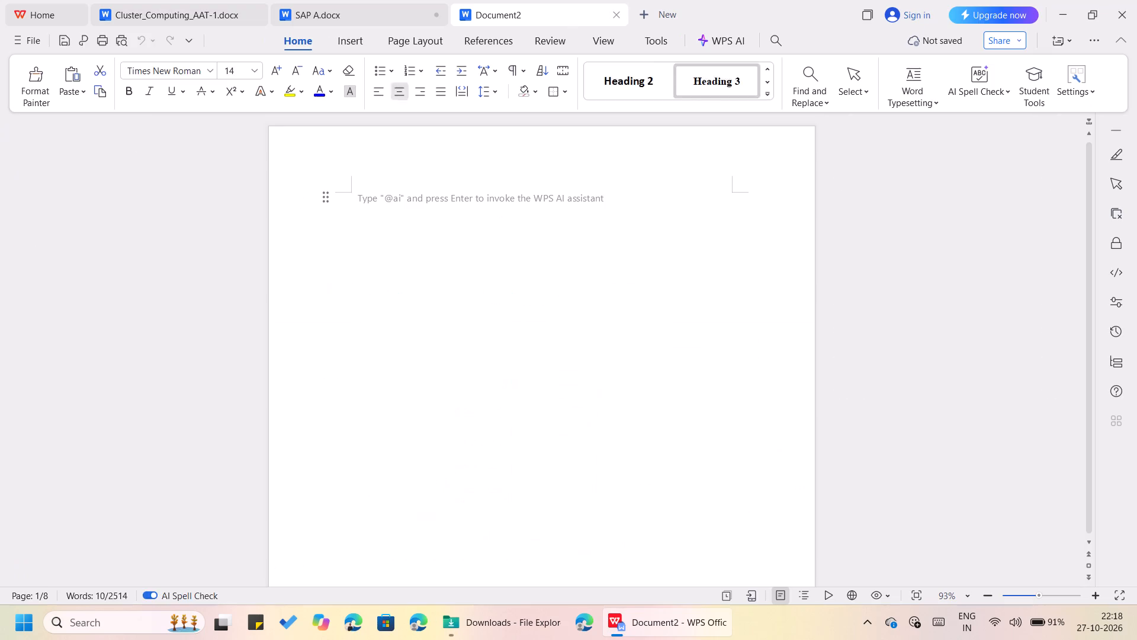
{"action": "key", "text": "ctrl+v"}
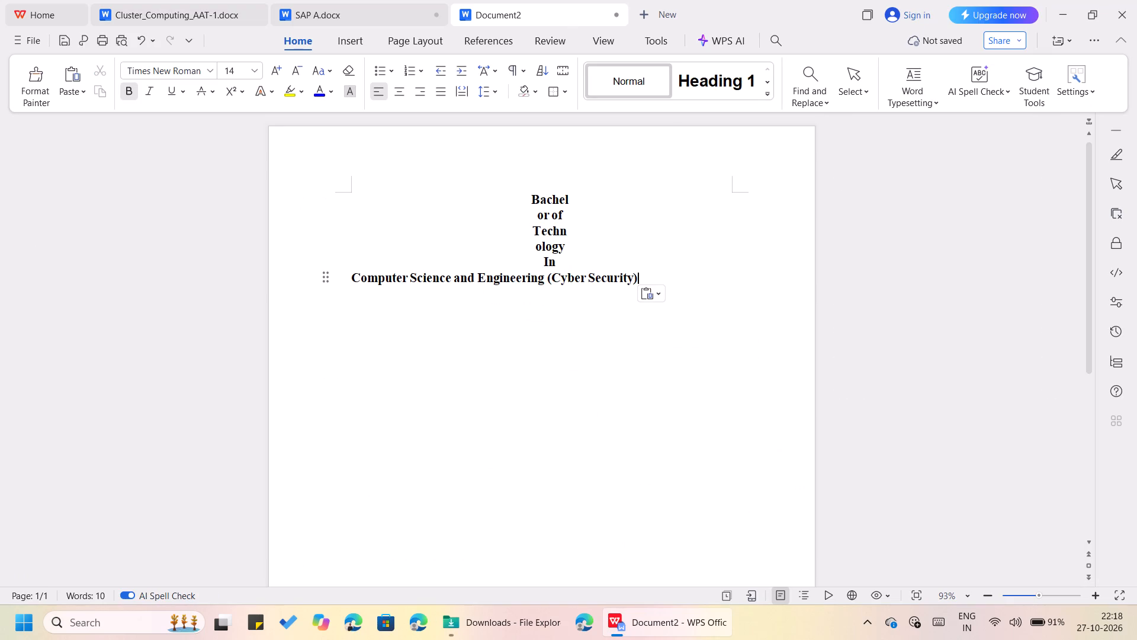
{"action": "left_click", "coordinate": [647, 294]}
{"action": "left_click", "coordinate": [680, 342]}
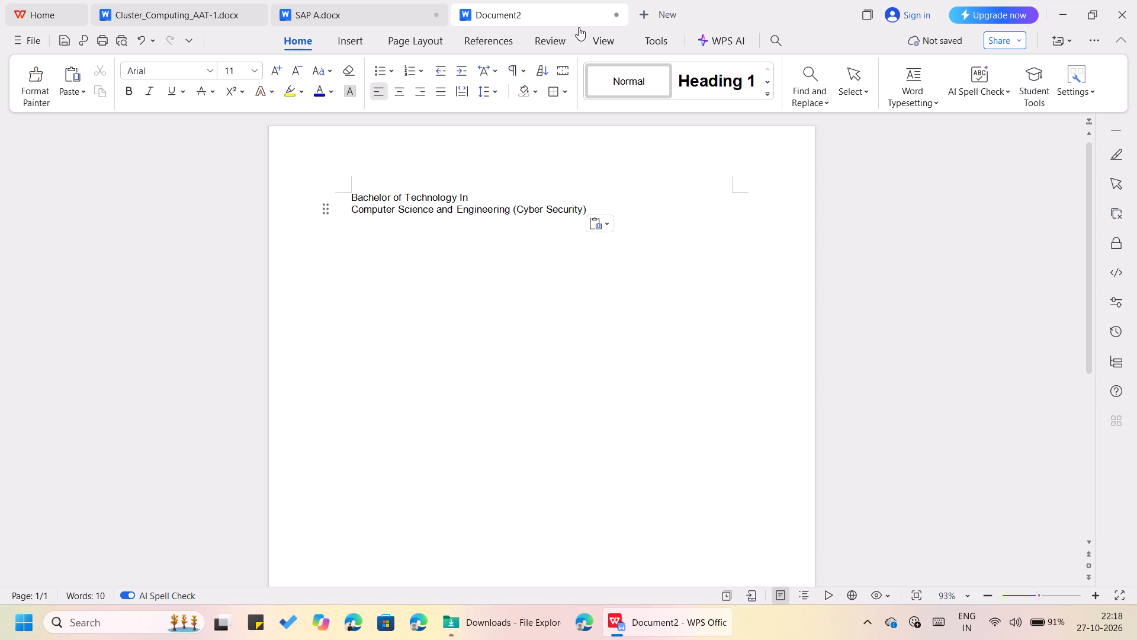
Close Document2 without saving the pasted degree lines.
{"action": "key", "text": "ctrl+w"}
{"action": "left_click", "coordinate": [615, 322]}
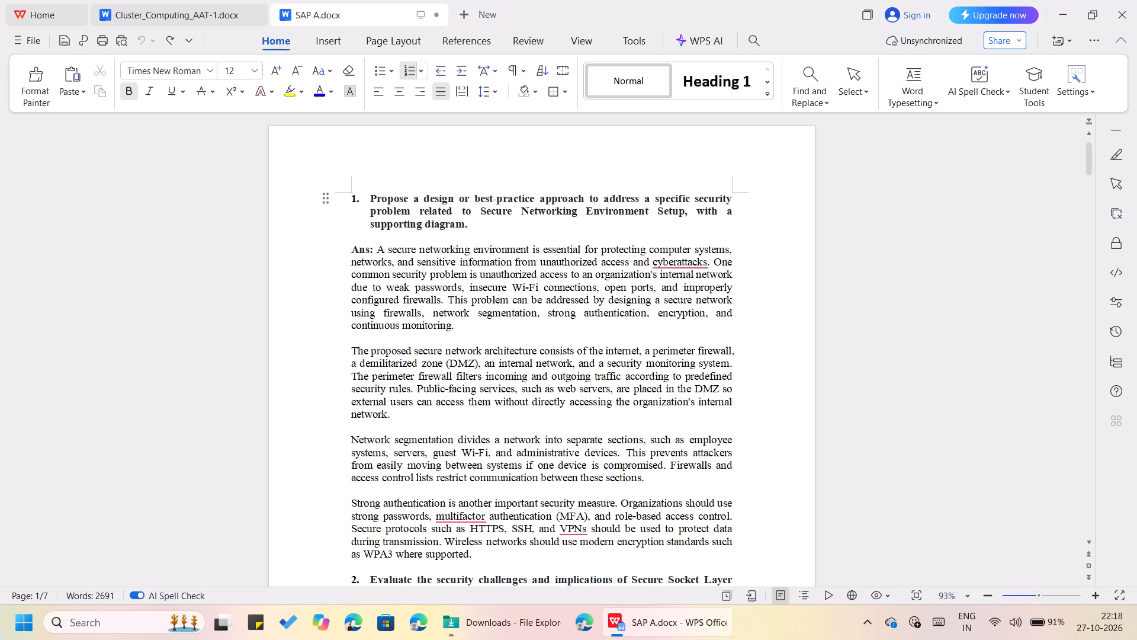
Return to Cluster_Computing_AAT-1.docx and look over its cover page layout from the degree lines to the institute's address.
{"action": "scroll", "coordinate": [459, 215], "scroll_direction": "up", "scroll_amount": 4}
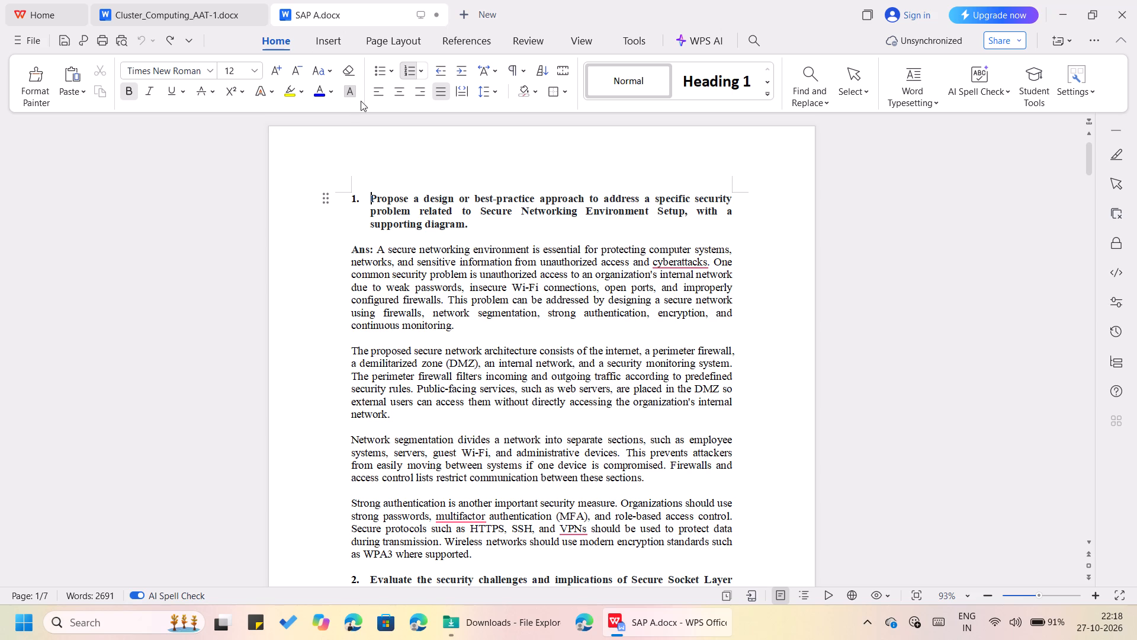
{"action": "left_click", "coordinate": [224, 0]}
{"action": "scroll", "coordinate": [568, 320], "scroll_direction": "up", "scroll_amount": 6}
{"action": "scroll", "coordinate": [574, 324], "scroll_direction": "down", "scroll_amount": 5}
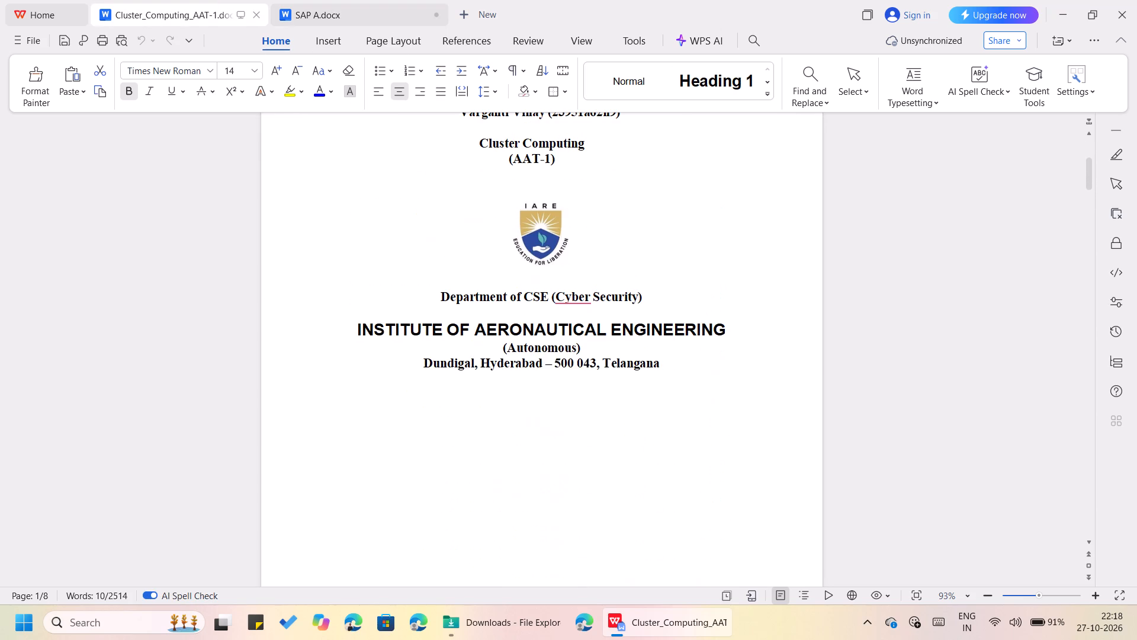
{"action": "scroll", "coordinate": [570, 331], "scroll_direction": "up", "scroll_amount": 5}
{"action": "scroll", "coordinate": [566, 332], "scroll_direction": "down", "scroll_amount": 1}
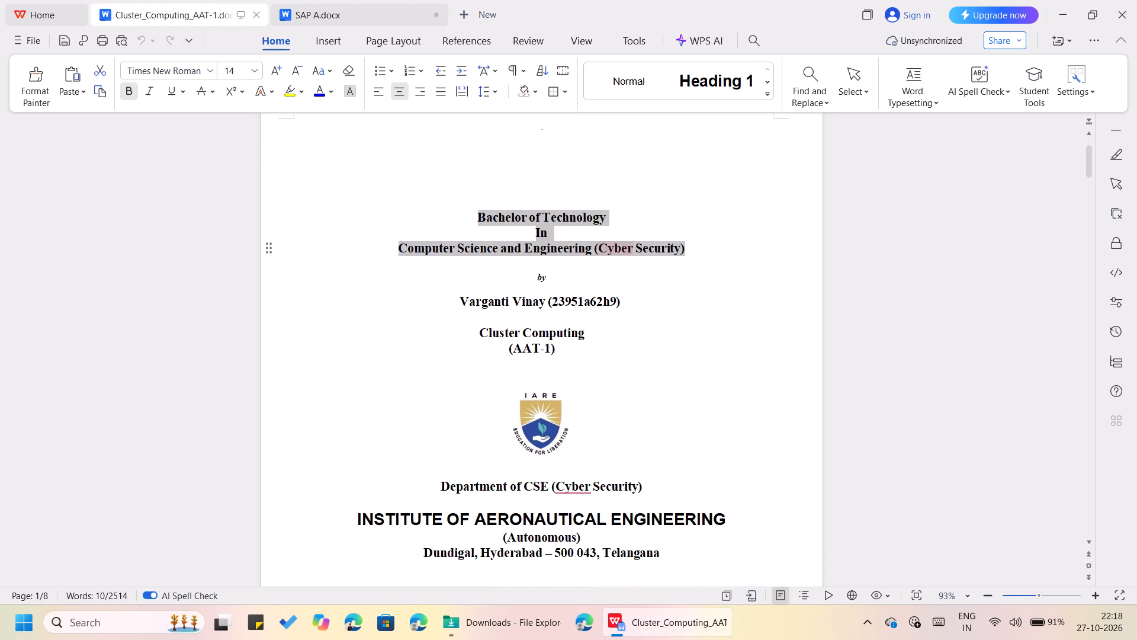
Examine the cover page of Cluster_Computing_AAT-1.docx, from the degree title through the course name and logo to the institute's address.
{"action": "left_click", "coordinate": [522, 307]}
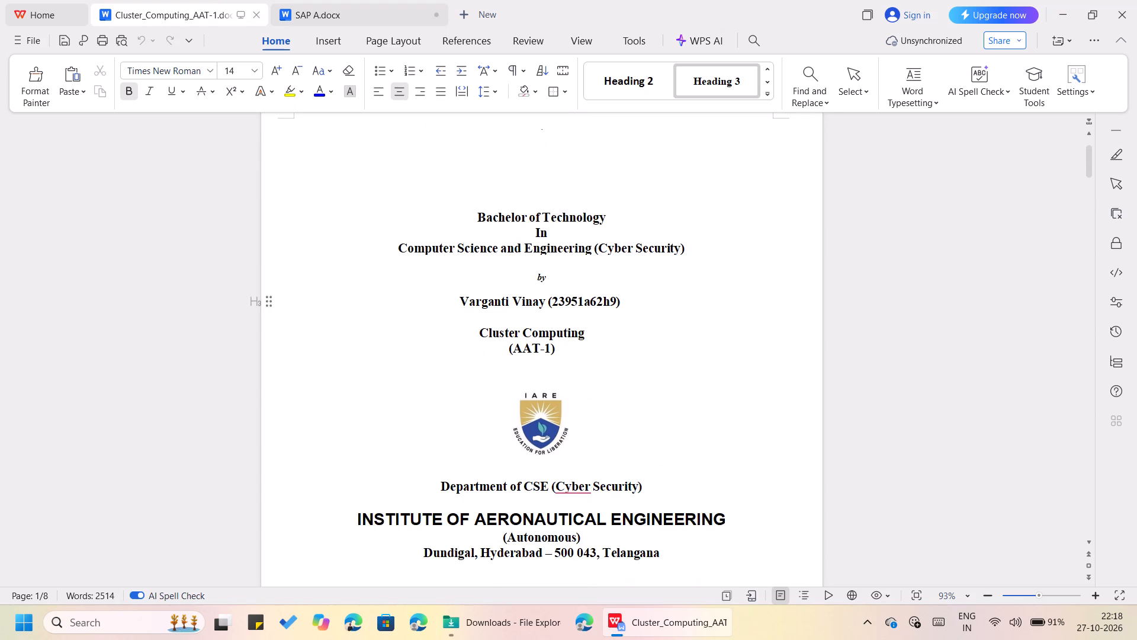
{"action": "scroll", "coordinate": [579, 375], "scroll_direction": "down", "scroll_amount": 2}
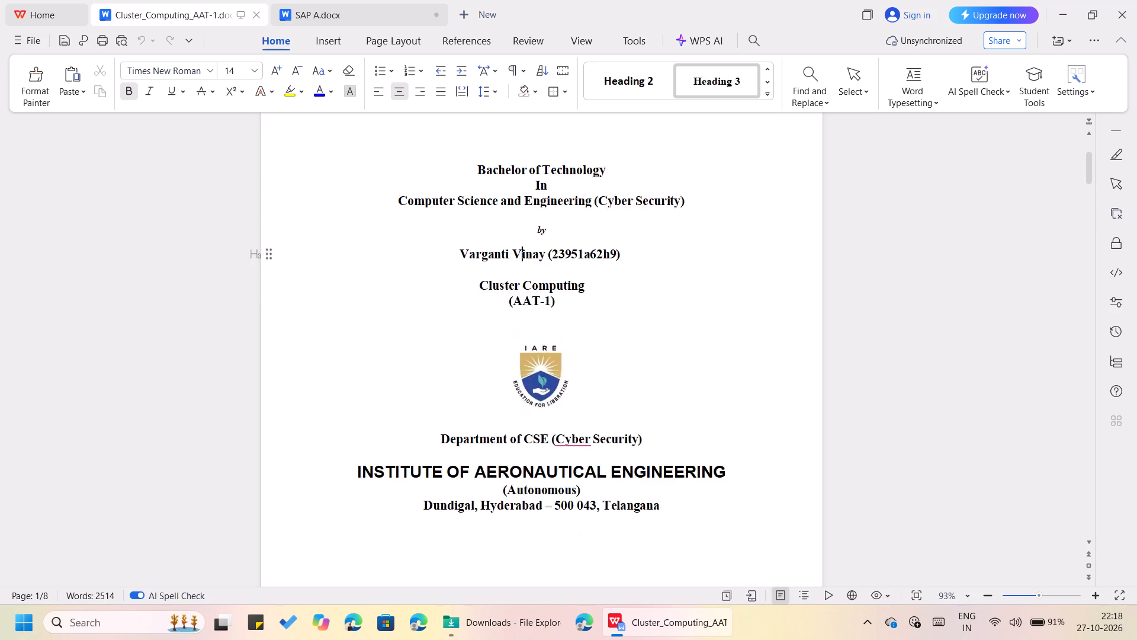
{"action": "scroll", "coordinate": [571, 372], "scroll_direction": "up", "scroll_amount": 5}
{"action": "scroll", "coordinate": [571, 372], "scroll_direction": "down", "scroll_amount": 2}
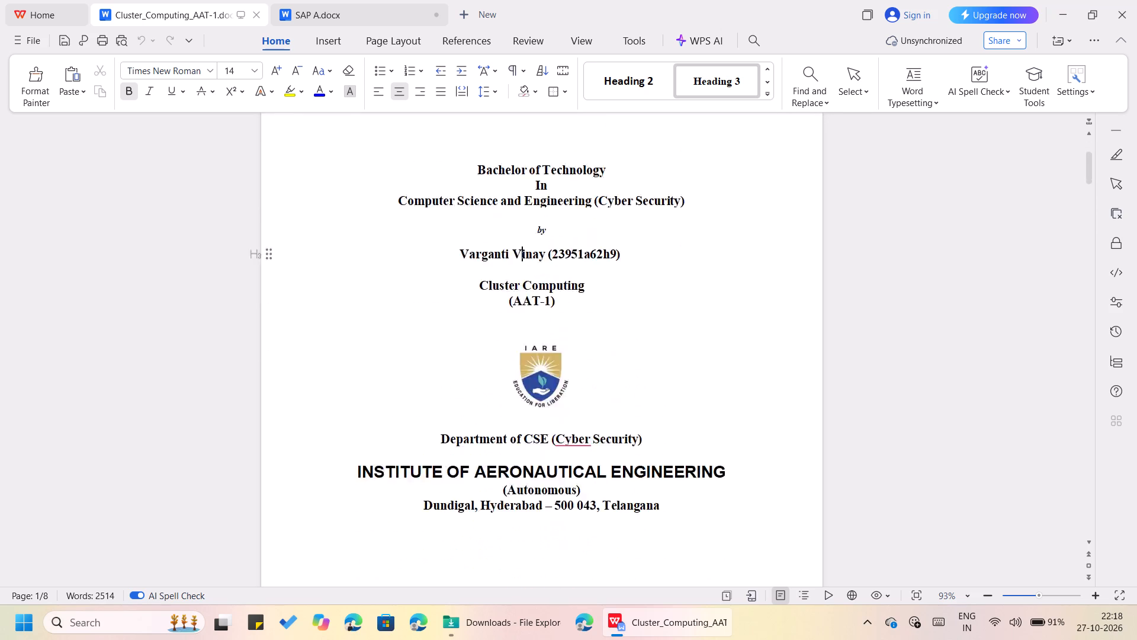
{"action": "scroll", "coordinate": [571, 372], "scroll_direction": "down", "scroll_amount": 2}
{"action": "scroll", "coordinate": [571, 372], "scroll_direction": "up", "scroll_amount": 4}
{"action": "scroll", "coordinate": [571, 372], "scroll_direction": "down", "scroll_amount": 7}
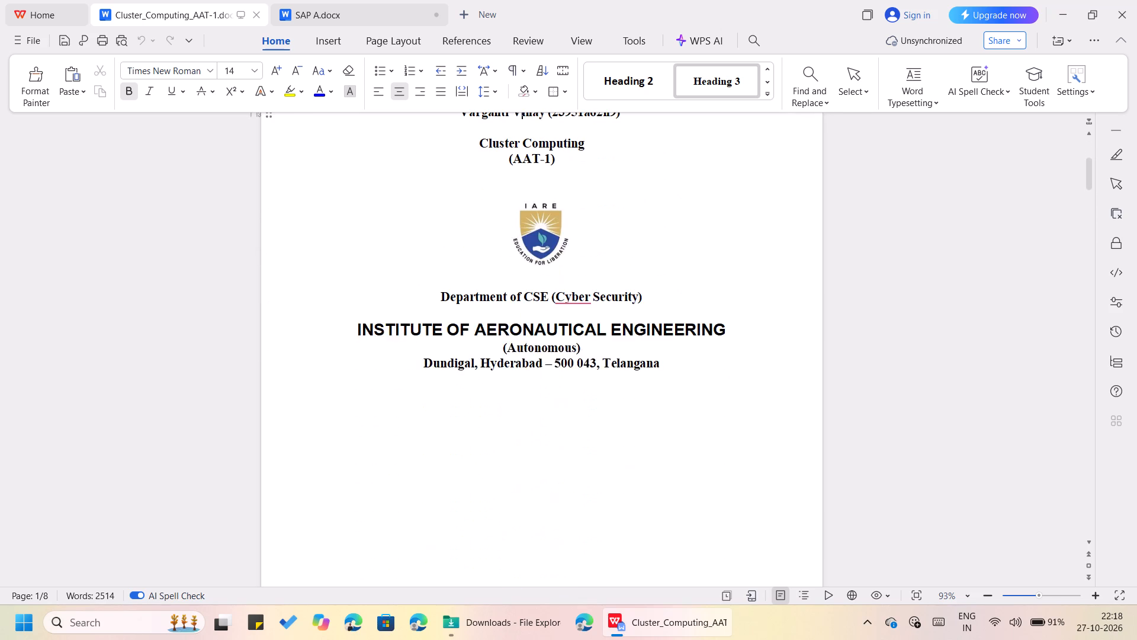
{"action": "scroll", "coordinate": [571, 372], "scroll_direction": "down", "scroll_amount": 4}
{"action": "scroll", "coordinate": [571, 374], "scroll_direction": "up", "scroll_amount": 8}
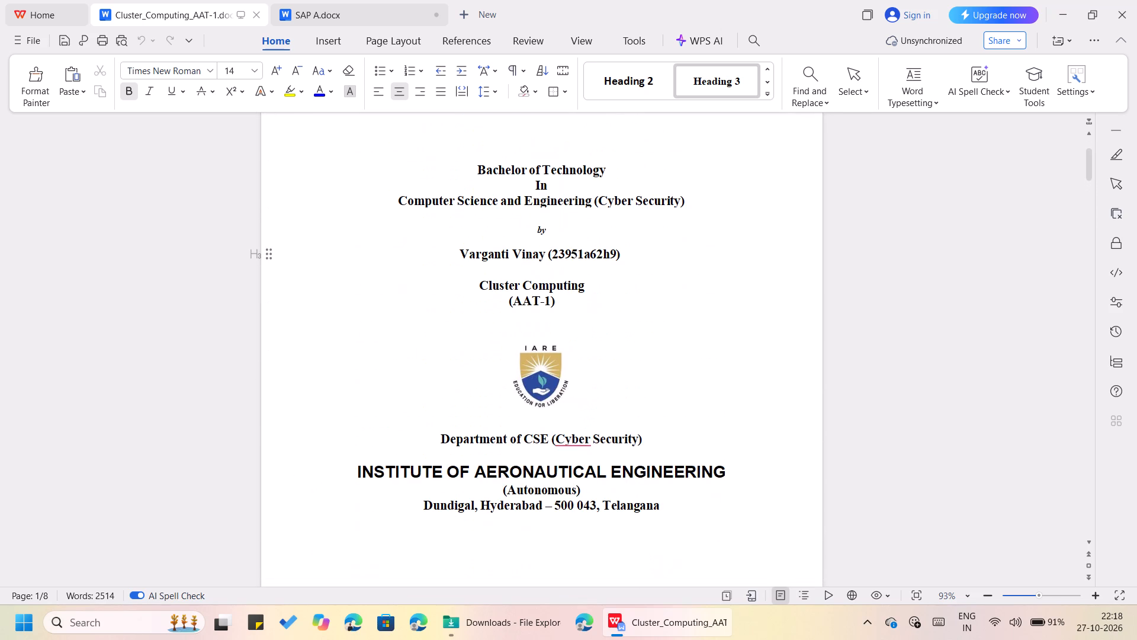
{"action": "scroll", "coordinate": [571, 374], "scroll_direction": "up", "scroll_amount": 1}
{"action": "scroll", "coordinate": [571, 374], "scroll_direction": "down", "scroll_amount": 2}
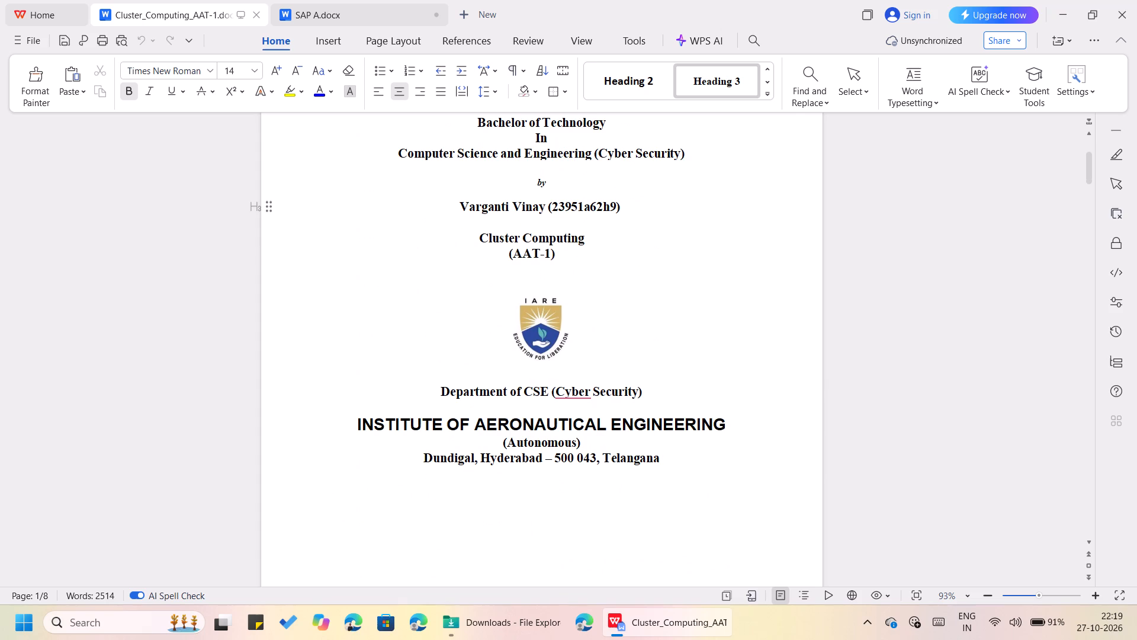
{"action": "scroll", "coordinate": [571, 374], "scroll_direction": "up", "scroll_amount": 2}
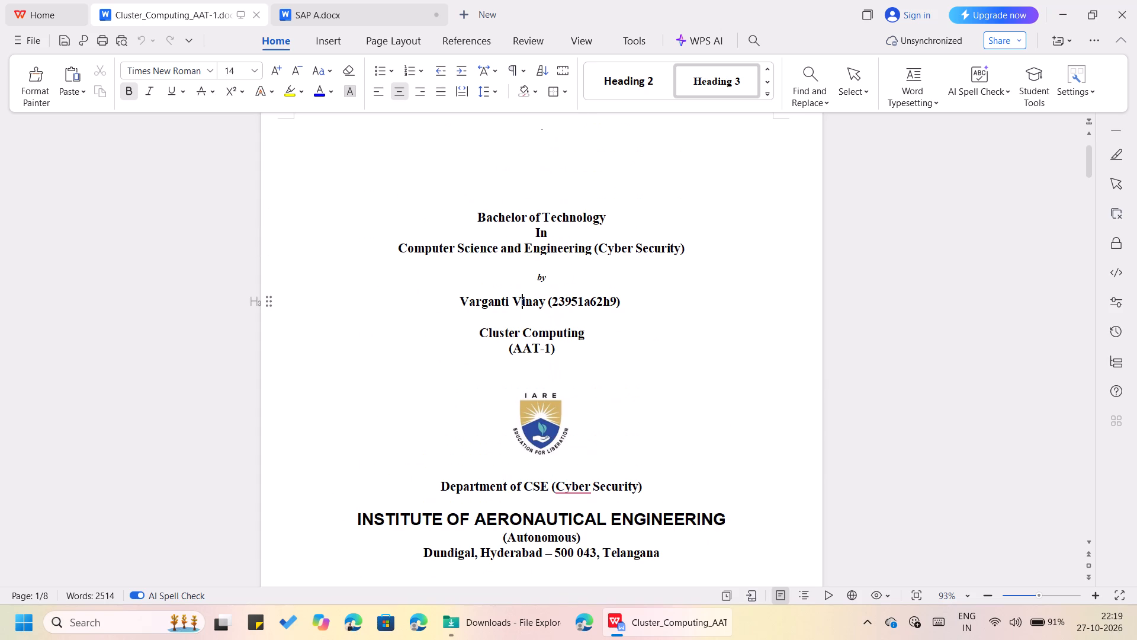
{"action": "scroll", "coordinate": [576, 360], "scroll_direction": "down", "scroll_amount": 1, "text": "ctrl"}
{"action": "scroll", "coordinate": [576, 361], "scroll_direction": "up", "scroll_amount": 2, "text": "ctrl"}
{"action": "scroll", "coordinate": [576, 361], "scroll_direction": "down", "scroll_amount": 2, "text": "ctrl"}
{"action": "scroll", "coordinate": [576, 361], "scroll_direction": "up", "scroll_amount": 1, "text": "ctrl"}
{"action": "scroll", "coordinate": [516, 332], "scroll_direction": "down", "scroll_amount": 1}
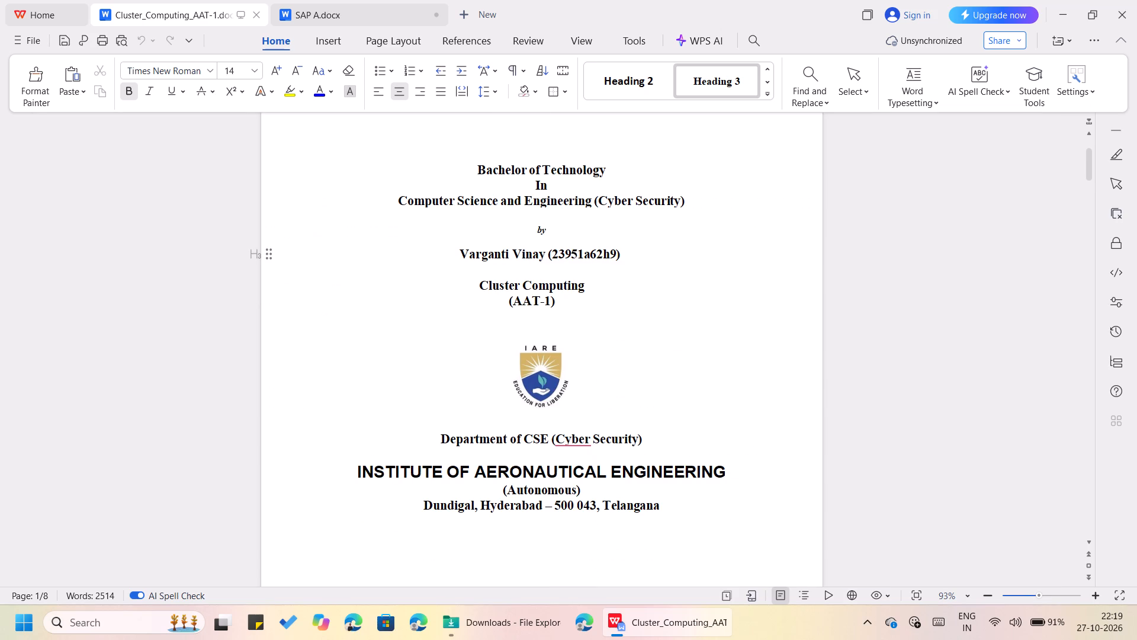
{"action": "left_click", "coordinate": [541, 297]}
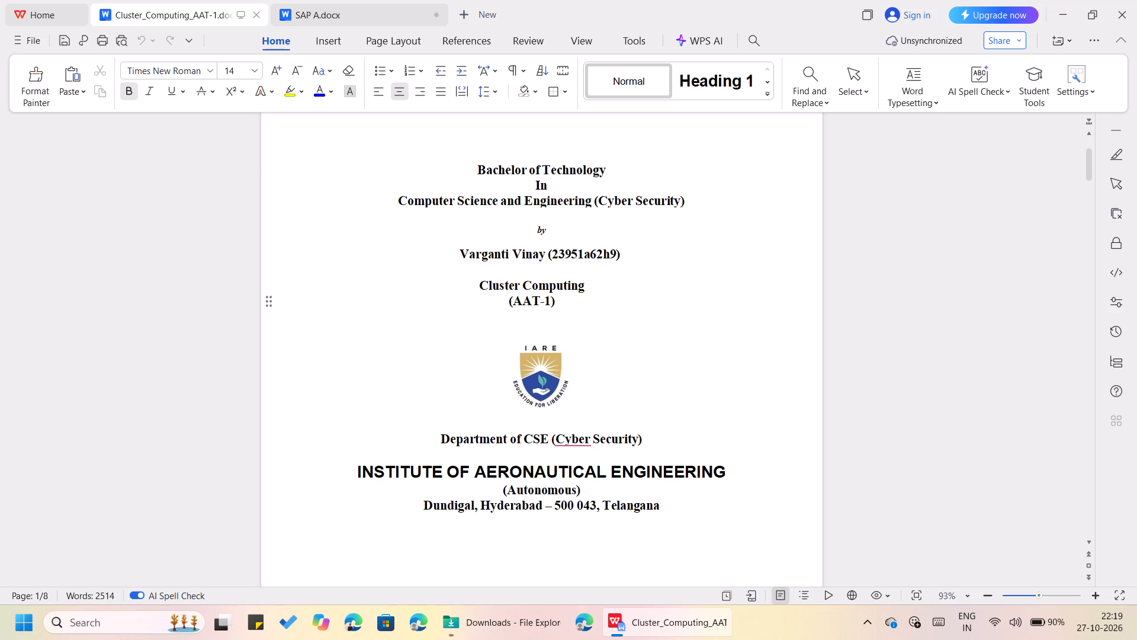
Close Cluster_Computing_AAT-1.docx and return to the start of SAP A.docx.
{"action": "key", "text": "ctrl+w"}
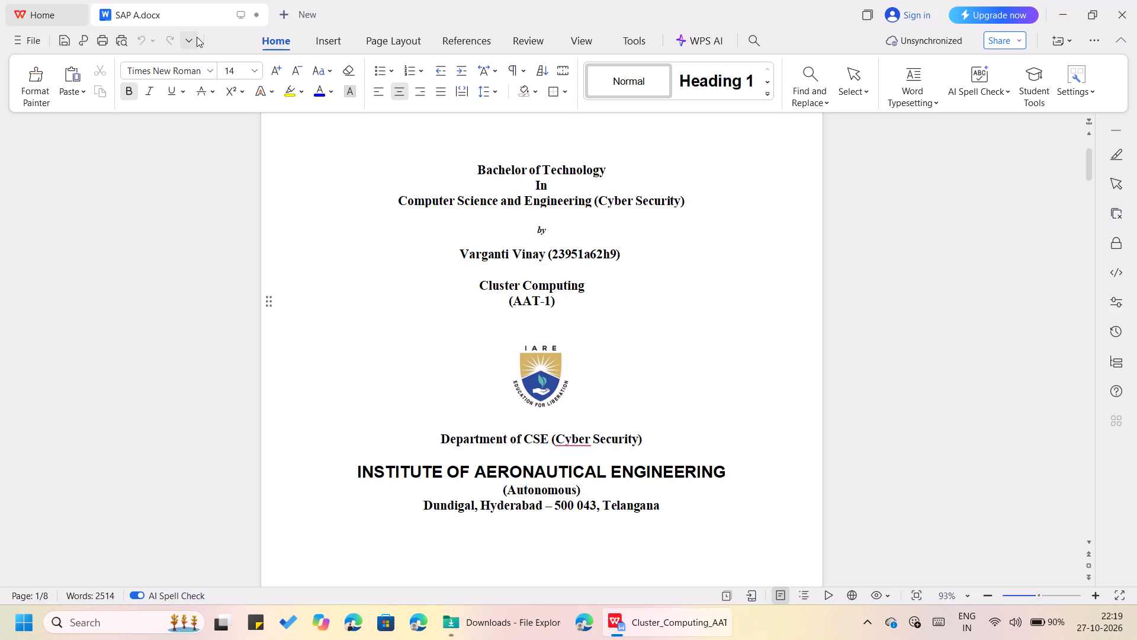
{"action": "scroll", "coordinate": [528, 321], "scroll_direction": "up", "scroll_amount": 5}
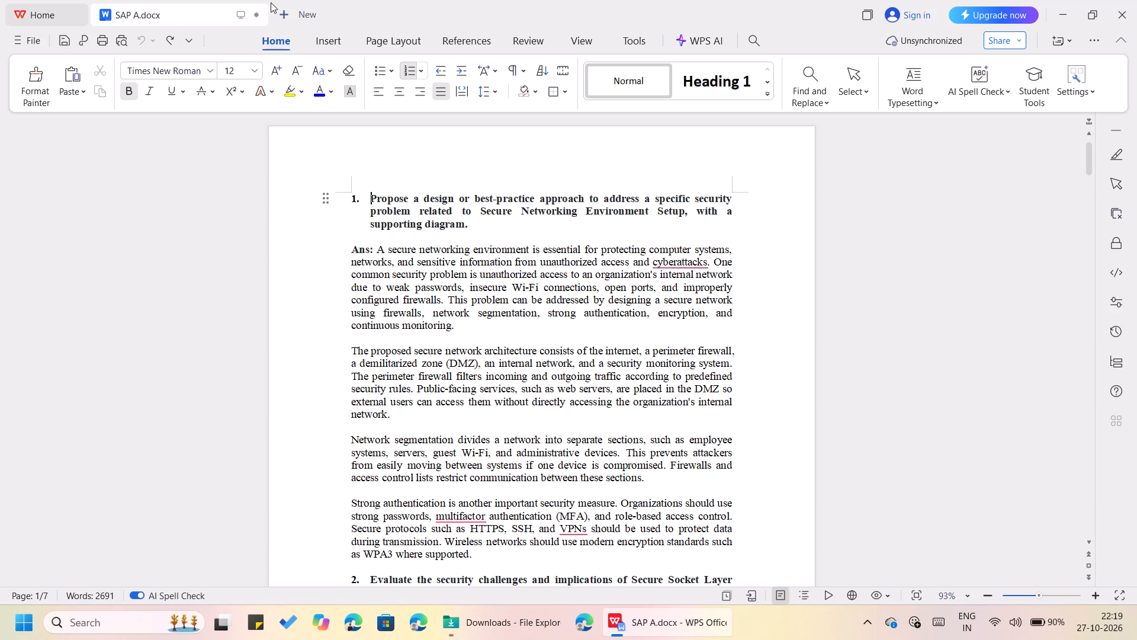
Switch to the Downloads folder in File Explorer and open CC A.docx and HPC A.docx, returning to the folder.
{"action": "key", "text": "alt+Tab"}
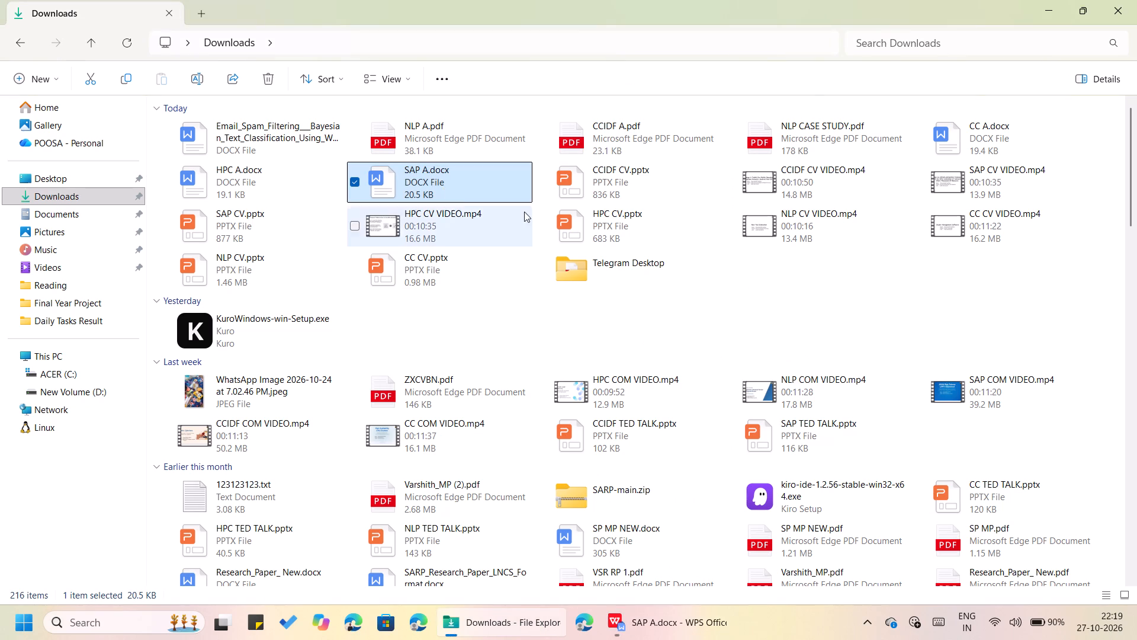
{"action": "double_click", "coordinate": [985, 140]}
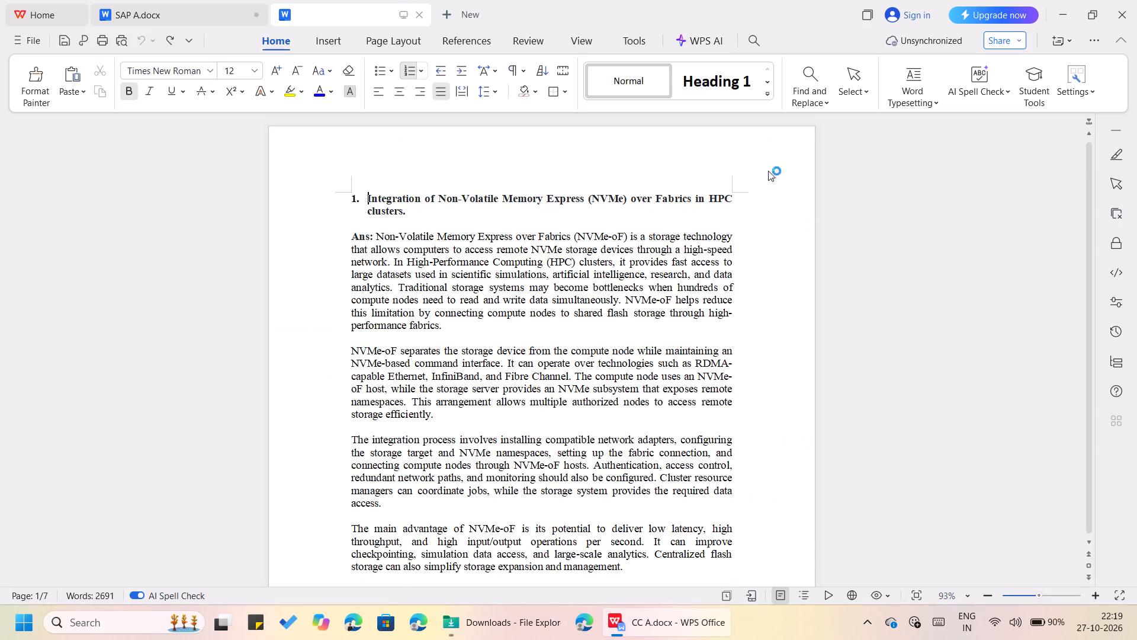
{"action": "key", "text": "alt+Tab"}
{"action": "double_click", "coordinate": [253, 185]}
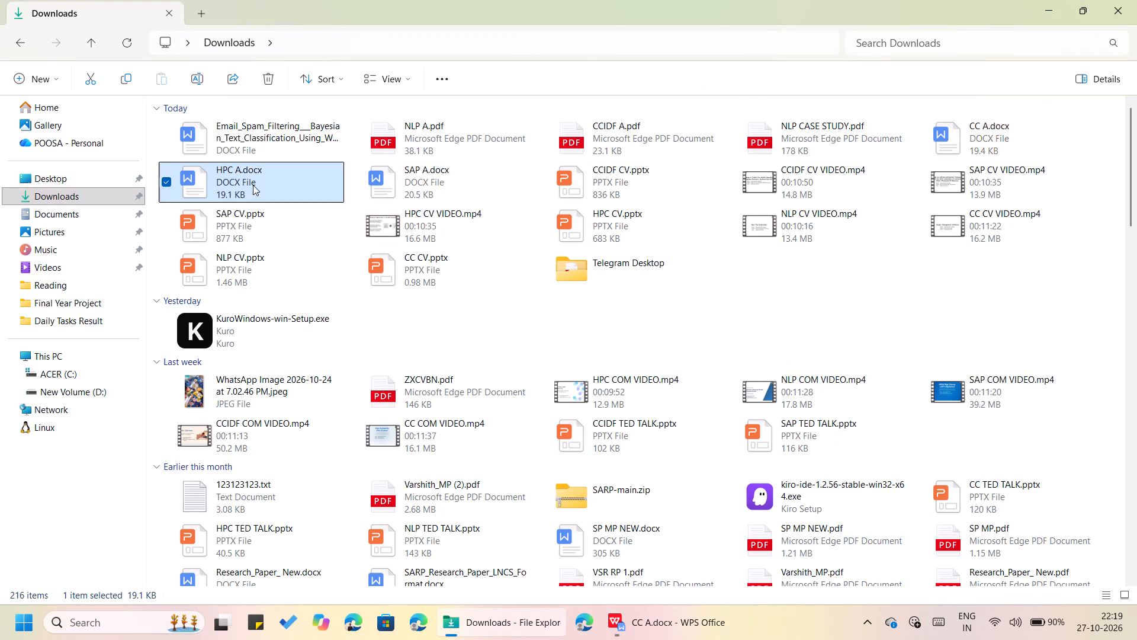
{"action": "key", "text": "alt+Tab"}
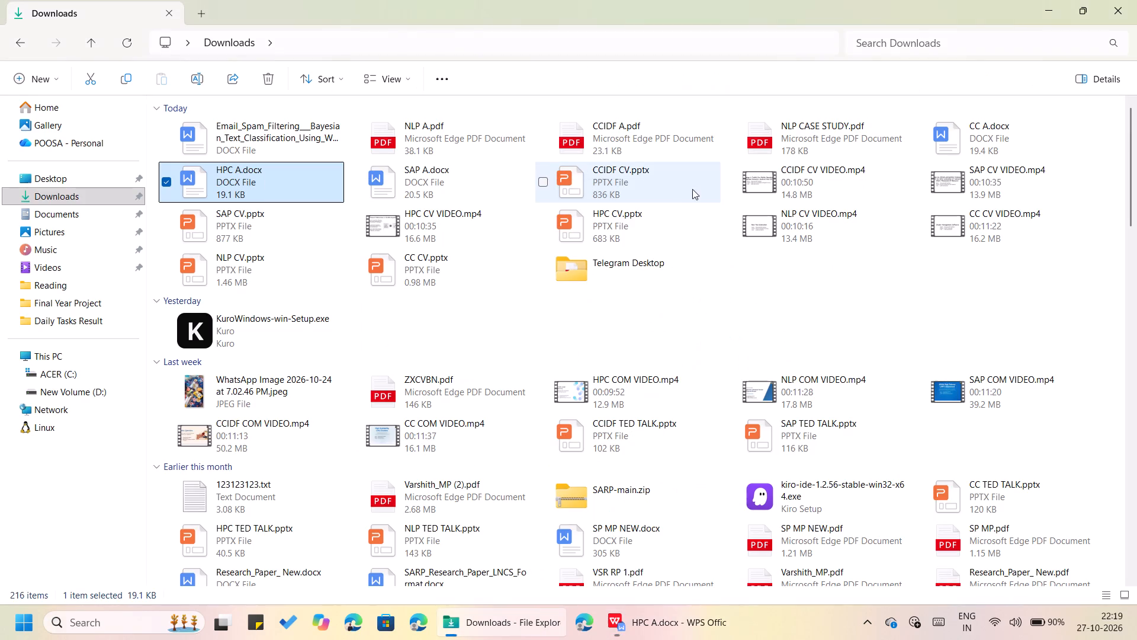
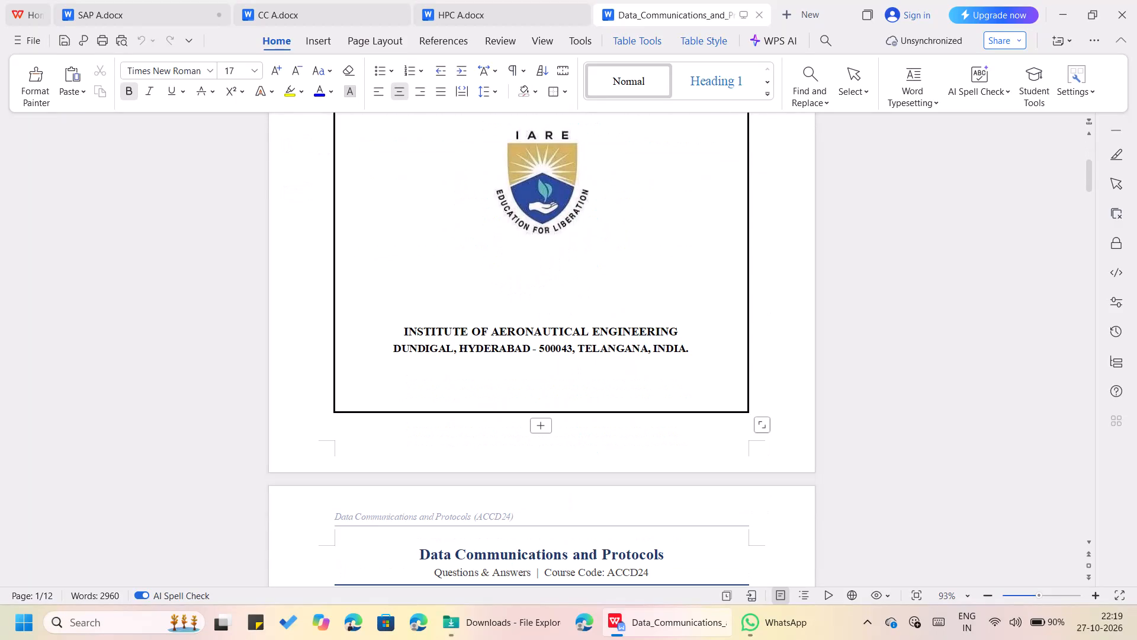
Copy the whole cover page content of the Data Communications and Protocols assignment, from the institute heading through the logo to the address line.
{"action": "scroll", "coordinate": [568, 293], "scroll_direction": "down", "scroll_amount": 11}
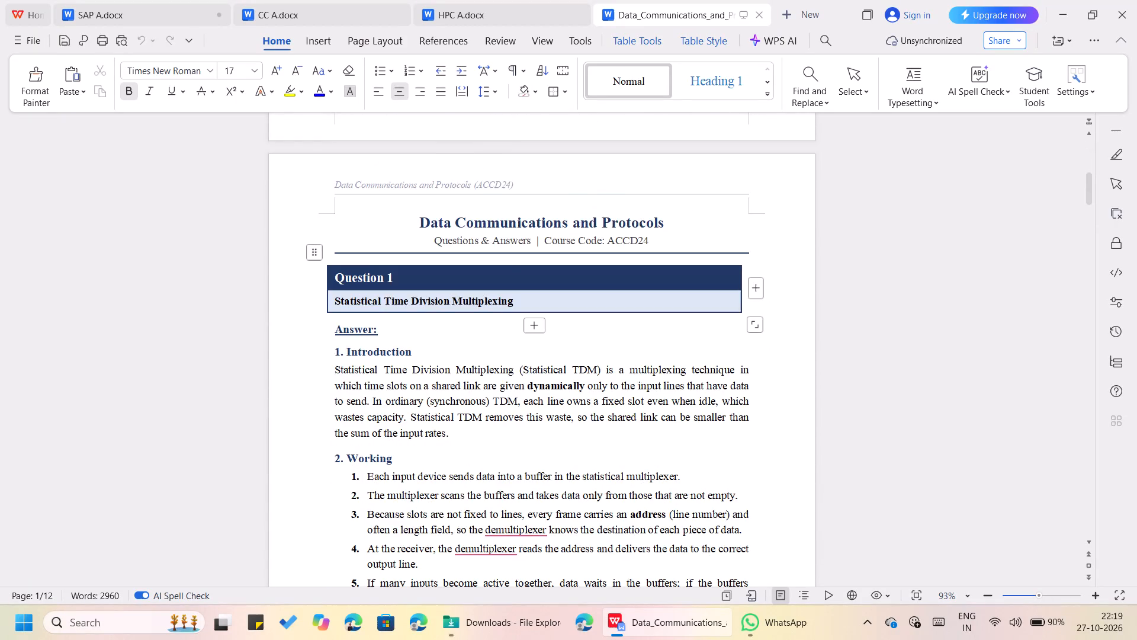
{"action": "scroll", "coordinate": [570, 295], "scroll_direction": "up", "scroll_amount": 20}
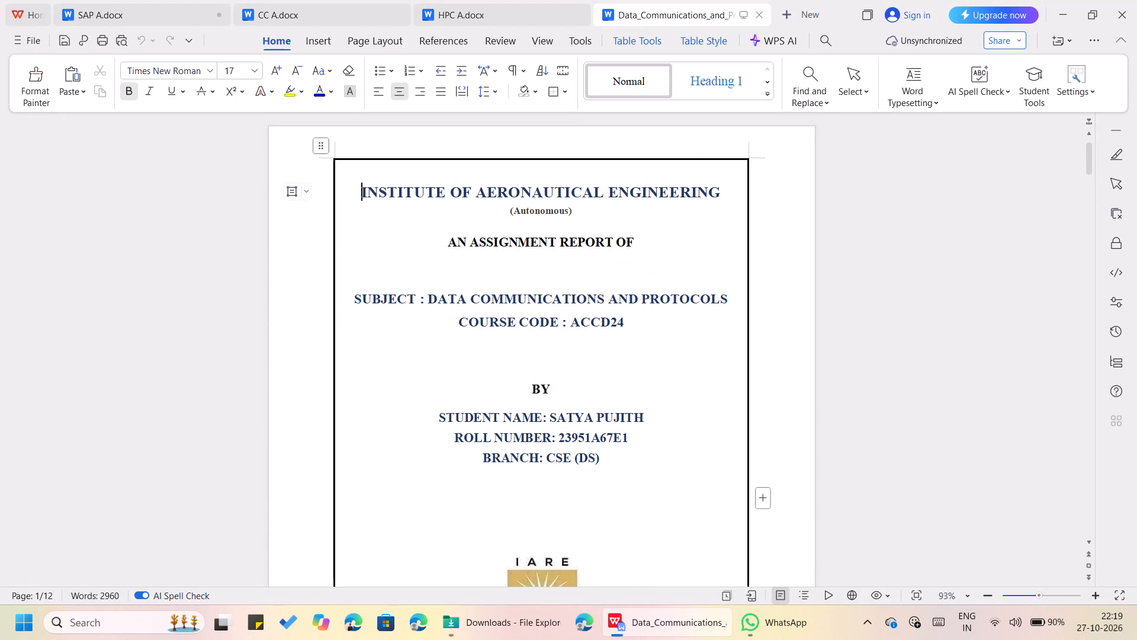
{"action": "left_click_drag", "start_coordinate": [362, 188], "coordinate": [563, 409]}
{"action": "scroll", "coordinate": [557, 399], "scroll_direction": "down", "scroll_amount": 2}
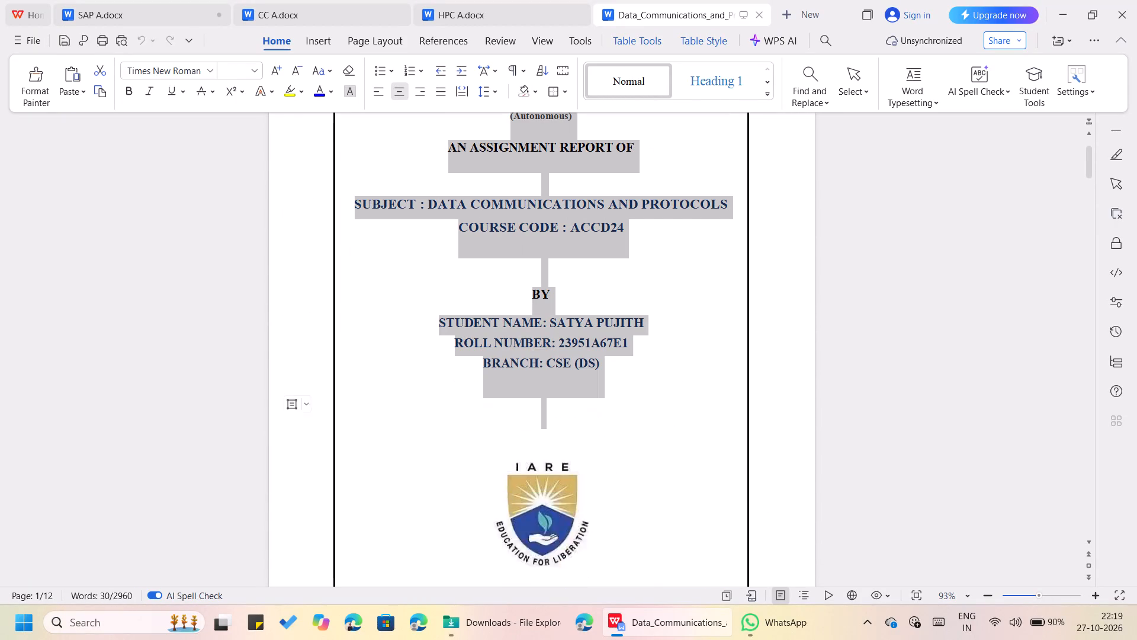
{"action": "scroll", "coordinate": [563, 409], "scroll_direction": "down", "scroll_amount": 2}
{"action": "left_click_drag", "start_coordinate": [563, 409], "coordinate": [686, 497]}
{"action": "scroll", "coordinate": [566, 423], "scroll_direction": "down", "scroll_amount": 2}
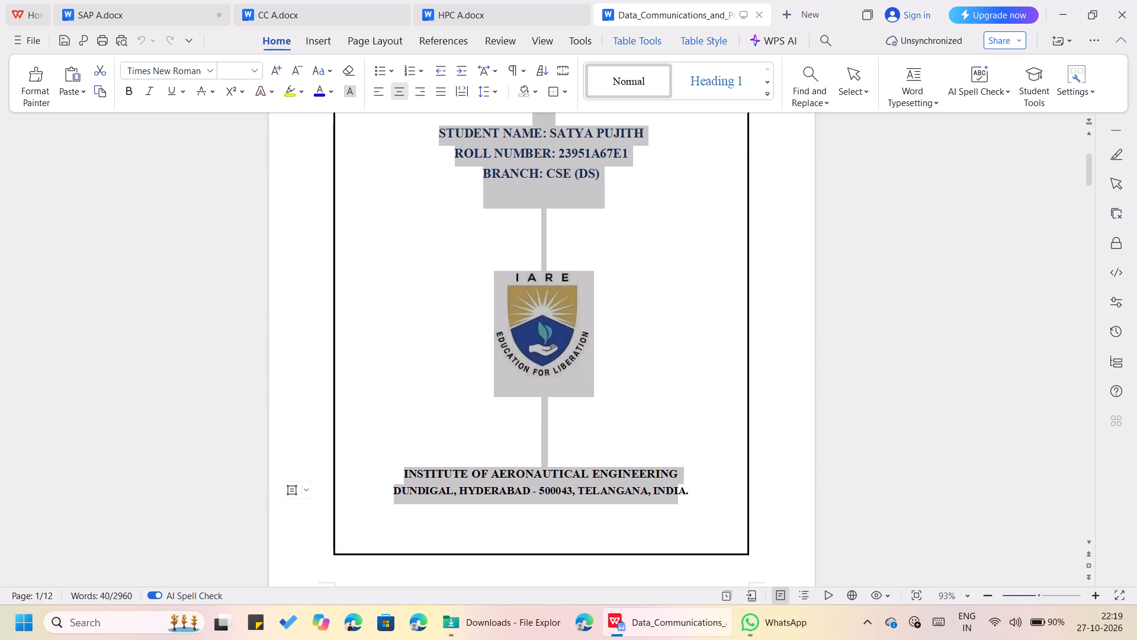
{"action": "left_click_drag", "start_coordinate": [686, 497], "coordinate": [701, 497]}
{"action": "key", "text": "ctrl+c"}
{"action": "key", "text": "ctrl+c"}
{"action": "key", "text": "ctrl+c"}
Create a blank text document and paste the copied cover page into it.
{"action": "left_click", "coordinate": [786, 12]}
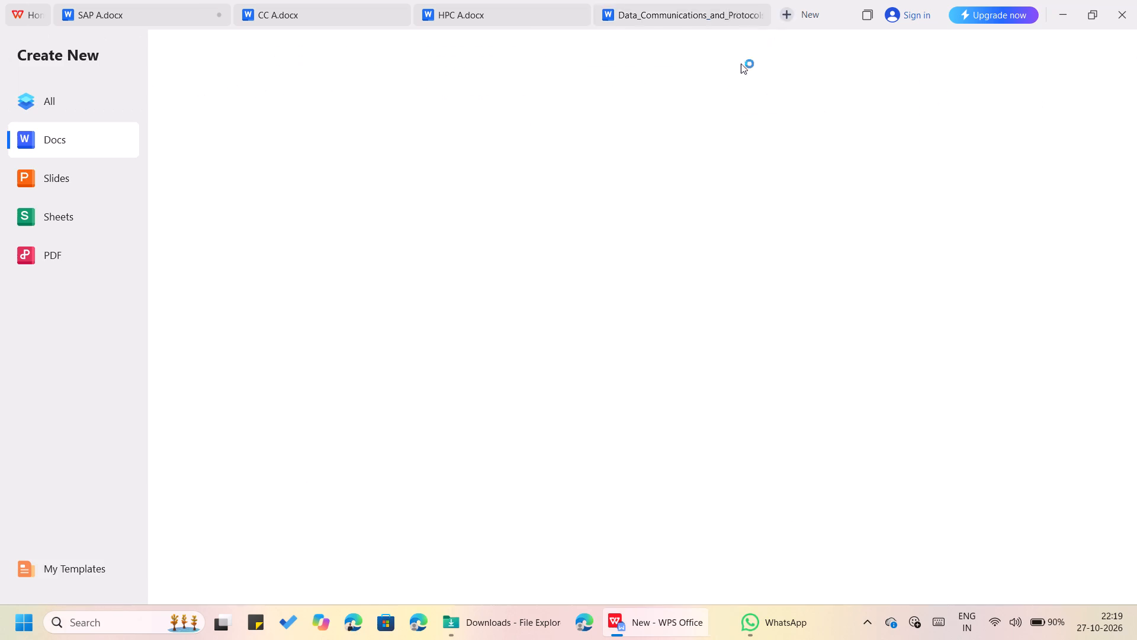
{"action": "left_click", "coordinate": [207, 167]}
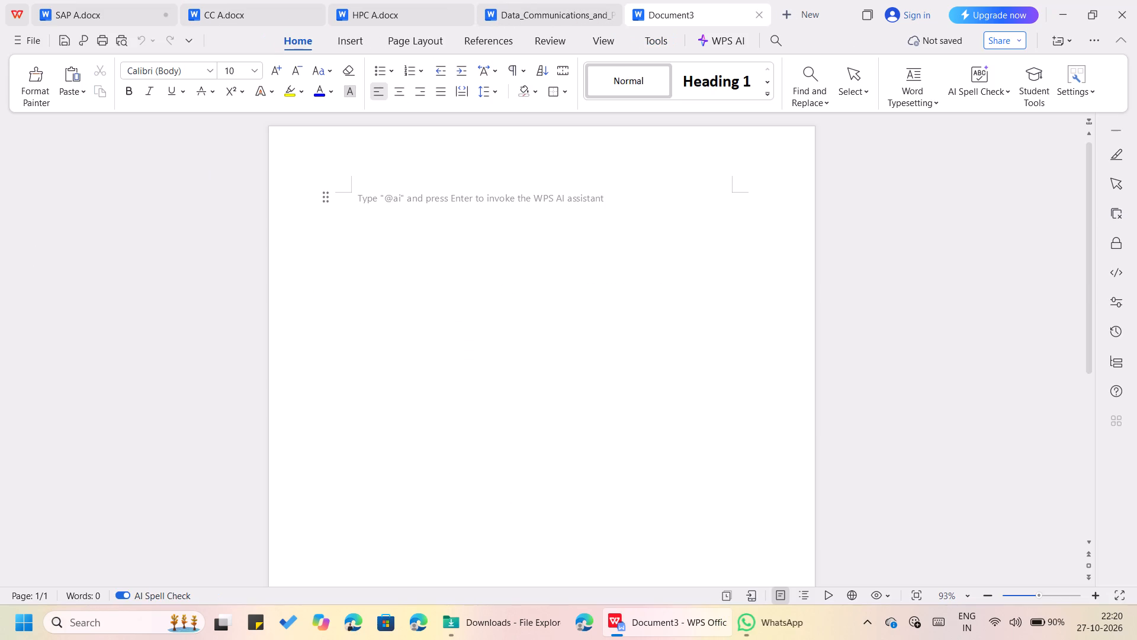
{"action": "left_click", "coordinate": [457, 221]}
{"action": "key", "text": "ctrl+v"}
{"action": "scroll", "coordinate": [466, 233], "scroll_direction": "down", "scroll_amount": 2}
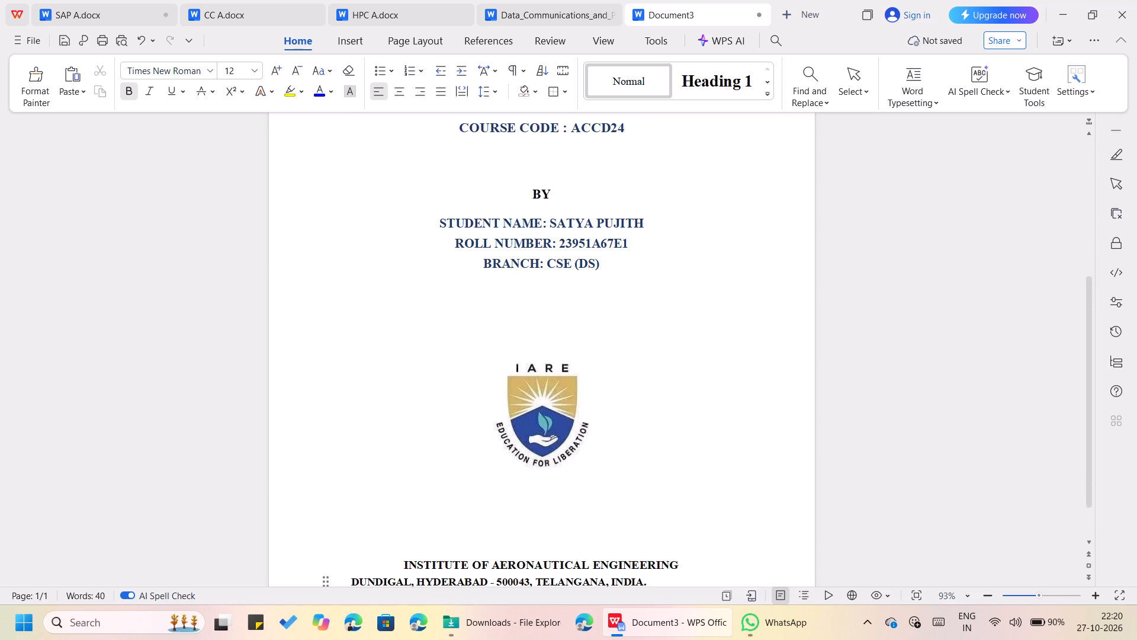
{"action": "scroll", "coordinate": [466, 234], "scroll_direction": "down", "scroll_amount": 2}
{"action": "scroll", "coordinate": [471, 242], "scroll_direction": "up", "scroll_amount": 11}
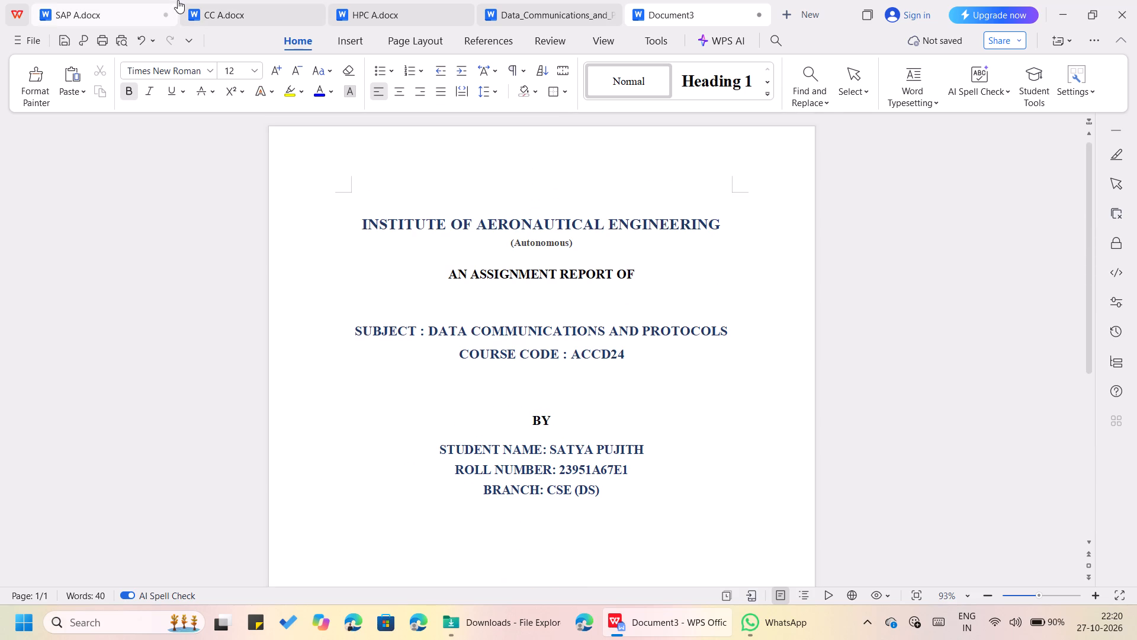
In SAP A.docx, insert blank lines before question 1 and remove their list numbers so that question 1 keeps its number.
{"action": "left_click", "coordinate": [115, 0]}
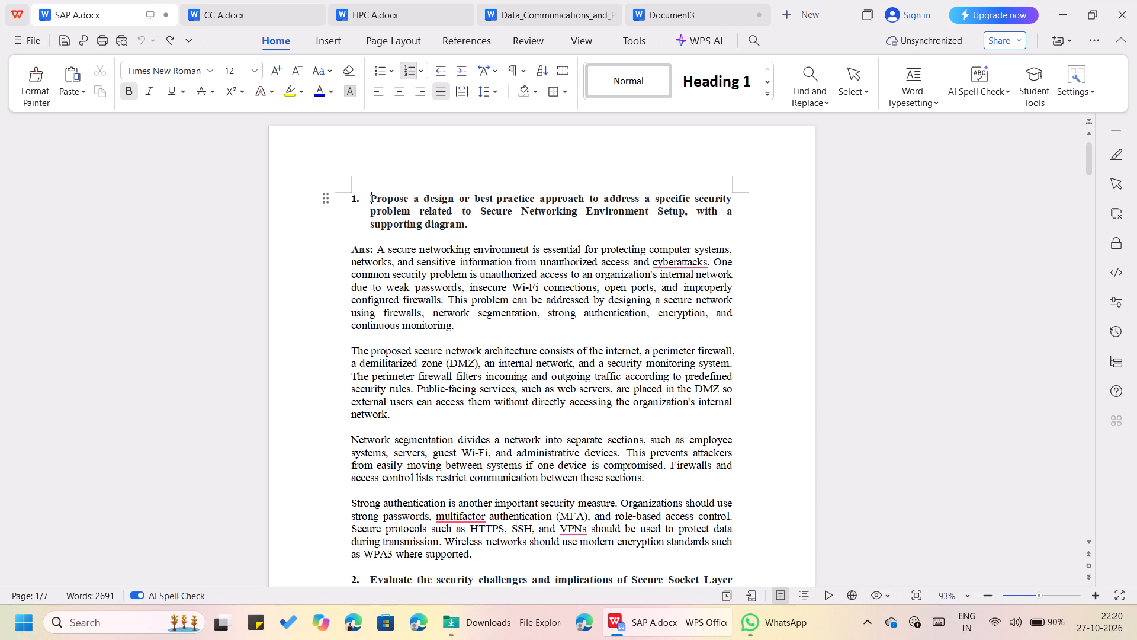
{"action": "key", "text": "Up"}
{"action": "key", "text": "Up"}
{"action": "key", "text": "Return"}
{"action": "key", "text": "Return"}
{"action": "key", "text": "Return"}
{"action": "key", "text": "Return"}
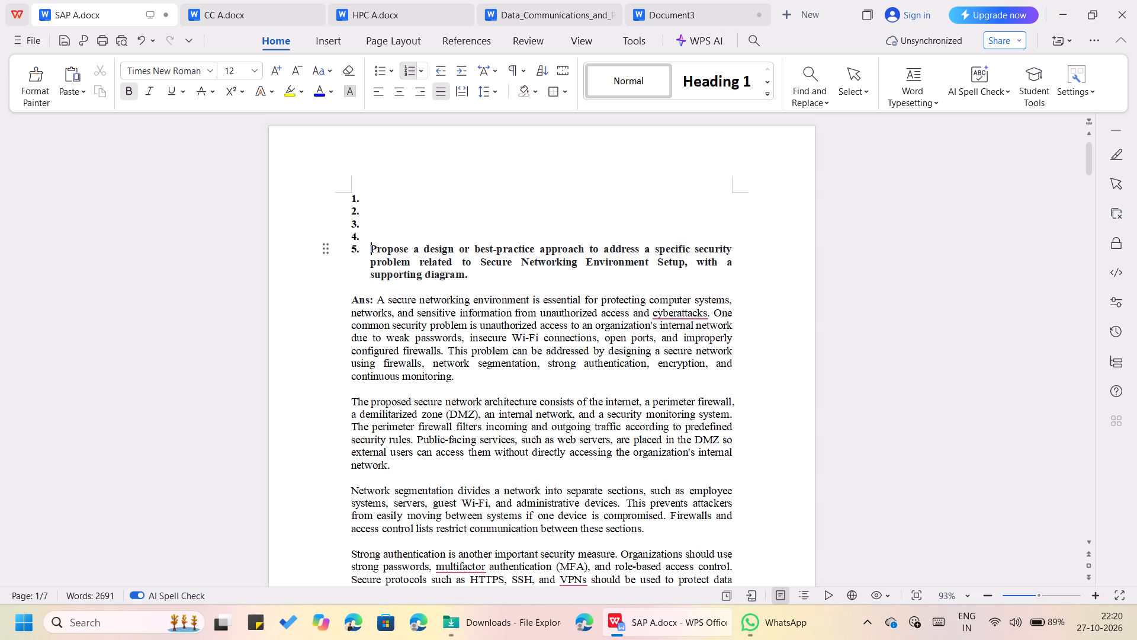
{"action": "key", "text": "Down"}
{"action": "key", "text": "Up"}
{"action": "key", "text": "Up"}
{"action": "key", "text": "BackSpace"}
{"action": "key", "text": "BackSpace"}
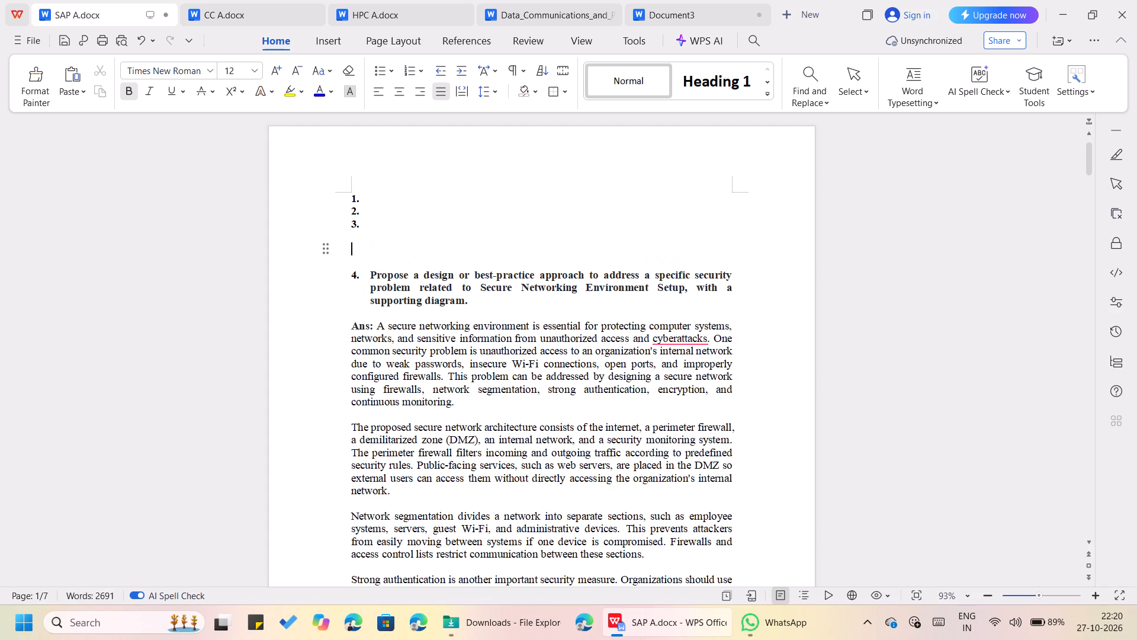
{"action": "key", "text": "BackSpace"}
{"action": "key", "text": "BackSpace"}
Add blank lines above question 1 until it starts on the second page, leaving the first page empty.
{"action": "key", "text": "Return"}
{"action": "key", "text": "Return"}
{"action": "key", "text": "Return"}
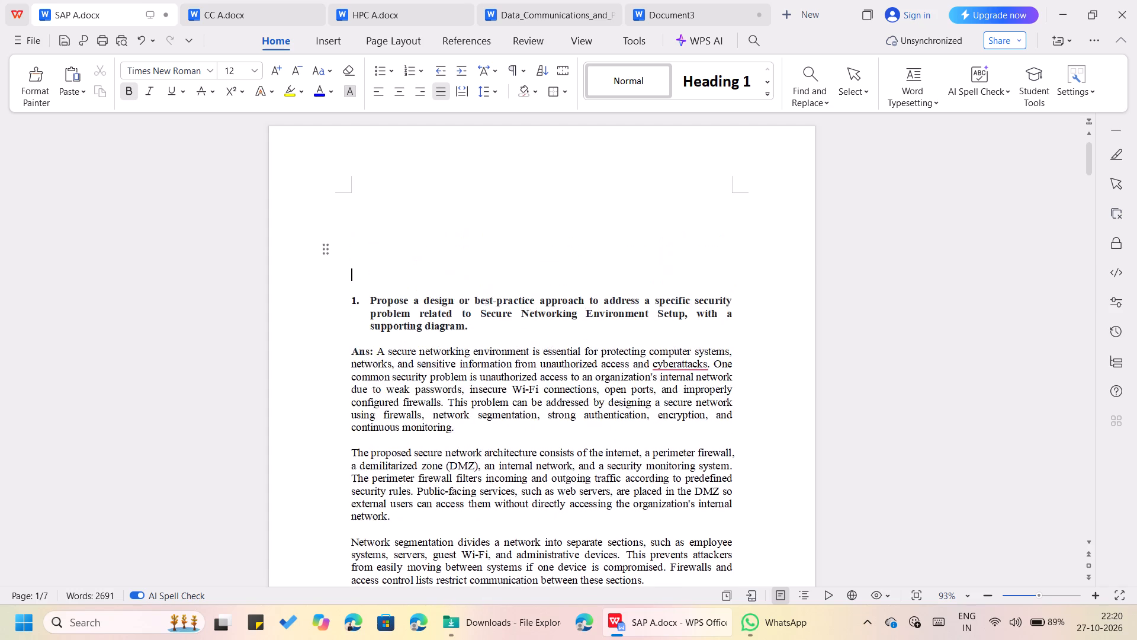
{"action": "key", "text": "Return"}
{"action": "key", "text": "Return"}
{"action": "key", "text": "Return"}
{"action": "key", "text": "Return"}
{"action": "key", "text": "Return"}
{"action": "key", "text": "Return"}
{"action": "key", "text": "Return"}
{"action": "key", "text": "Return"}
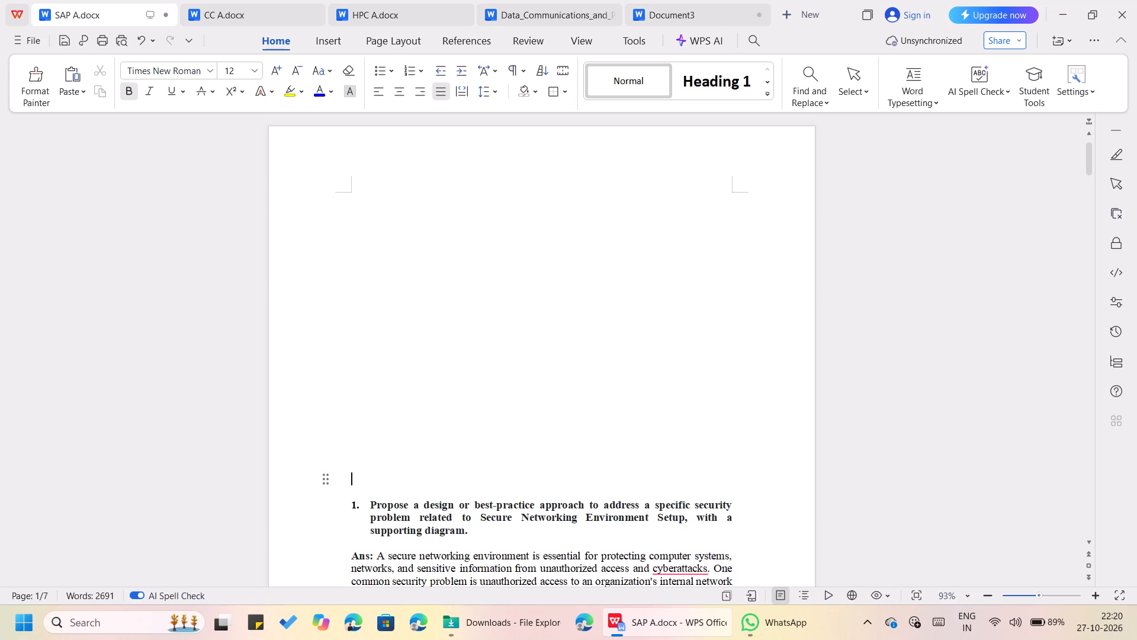
{"action": "scroll", "coordinate": [388, 351], "scroll_direction": "down", "scroll_amount": 8}
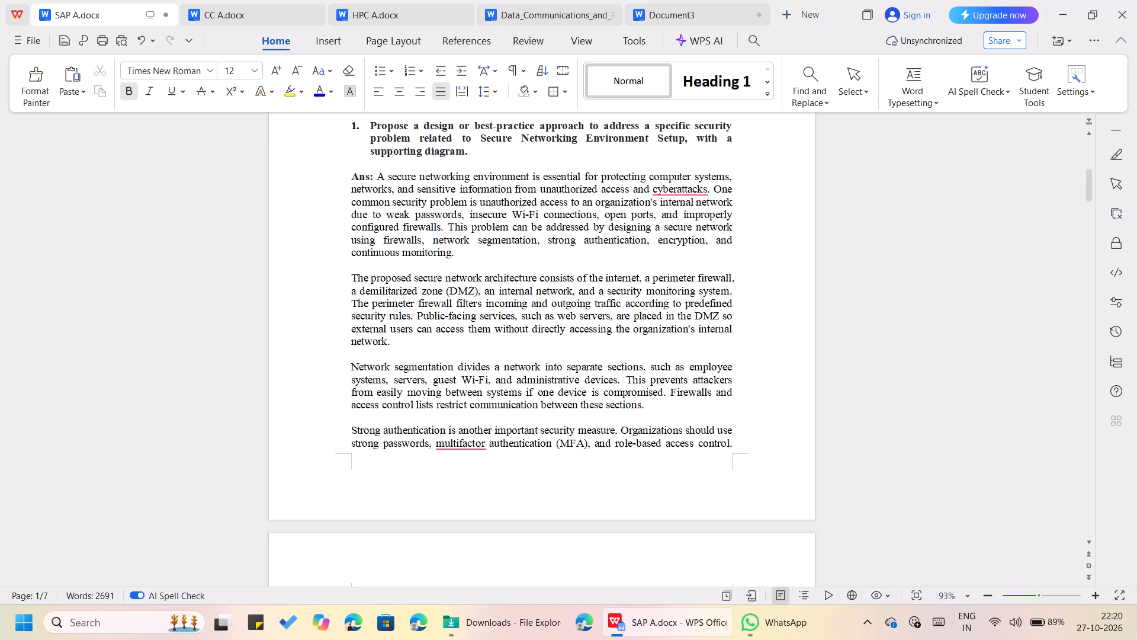
{"action": "scroll", "coordinate": [399, 347], "scroll_direction": "up", "scroll_amount": 15}
{"action": "key", "text": "Return"}
{"action": "key", "text": "Return"}
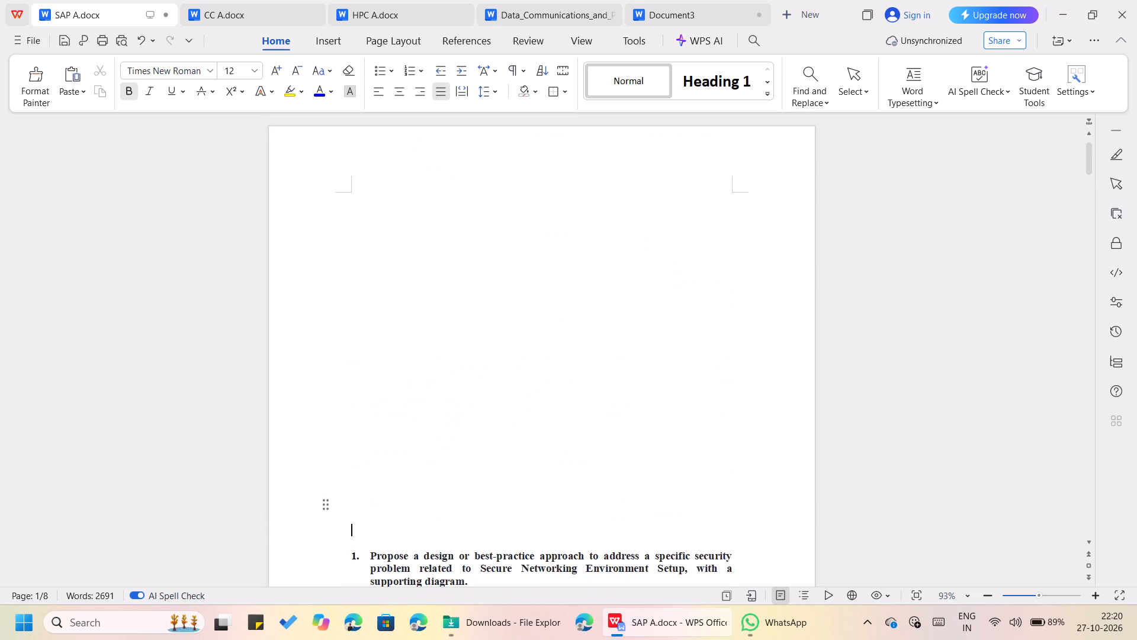
{"action": "key", "text": "Return"}
{"action": "key", "text": "Return"}
{"action": "key", "text": "Return"}
{"action": "key", "text": "Return"}
{"action": "key", "text": "Return"}
{"action": "scroll", "coordinate": [408, 345], "scroll_direction": "down", "scroll_amount": 5}
{"action": "key", "text": "Return"}
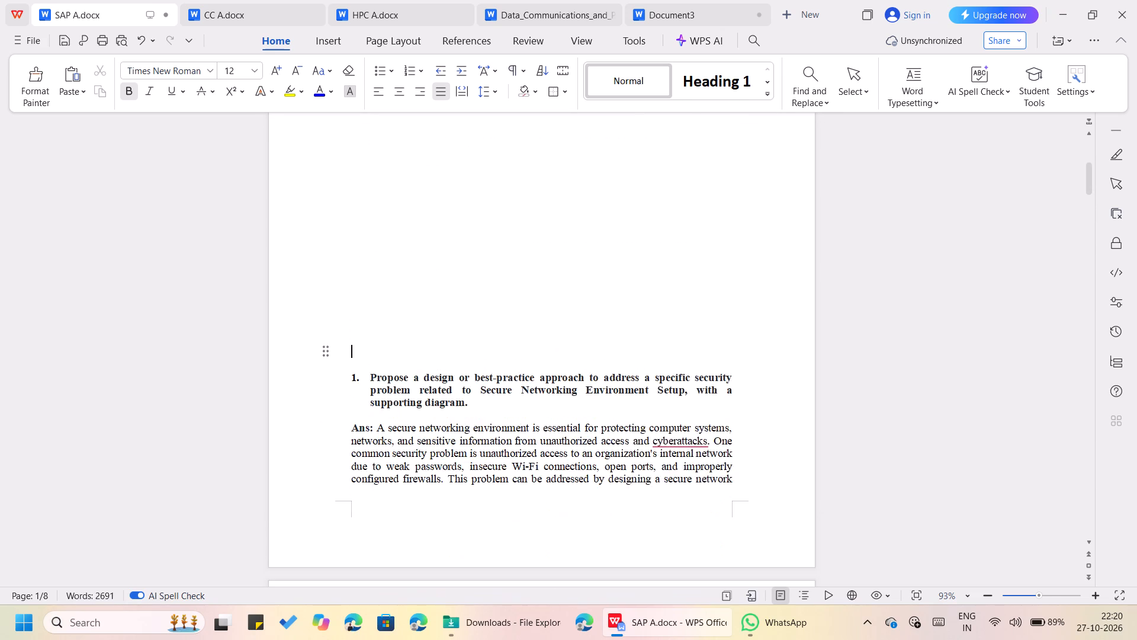
{"action": "key", "text": "Return"}
{"action": "key", "text": "Return"}
{"action": "key", "text": "Return"}
{"action": "scroll", "coordinate": [410, 345], "scroll_direction": "down", "scroll_amount": 3}
{"action": "key", "text": "Return"}
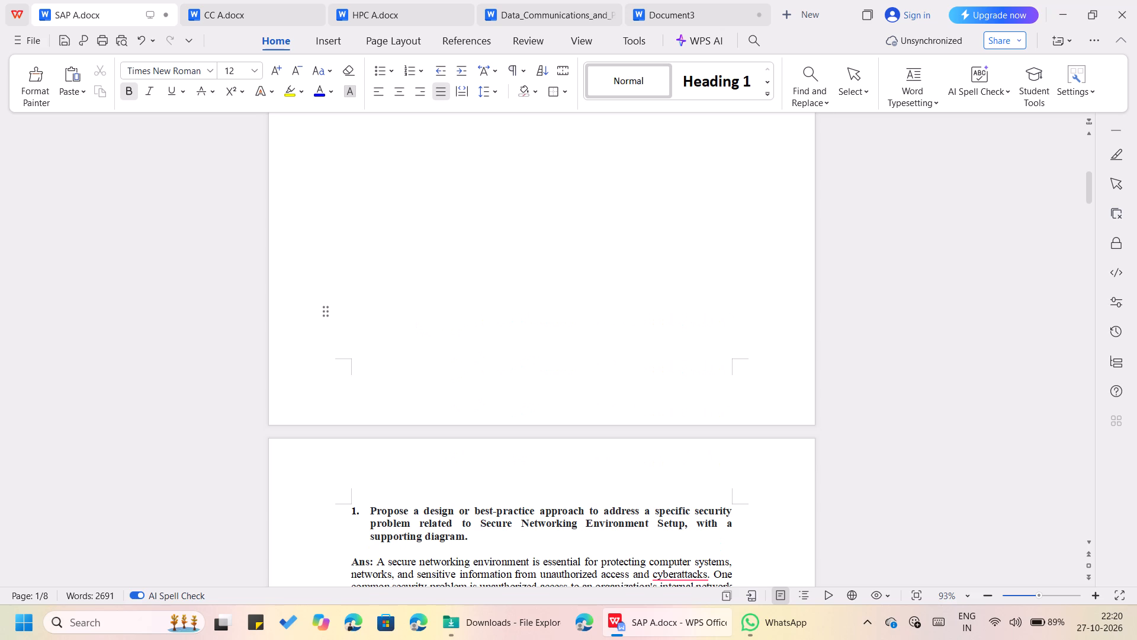
Paste the copied cover page at the very top of SAP A.docx and check how it fits the first page.
{"action": "scroll", "coordinate": [395, 293], "scroll_direction": "up", "scroll_amount": 8}
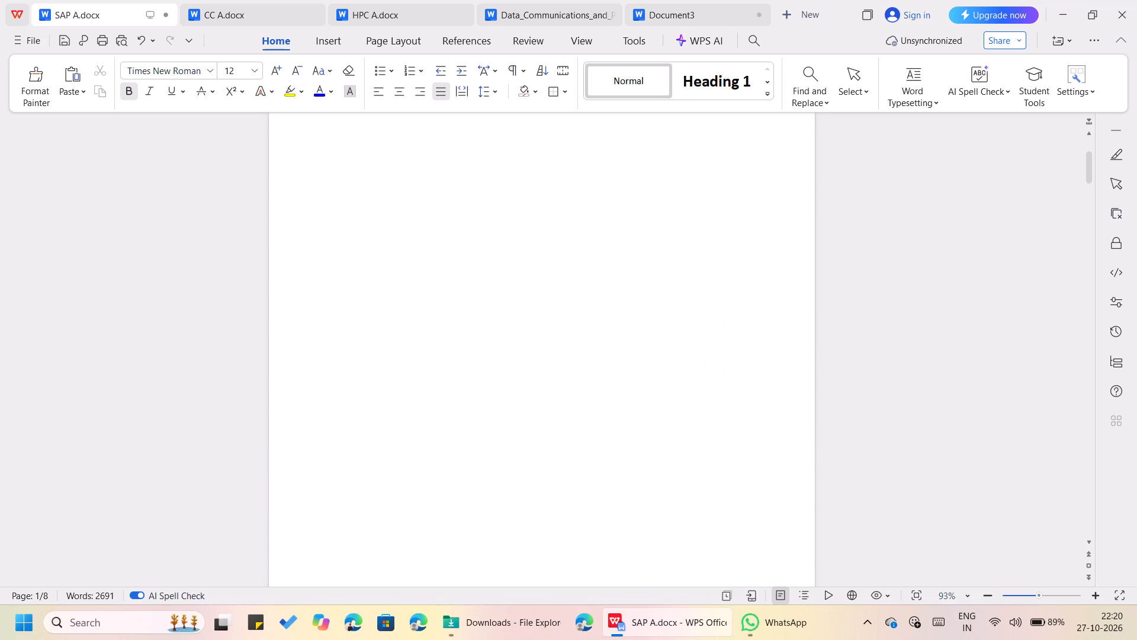
{"action": "scroll", "coordinate": [396, 293], "scroll_direction": "up", "scroll_amount": 8}
{"action": "left_click", "coordinate": [372, 219]}
{"action": "left_click", "coordinate": [355, 188]}
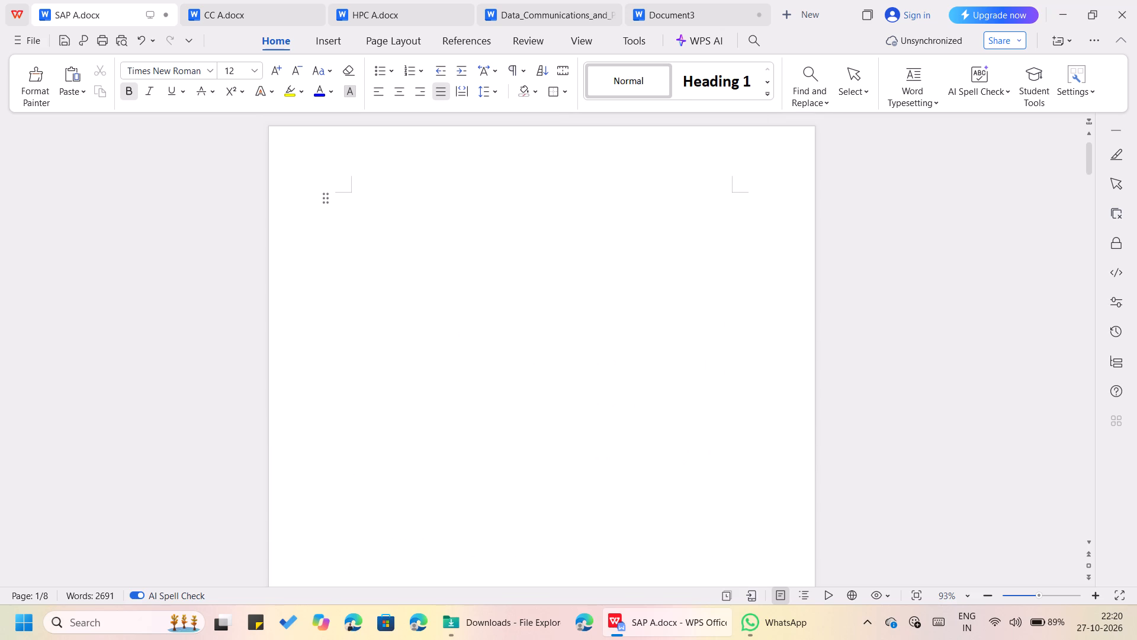
{"action": "key", "text": "ctrl+v"}
{"action": "scroll", "coordinate": [422, 269], "scroll_direction": "down", "scroll_amount": 18}
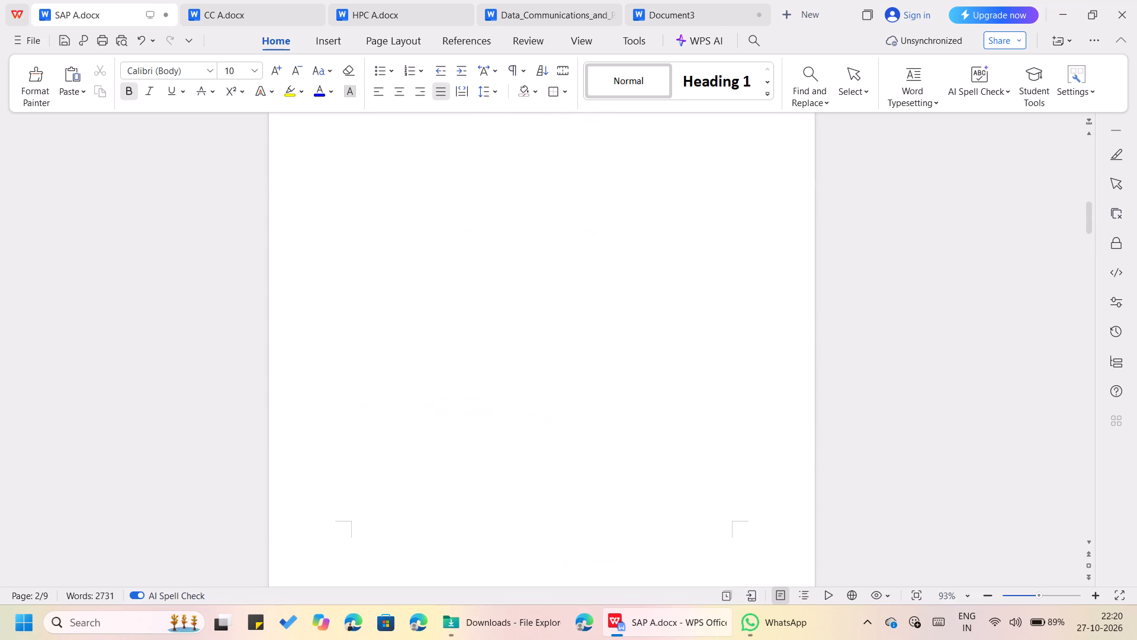
{"action": "scroll", "coordinate": [457, 299], "scroll_direction": "down", "scroll_amount": 6}
{"action": "scroll", "coordinate": [457, 302], "scroll_direction": "up", "scroll_amount": 20}
{"action": "scroll", "coordinate": [457, 302], "scroll_direction": "up", "scroll_amount": 5}
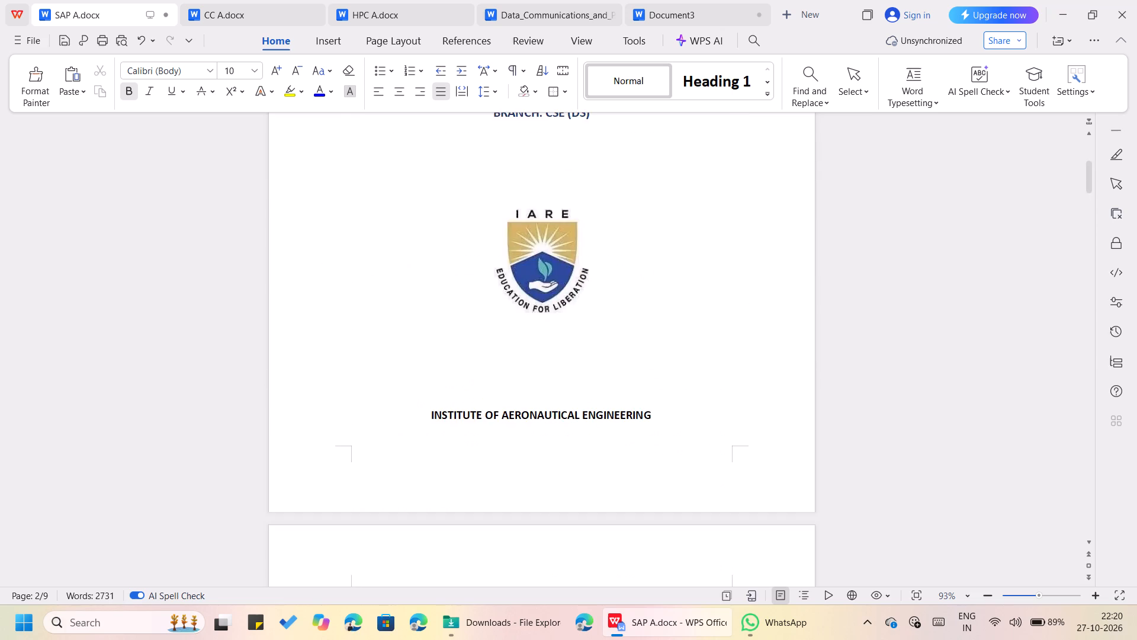
{"action": "scroll", "coordinate": [449, 313], "scroll_direction": "up", "scroll_amount": 3}
{"action": "scroll", "coordinate": [449, 312], "scroll_direction": "down", "scroll_amount": 12}
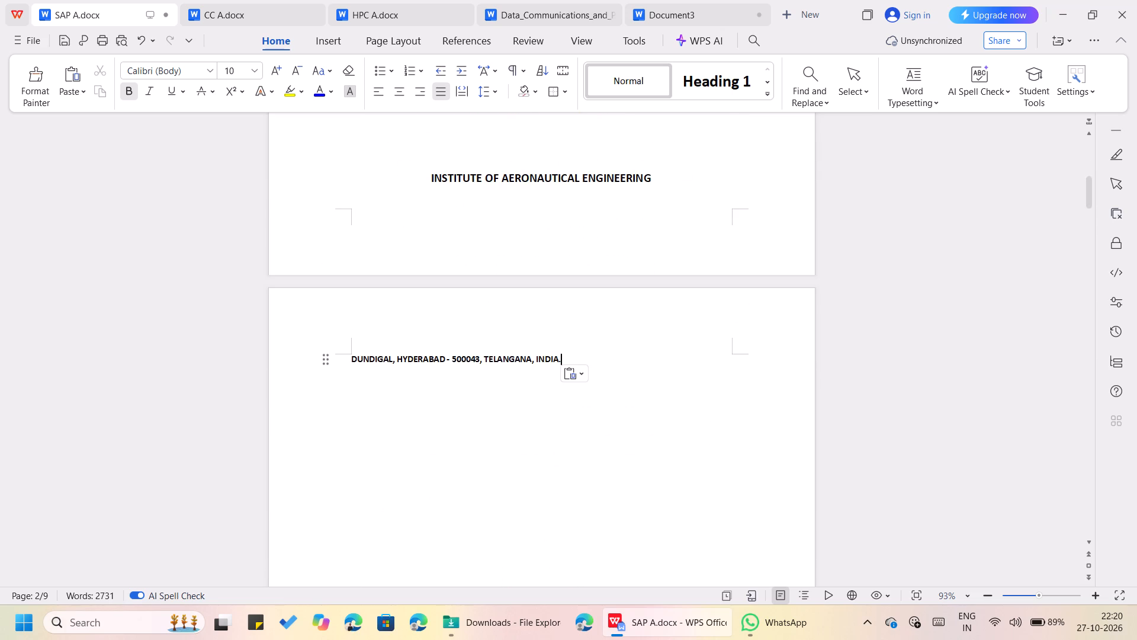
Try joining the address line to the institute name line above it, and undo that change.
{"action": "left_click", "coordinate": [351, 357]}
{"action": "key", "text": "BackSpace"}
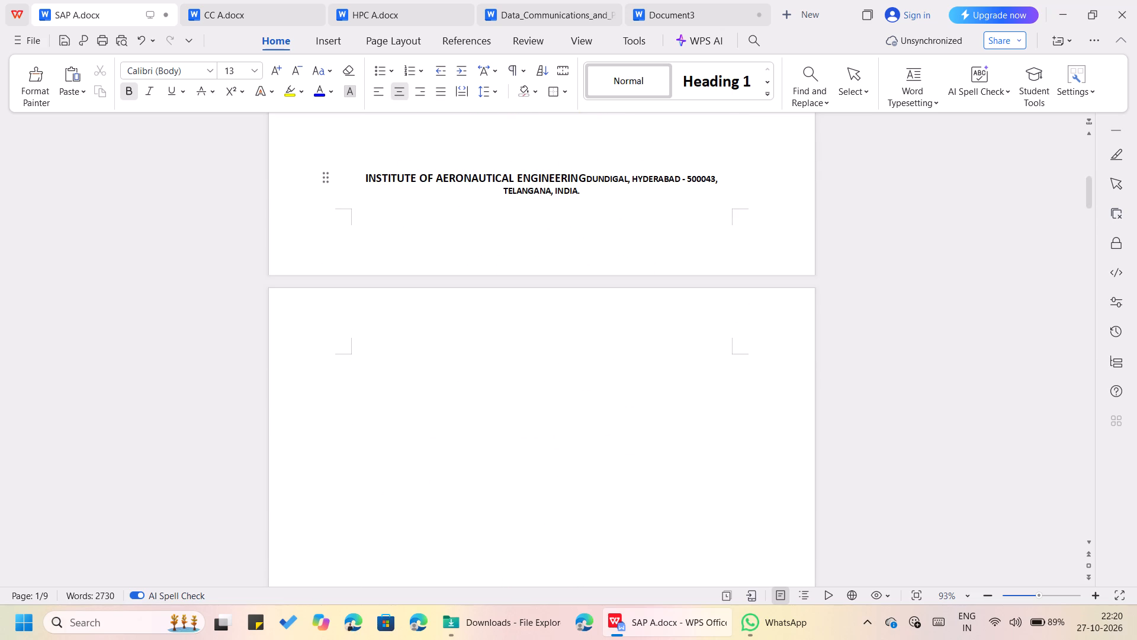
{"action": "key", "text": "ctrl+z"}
Delete the blank lines between the branch line and the logo so the address line moves up onto the cover page.
{"action": "scroll", "coordinate": [410, 348], "scroll_direction": "up", "scroll_amount": 5}
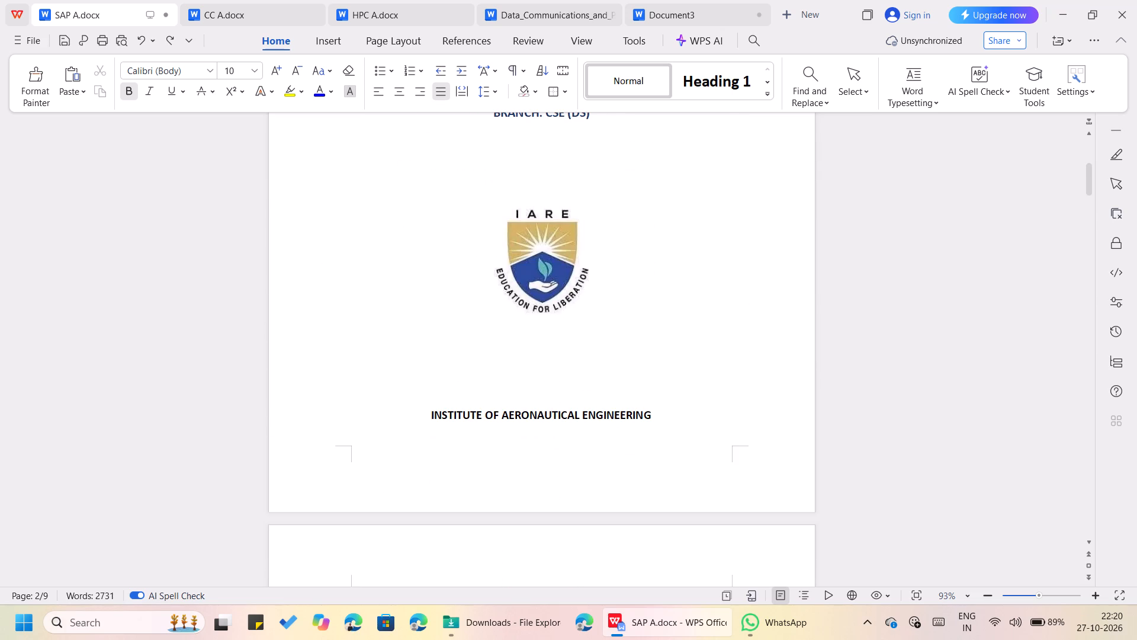
{"action": "scroll", "coordinate": [529, 244], "scroll_direction": "up", "scroll_amount": 2}
{"action": "left_click", "coordinate": [519, 263]}
{"action": "key", "text": "BackSpace"}
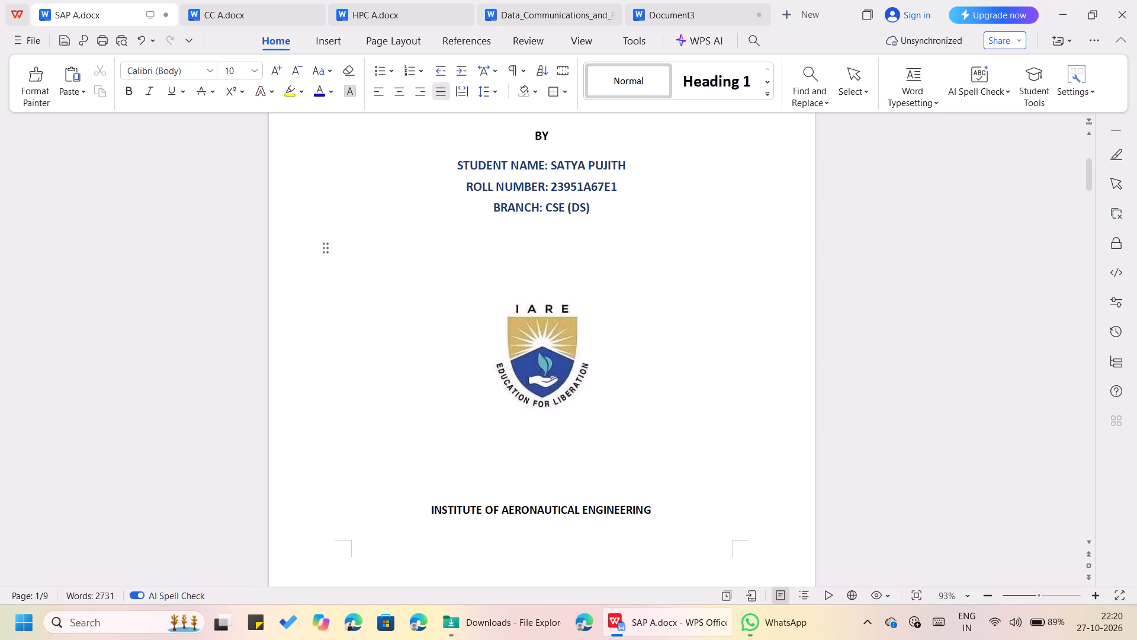
{"action": "key", "text": "BackSpace"}
{"action": "left_click", "coordinate": [524, 244]}
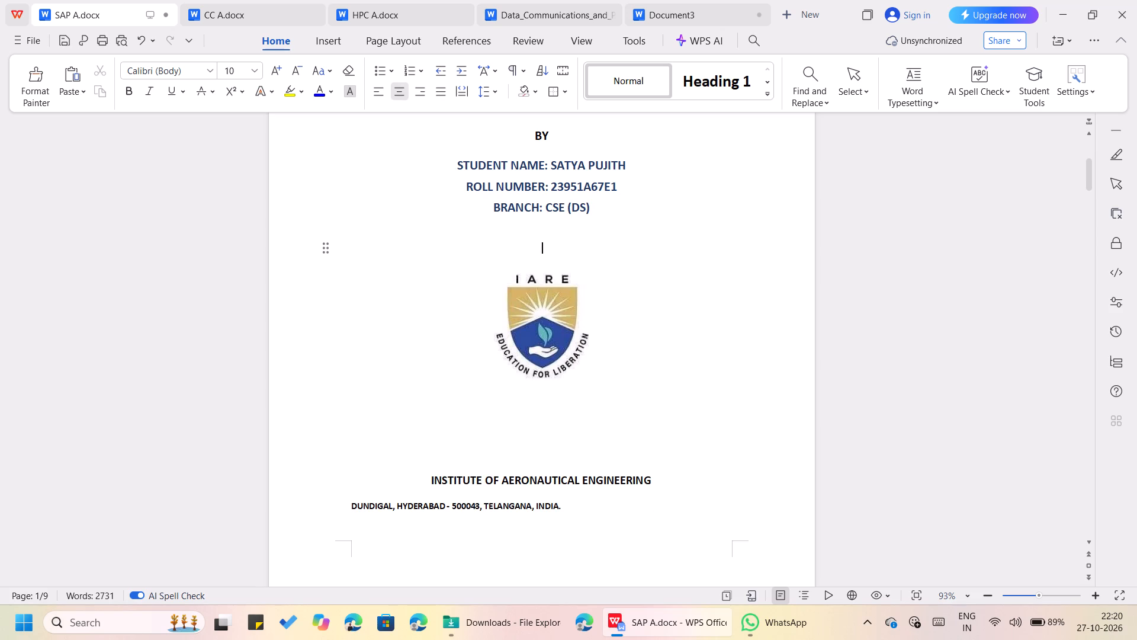
{"action": "key", "text": "BackSpace"}
{"action": "key", "text": "BackSpace"}
Examine the spacing between the cover page's text blocks and the empty space before question 1 on the following page.
{"action": "scroll", "coordinate": [521, 258], "scroll_direction": "up", "scroll_amount": 5}
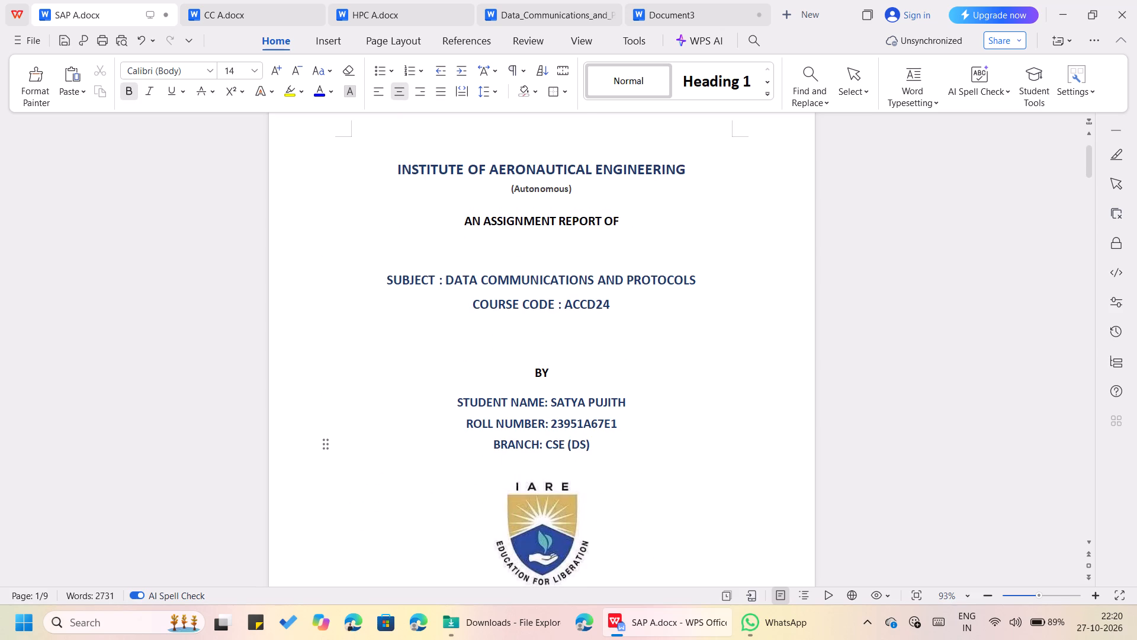
{"action": "left_click", "coordinate": [547, 333]}
{"action": "left_click", "coordinate": [541, 338]}
{"action": "left_click", "coordinate": [520, 260]}
{"action": "scroll", "coordinate": [498, 271], "scroll_direction": "down", "scroll_amount": 17}
{"action": "scroll", "coordinate": [503, 275], "scroll_direction": "up", "scroll_amount": 1}
{"action": "scroll", "coordinate": [503, 270], "scroll_direction": "down", "scroll_amount": 5}
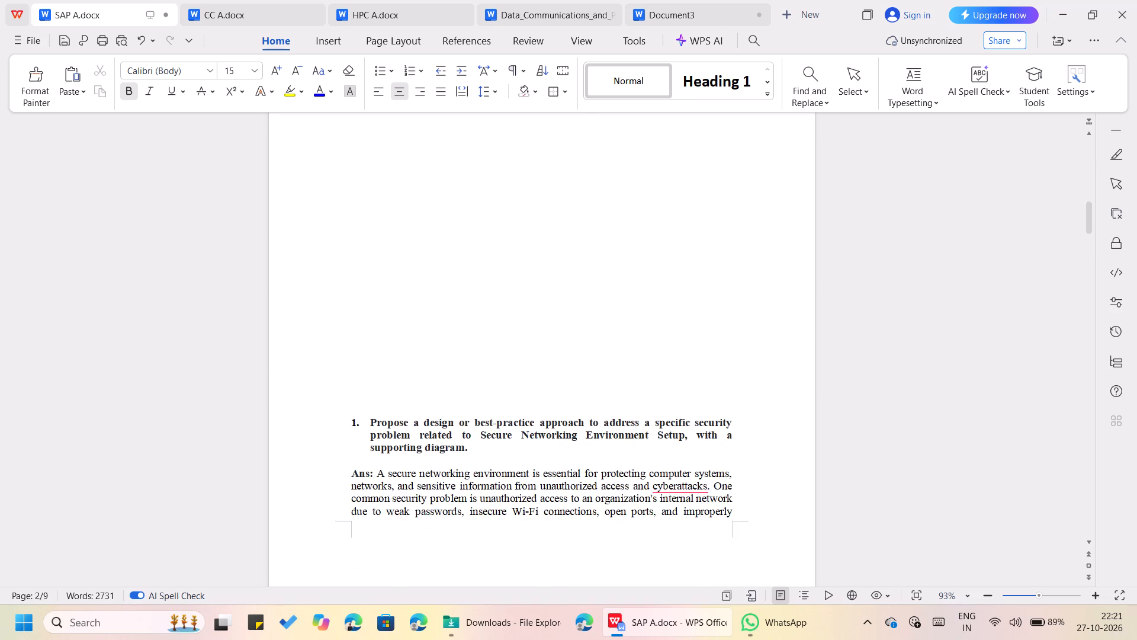
{"action": "scroll", "coordinate": [504, 277], "scroll_direction": "down", "scroll_amount": 3}
{"action": "scroll", "coordinate": [364, 277], "scroll_direction": "up", "scroll_amount": 9}
{"action": "scroll", "coordinate": [375, 298], "scroll_direction": "down", "scroll_amount": 5}
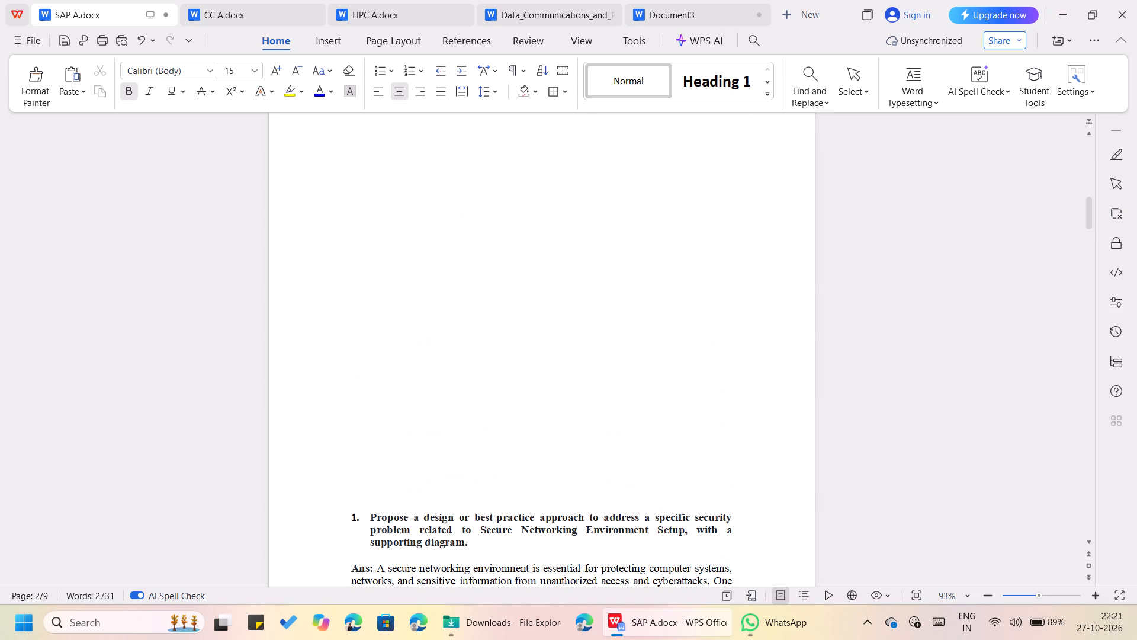
Delete the blank lines above question 1 so that it starts at the top of the second page.
{"action": "left_click", "coordinate": [353, 482]}
{"action": "left_click", "coordinate": [360, 495]}
{"action": "left_click_drag", "start_coordinate": [360, 491], "coordinate": [358, 487]}
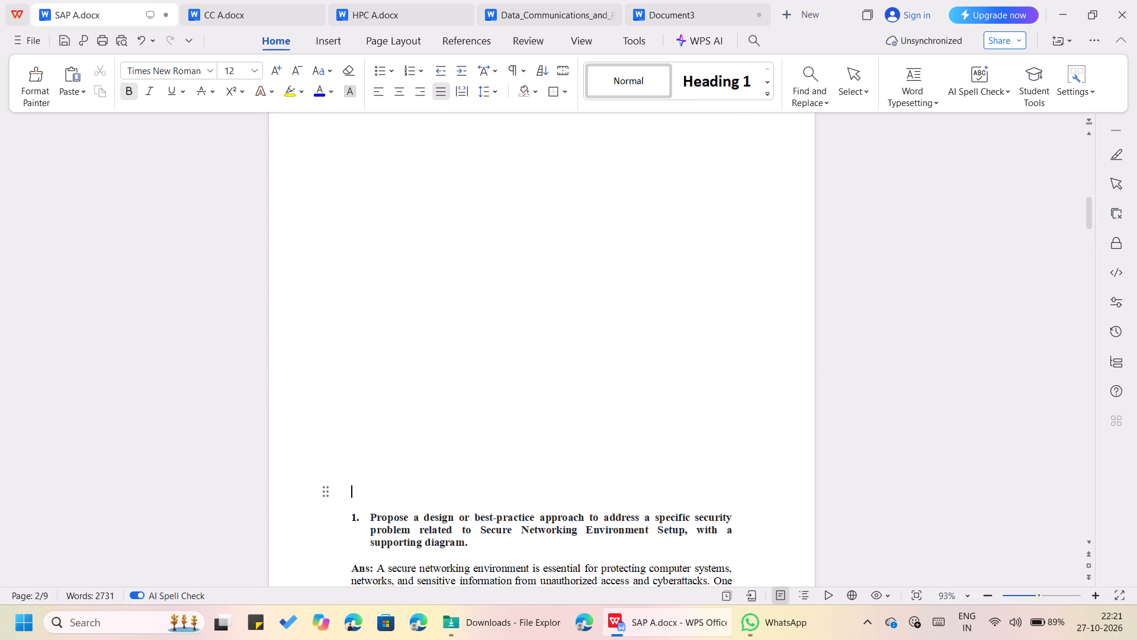
{"action": "left_click_drag", "start_coordinate": [358, 487], "coordinate": [339, 251]}
{"action": "key", "text": "BackSpace"}
{"action": "scroll", "coordinate": [381, 324], "scroll_direction": "up", "scroll_amount": 4}
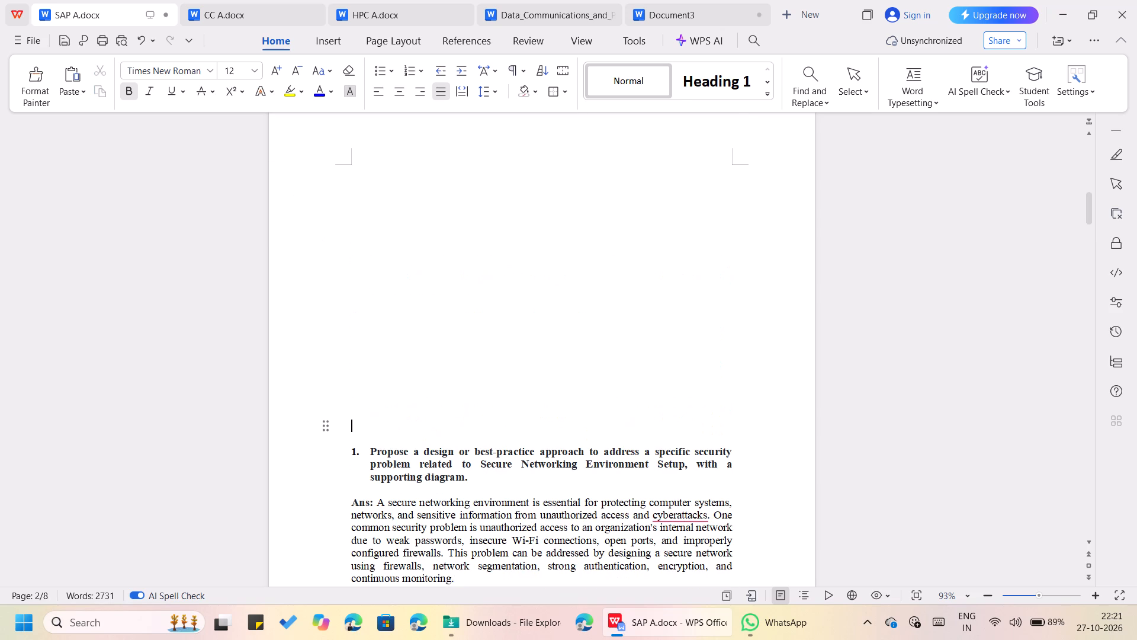
{"action": "left_click_drag", "start_coordinate": [357, 425], "coordinate": [357, 228]}
{"action": "key", "text": "BackSpace"}
{"action": "scroll", "coordinate": [376, 343], "scroll_direction": "up", "scroll_amount": 6}
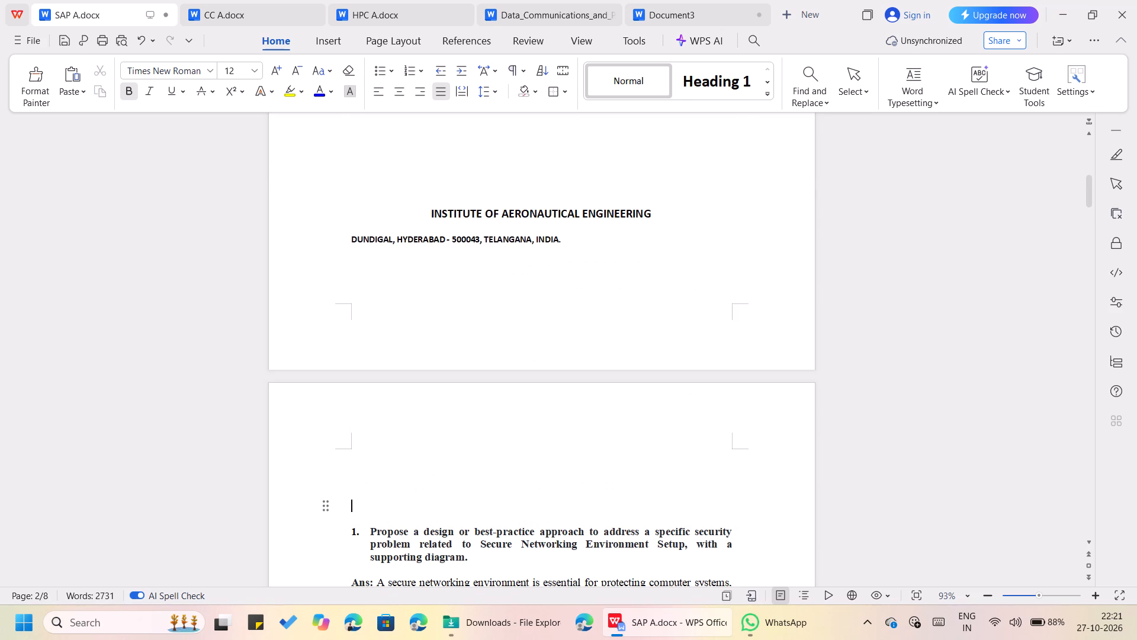
{"action": "key", "text": "BackSpace"}
{"action": "key", "text": "BackSpace"}
{"action": "left_click", "coordinate": [351, 468]}
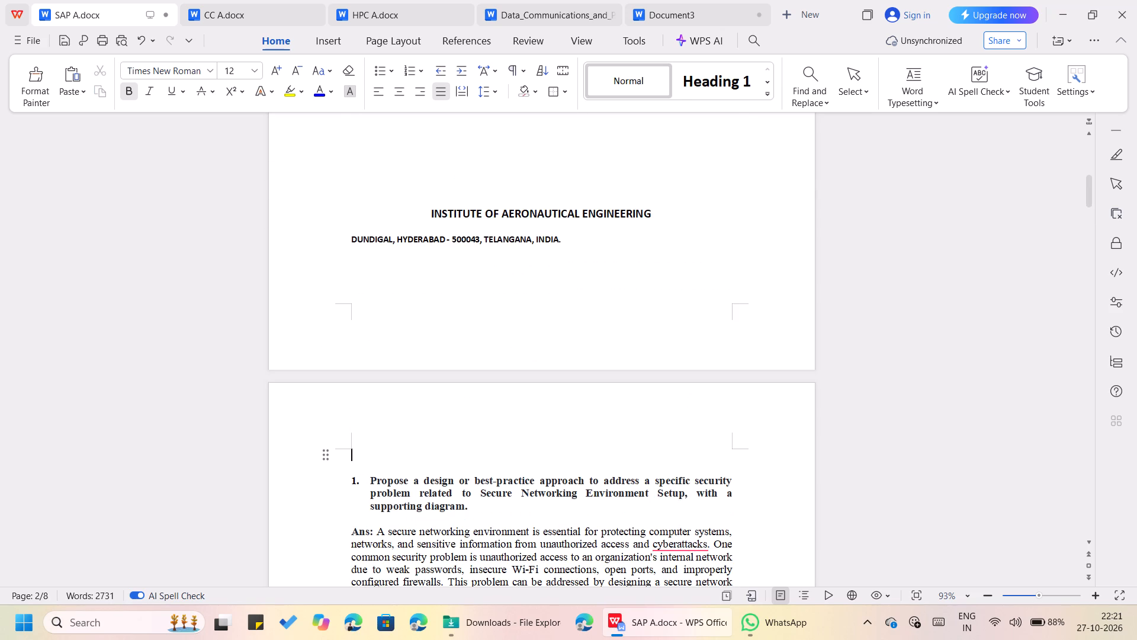
{"action": "left_click", "coordinate": [349, 475]}
{"action": "left_click", "coordinate": [364, 462]}
{"action": "key", "text": "BackSpace"}
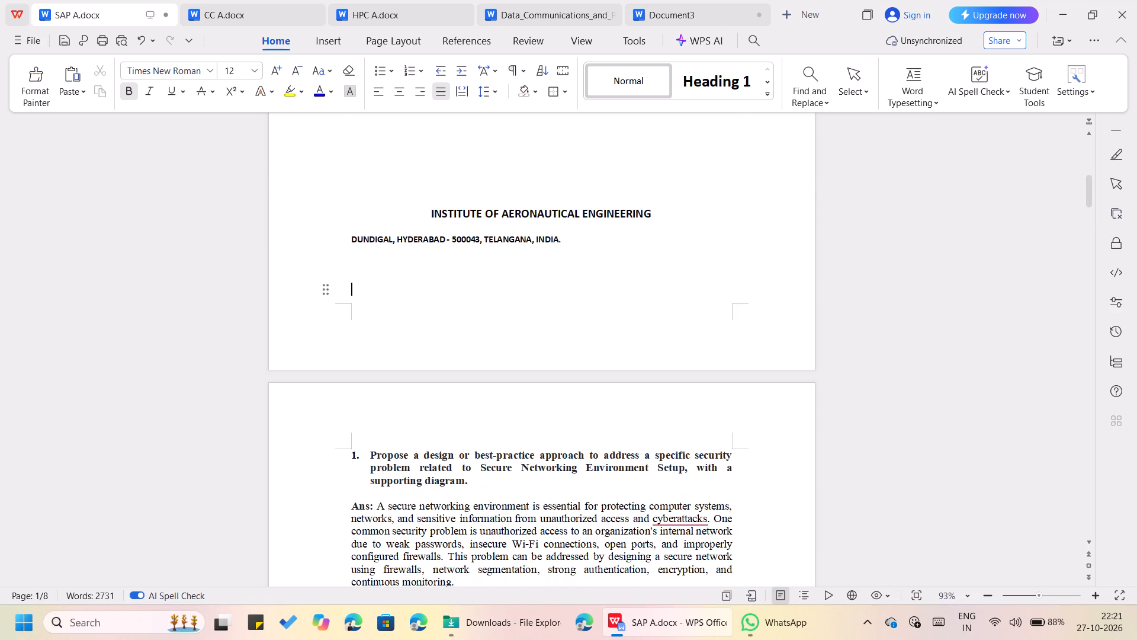
Indent the Dundigal address line on the cover page by three tab stops so it sits beneath the institute name.
{"action": "scroll", "coordinate": [381, 292], "scroll_direction": "up", "scroll_amount": 3}
{"action": "left_click", "coordinate": [354, 381]}
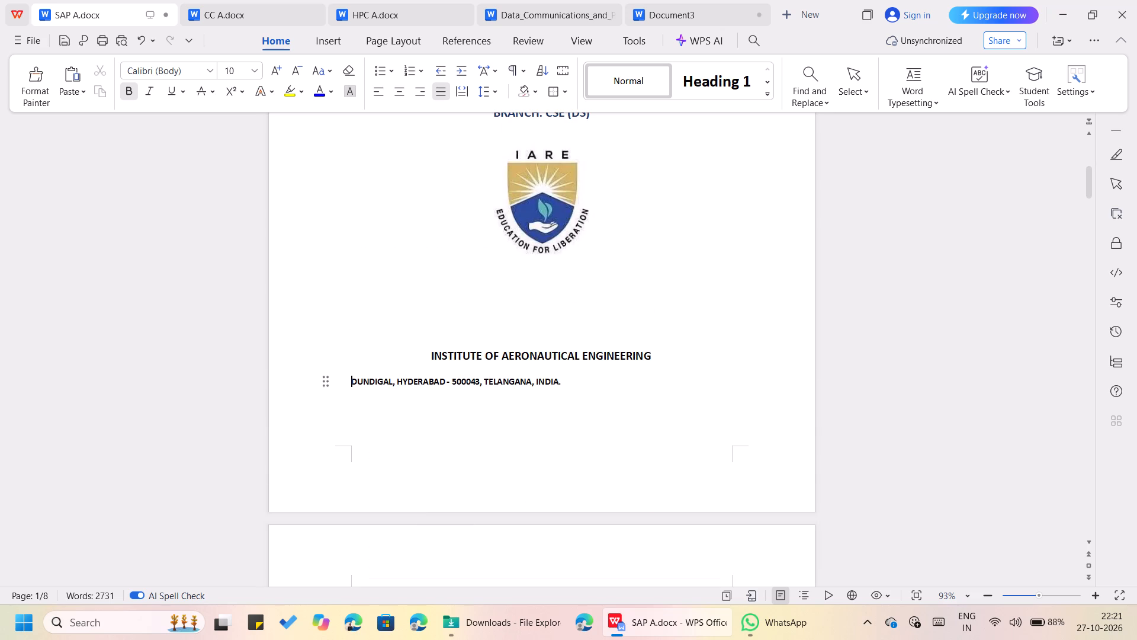
{"action": "key", "text": "Tab"}
{"action": "key", "text": "Tab"}
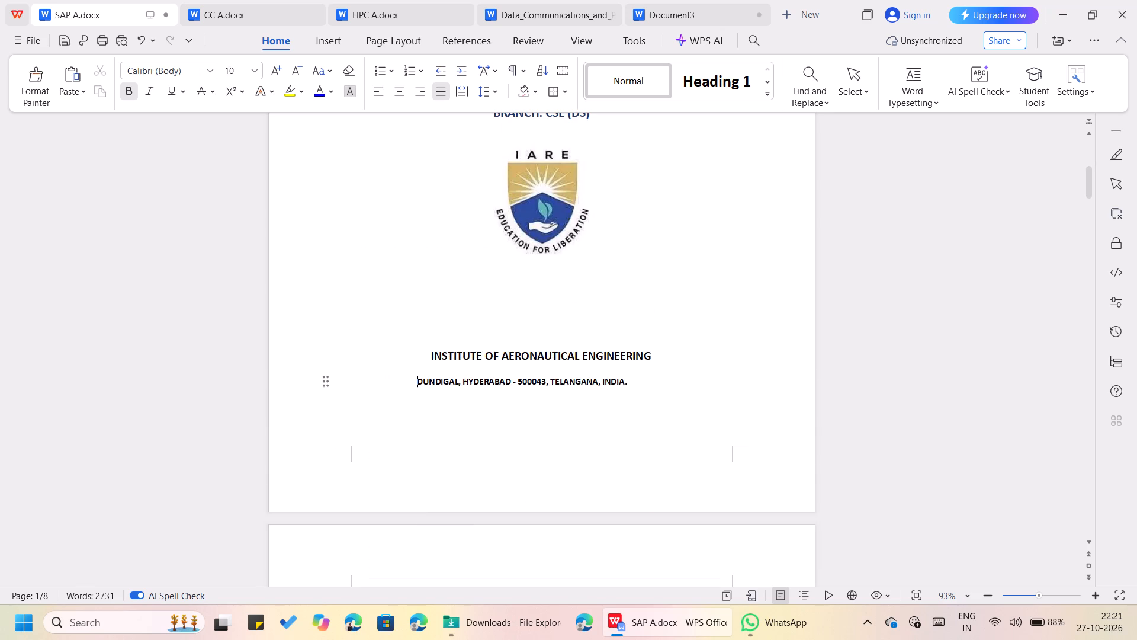
{"action": "key", "text": "Tab"}
Remove spacing from the blank lines between the logo and the institute name on the cover page.
{"action": "left_click", "coordinate": [471, 322]}
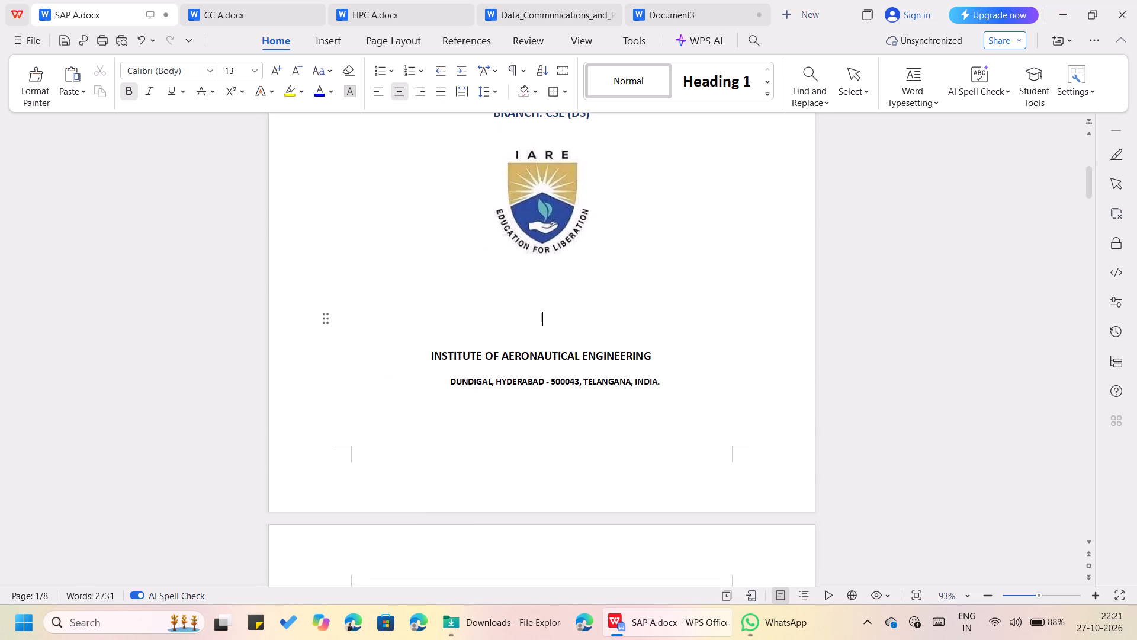
{"action": "key", "text": "BackSpace"}
{"action": "key", "text": "BackSpace"}
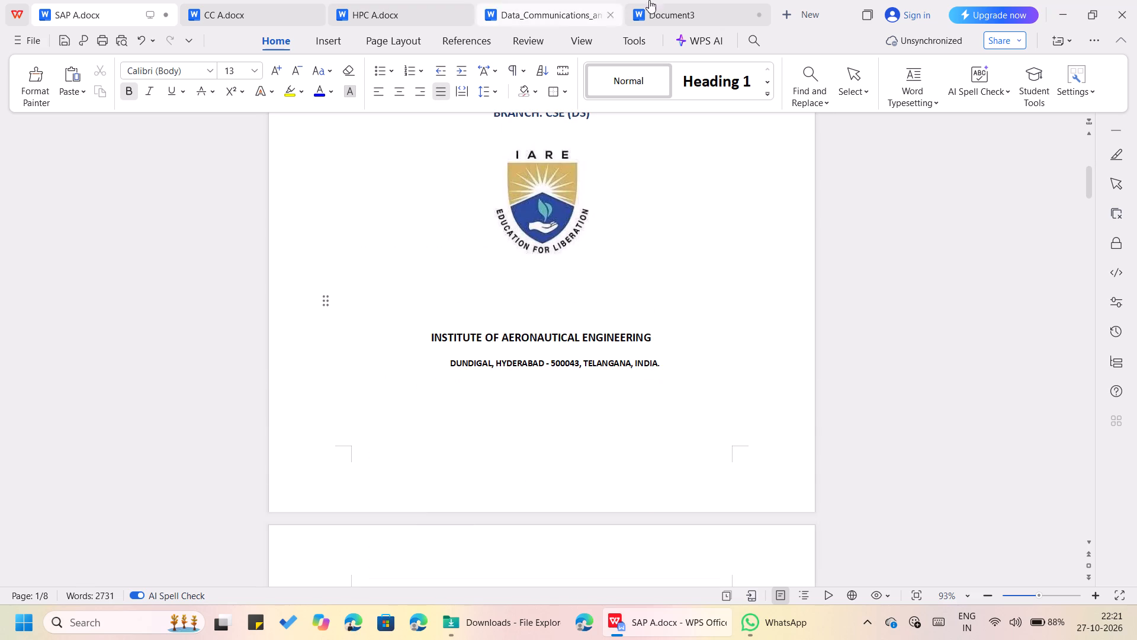
Review the cover page layout in Document3 and close that document without saving it.
{"action": "left_click", "coordinate": [699, 0]}
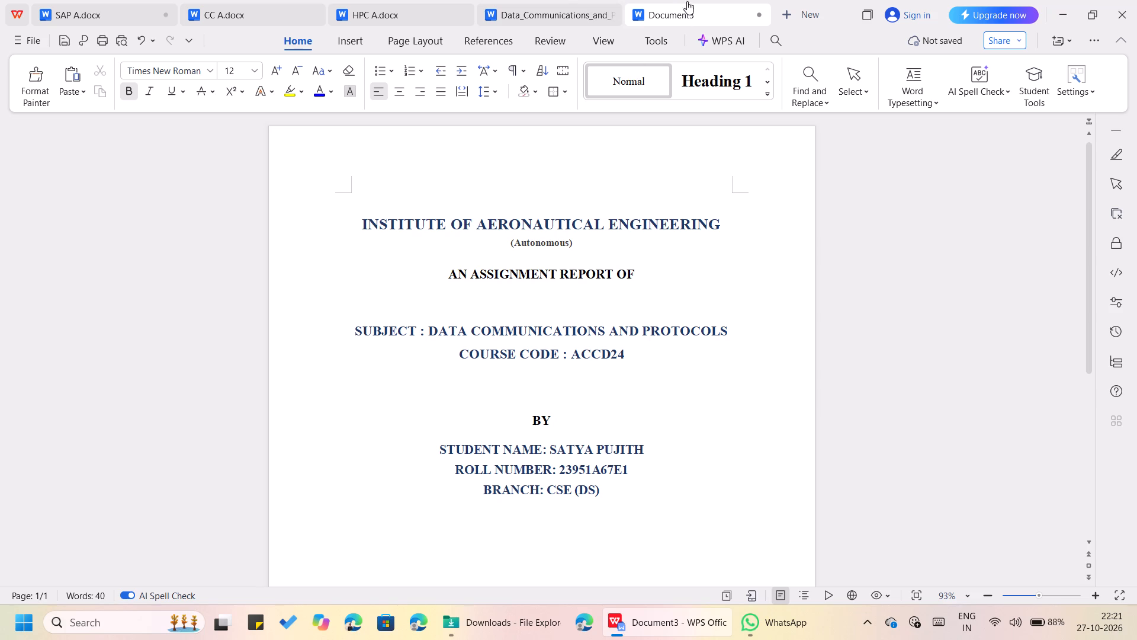
{"action": "scroll", "coordinate": [529, 262], "scroll_direction": "down", "scroll_amount": 7}
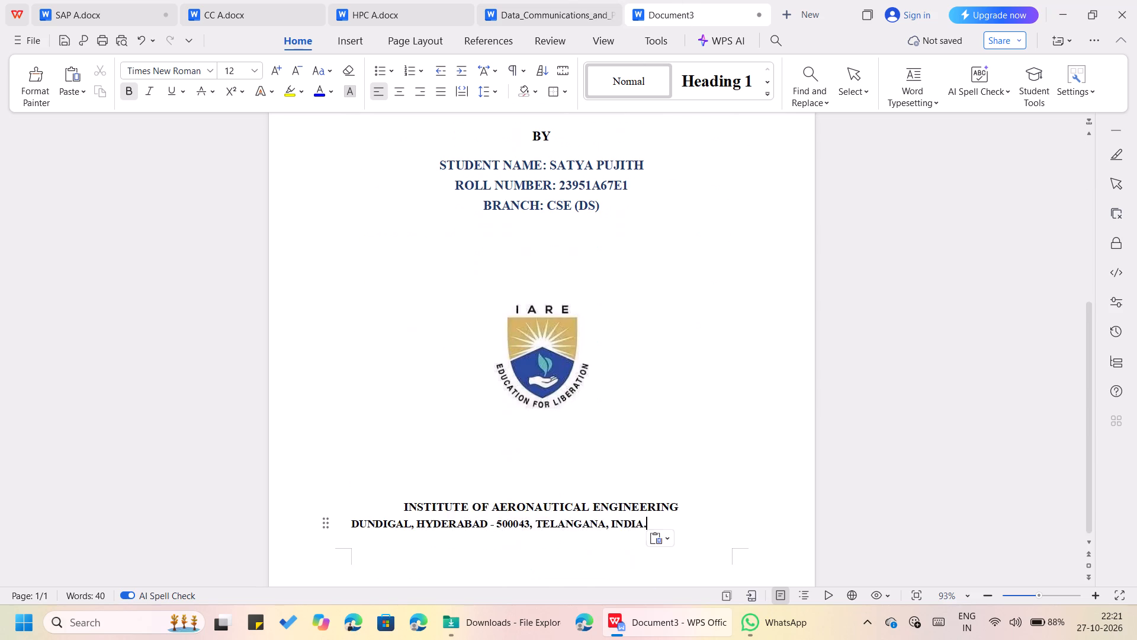
{"action": "scroll", "coordinate": [529, 265], "scroll_direction": "up", "scroll_amount": 6}
{"action": "key", "text": "ctrl+w"}
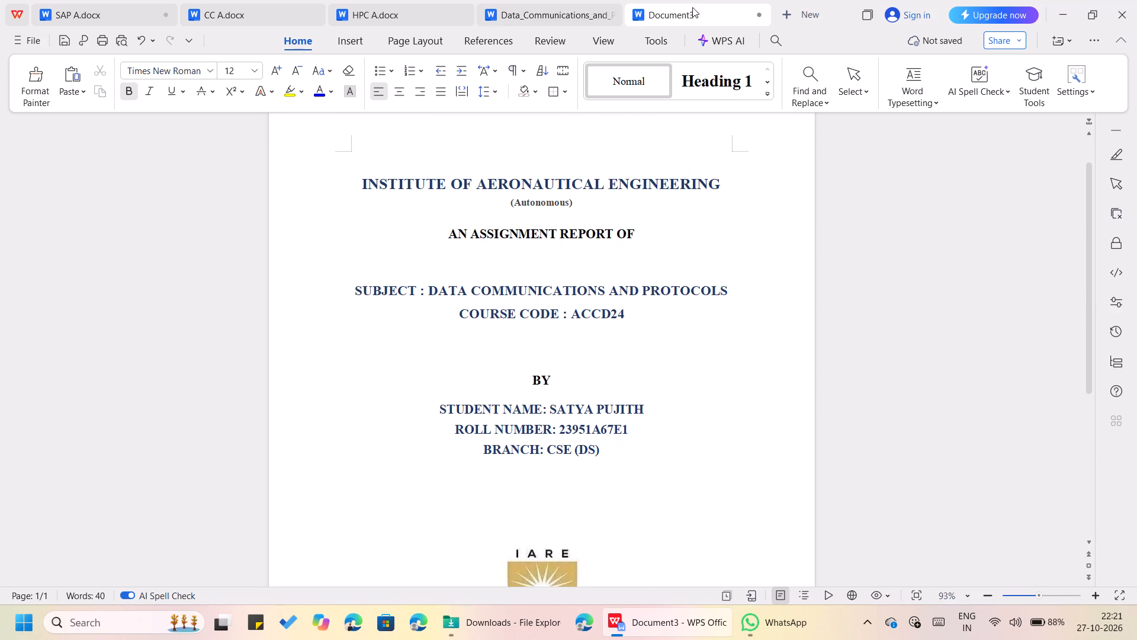
{"action": "left_click", "coordinate": [597, 318]}
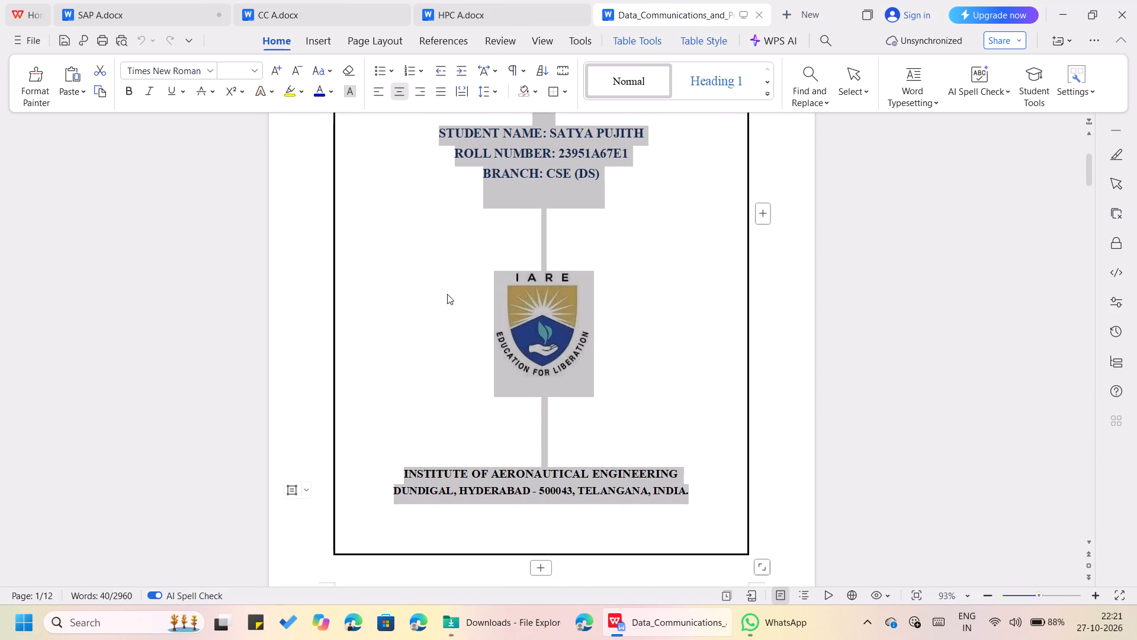
Return to SAP A.docx and place the cursor at the end of the cover page's student name line.
{"action": "scroll", "coordinate": [447, 294], "scroll_direction": "up", "scroll_amount": 4}
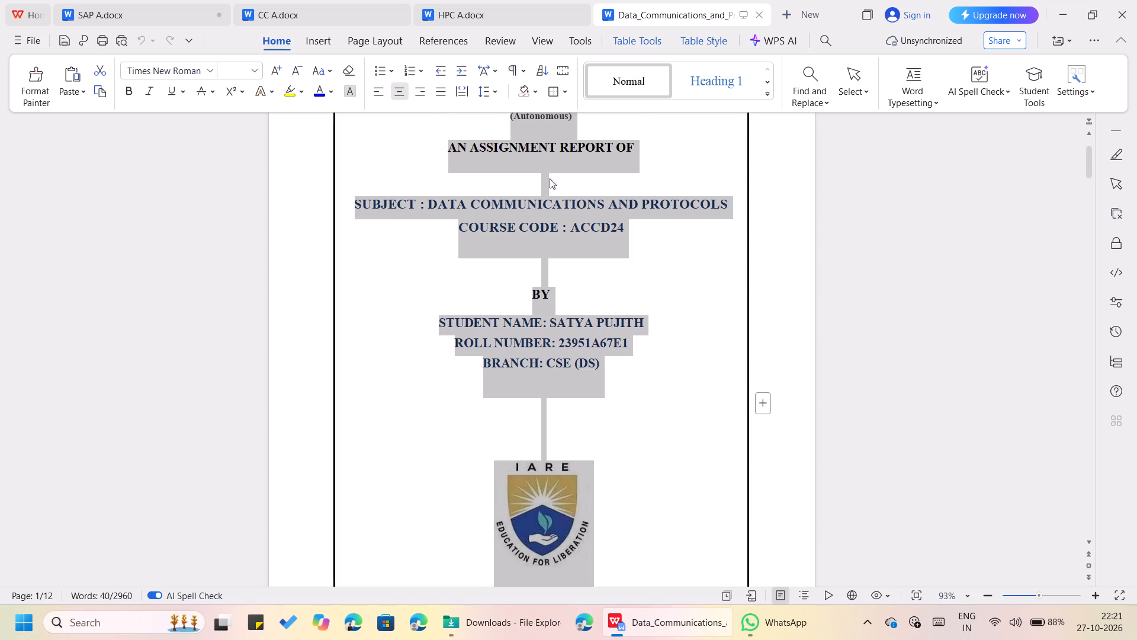
{"action": "left_click", "coordinate": [148, 0]}
{"action": "scroll", "coordinate": [464, 315], "scroll_direction": "up", "scroll_amount": 5}
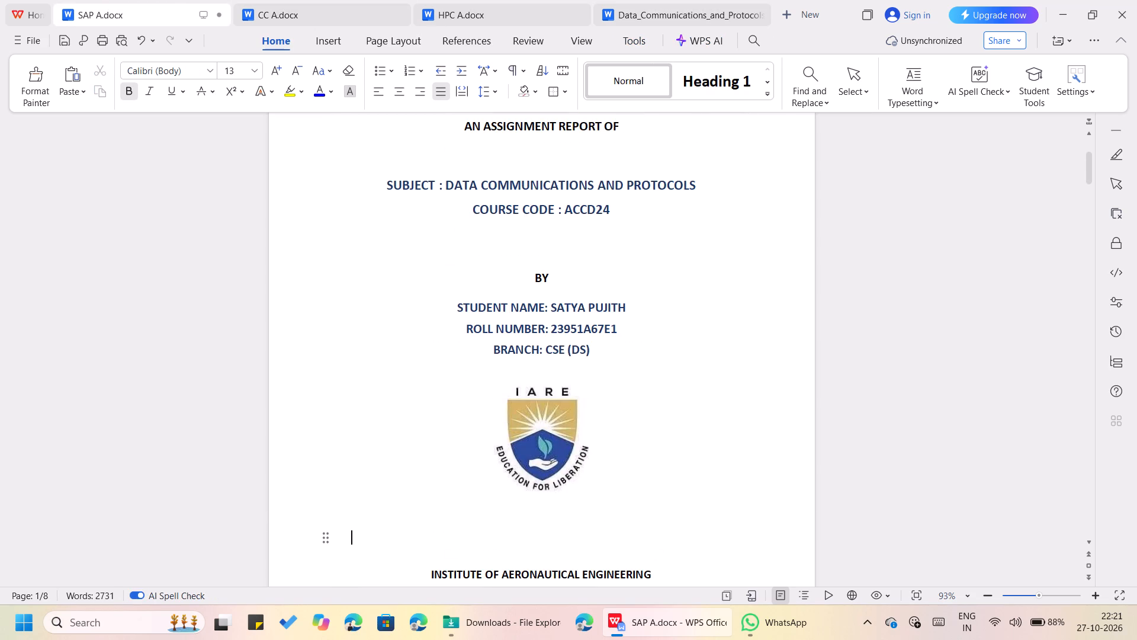
{"action": "left_click", "coordinate": [629, 304]}
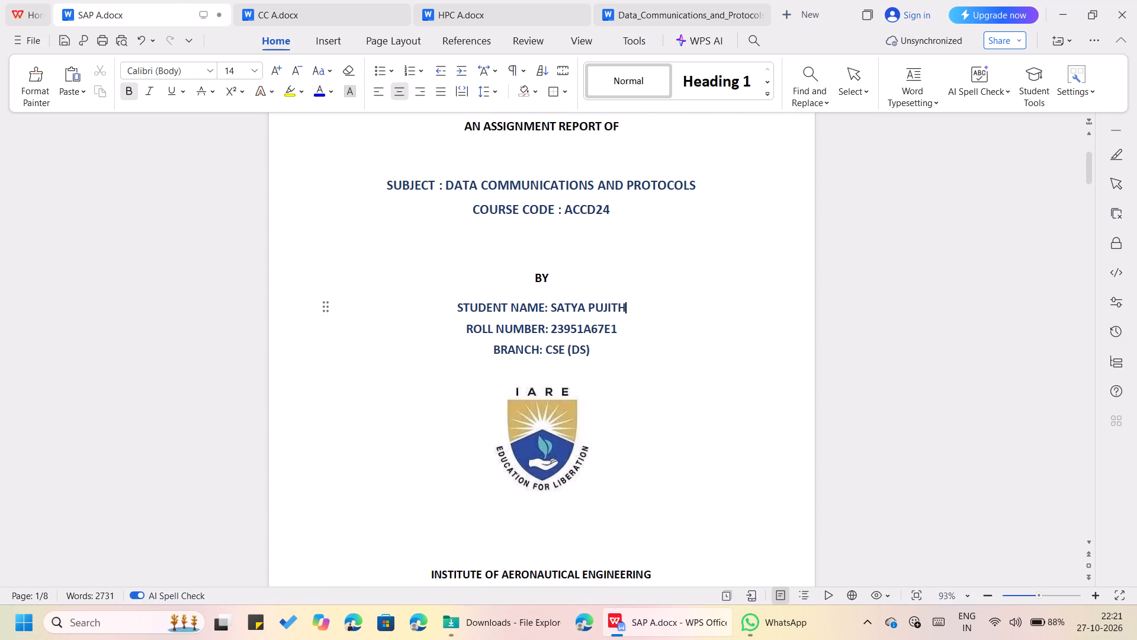
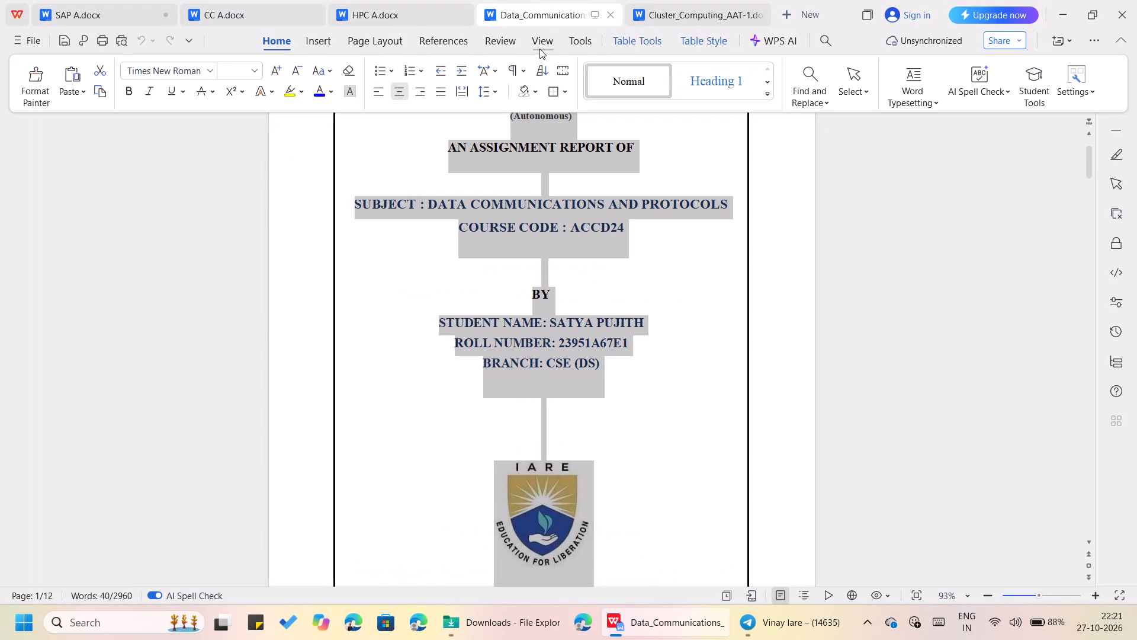
Close the Data Communications source document and return to SAP A.docx.
{"action": "left_click", "coordinate": [612, 13]}
{"action": "left_click", "coordinate": [264, 7]}
{"action": "left_click", "coordinate": [112, 2]}
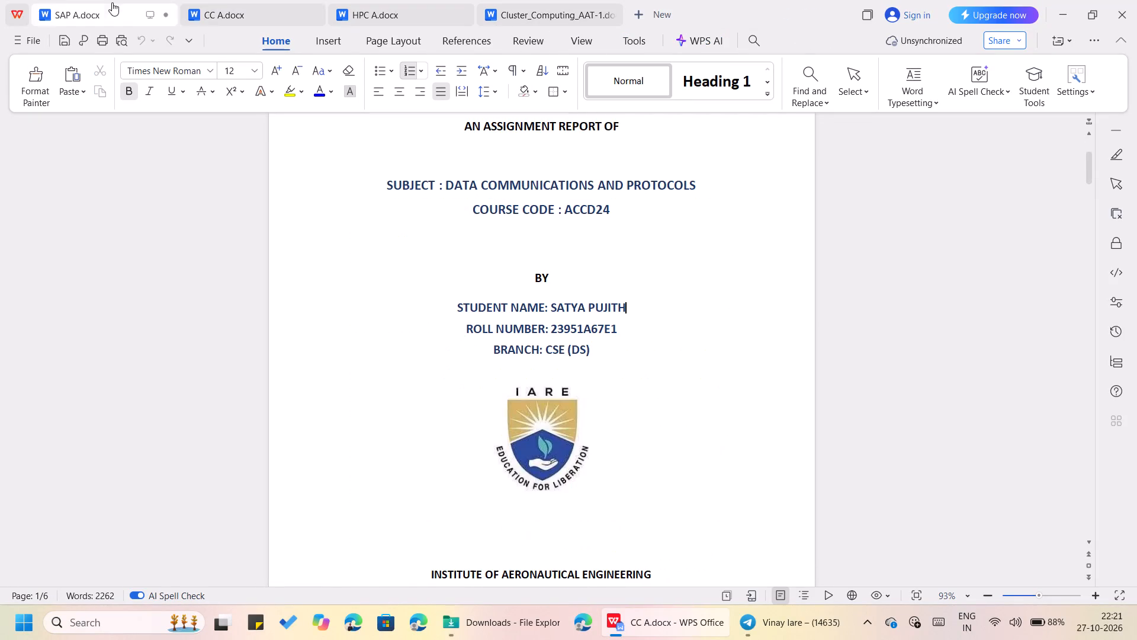
Compare the cover page of SAP A.docx with the front page of Cluster_Computing_AAT-1.docx, examining layout, student details and department lines.
{"action": "scroll", "coordinate": [464, 306], "scroll_direction": "up", "scroll_amount": 3}
{"action": "left_click", "coordinate": [685, 0]}
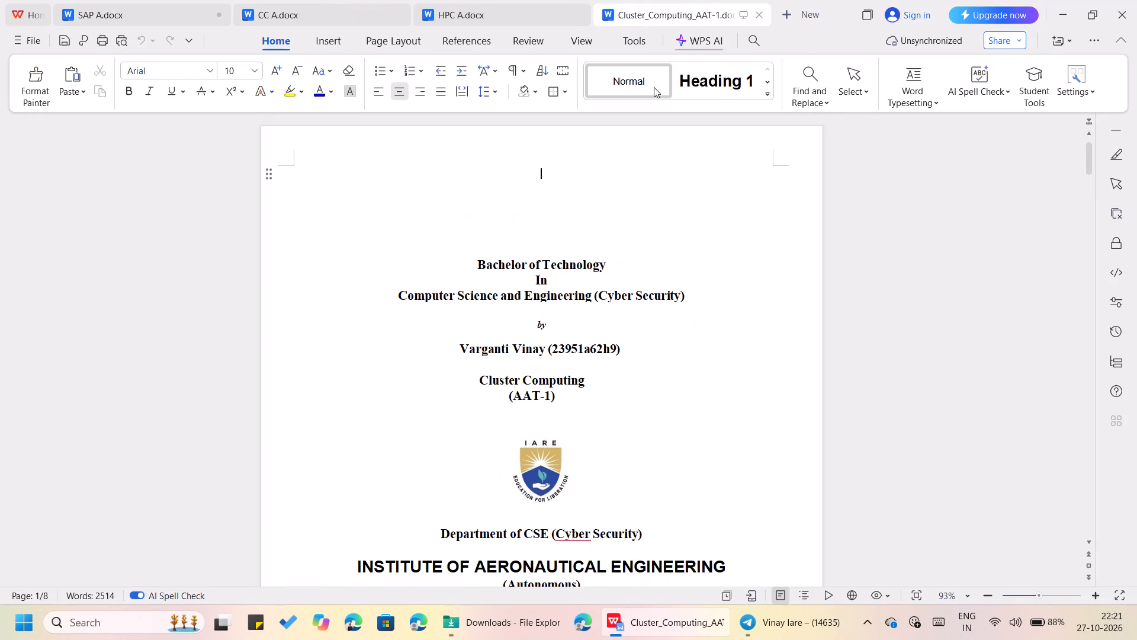
{"action": "scroll", "coordinate": [502, 327], "scroll_direction": "down", "scroll_amount": 1}
{"action": "left_click", "coordinate": [116, 0]}
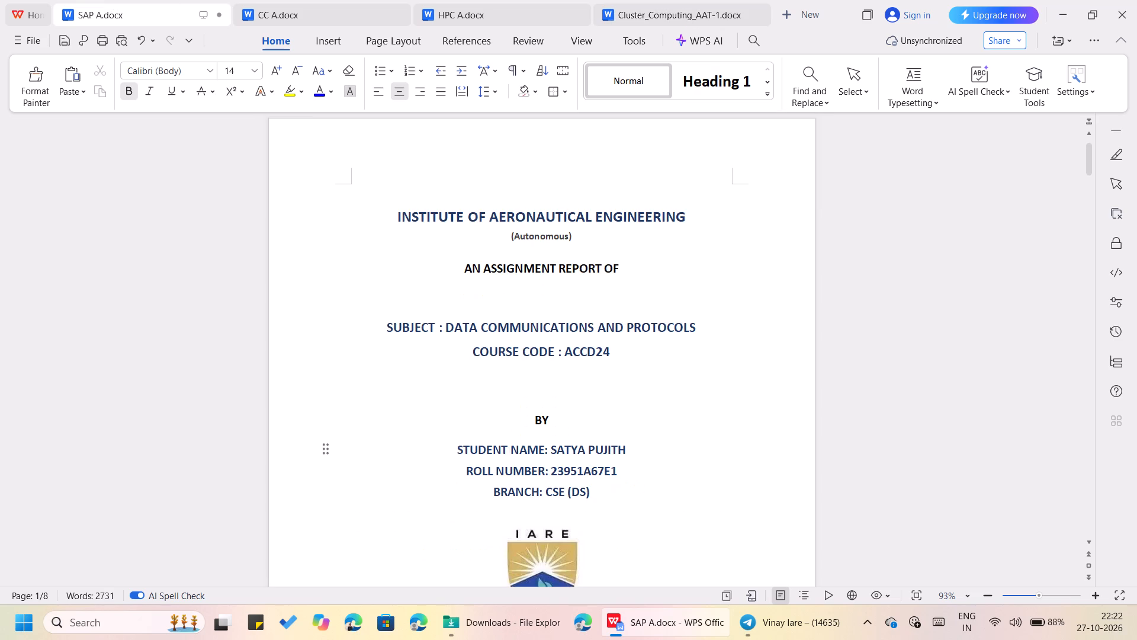
{"action": "scroll", "coordinate": [477, 212], "scroll_direction": "down", "scroll_amount": 1}
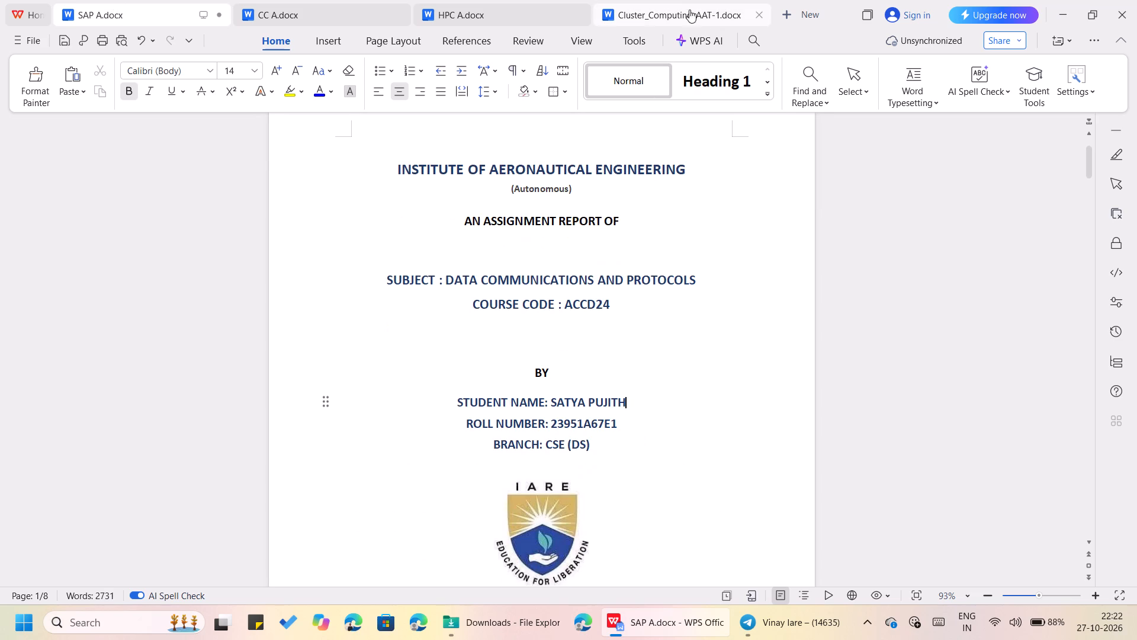
{"action": "left_click", "coordinate": [657, 0]}
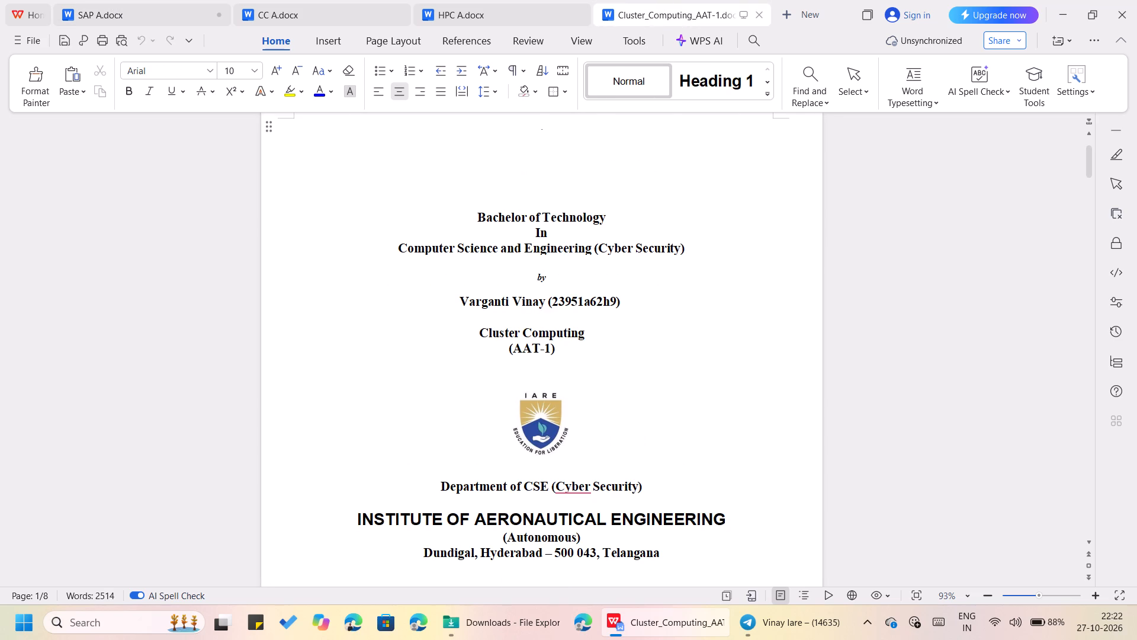
{"action": "left_click", "coordinate": [162, 8]}
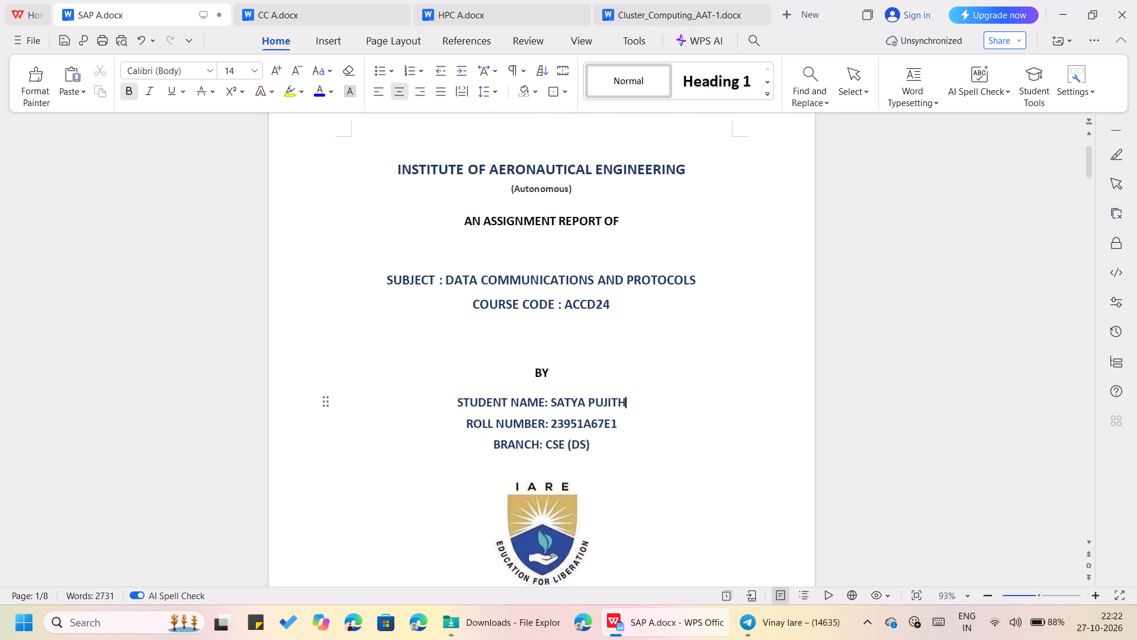
{"action": "left_click", "coordinate": [680, 11]}
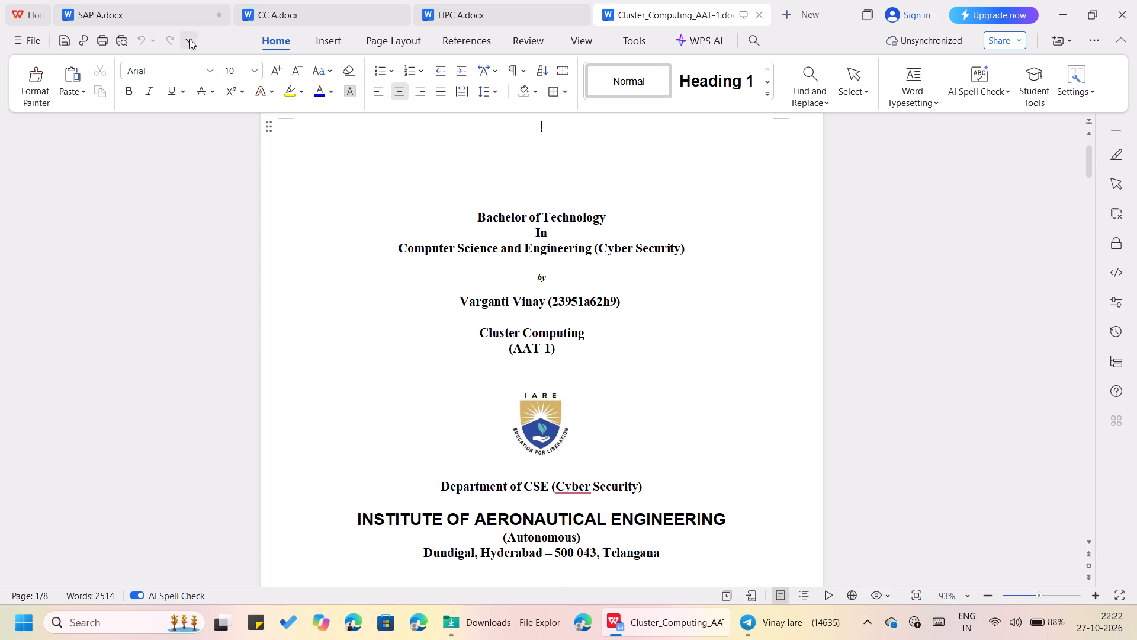
{"action": "left_click", "coordinate": [152, 0]}
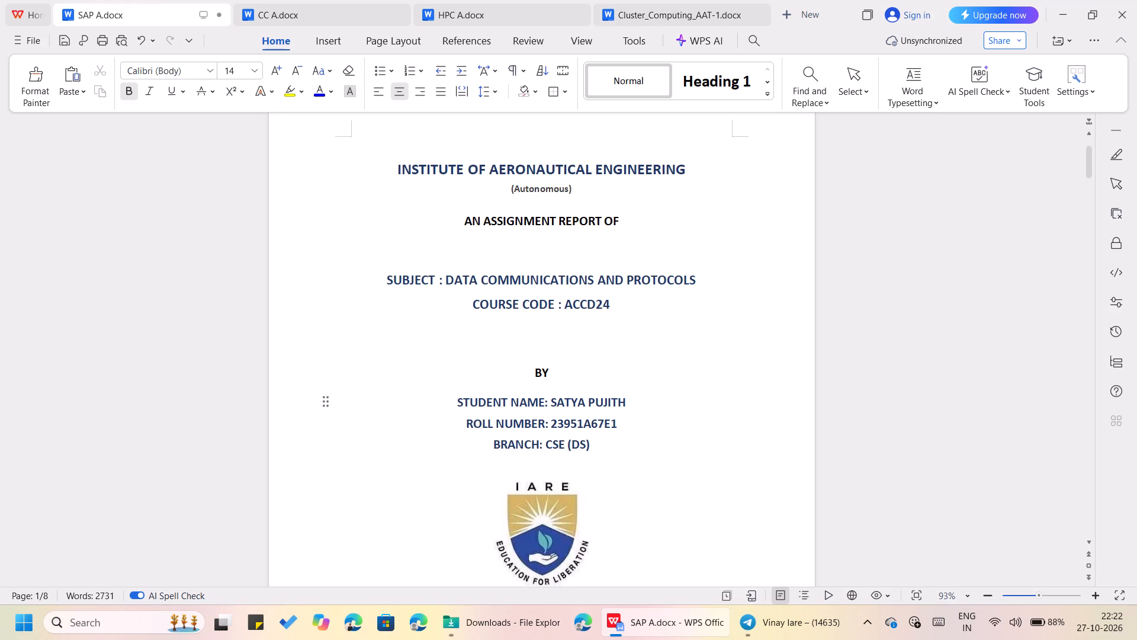
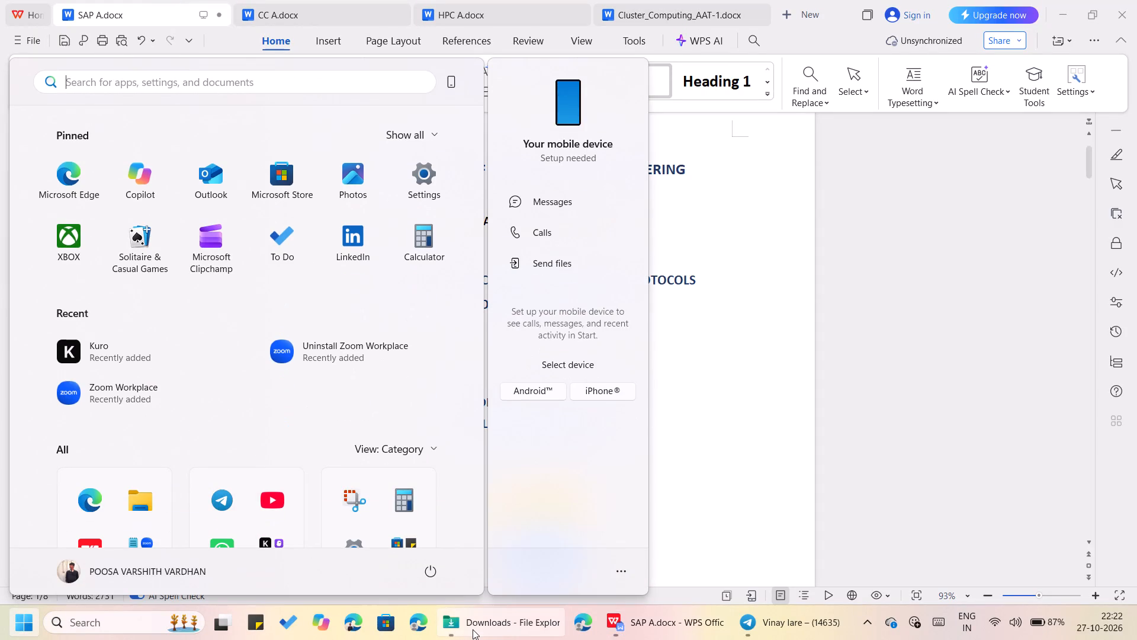
Switch to Microsoft Edge and begin a web search with "sa" on the new tab page.
{"action": "left_click", "coordinate": [359, 620]}
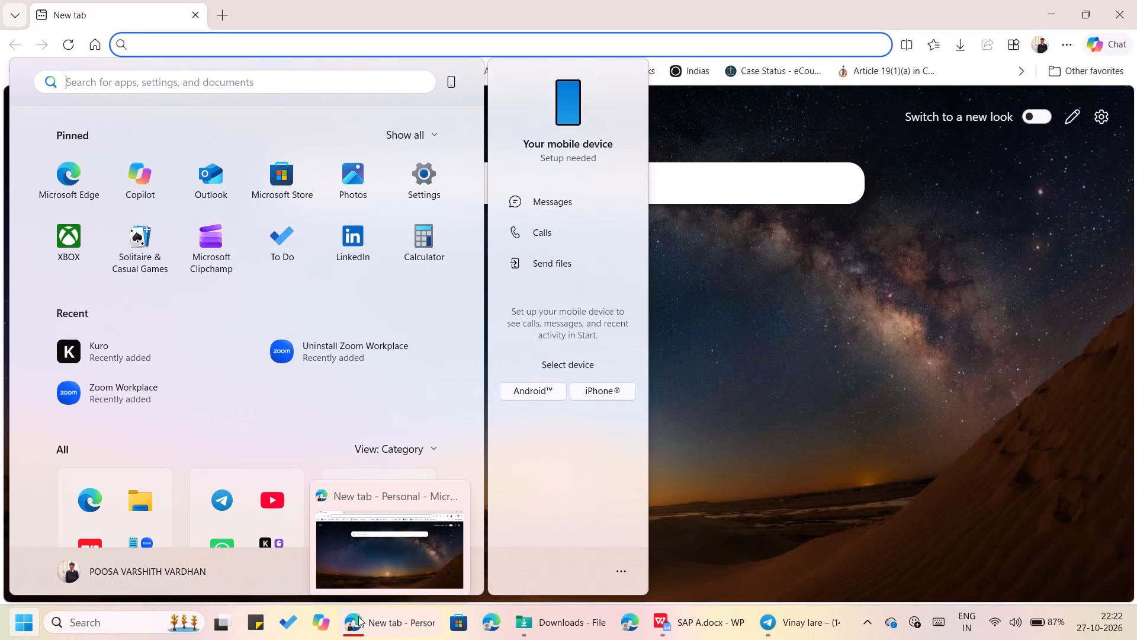
{"action": "key", "text": "s"}
{"action": "key", "text": "a"}
{"action": "left_click", "coordinate": [763, 304]}
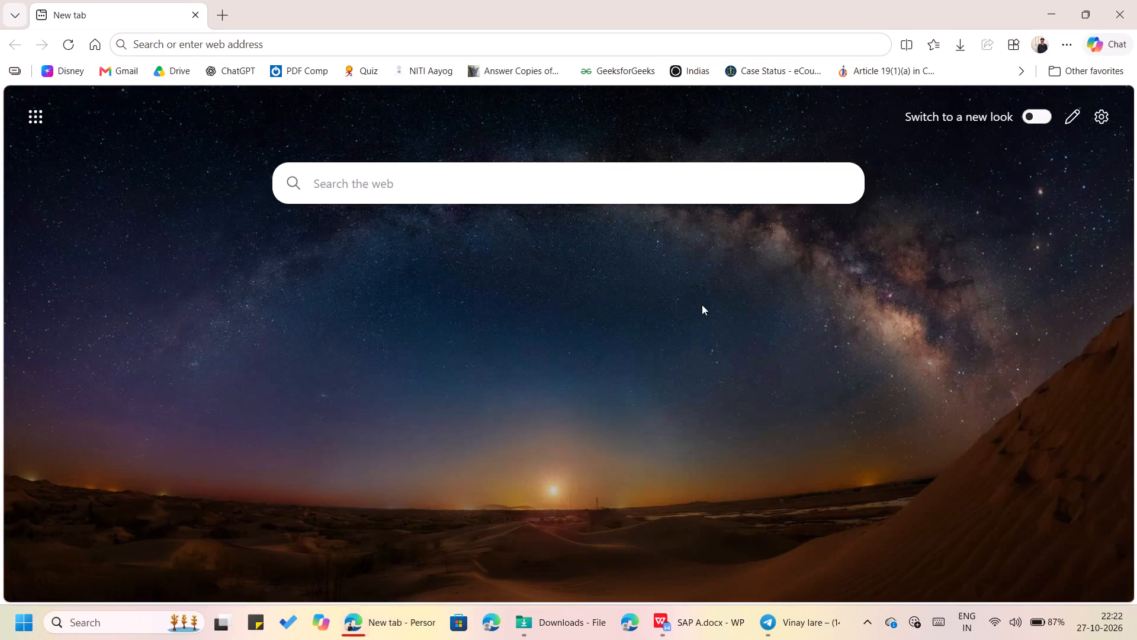
{"action": "key", "text": "s"}
{"action": "key", "text": "a"}
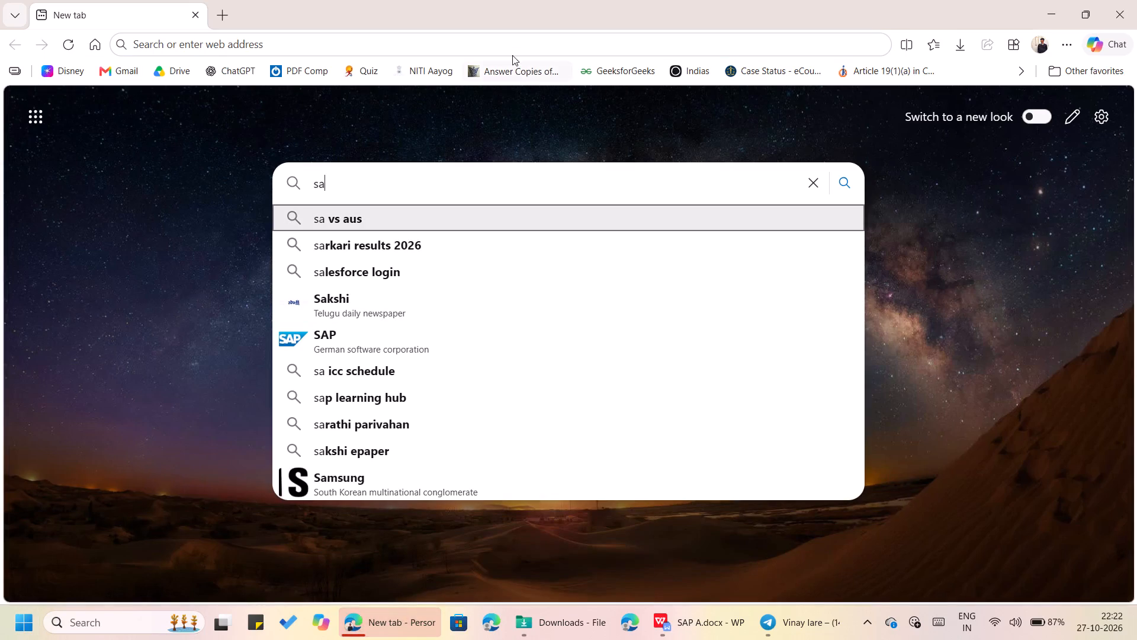
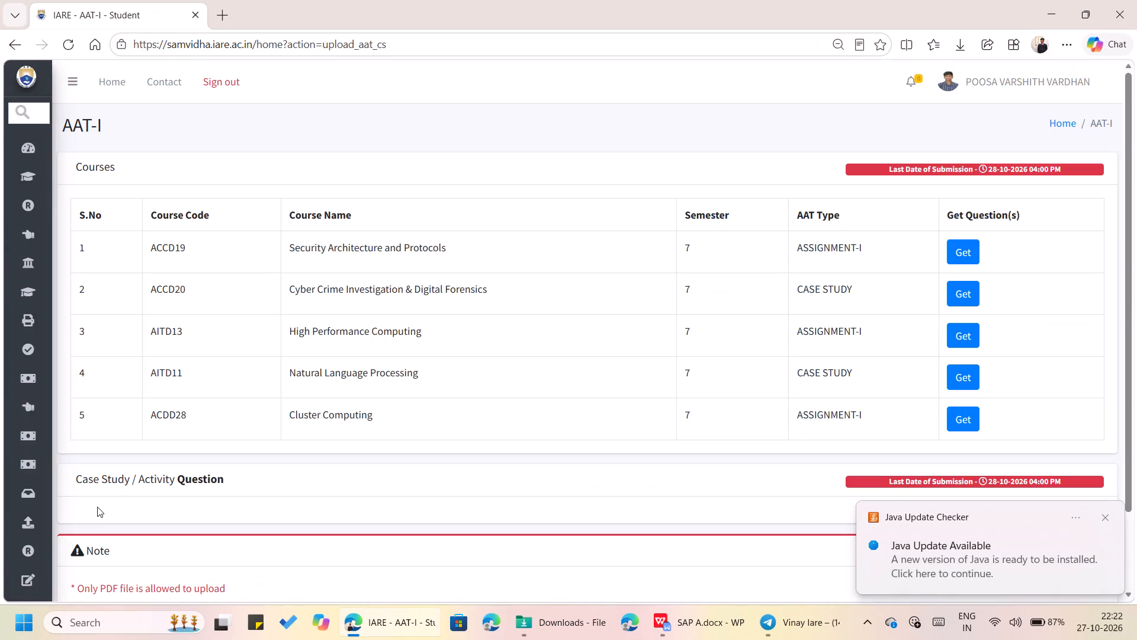
Load the assignment questions for the Security Architecture and Protocols course.
{"action": "left_click", "coordinate": [956, 251]}
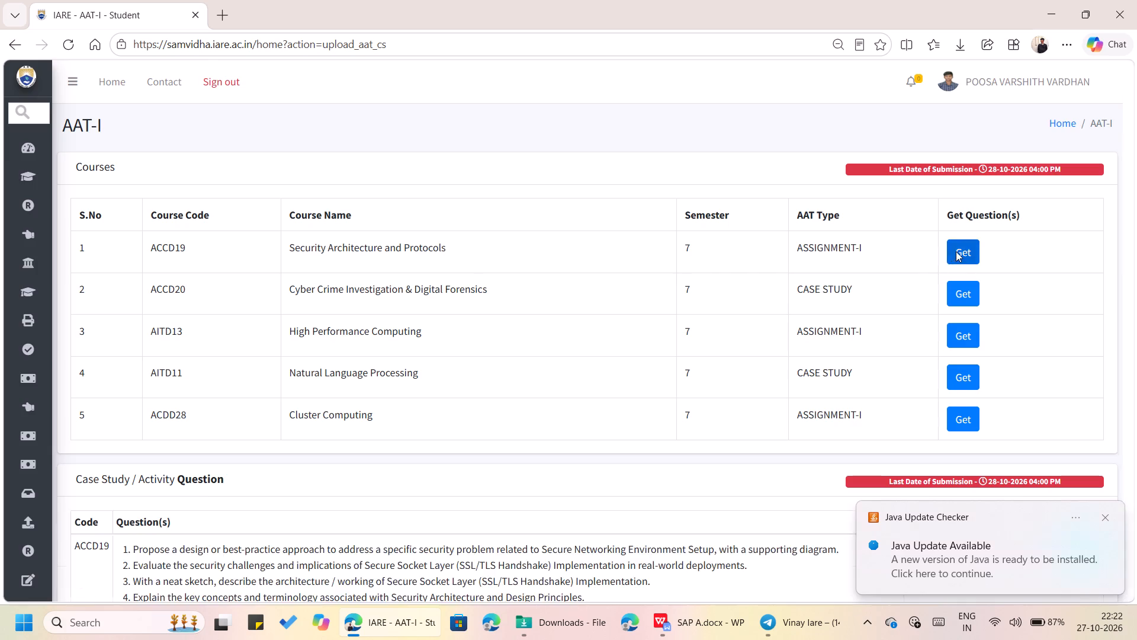
{"action": "left_click", "coordinate": [580, 406]}
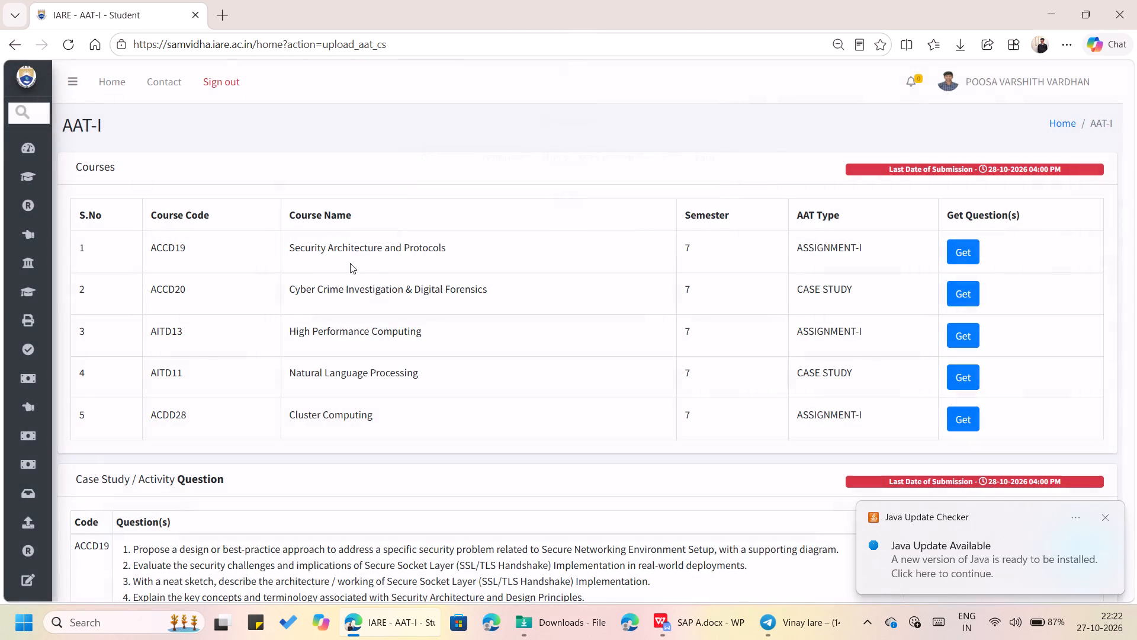
Copy the course name "Security Architecture and Protocols" from the portal and replace SAP A's cover page subject with it, matching the existing formatting.
{"action": "left_click_drag", "start_coordinate": [290, 246], "coordinate": [456, 241]}
{"action": "key", "text": "ctrl+c"}
{"action": "key", "text": "alt+Tab"}
{"action": "scroll", "coordinate": [560, 295], "scroll_direction": "down", "scroll_amount": 7}
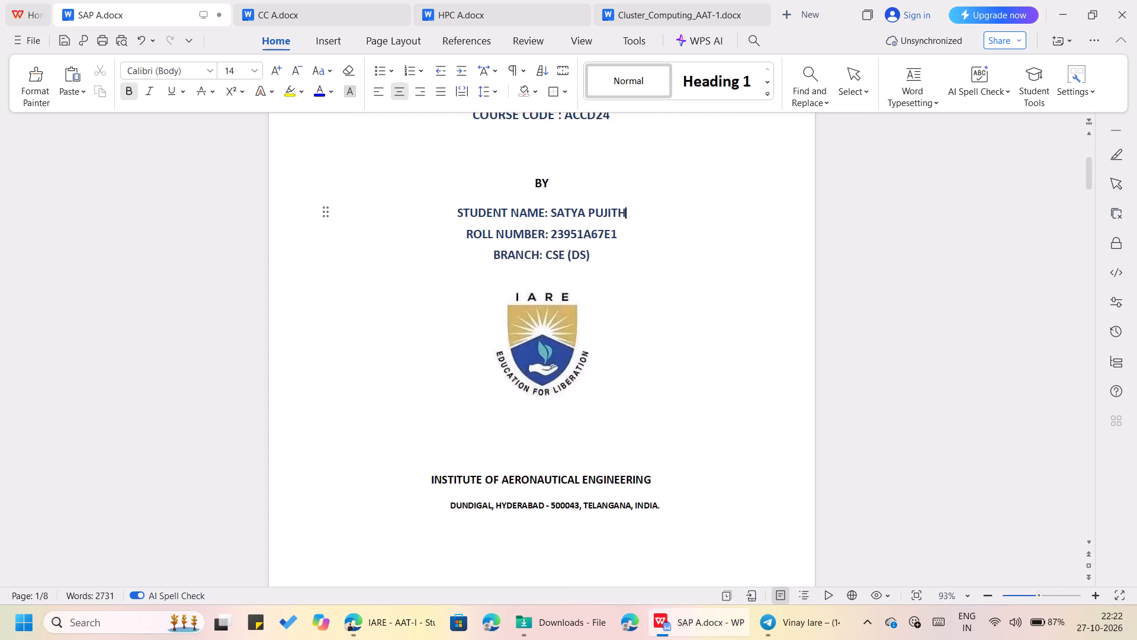
{"action": "scroll", "coordinate": [564, 306], "scroll_direction": "down", "scroll_amount": 7}
{"action": "scroll", "coordinate": [564, 307], "scroll_direction": "up", "scroll_amount": 12}
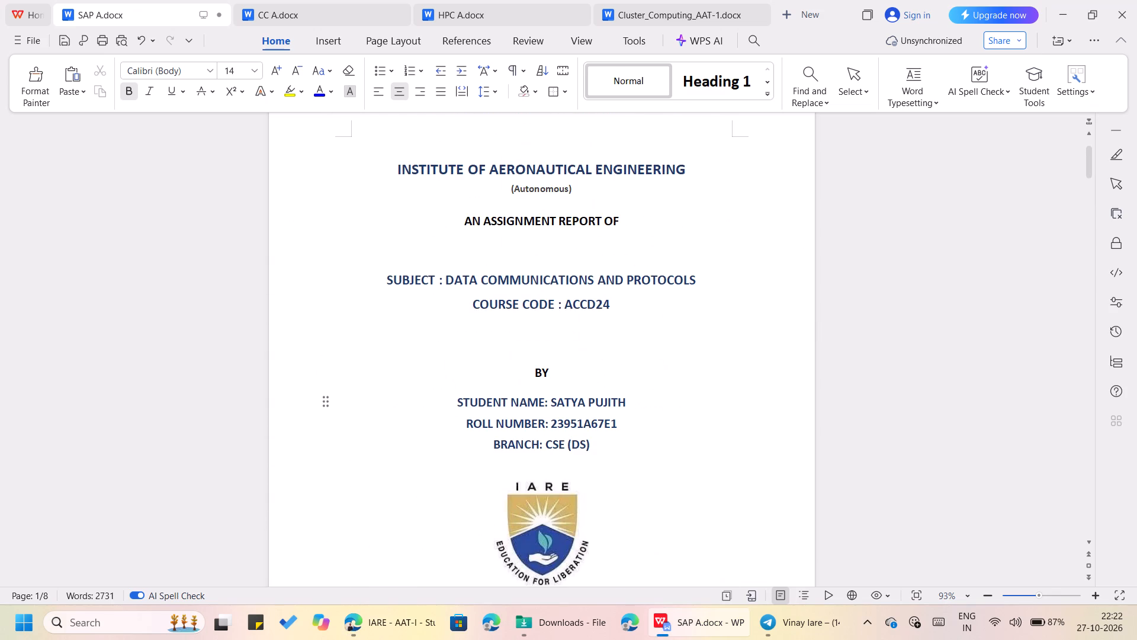
{"action": "left_click_drag", "start_coordinate": [455, 279], "coordinate": [687, 275]}
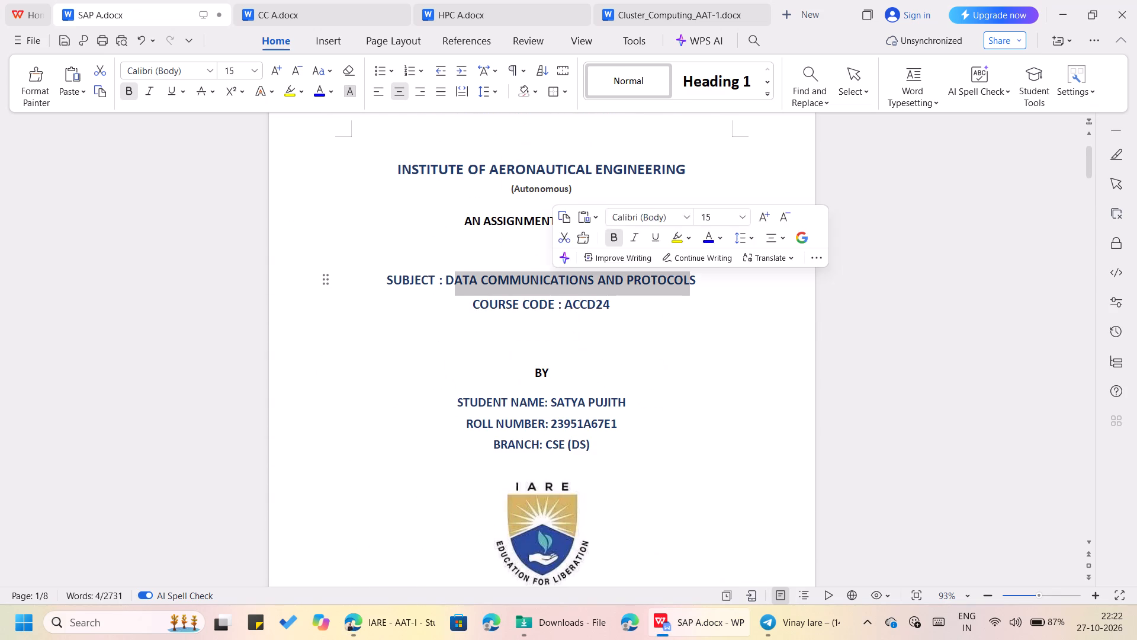
{"action": "key", "text": "ctrl+v"}
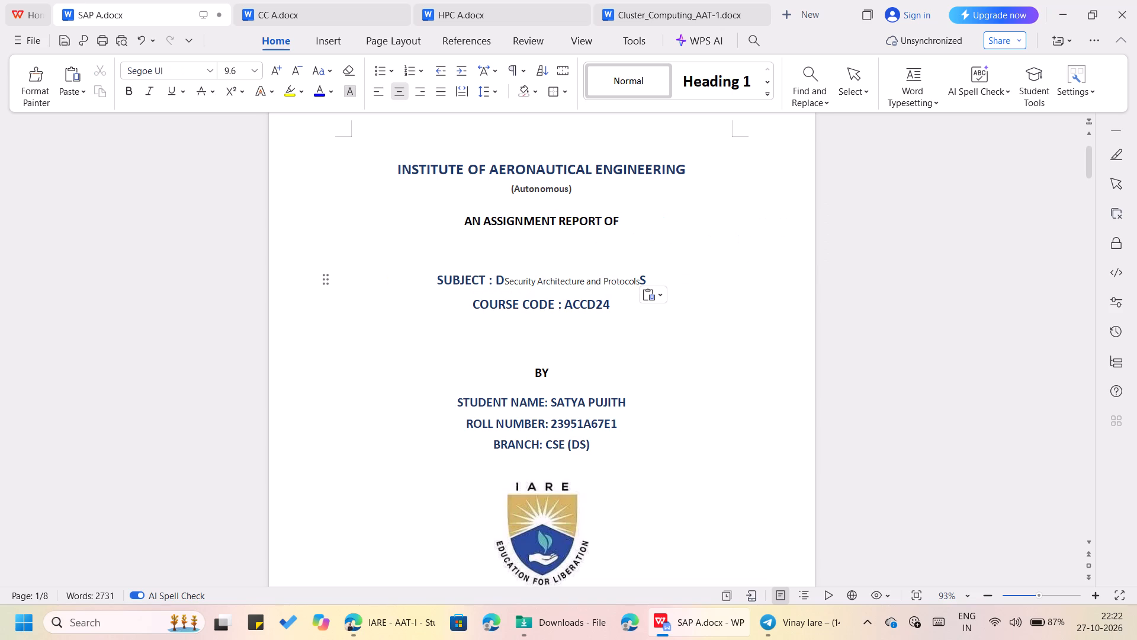
{"action": "left_click", "coordinate": [650, 298]}
{"action": "left_click", "coordinate": [677, 351]}
{"action": "left_click", "coordinate": [681, 279]}
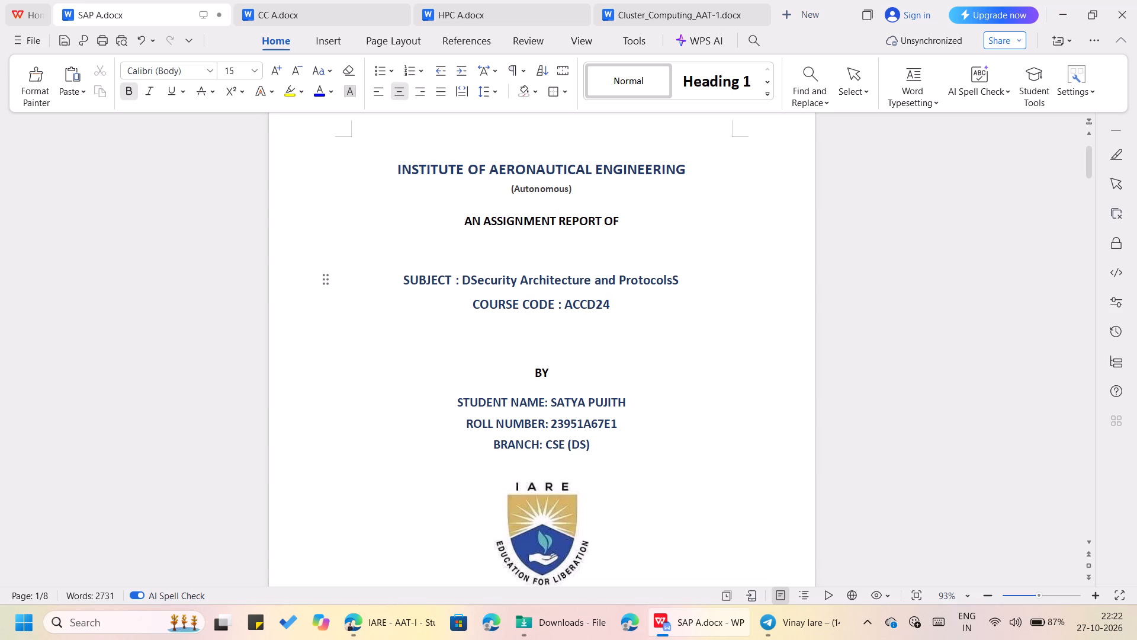
{"action": "key", "text": "BackSpace"}
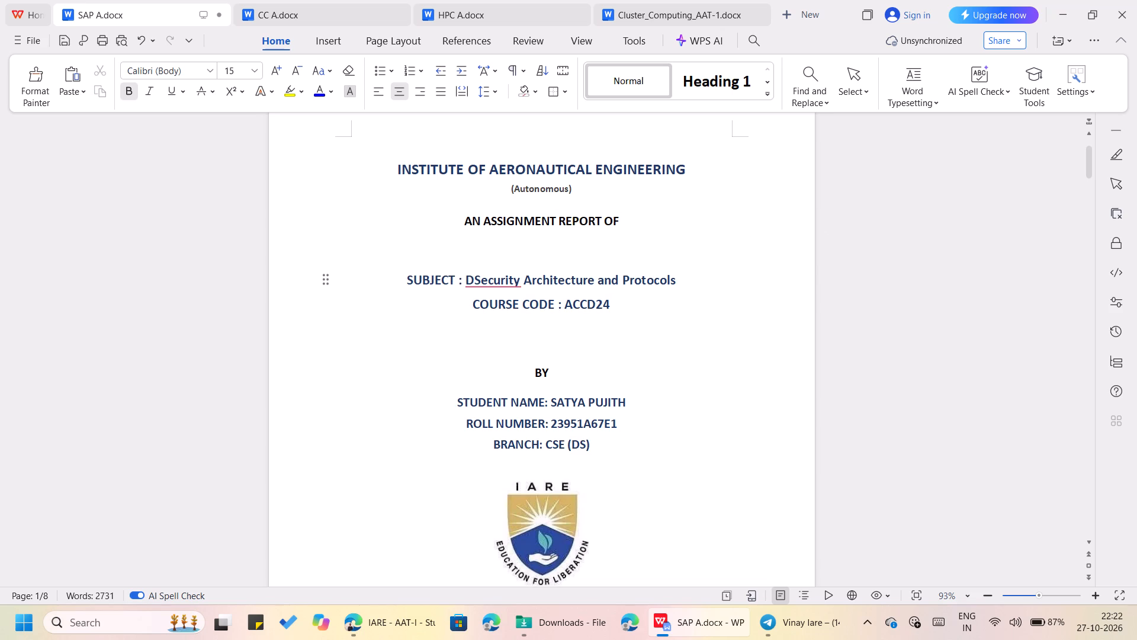
{"action": "left_click", "coordinate": [476, 280]}
{"action": "key", "text": "BackSpace"}
Check the course code in the portal and change the cover page's course code to ACCD19.
{"action": "key", "text": "alt+Tab"}
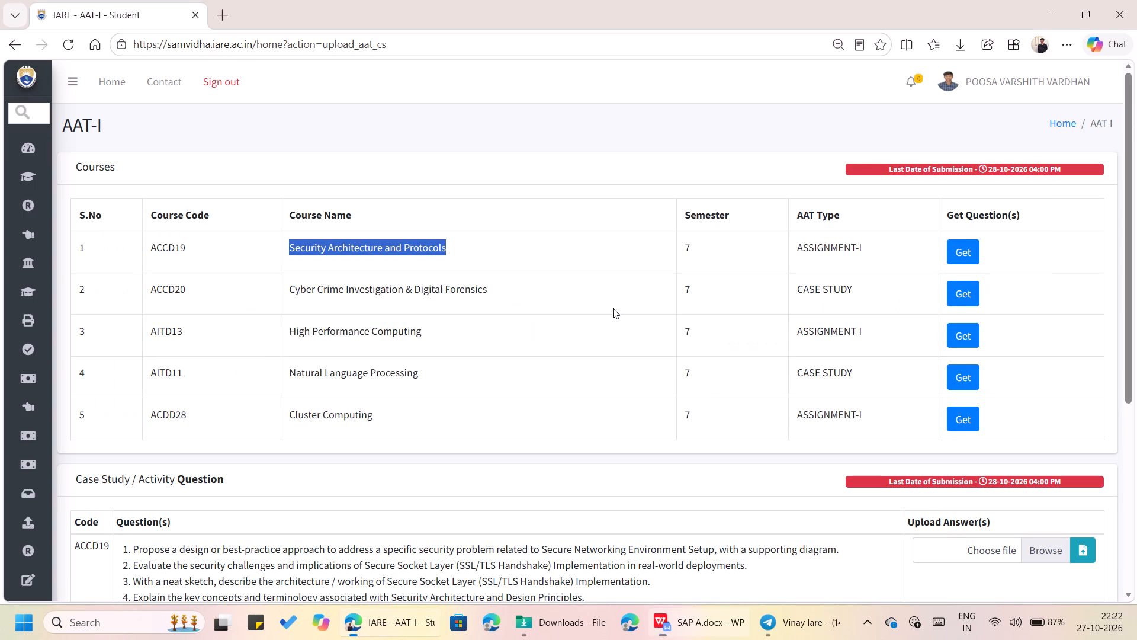
{"action": "key", "text": "alt+Tab"}
{"action": "left_click", "coordinate": [616, 303]}
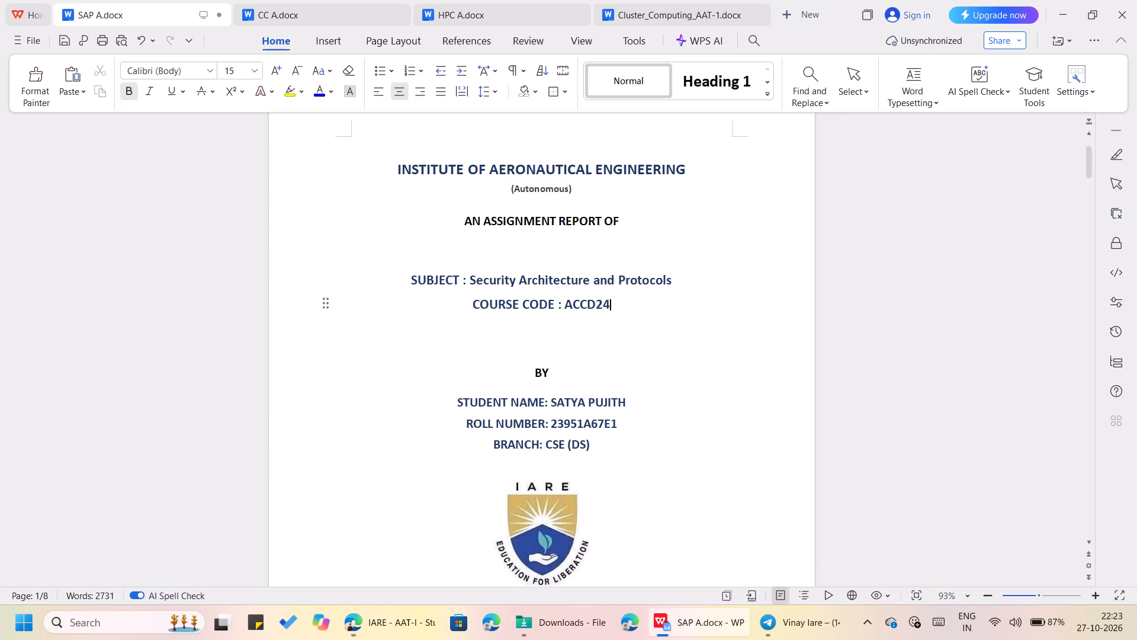
{"action": "key", "text": "BackSpace"}
{"action": "key", "text": "BackSpace"}
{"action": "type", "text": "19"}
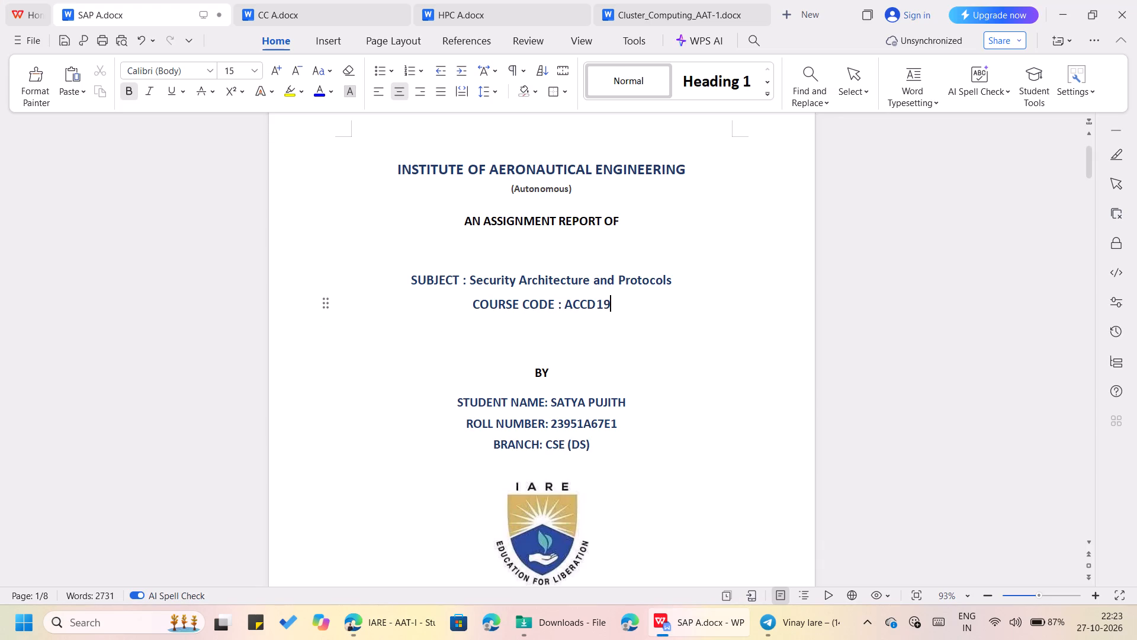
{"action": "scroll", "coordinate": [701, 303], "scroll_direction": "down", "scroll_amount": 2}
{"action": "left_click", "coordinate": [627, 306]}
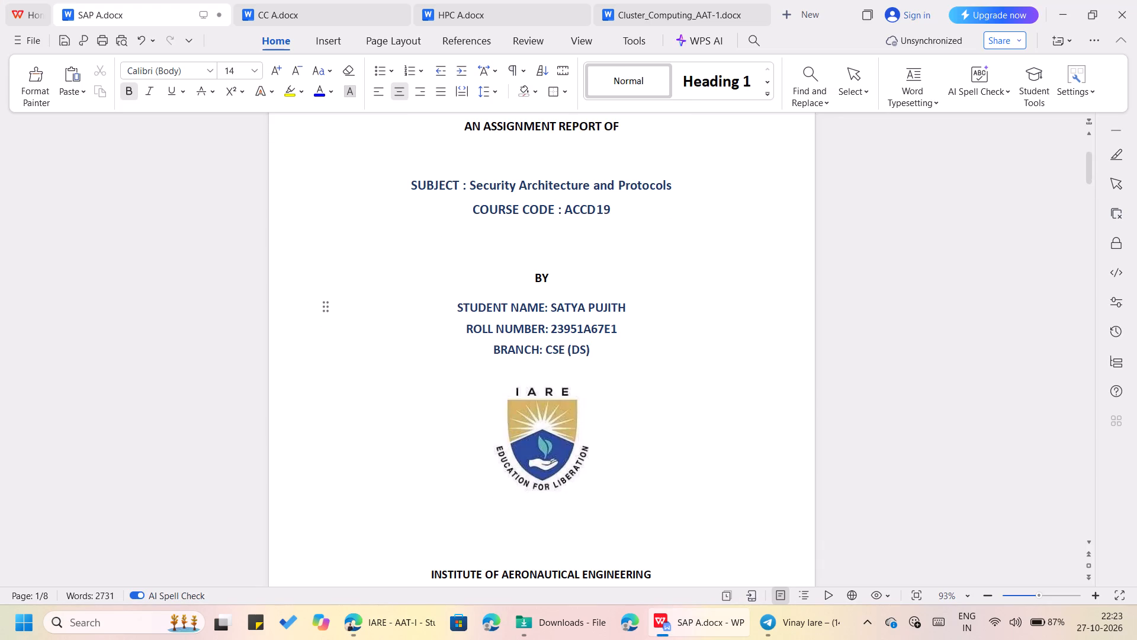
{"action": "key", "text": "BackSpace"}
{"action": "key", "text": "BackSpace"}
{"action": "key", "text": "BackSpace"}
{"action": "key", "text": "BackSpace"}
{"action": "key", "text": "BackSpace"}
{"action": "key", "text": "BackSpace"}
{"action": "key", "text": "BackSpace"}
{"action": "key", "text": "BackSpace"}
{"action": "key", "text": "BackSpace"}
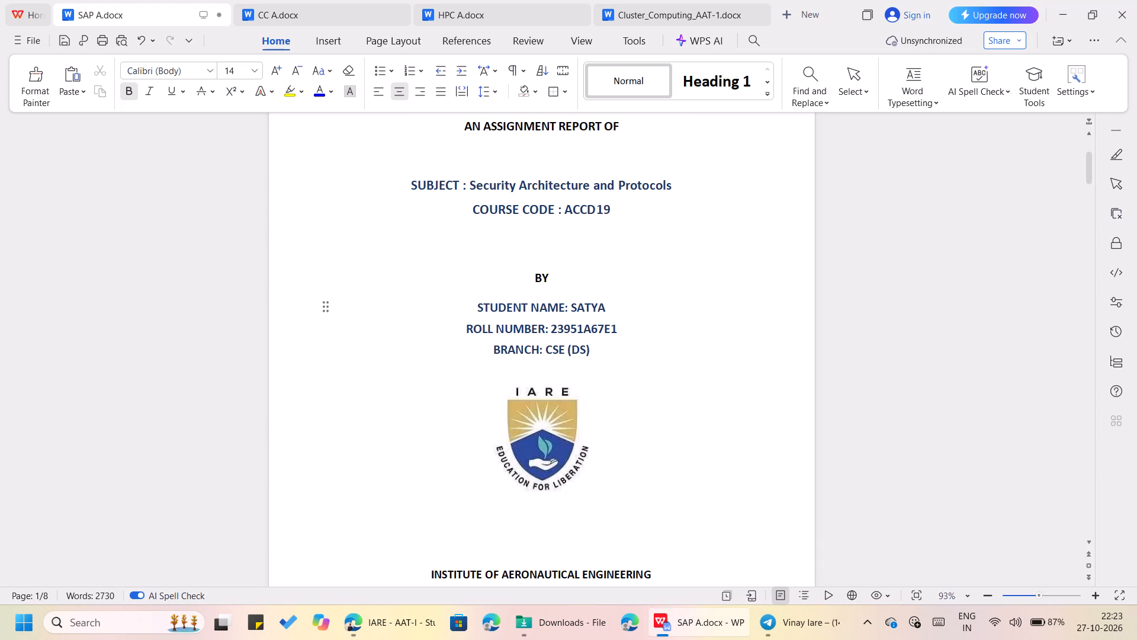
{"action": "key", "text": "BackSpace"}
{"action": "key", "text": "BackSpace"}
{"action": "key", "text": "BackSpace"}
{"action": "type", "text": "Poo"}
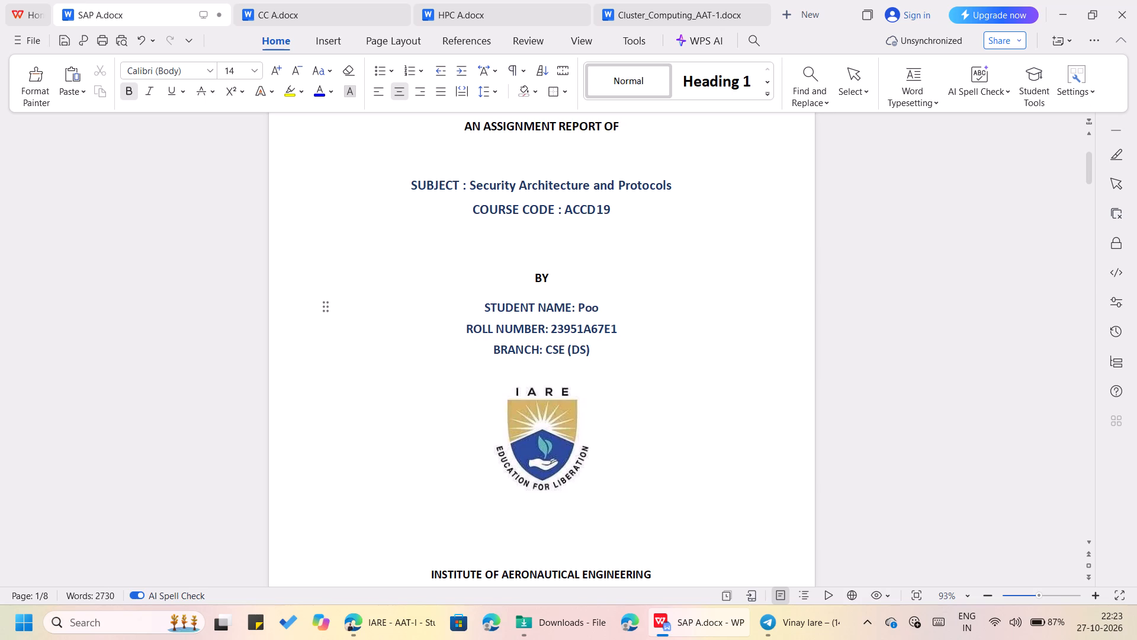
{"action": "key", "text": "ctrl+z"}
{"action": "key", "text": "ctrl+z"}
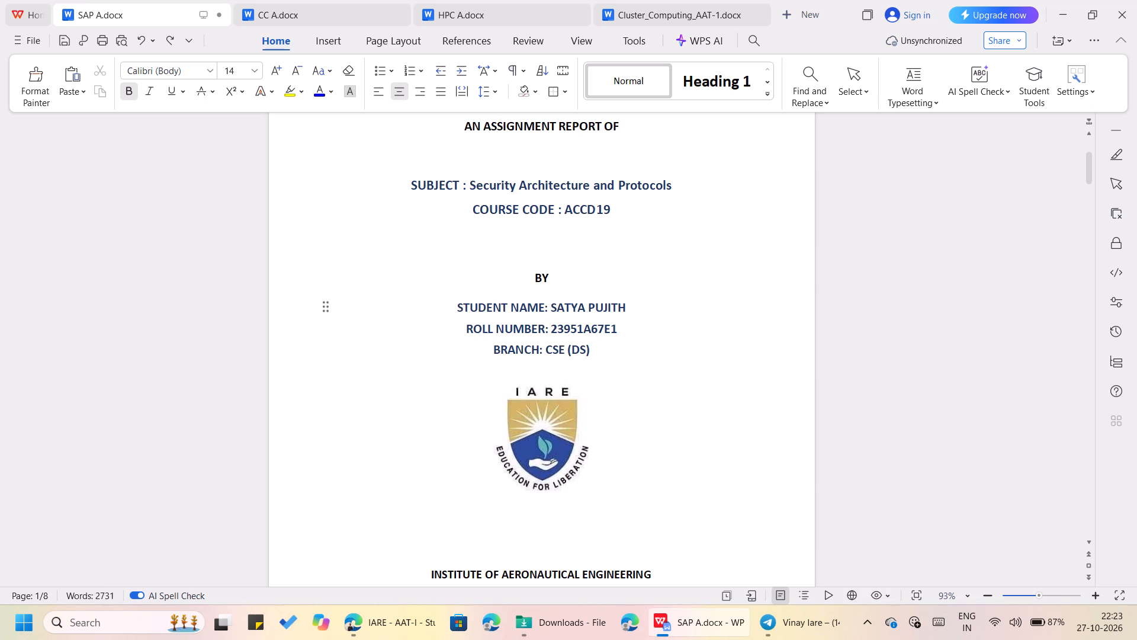
Replace the student name on the cover page with the portal account holder's full name in capitals.
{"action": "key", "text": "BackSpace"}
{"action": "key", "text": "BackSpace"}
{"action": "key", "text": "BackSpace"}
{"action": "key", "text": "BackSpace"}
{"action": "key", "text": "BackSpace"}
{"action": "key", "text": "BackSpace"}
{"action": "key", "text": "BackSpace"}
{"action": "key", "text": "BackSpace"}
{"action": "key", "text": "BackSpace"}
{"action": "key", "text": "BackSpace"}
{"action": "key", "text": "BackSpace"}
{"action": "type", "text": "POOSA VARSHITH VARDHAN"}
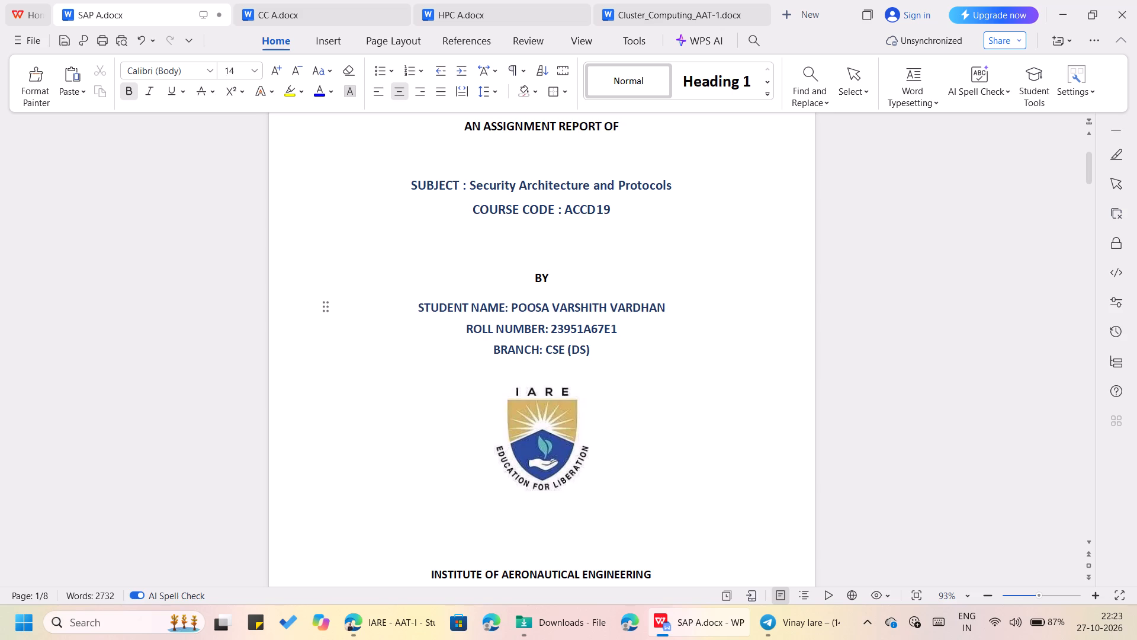
Change the ending of the roll number on the cover page to the student's own roll number.
{"action": "left_click", "coordinate": [631, 334]}
{"action": "key", "text": "BackSpace"}
{"action": "key", "text": "BackSpace"}
{"action": "key", "text": "BackSpace"}
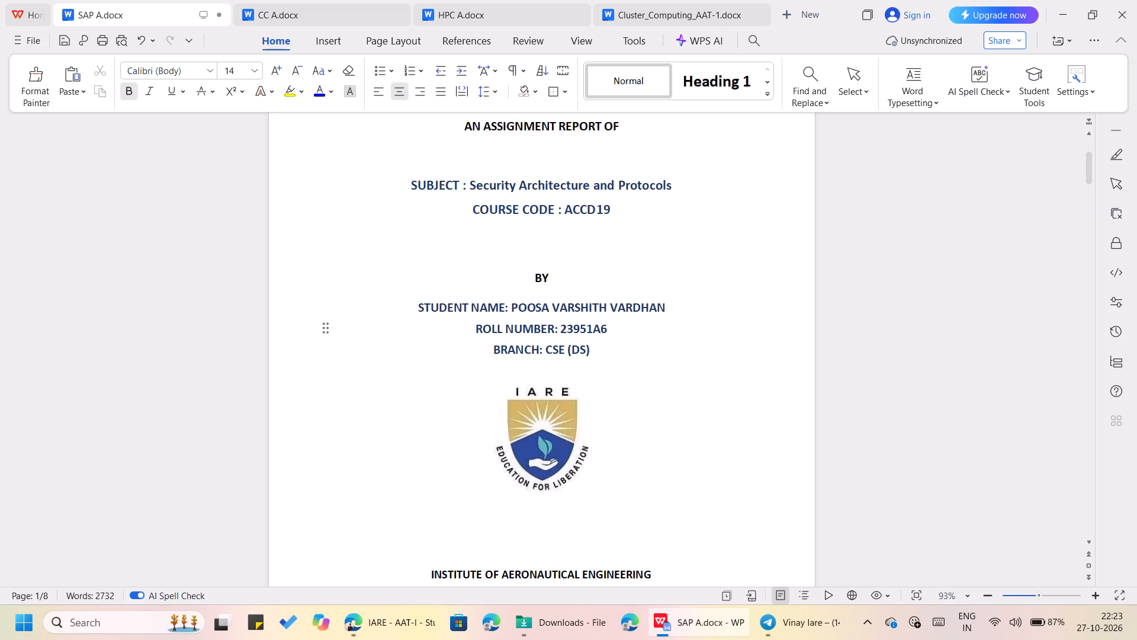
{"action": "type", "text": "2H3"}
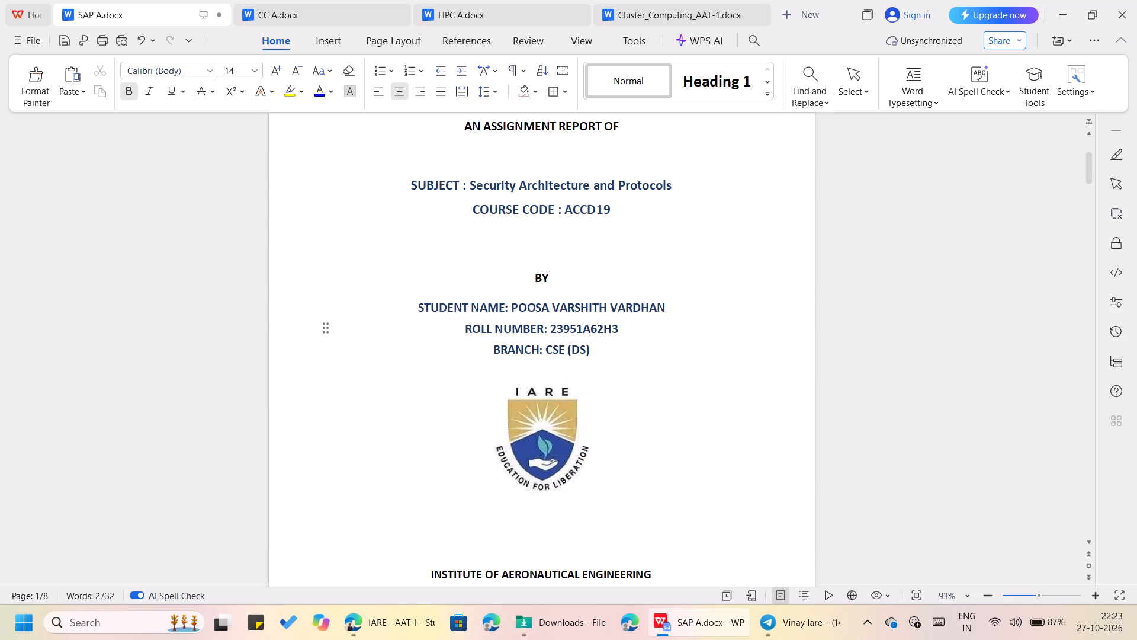
Change the branch on the cover page to CSE (CS).
{"action": "left_click", "coordinate": [580, 351]}
{"action": "key", "text": "BackSpace"}
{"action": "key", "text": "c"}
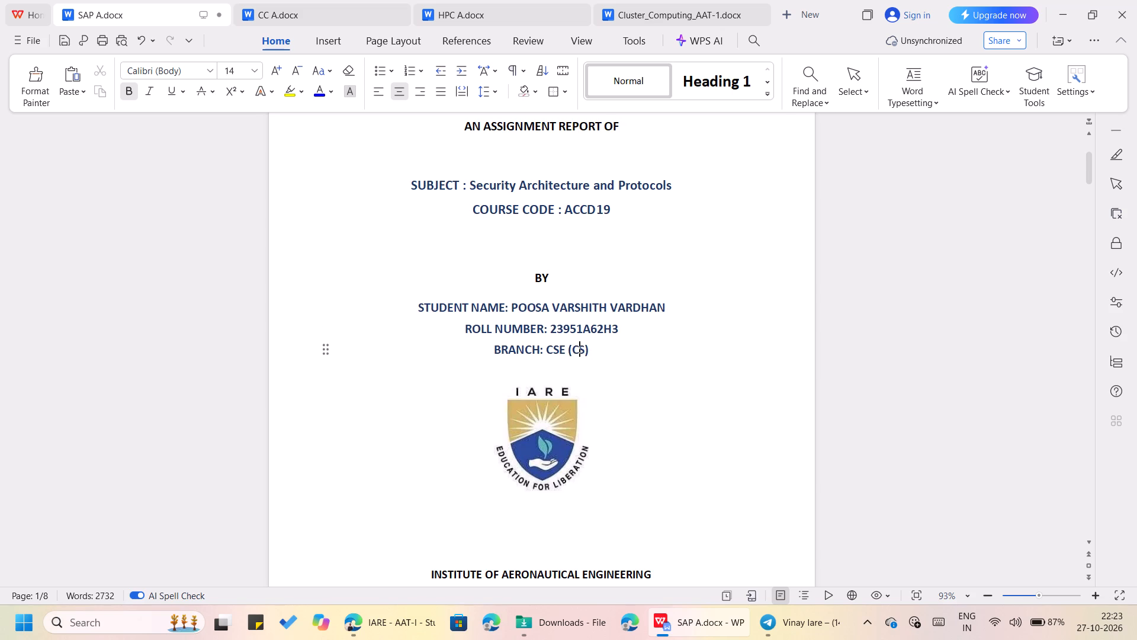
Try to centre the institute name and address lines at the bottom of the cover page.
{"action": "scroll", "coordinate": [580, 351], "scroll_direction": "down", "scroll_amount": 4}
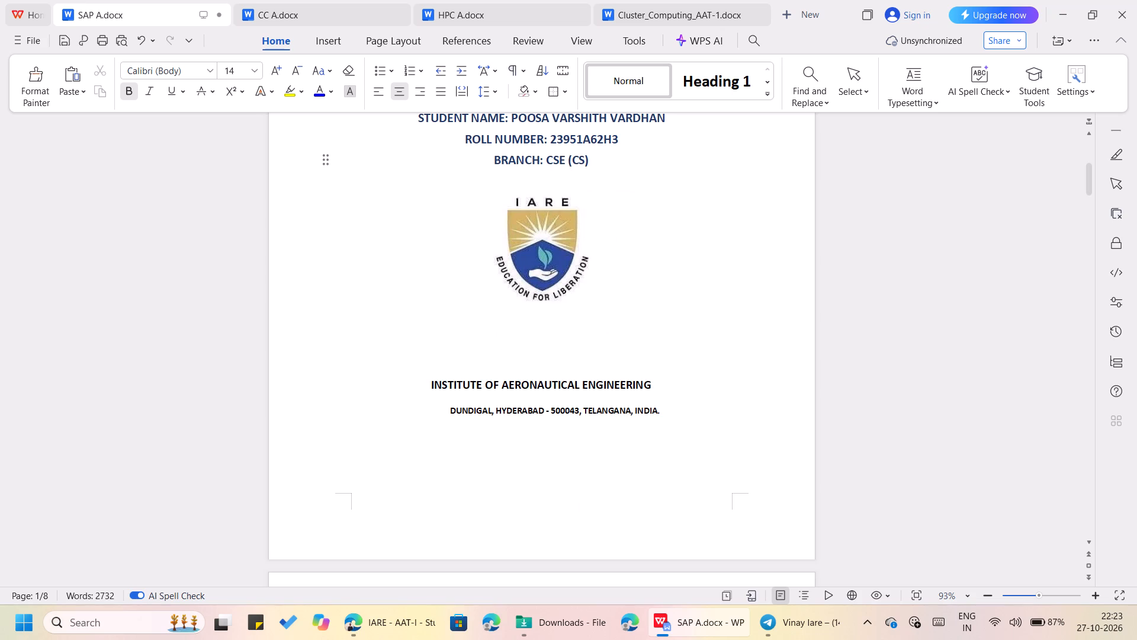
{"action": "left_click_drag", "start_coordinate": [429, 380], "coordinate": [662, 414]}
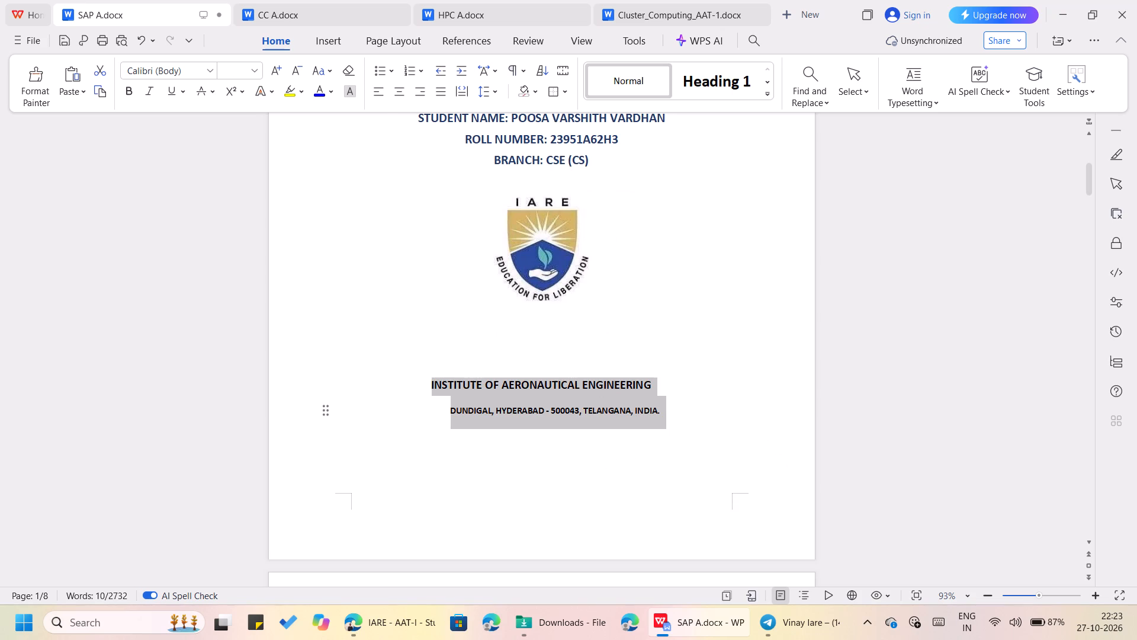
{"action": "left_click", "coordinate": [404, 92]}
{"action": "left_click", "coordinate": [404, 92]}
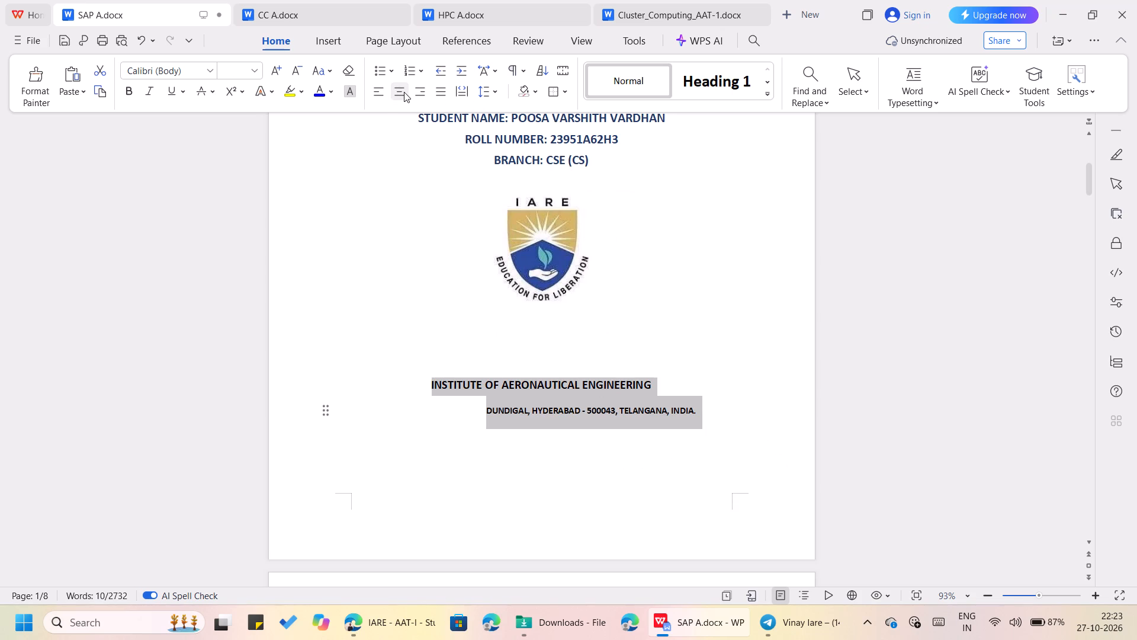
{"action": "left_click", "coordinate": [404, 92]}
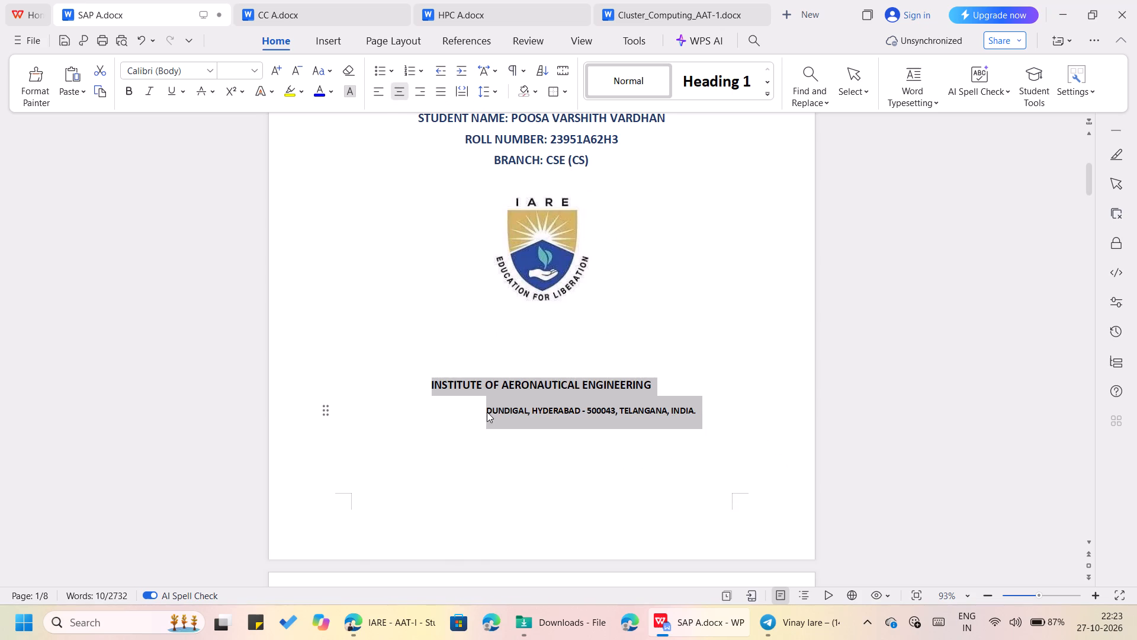
Clear the centring and indent of the Dundigal address line and shift it with leading spaces until it sits beneath the institute name.
{"action": "left_click", "coordinate": [487, 412]}
{"action": "key", "text": "BackSpace"}
{"action": "key", "text": "BackSpace"}
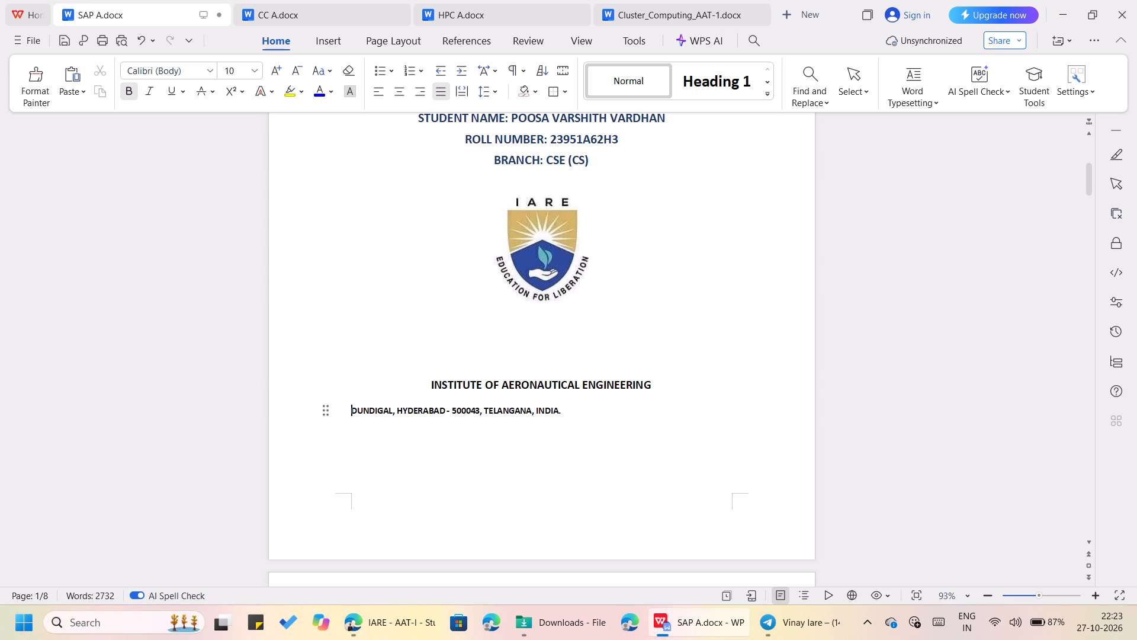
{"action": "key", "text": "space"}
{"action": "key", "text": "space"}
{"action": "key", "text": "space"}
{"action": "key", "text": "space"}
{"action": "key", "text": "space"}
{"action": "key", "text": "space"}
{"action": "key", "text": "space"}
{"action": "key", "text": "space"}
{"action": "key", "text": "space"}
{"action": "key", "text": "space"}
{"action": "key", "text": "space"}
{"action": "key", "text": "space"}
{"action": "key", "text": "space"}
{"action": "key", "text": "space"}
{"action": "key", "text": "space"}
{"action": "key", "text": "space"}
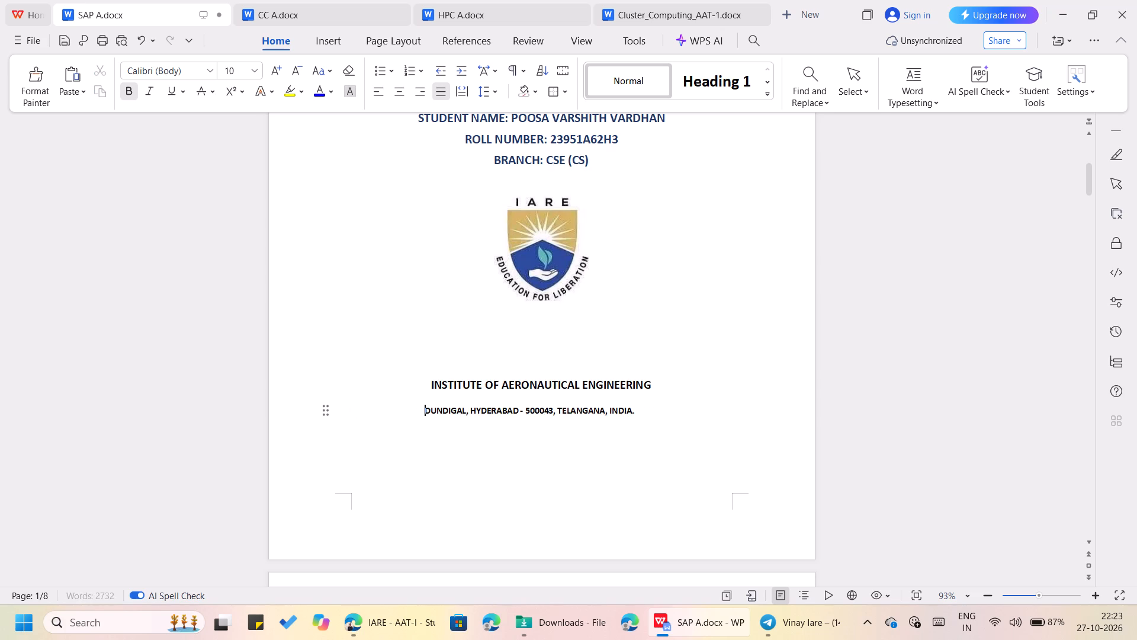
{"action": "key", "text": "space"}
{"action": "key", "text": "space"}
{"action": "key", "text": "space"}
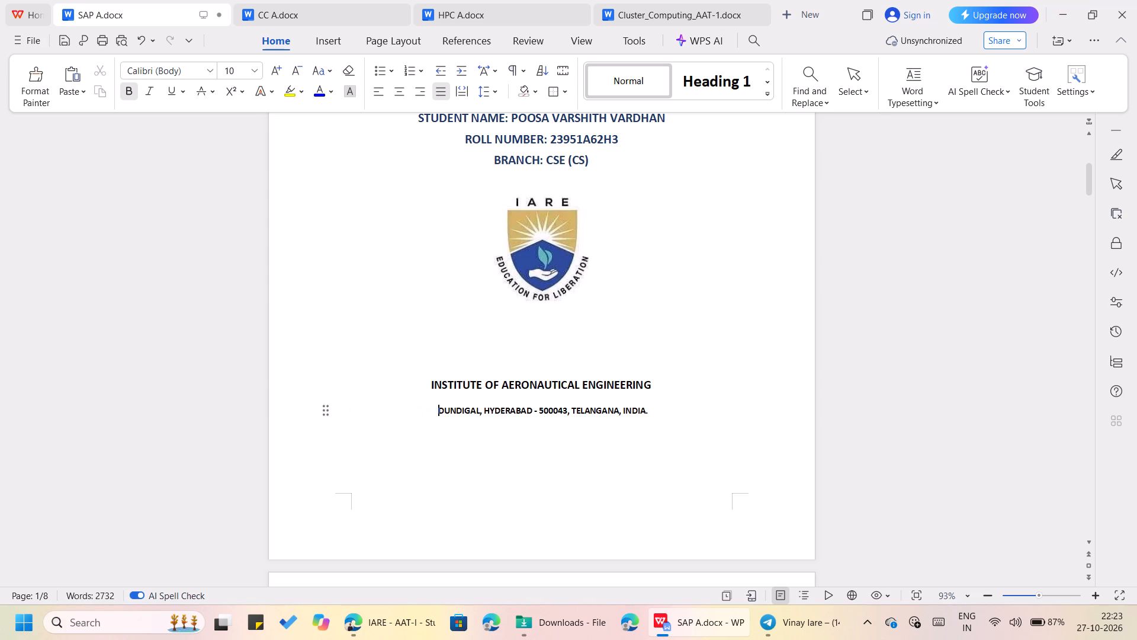
Tighten the gap between the IARE logo and the institute name by deleting blank space.
{"action": "left_click", "coordinate": [527, 365]}
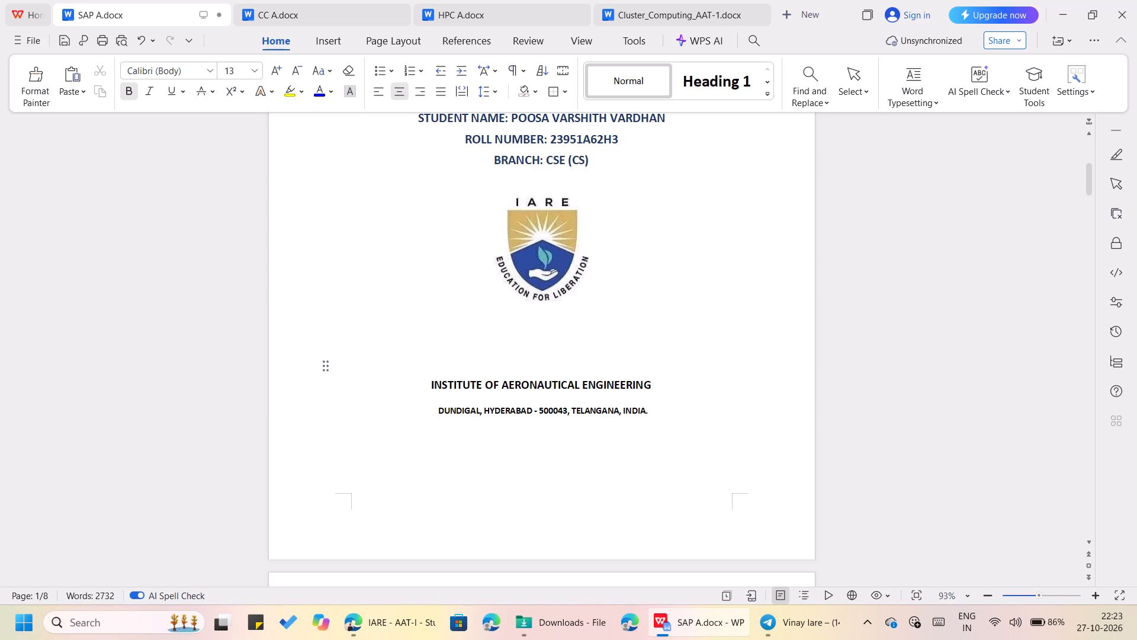
{"action": "left_click", "coordinate": [541, 346]}
{"action": "left_click", "coordinate": [542, 340]}
{"action": "key", "text": "BackSpace"}
{"action": "left_click", "coordinate": [525, 356]}
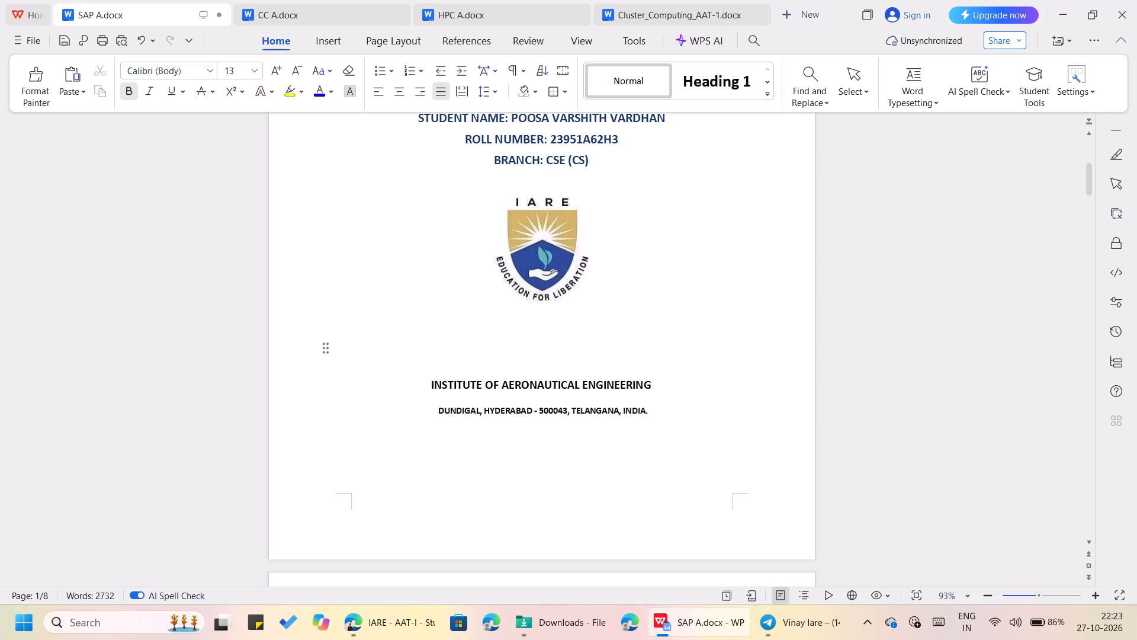
{"action": "key", "text": "BackSpace"}
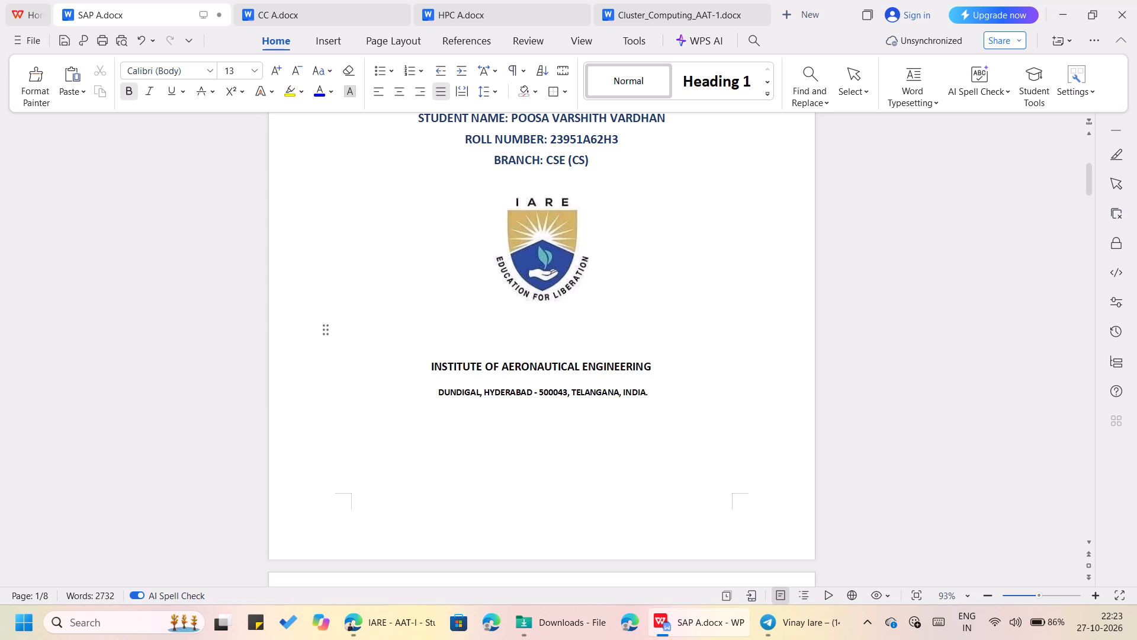
Review the finished cover page and save the SAP A document.
{"action": "scroll", "coordinate": [606, 286], "scroll_direction": "down", "scroll_amount": 6}
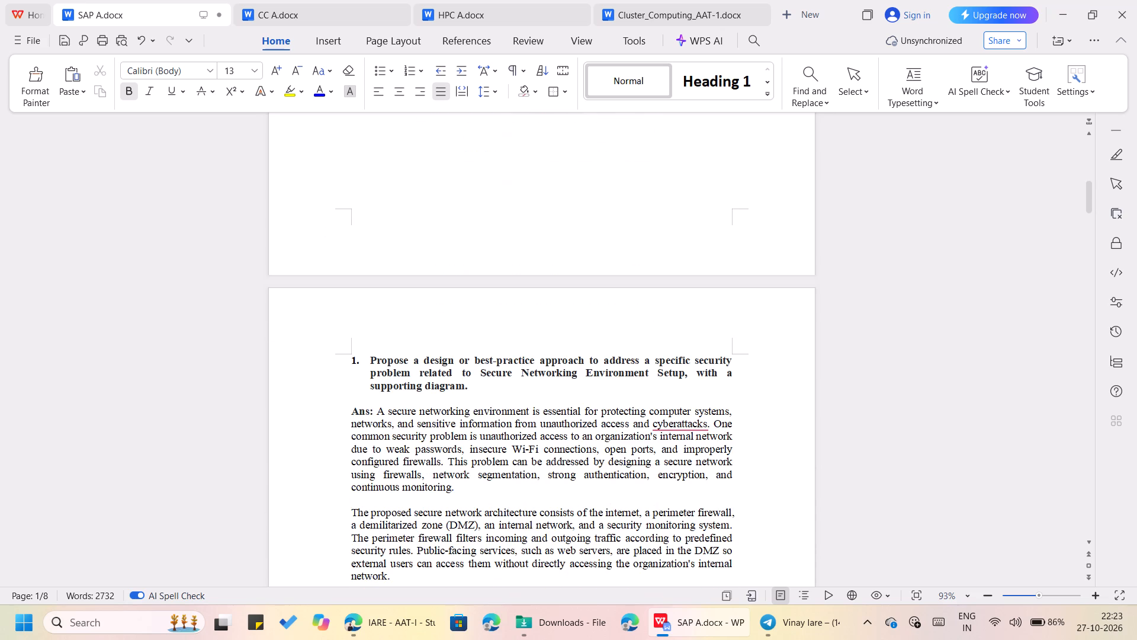
{"action": "scroll", "coordinate": [417, 322], "scroll_direction": "up", "scroll_amount": 12}
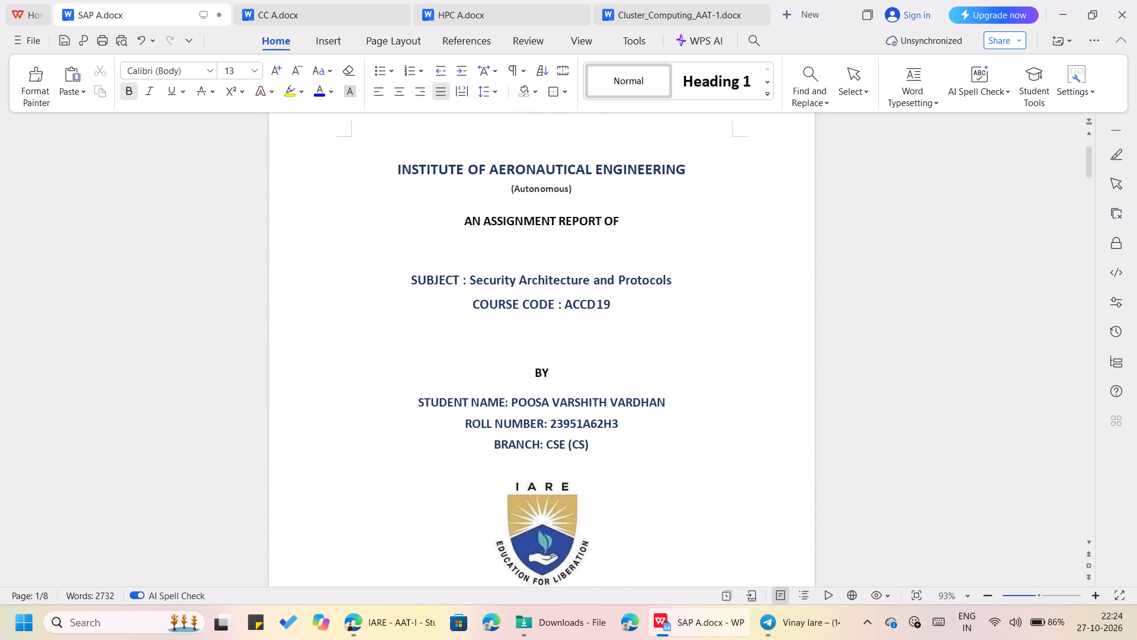
{"action": "scroll", "coordinate": [599, 281], "scroll_direction": "up", "scroll_amount": 4}
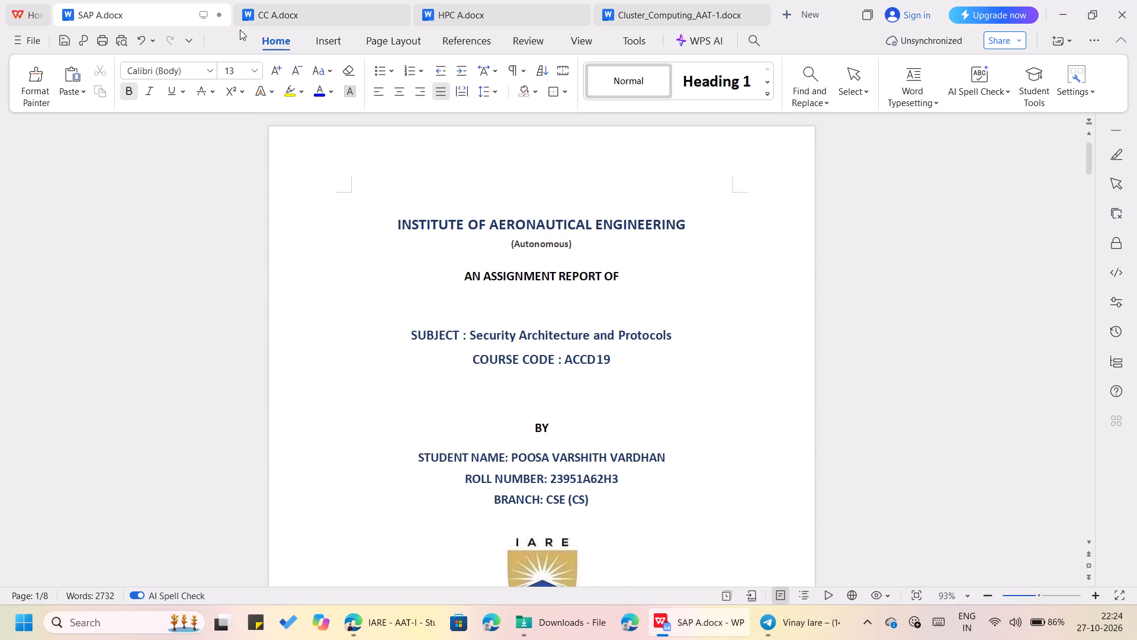
{"action": "key", "text": "ctrl+s"}
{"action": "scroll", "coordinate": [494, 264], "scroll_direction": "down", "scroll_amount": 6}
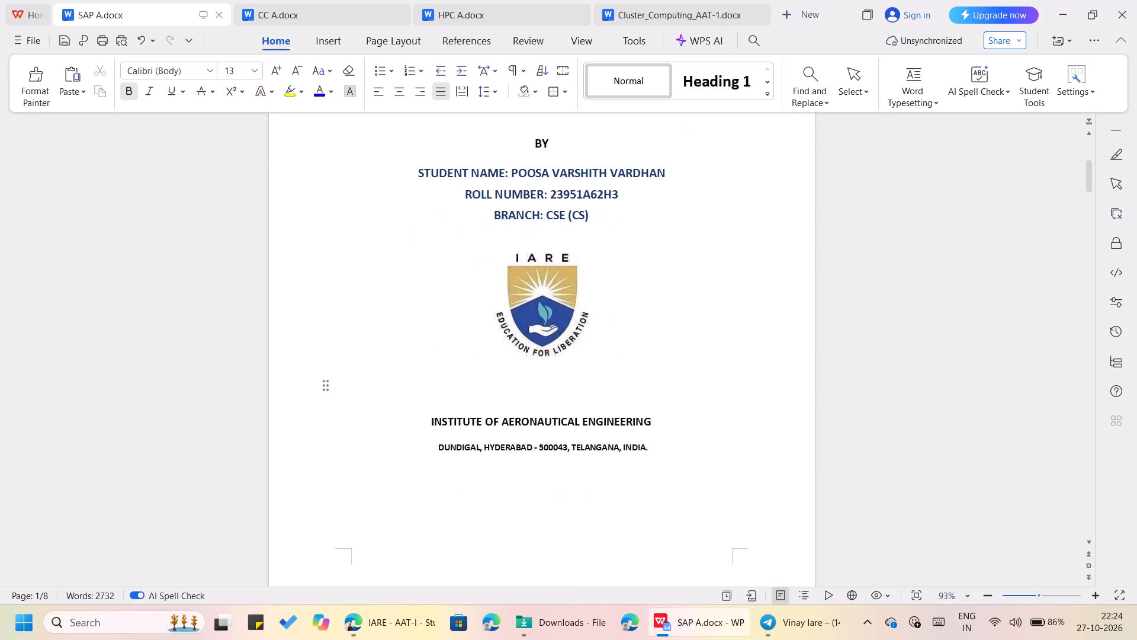
Copy the entire SAP A cover page, from the institute title to the Dundigal address line, and switch to the CC A document.
{"action": "scroll", "coordinate": [488, 273], "scroll_direction": "up", "scroll_amount": 11}
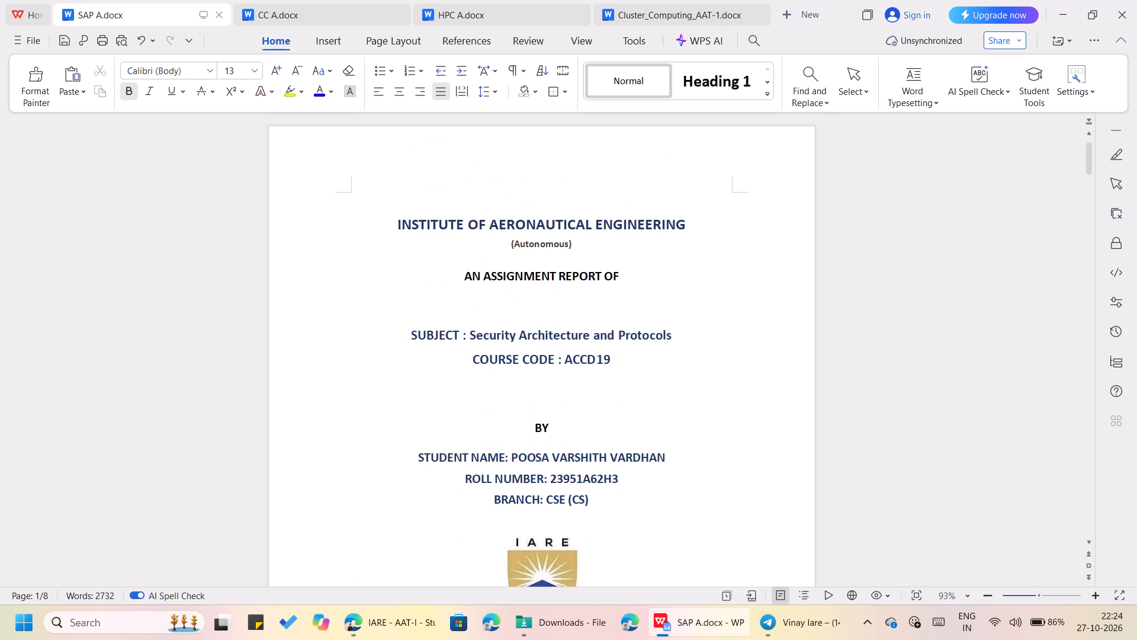
{"action": "left_click_drag", "start_coordinate": [393, 225], "coordinate": [551, 450]}
{"action": "scroll", "coordinate": [551, 447], "scroll_direction": "down", "scroll_amount": 3}
{"action": "left_click_drag", "start_coordinate": [551, 450], "coordinate": [673, 445]}
{"action": "scroll", "coordinate": [555, 459], "scroll_direction": "down", "scroll_amount": 3}
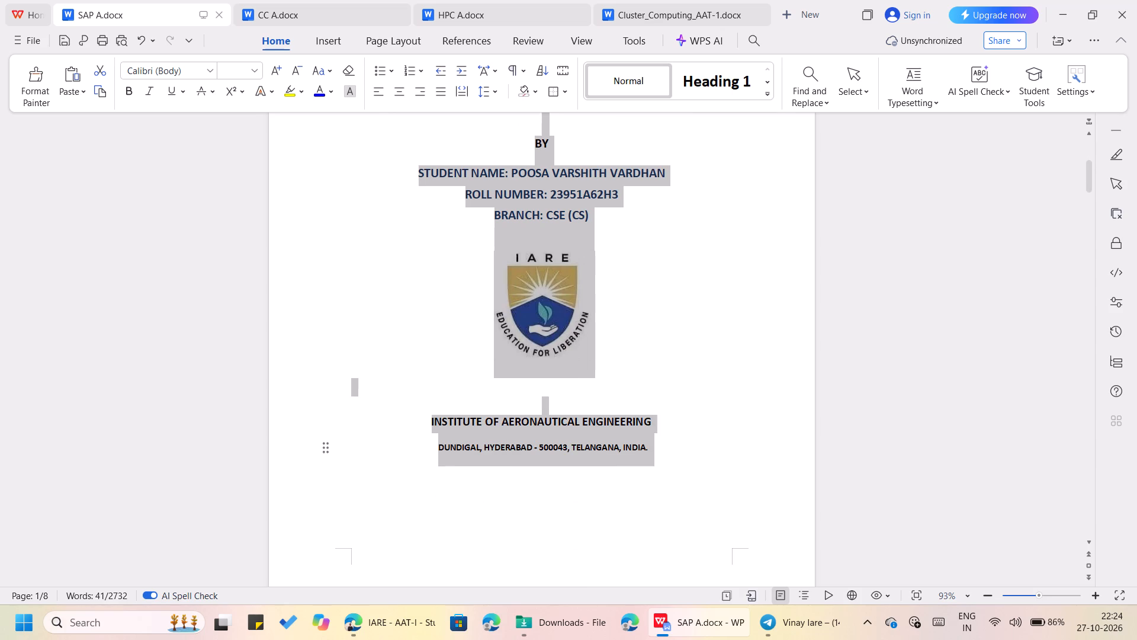
{"action": "left_click_drag", "start_coordinate": [673, 445], "coordinate": [648, 453]}
{"action": "key", "text": "ctrl+c"}
{"action": "key", "text": "ctrl+c"}
{"action": "key", "text": "ctrl+c"}
{"action": "key", "text": "ctrl+c"}
{"action": "left_click", "coordinate": [342, 0]}
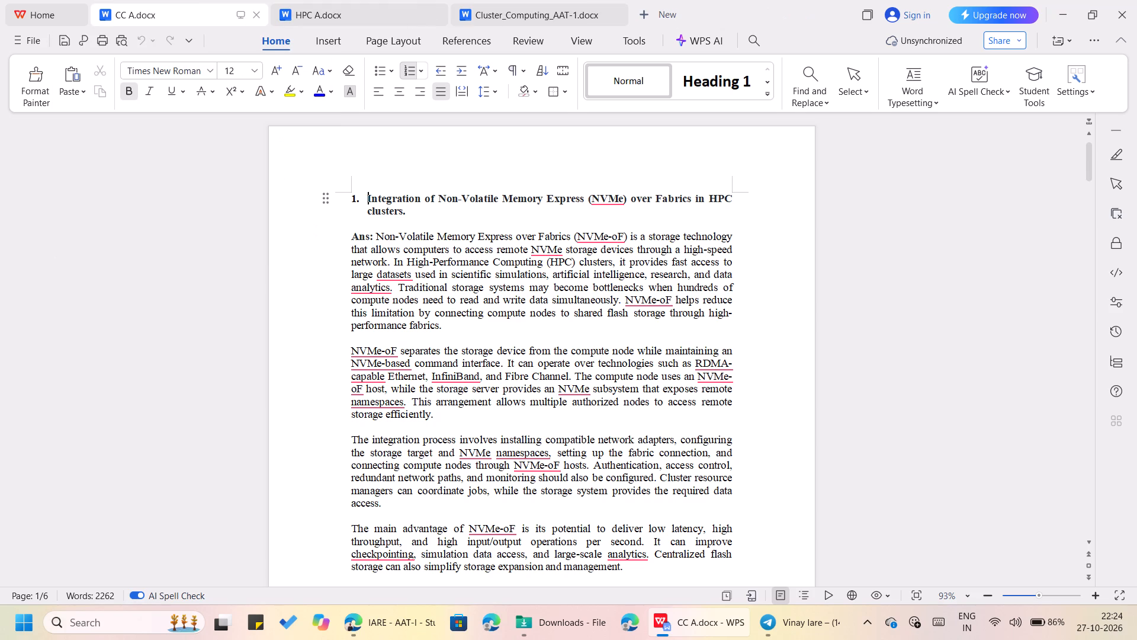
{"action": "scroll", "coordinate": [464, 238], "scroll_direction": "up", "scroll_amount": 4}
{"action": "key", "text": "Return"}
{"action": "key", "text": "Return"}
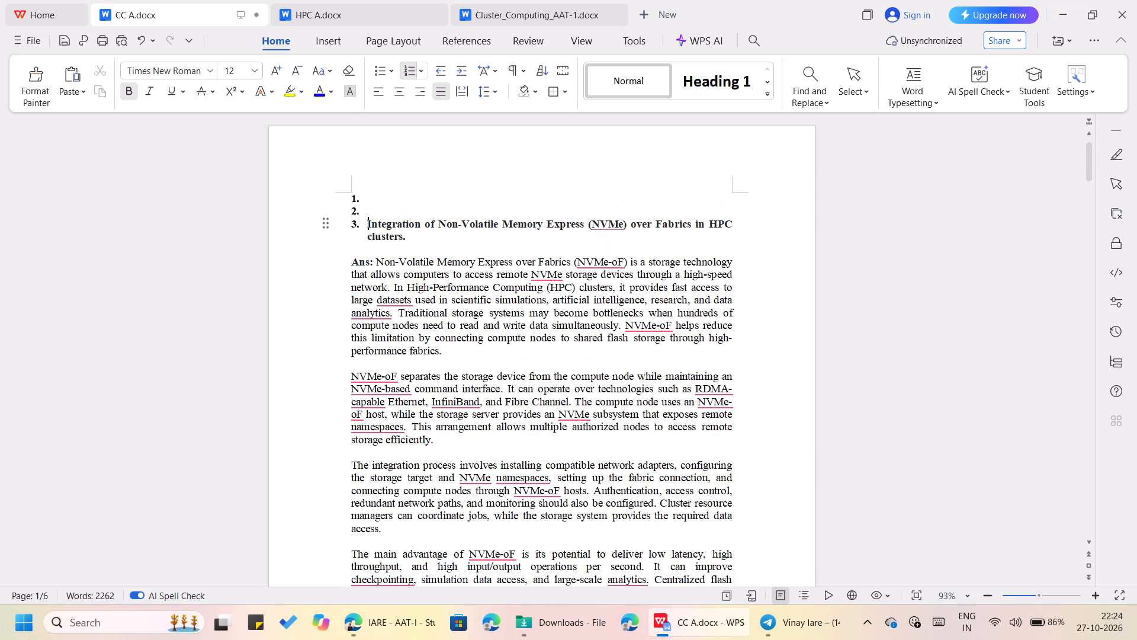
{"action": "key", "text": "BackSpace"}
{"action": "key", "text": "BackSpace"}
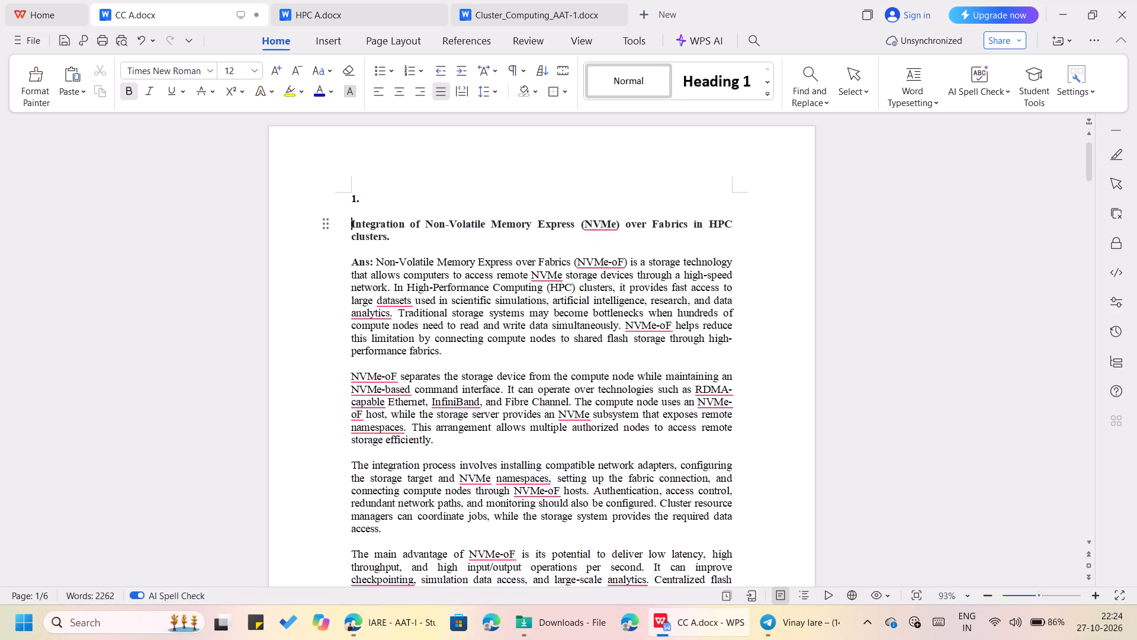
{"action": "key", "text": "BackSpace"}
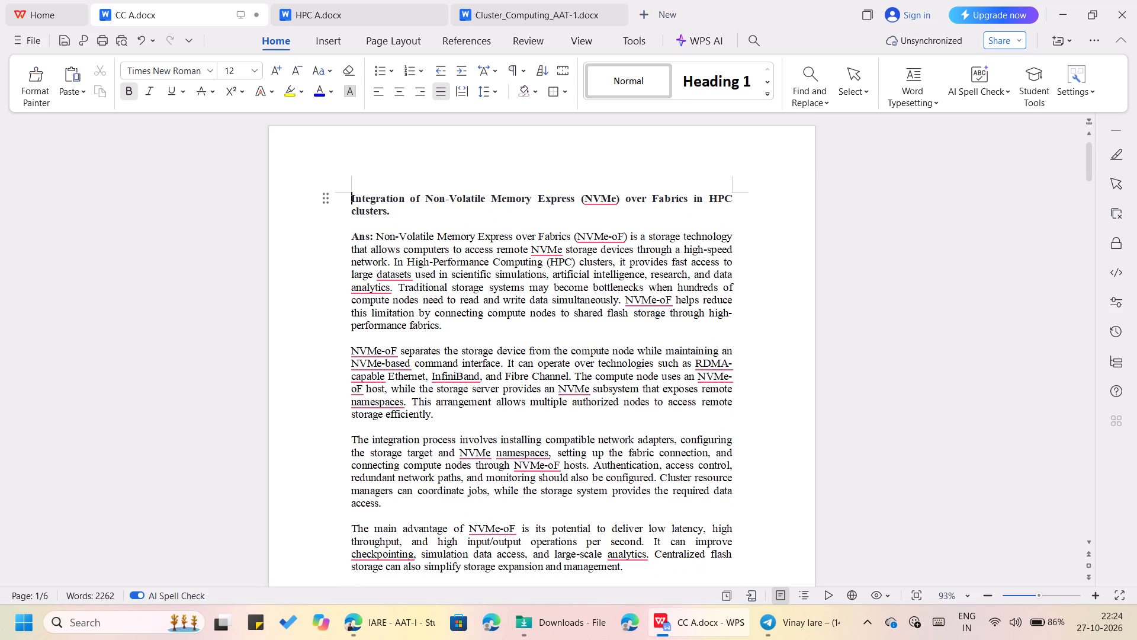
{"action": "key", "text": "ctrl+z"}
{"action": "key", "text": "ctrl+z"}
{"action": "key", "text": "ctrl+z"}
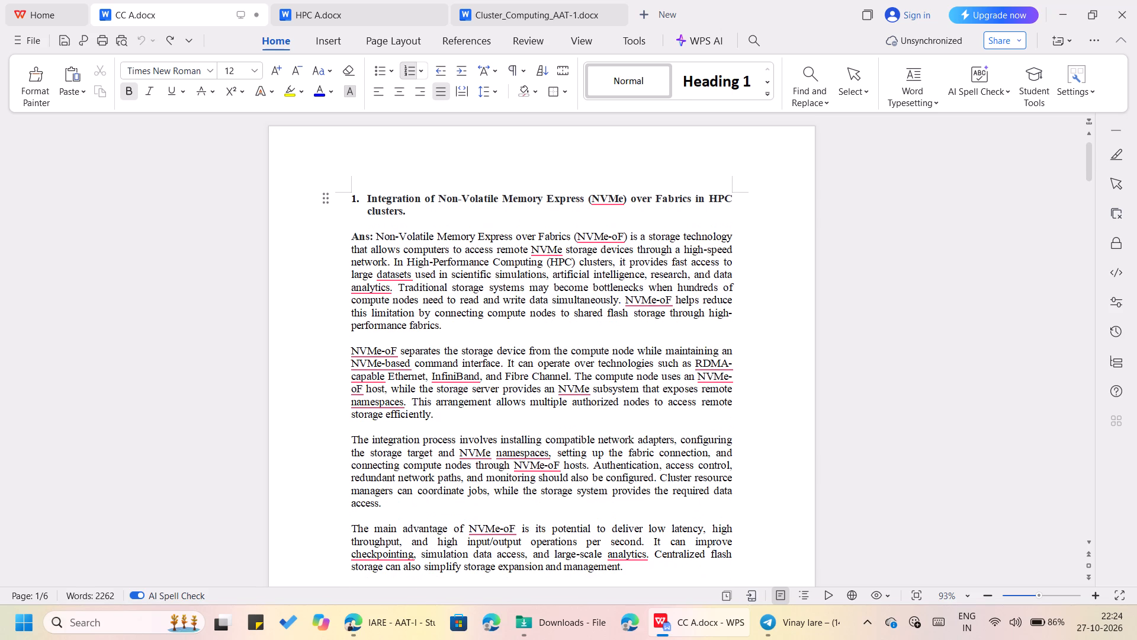
Insert an unnumbered blank line above the first question heading in CC A, keeping that heading as item 1.
{"action": "key", "text": "Return"}
{"action": "key", "text": "Return"}
{"action": "key", "text": "Return"}
{"action": "key", "text": "Return"}
{"action": "key", "text": "Up"}
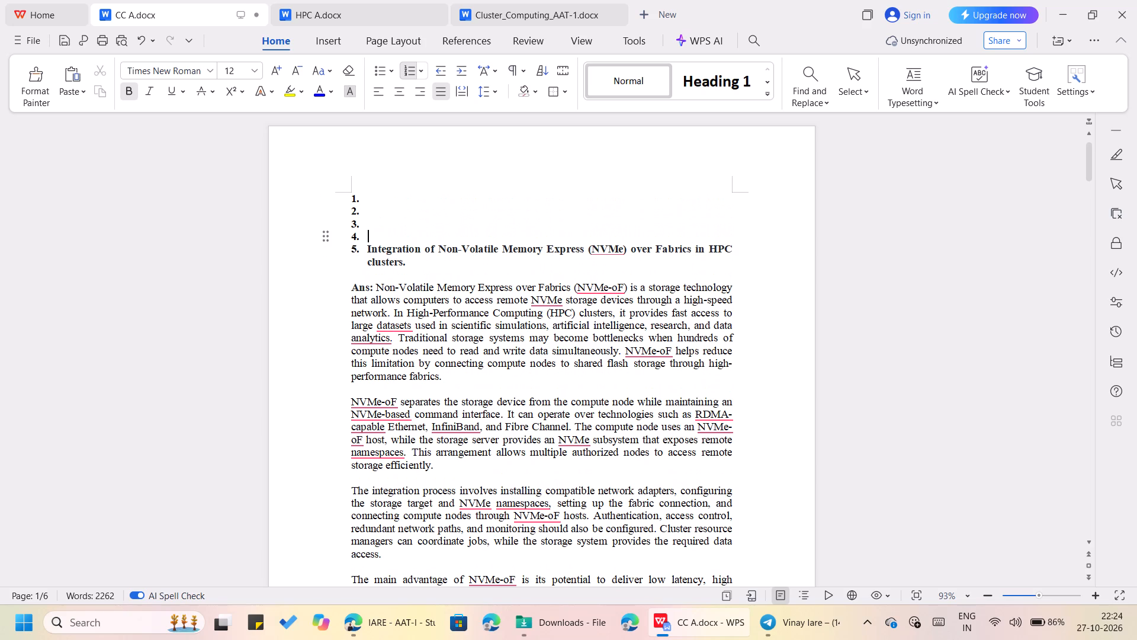
{"action": "key", "text": "BackSpace"}
{"action": "key", "text": "BackSpace"}
{"action": "key", "text": "BackSpace"}
{"action": "key", "text": "BackSpace"}
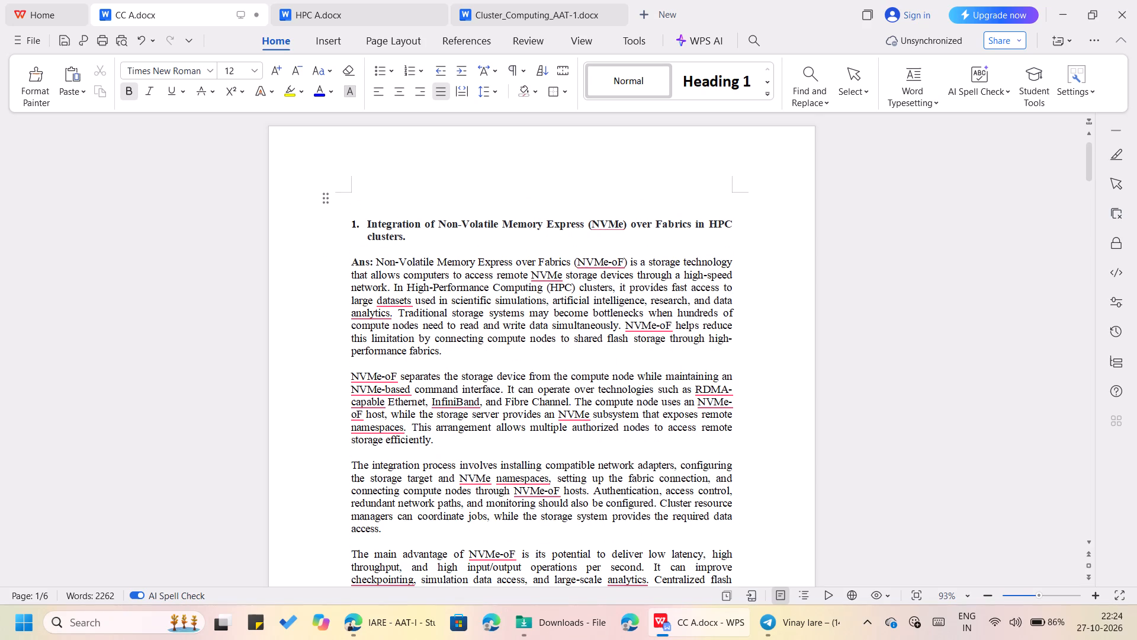
Add blank lines above the NVMe question heading until it starts at the top of page 2, leaving page 1 empty.
{"action": "key", "text": "Return"}
{"action": "key", "text": "Return"}
{"action": "key", "text": "Return"}
{"action": "key", "text": "Return"}
{"action": "key", "text": "Return"}
{"action": "key", "text": "Return"}
{"action": "key", "text": "Return"}
{"action": "key", "text": "Return"}
{"action": "key", "text": "Return"}
{"action": "key", "text": "Return"}
{"action": "key", "text": "Return"}
{"action": "key", "text": "Return"}
{"action": "key", "text": "Return"}
{"action": "key", "text": "Return"}
{"action": "key", "text": "Return"}
{"action": "key", "text": "Return"}
{"action": "key", "text": "Return"}
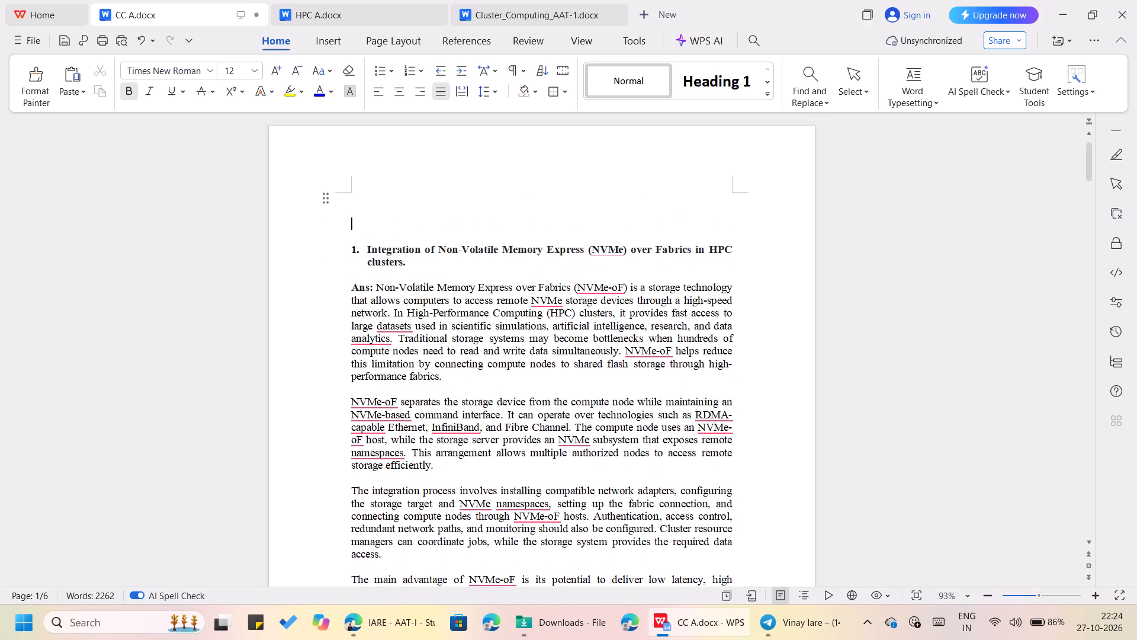
{"action": "scroll", "coordinate": [429, 187], "scroll_direction": "down", "scroll_amount": 11}
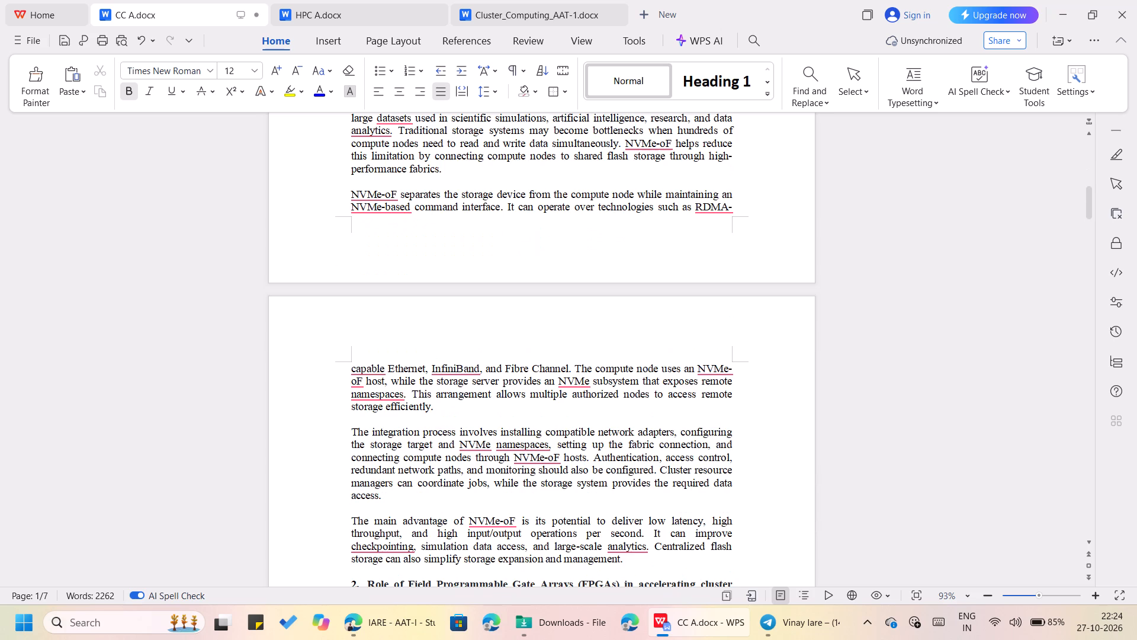
{"action": "key", "text": "Return"}
{"action": "key", "text": "Return"}
{"action": "key", "text": "Return"}
{"action": "key", "text": "Return"}
{"action": "key", "text": "Return"}
{"action": "key", "text": "Return"}
{"action": "key", "text": "Return"}
{"action": "key", "text": "Return"}
{"action": "key", "text": "Return"}
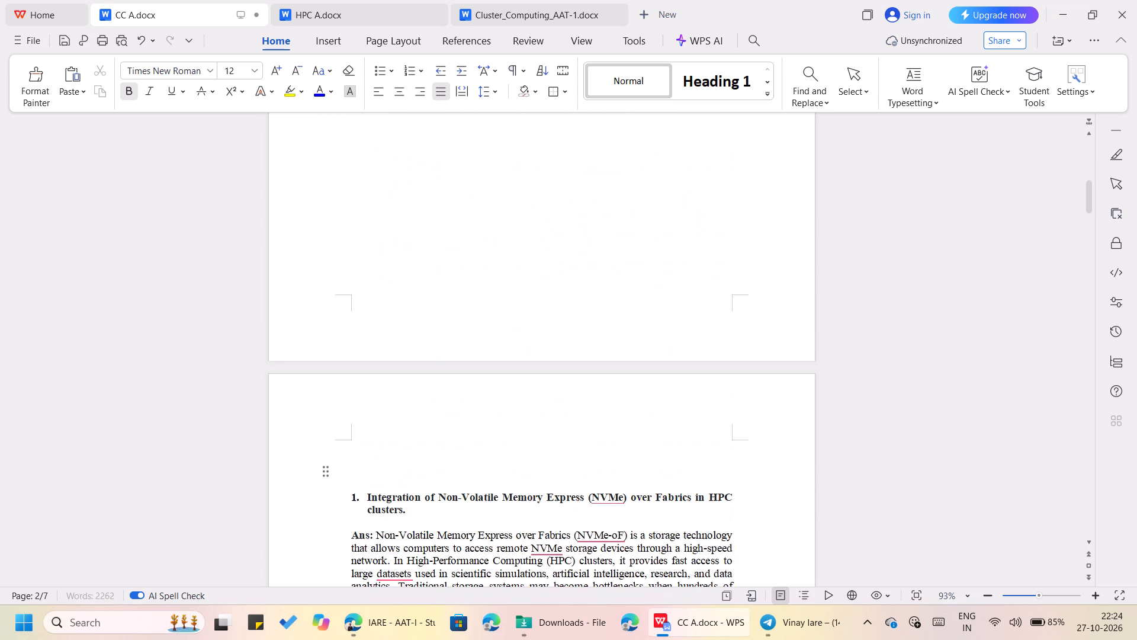
{"action": "key", "text": "BackSpace"}
{"action": "key", "text": "BackSpace"}
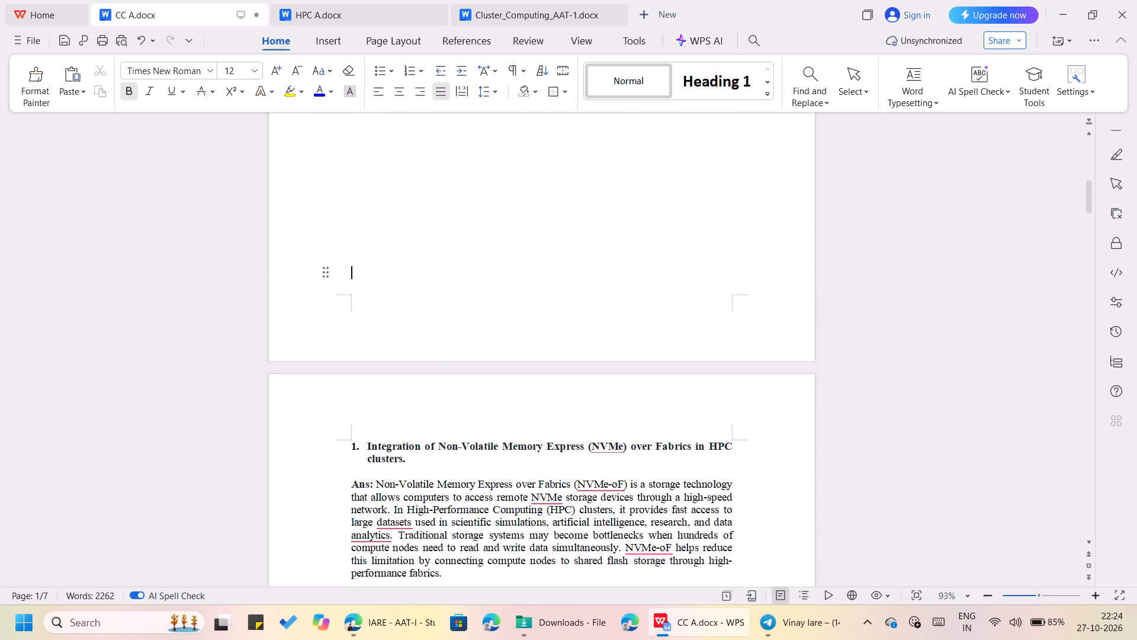
Paste the copied cover page at the start of CC A's blank first page and look over its layout.
{"action": "scroll", "coordinate": [517, 204], "scroll_direction": "up", "scroll_amount": 20}
{"action": "scroll", "coordinate": [517, 204], "scroll_direction": "up", "scroll_amount": 2}
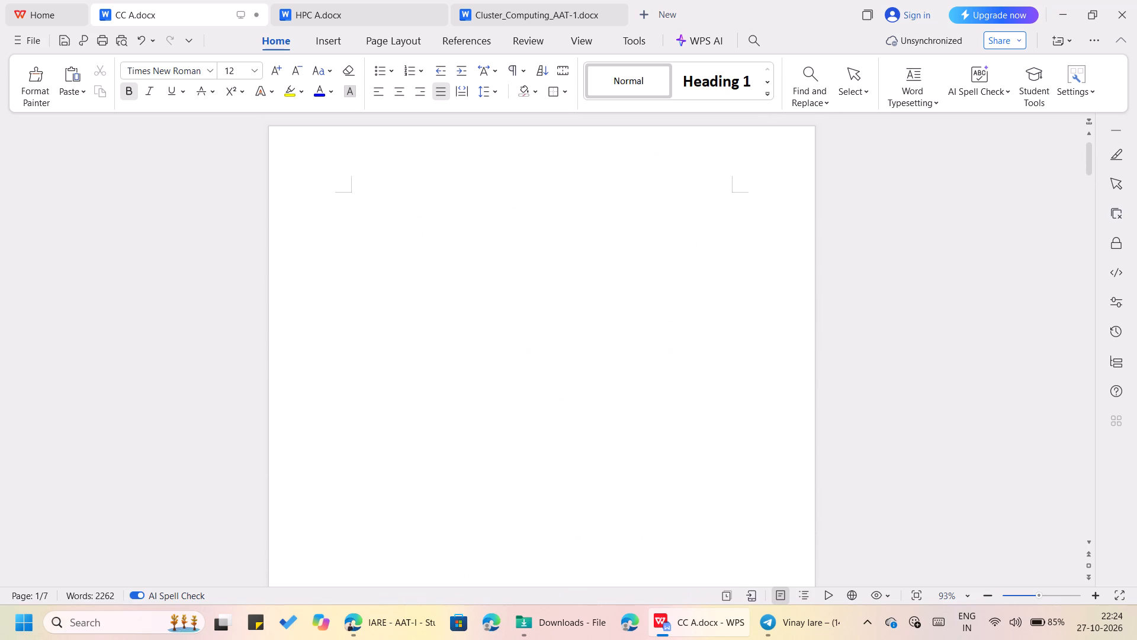
{"action": "left_click", "coordinate": [386, 200]}
{"action": "key", "text": "ctrl+v"}
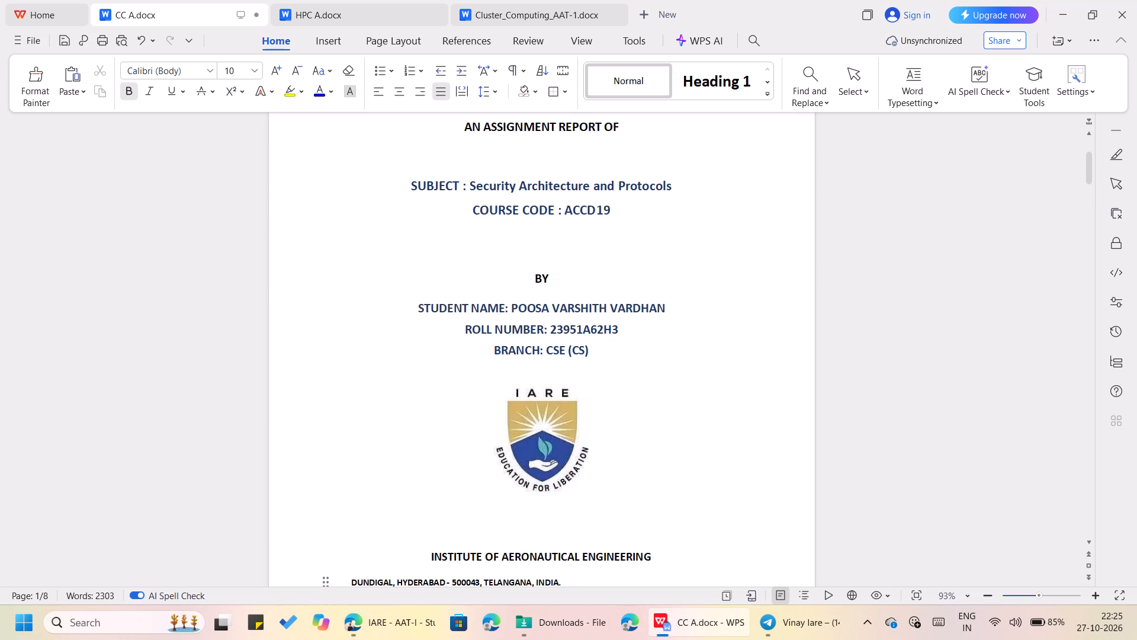
{"action": "scroll", "coordinate": [612, 235], "scroll_direction": "down", "scroll_amount": 1}
{"action": "scroll", "coordinate": [600, 253], "scroll_direction": "up", "scroll_amount": 1}
Replace the cover page's subject with "High Performance Computing" copied from the portal's course list, matching the current text format.
{"action": "left_click", "coordinate": [374, 628]}
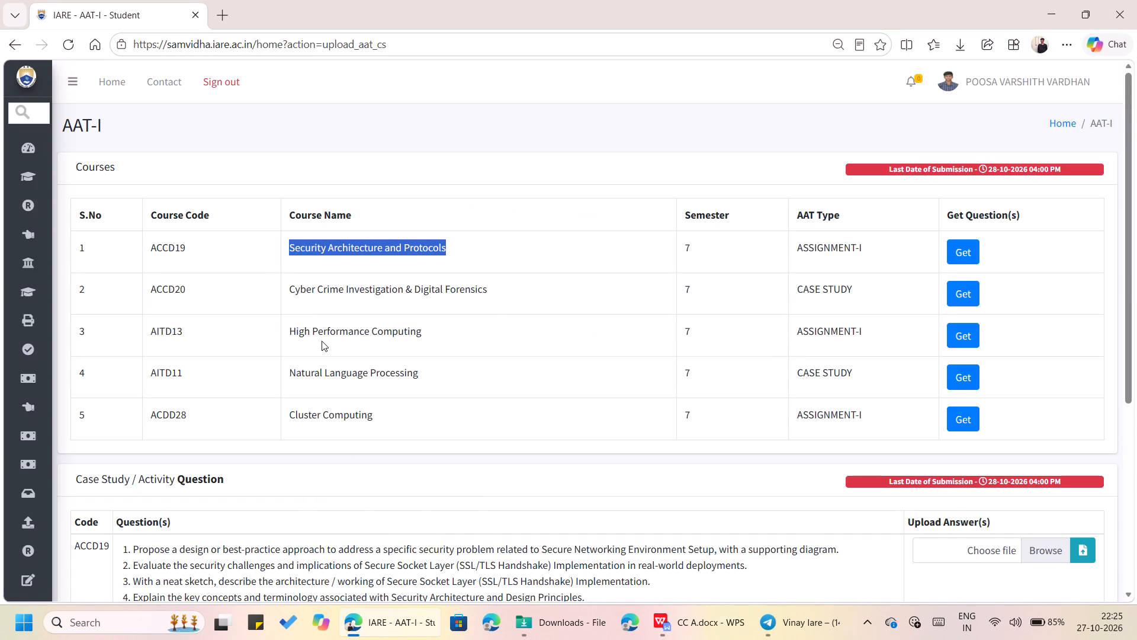
{"action": "left_click_drag", "start_coordinate": [288, 331], "coordinate": [427, 337]}
{"action": "key", "text": "ctrl+c"}
{"action": "key", "text": "alt+Tab"}
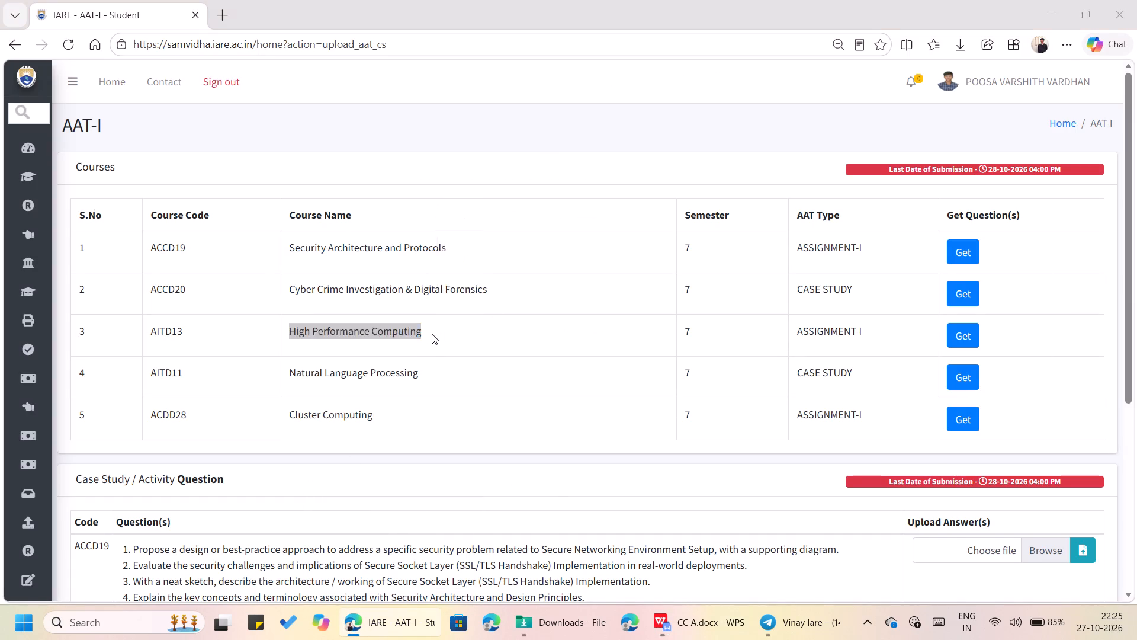
{"action": "scroll", "coordinate": [593, 232], "scroll_direction": "up", "scroll_amount": 3}
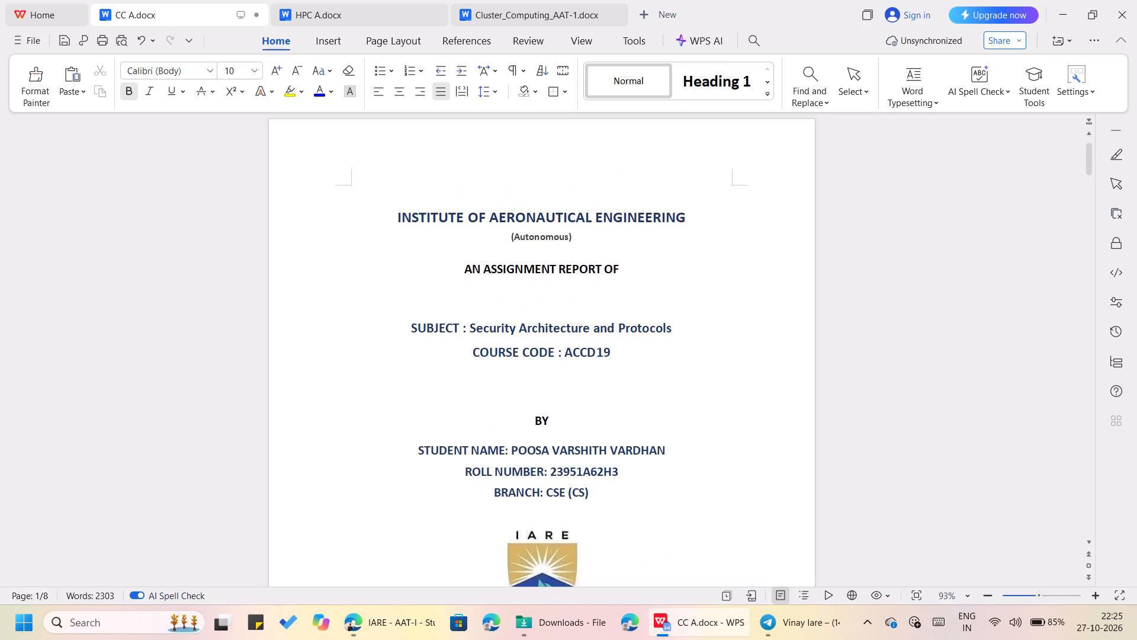
{"action": "left_click_drag", "start_coordinate": [476, 328], "coordinate": [611, 329]}
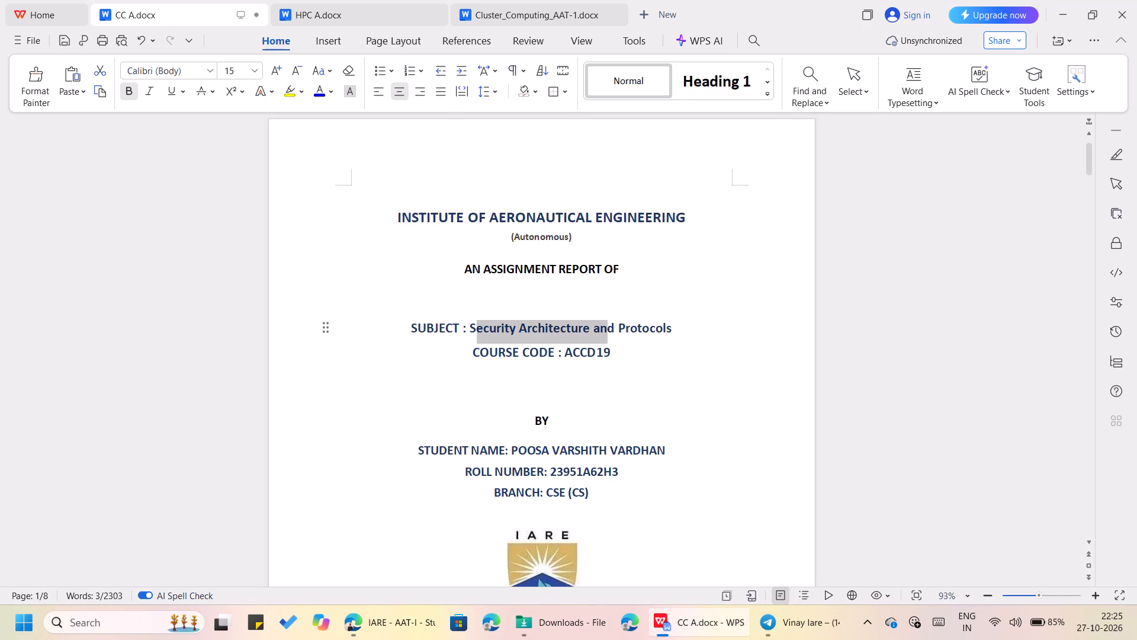
{"action": "left_click_drag", "start_coordinate": [611, 329], "coordinate": [665, 329]}
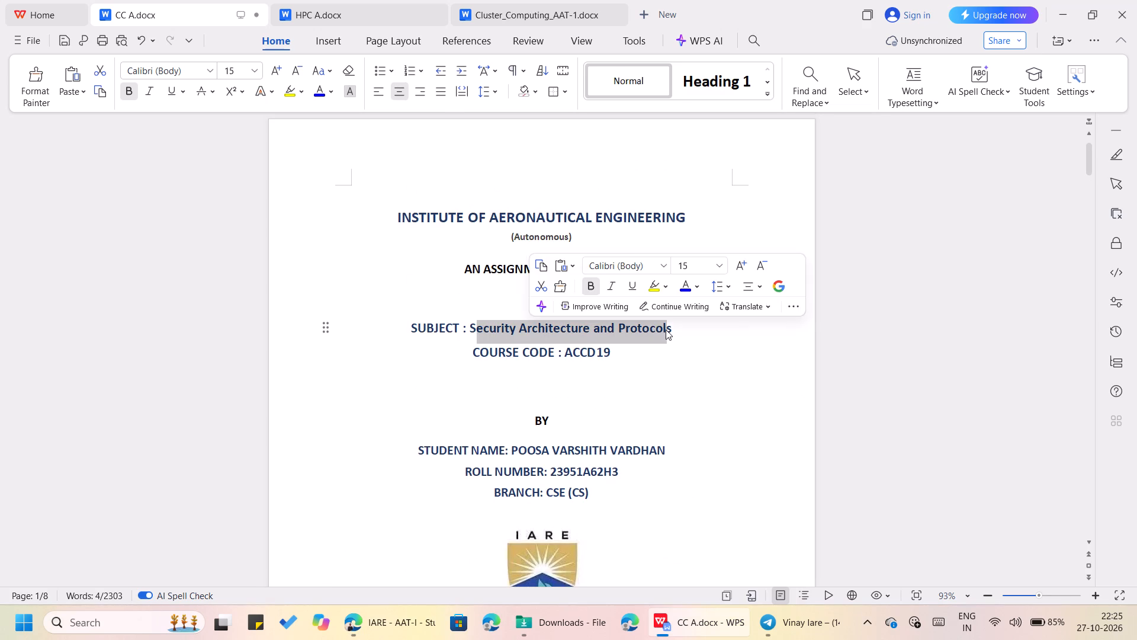
{"action": "key", "text": "ctrl+v"}
{"action": "left_click", "coordinate": [651, 344]}
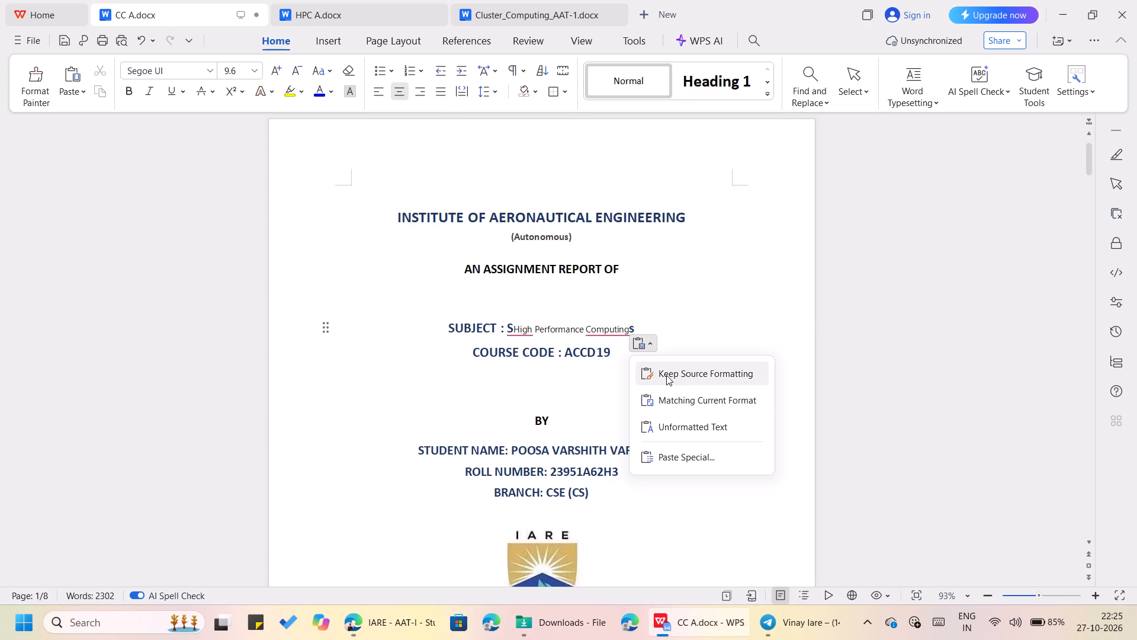
{"action": "left_click", "coordinate": [682, 396]}
{"action": "left_click", "coordinate": [686, 326]}
{"action": "key", "text": "BackSpace"}
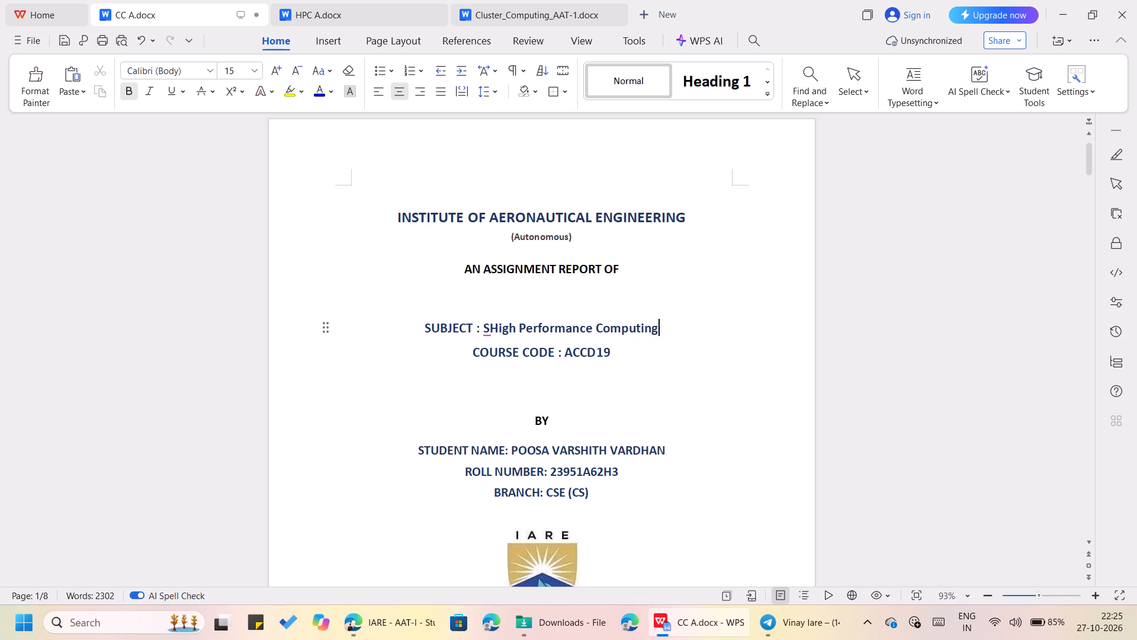
{"action": "left_click", "coordinate": [489, 337]}
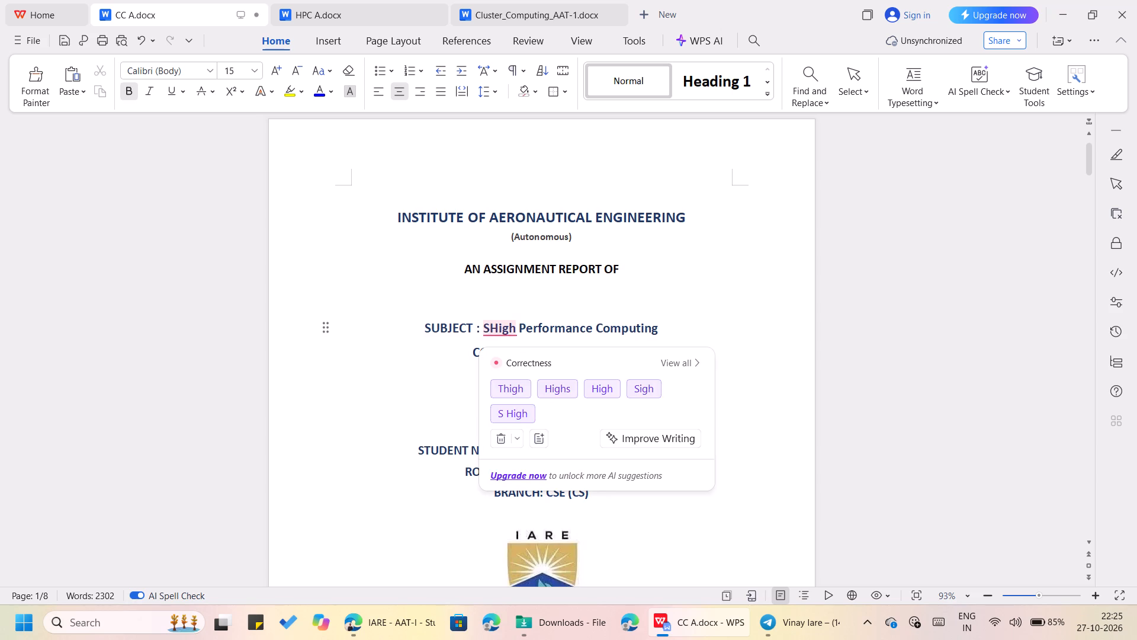
{"action": "key", "text": "BackSpace"}
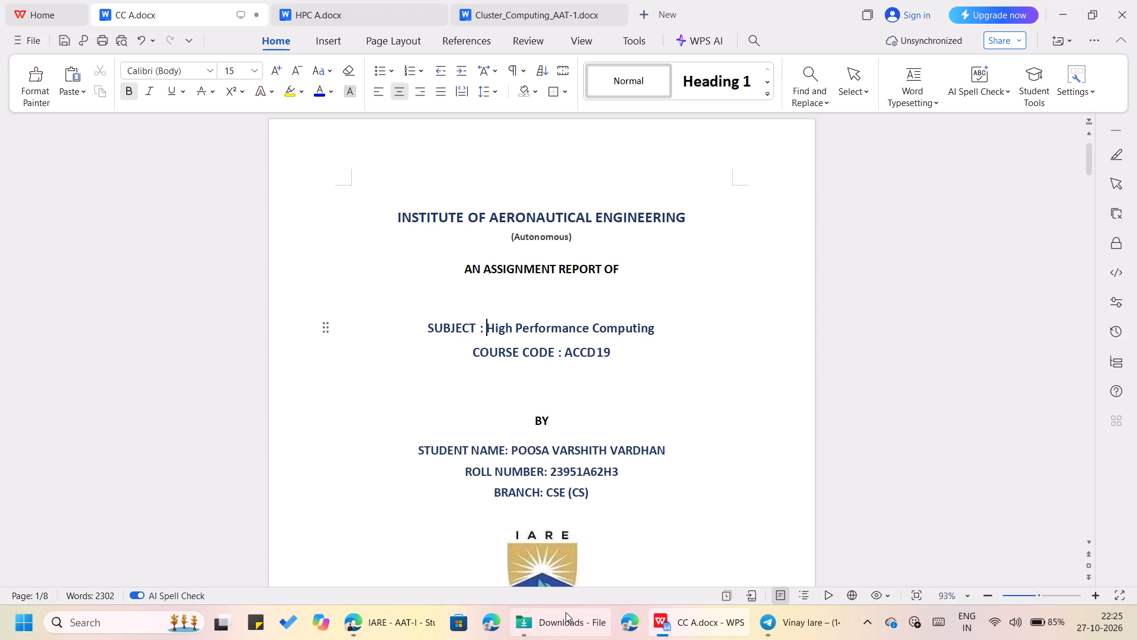
Get the High Performance Computing (AITD13) questions on the portal and compare them with the questions in CC A.
{"action": "left_click", "coordinate": [416, 623]}
{"action": "scroll", "coordinate": [436, 435], "scroll_direction": "down", "scroll_amount": 4}
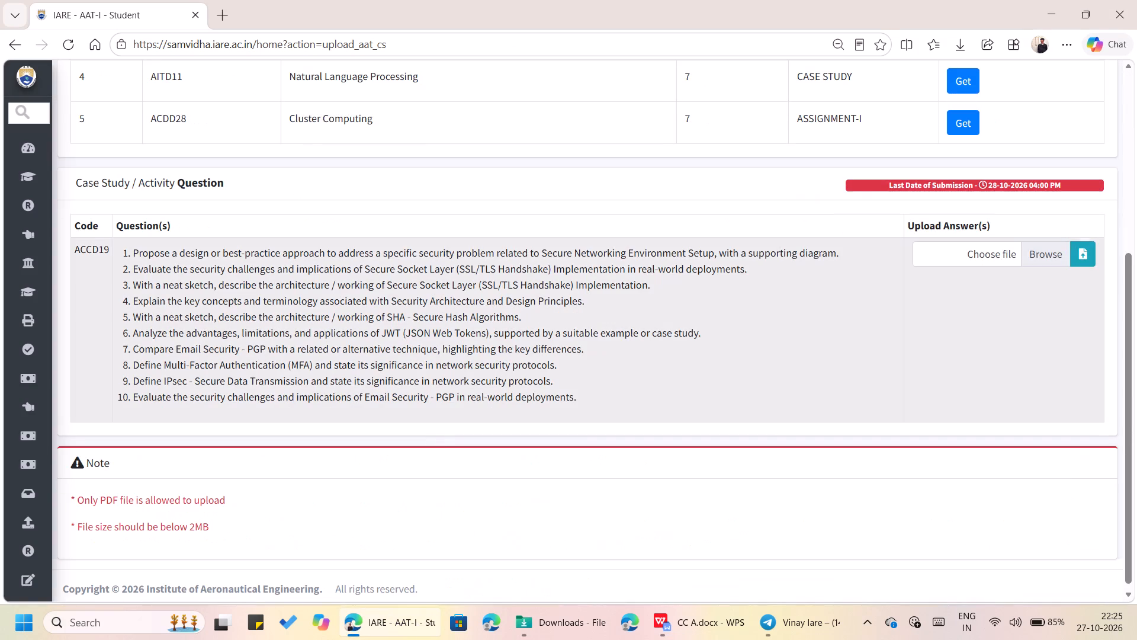
{"action": "key", "text": "alt+Tab"}
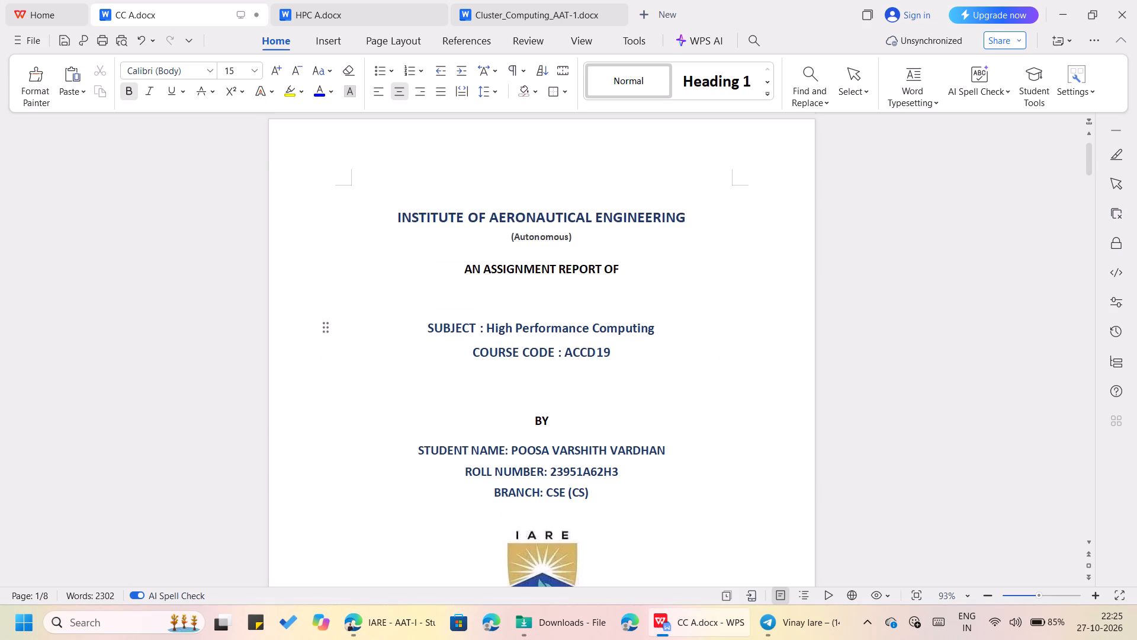
{"action": "scroll", "coordinate": [512, 268], "scroll_direction": "down", "scroll_amount": 20}
{"action": "scroll", "coordinate": [512, 268], "scroll_direction": "down", "scroll_amount": 8}
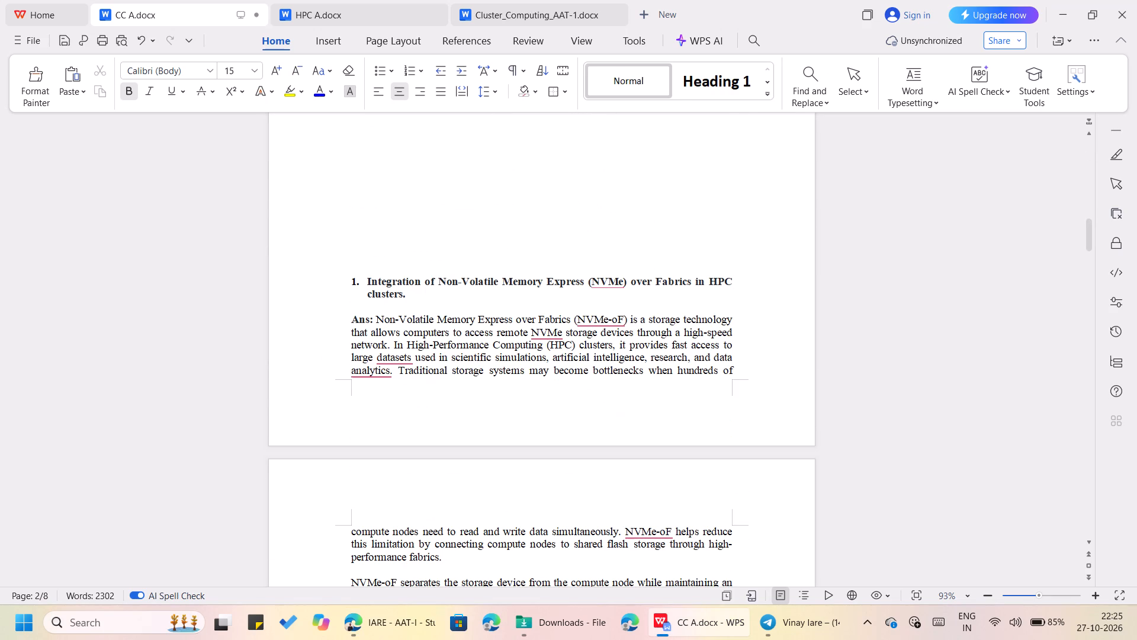
{"action": "scroll", "coordinate": [512, 286], "scroll_direction": "down", "scroll_amount": 4}
{"action": "scroll", "coordinate": [512, 286], "scroll_direction": "up", "scroll_amount": 5}
{"action": "key", "text": "alt+Tab"}
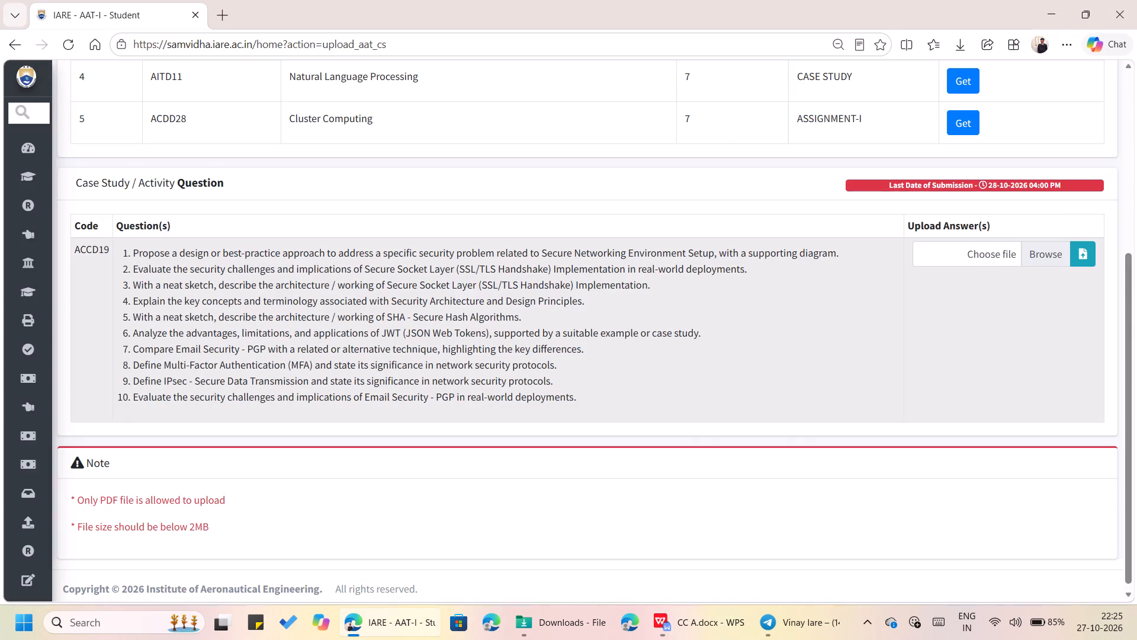
{"action": "scroll", "coordinate": [404, 286], "scroll_direction": "up", "scroll_amount": 3}
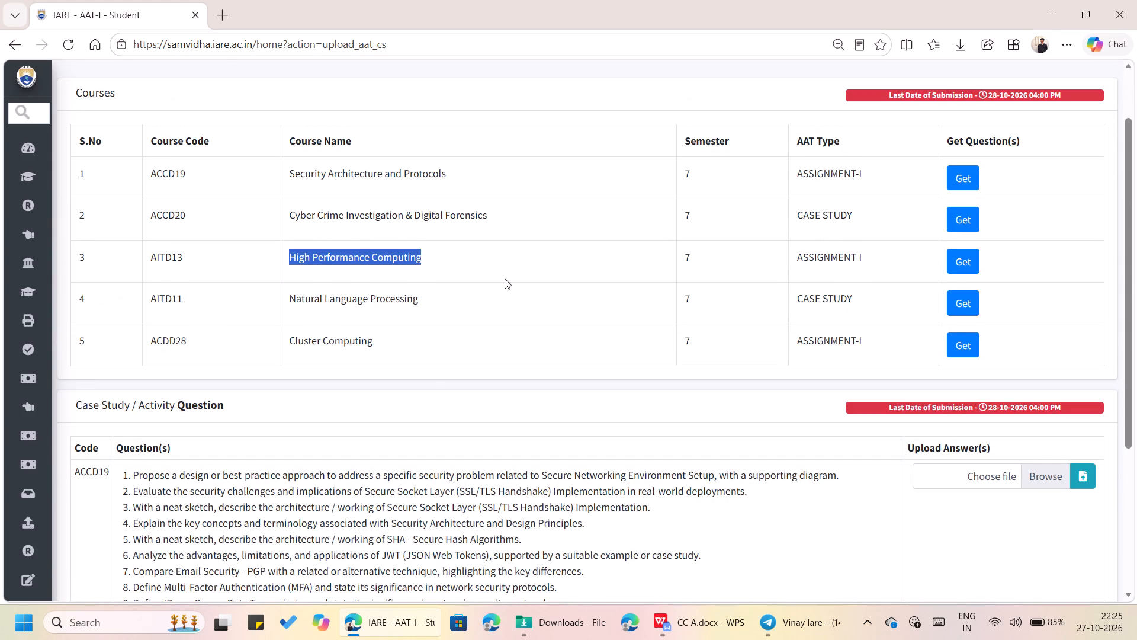
{"action": "left_click", "coordinate": [970, 262]}
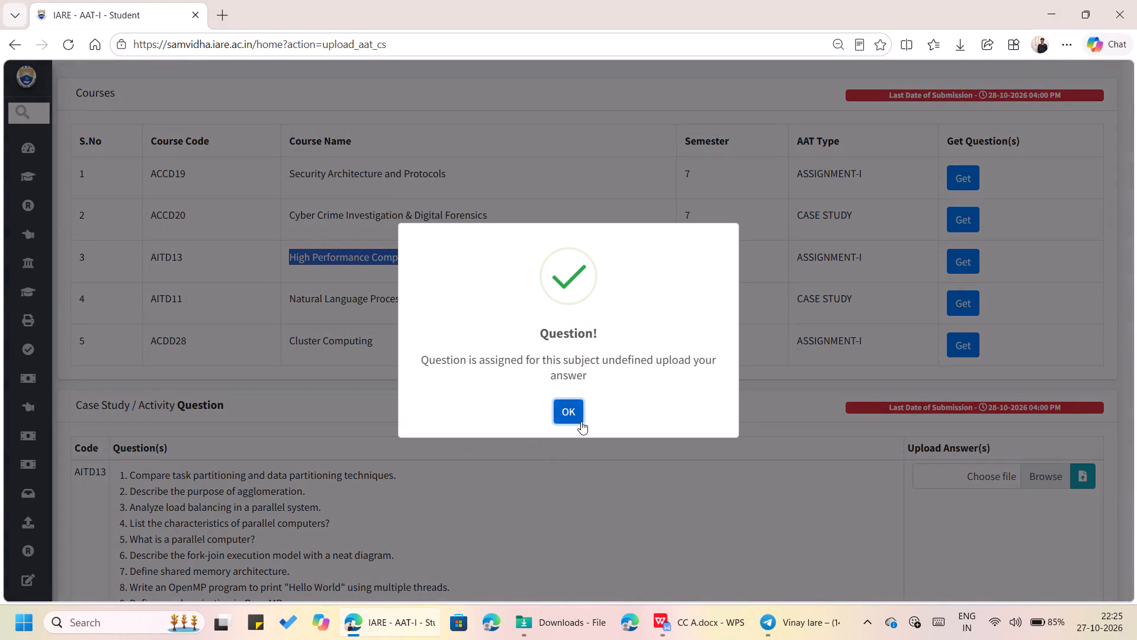
{"action": "left_click", "coordinate": [580, 419]}
{"action": "scroll", "coordinate": [352, 426], "scroll_direction": "down", "scroll_amount": 1}
{"action": "key", "text": "alt+Tab"}
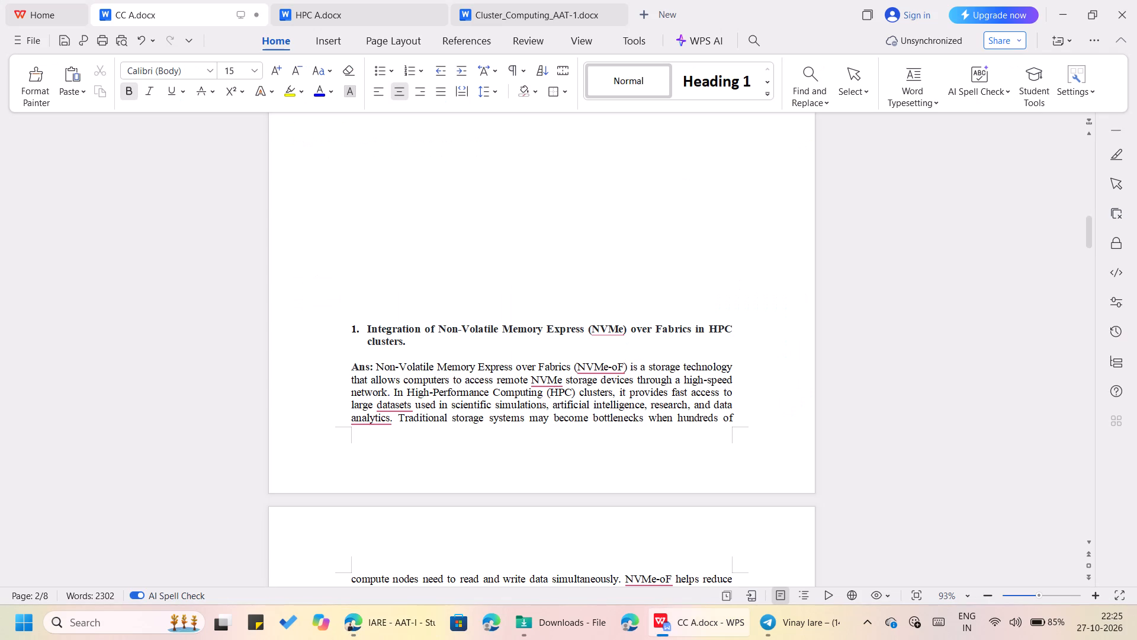
Get the Cluster Computing (ACDD28) questions on the portal and check whether they match the NVMe question in CC A.
{"action": "scroll", "coordinate": [374, 367], "scroll_direction": "down", "scroll_amount": 4}
{"action": "scroll", "coordinate": [375, 367], "scroll_direction": "up", "scroll_amount": 2}
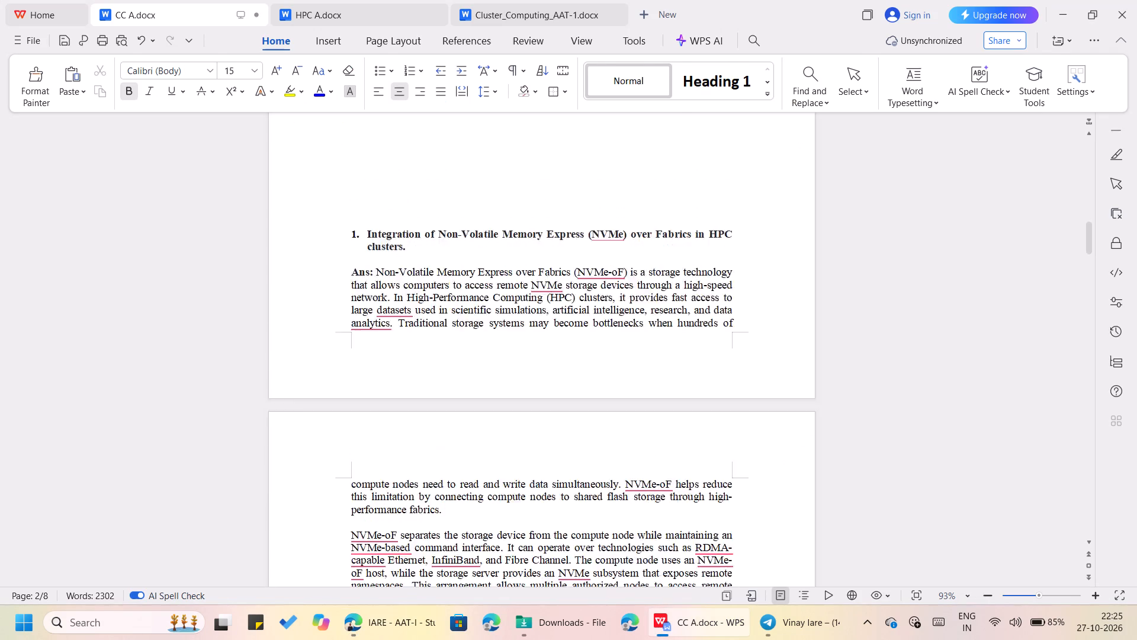
{"action": "key", "text": "alt+Tab"}
{"action": "left_click", "coordinate": [962, 270]}
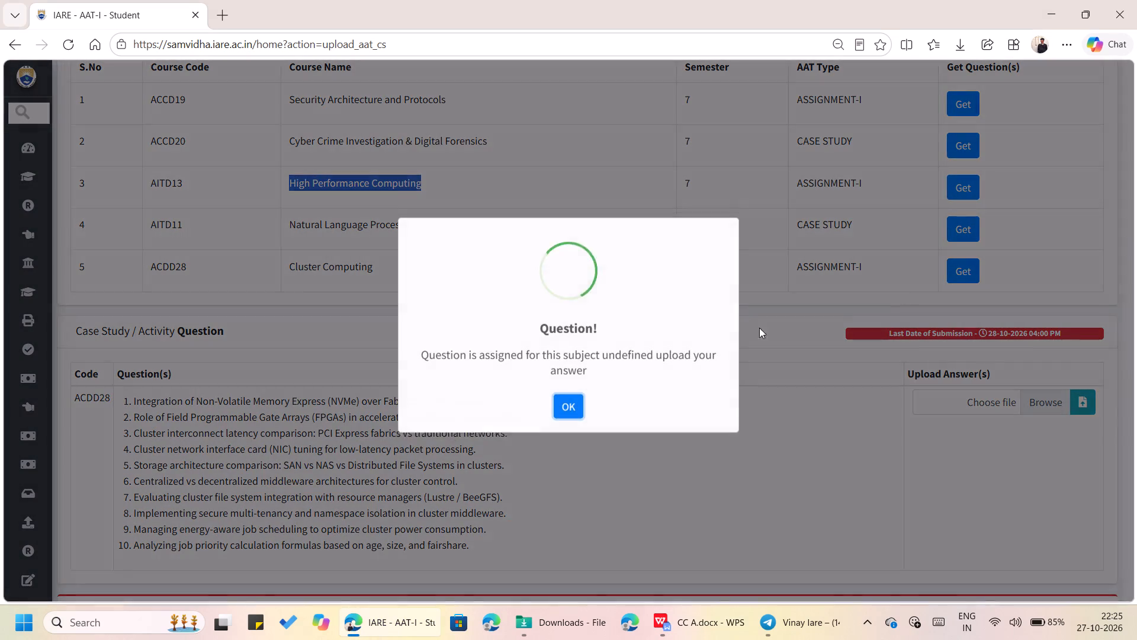
{"action": "left_click", "coordinate": [571, 408]}
Replace the subject on CC A's cover page with "Cluster Computing" copied from the portal's course list, removing leftover letters.
{"action": "scroll", "coordinate": [406, 371], "scroll_direction": "up", "scroll_amount": 2}
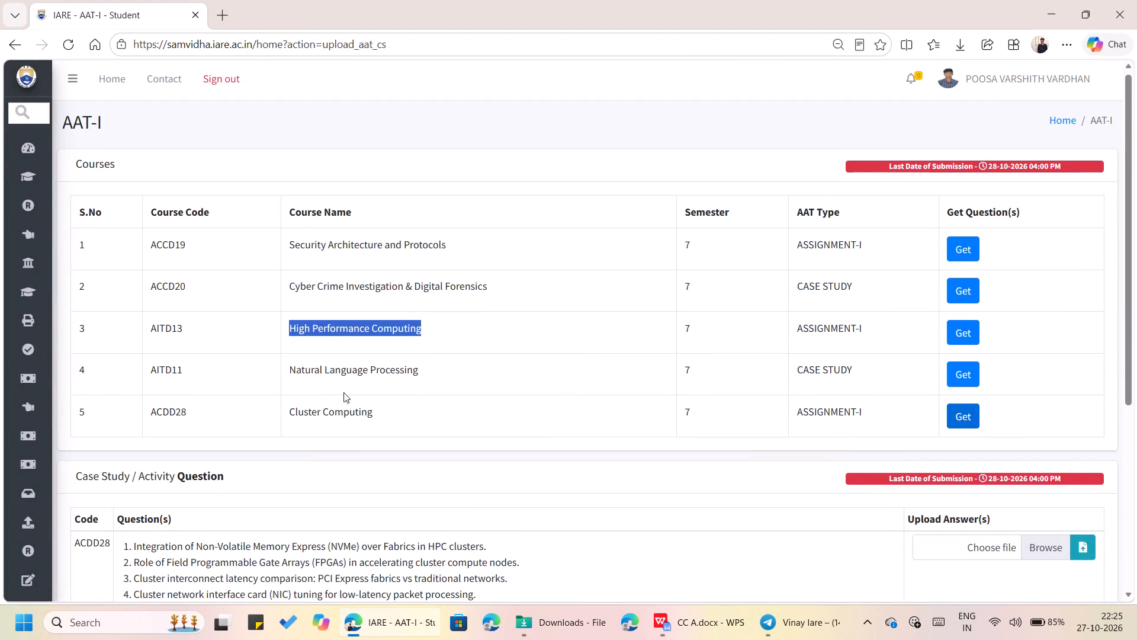
{"action": "left_click_drag", "start_coordinate": [291, 410], "coordinate": [384, 419]}
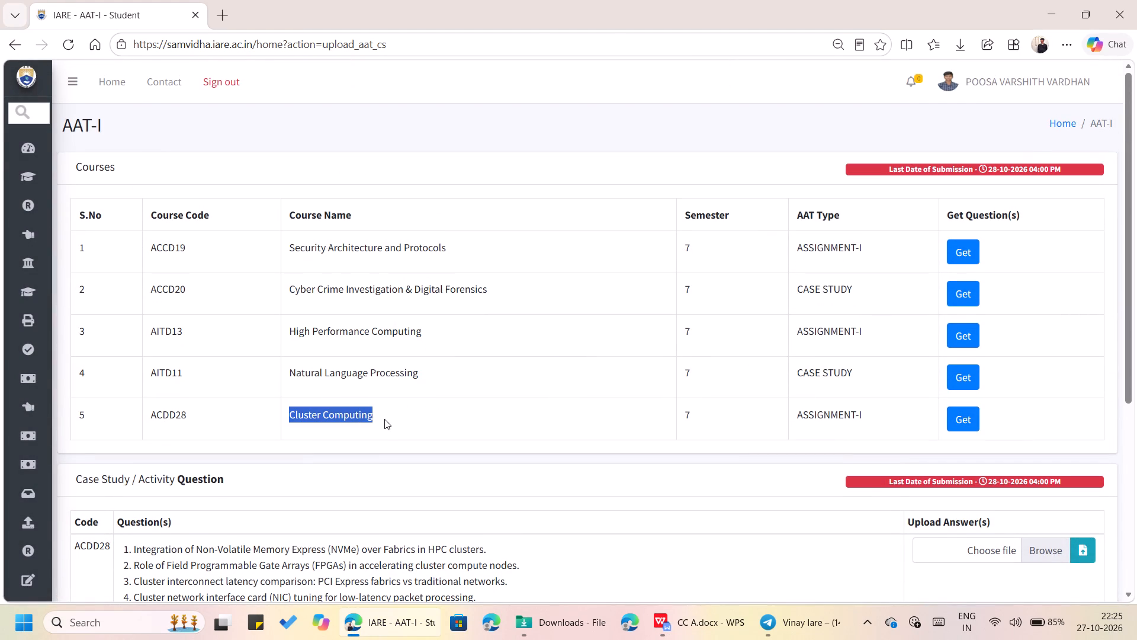
{"action": "key", "text": "ctrl+c"}
{"action": "key", "text": "alt+Tab"}
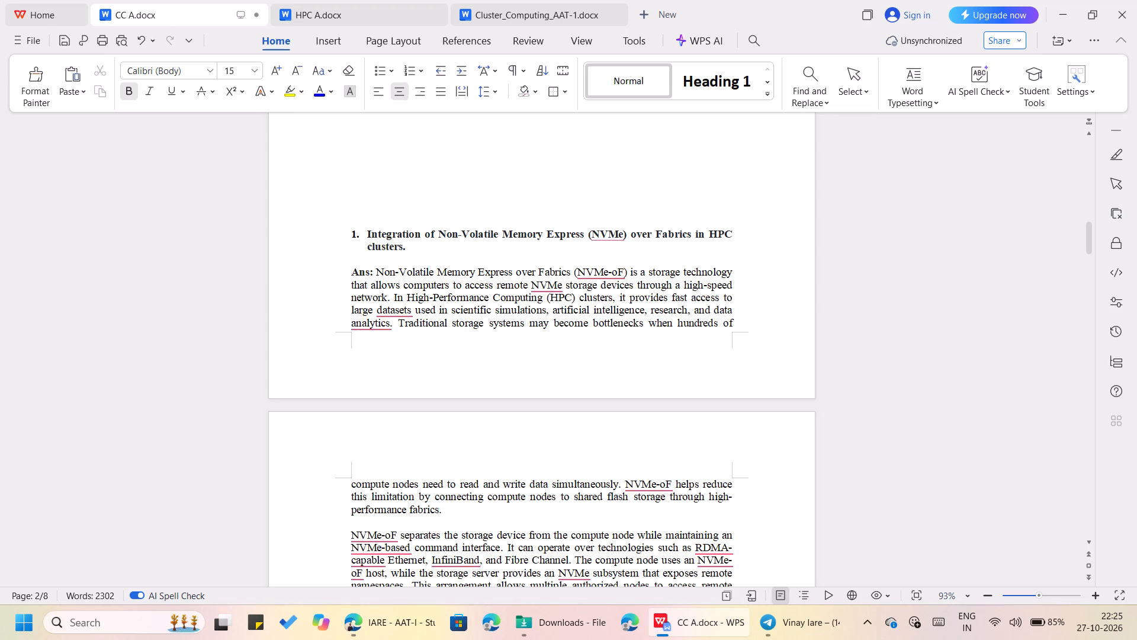
{"action": "scroll", "coordinate": [436, 309], "scroll_direction": "up", "scroll_amount": 17}
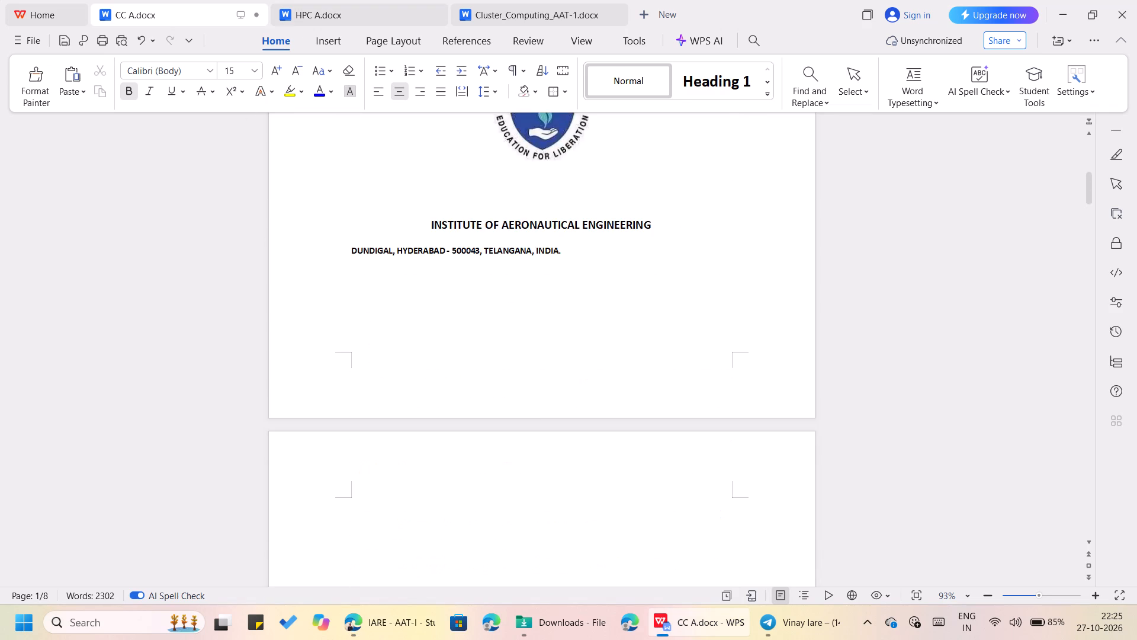
{"action": "scroll", "coordinate": [456, 331], "scroll_direction": "up", "scroll_amount": 12}
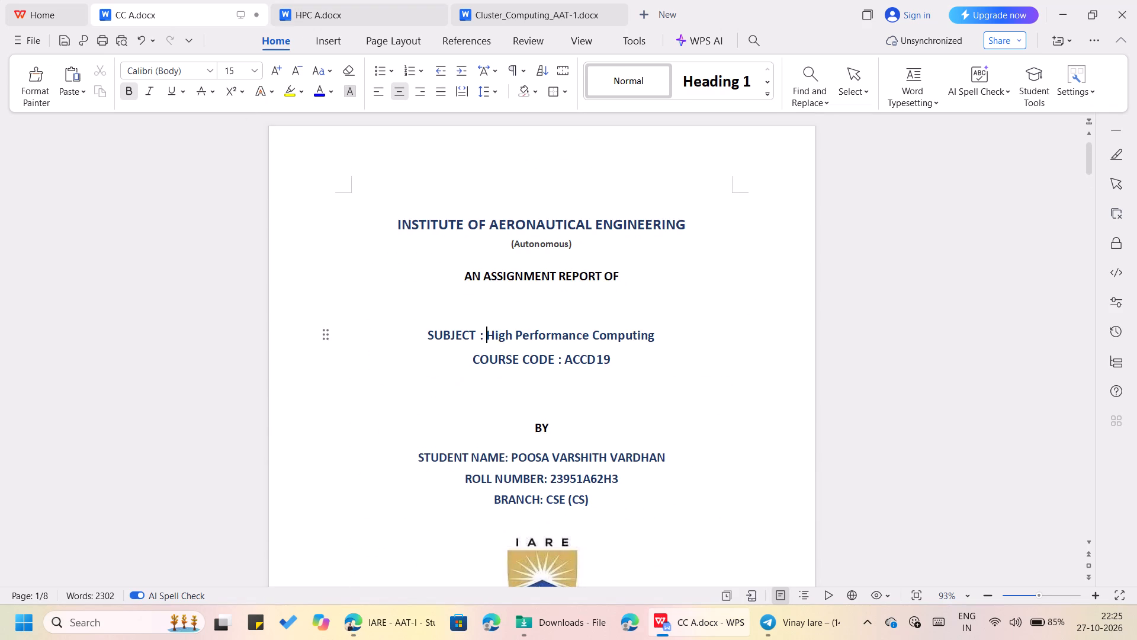
{"action": "left_click_drag", "start_coordinate": [494, 336], "coordinate": [641, 340]}
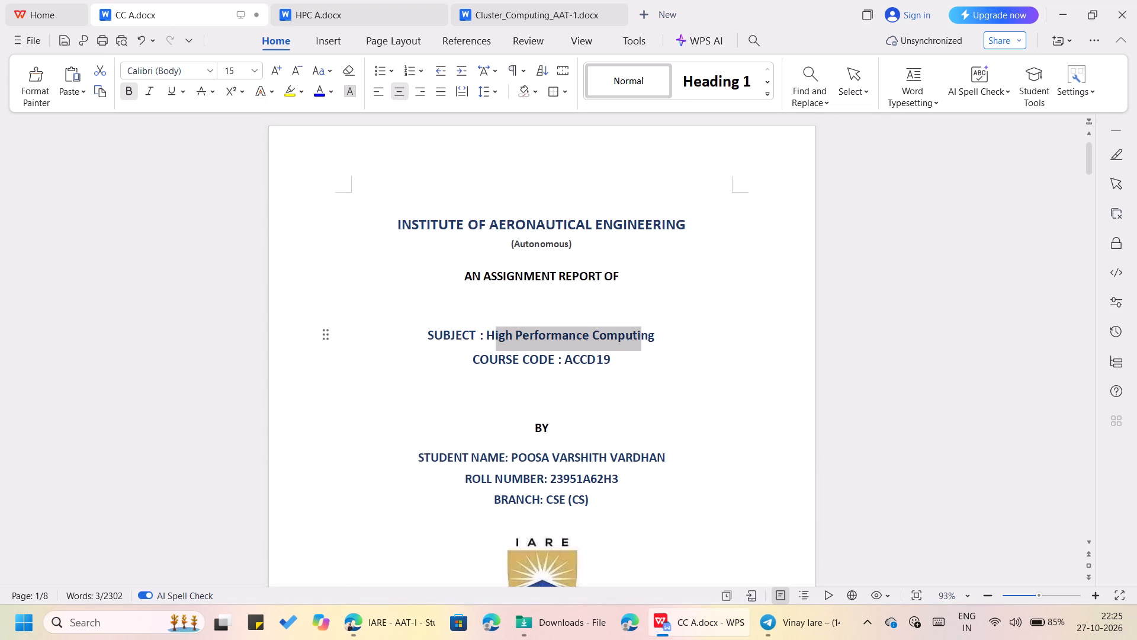
{"action": "left_click_drag", "start_coordinate": [641, 340], "coordinate": [645, 343]}
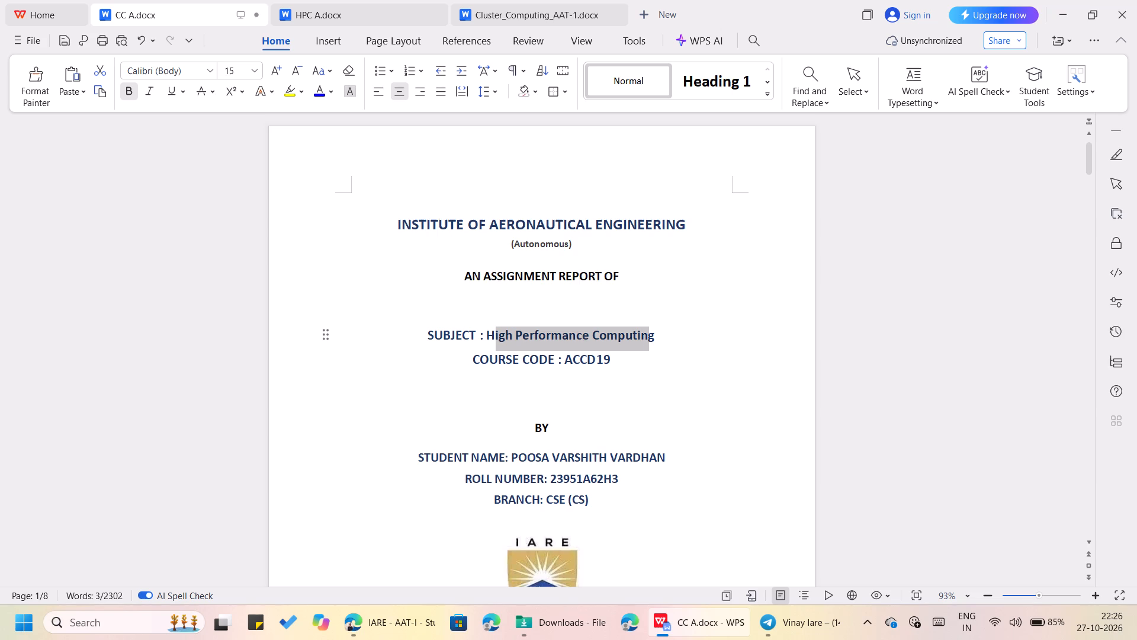
{"action": "key", "text": "ctrl+v"}
{"action": "left_click", "coordinate": [622, 351]}
{"action": "left_click", "coordinate": [660, 410]}
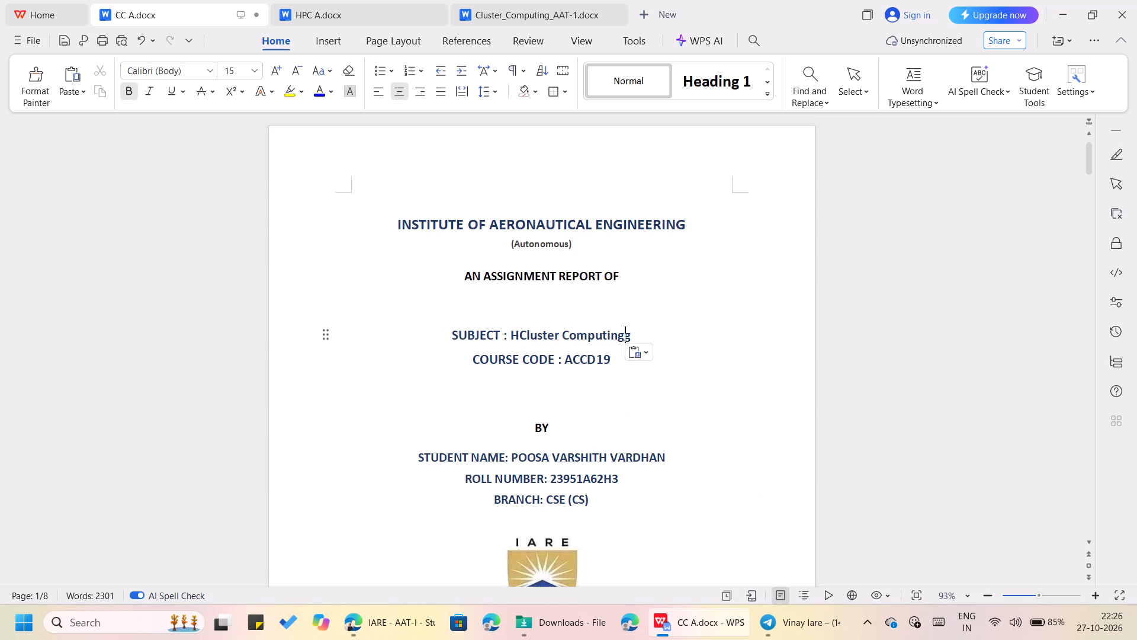
{"action": "left_click", "coordinate": [644, 329]}
{"action": "key", "text": "BackSpace"}
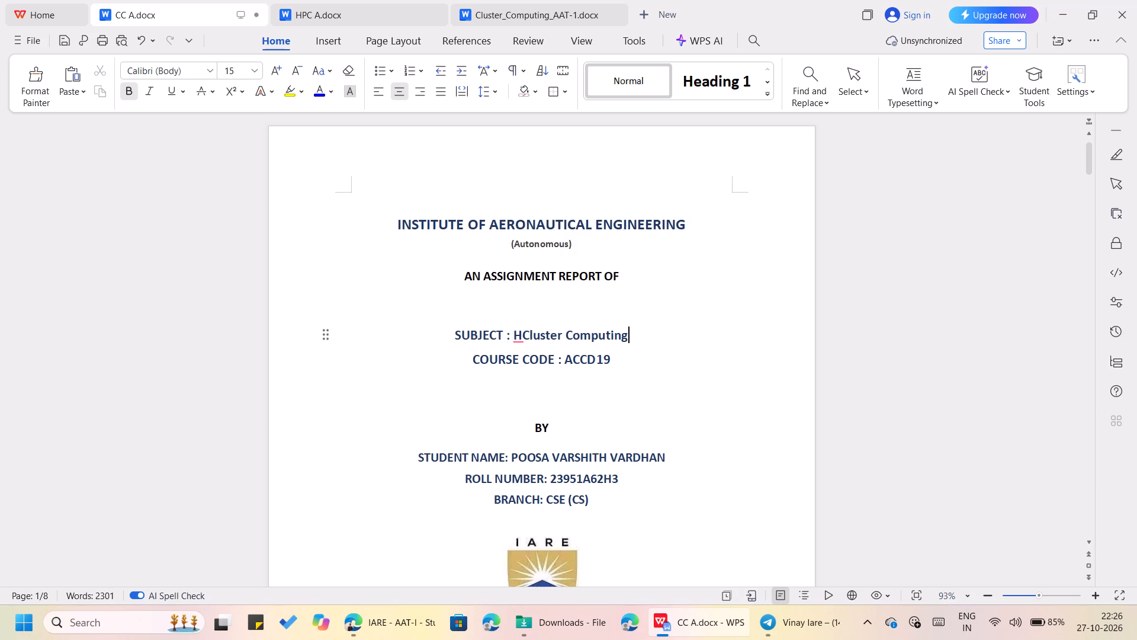
{"action": "left_click", "coordinate": [525, 332]}
{"action": "key", "text": "BackSpace"}
Check the Cluster Computing course code on the portal and set the cover page's course code to ACCD28.
{"action": "key", "text": "alt+Tab"}
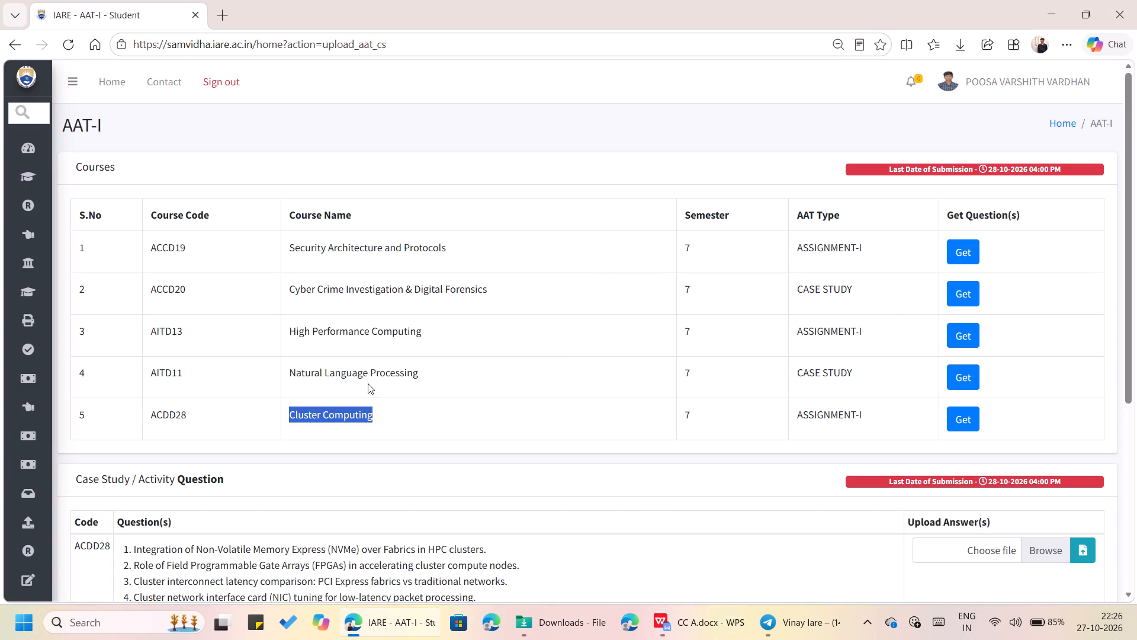
{"action": "key", "text": "alt+Tab"}
{"action": "left_click", "coordinate": [641, 358]}
{"action": "key", "text": "BackSpace"}
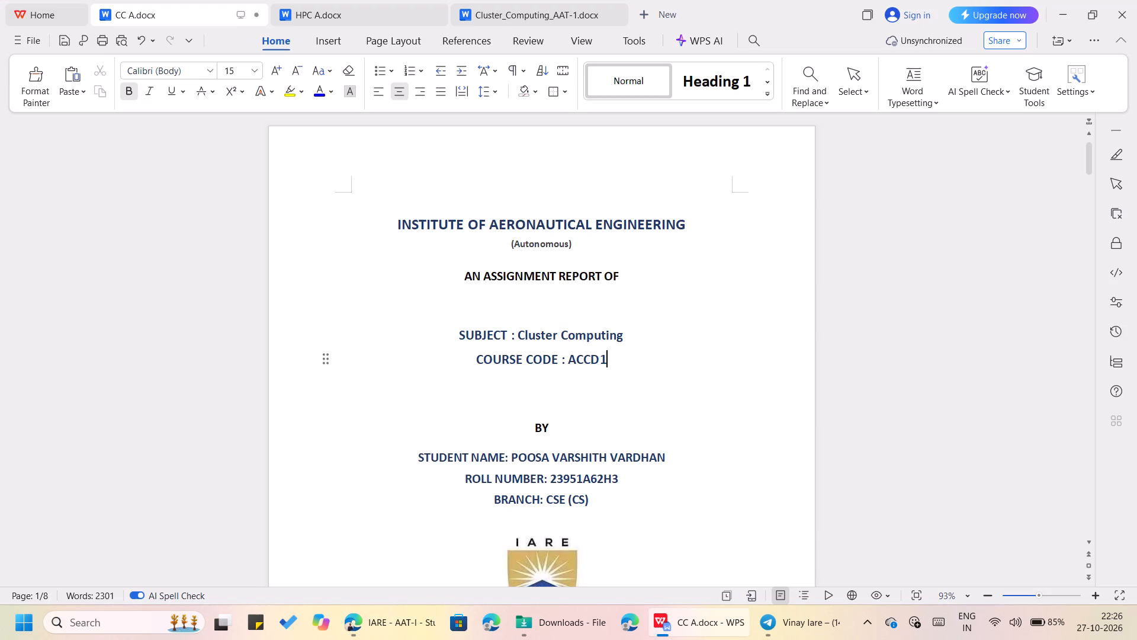
{"action": "key", "text": "BackSpace"}
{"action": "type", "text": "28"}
Indent the Dundigal, Hyderabad address line with leading spaces until it sits centred beneath the institute name.
{"action": "scroll", "coordinate": [638, 357], "scroll_direction": "down", "scroll_amount": 2}
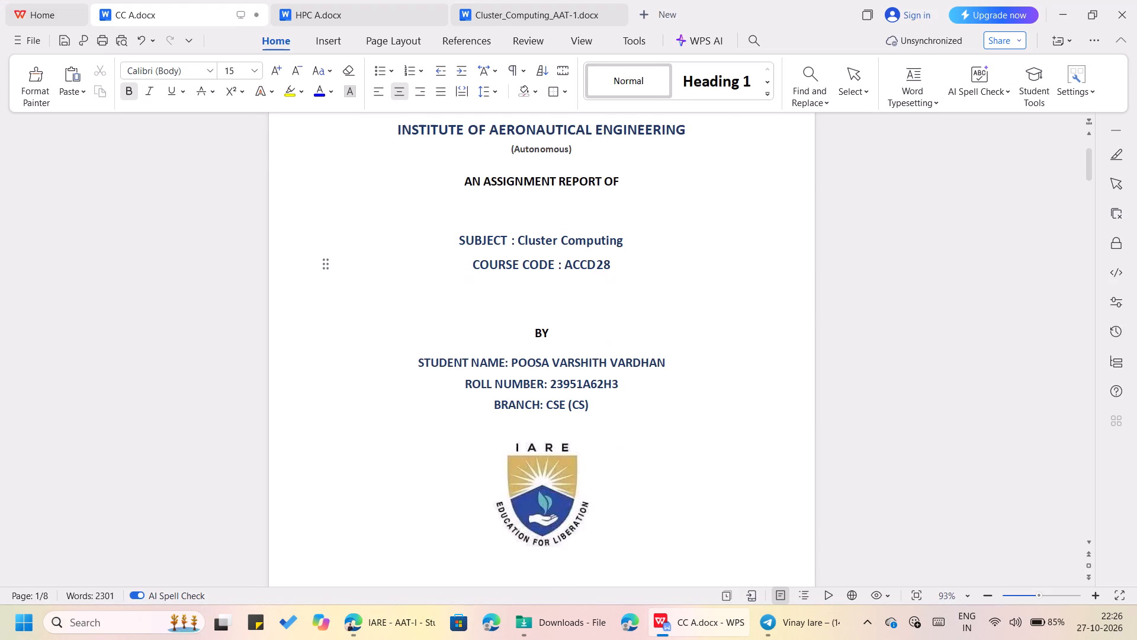
{"action": "scroll", "coordinate": [637, 351], "scroll_direction": "down", "scroll_amount": 4}
{"action": "left_click", "coordinate": [349, 448]}
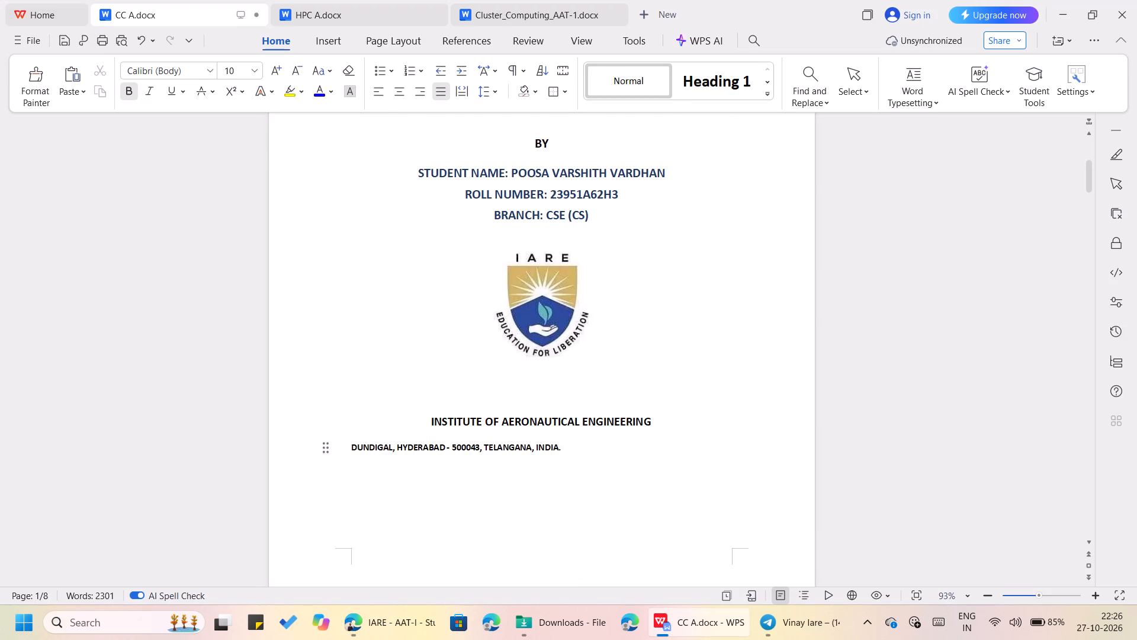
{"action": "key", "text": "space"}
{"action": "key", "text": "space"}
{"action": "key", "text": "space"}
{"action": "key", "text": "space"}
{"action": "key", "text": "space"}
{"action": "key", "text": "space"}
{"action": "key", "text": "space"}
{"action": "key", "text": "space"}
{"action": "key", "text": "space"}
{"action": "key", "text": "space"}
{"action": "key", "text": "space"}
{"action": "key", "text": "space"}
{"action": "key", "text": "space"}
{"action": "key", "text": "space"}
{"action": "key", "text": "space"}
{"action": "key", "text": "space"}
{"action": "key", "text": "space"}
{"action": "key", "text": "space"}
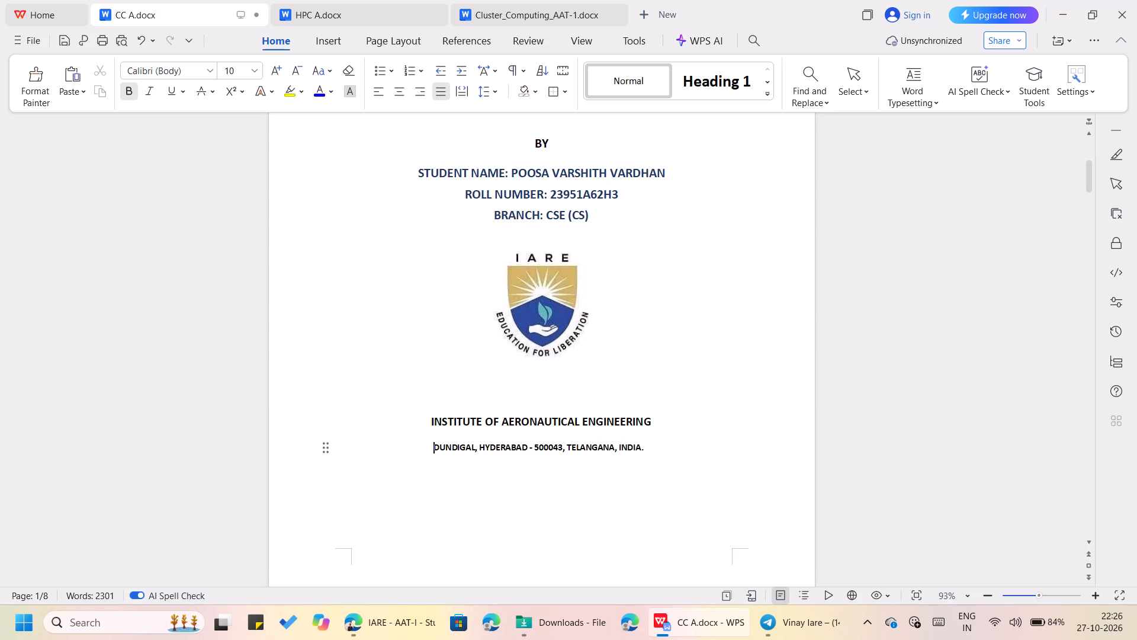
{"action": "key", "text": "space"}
{"action": "left_click", "coordinate": [477, 392]}
Delete the surplus blank lines above the NVMe question so its heading starts at the top of page 2.
{"action": "scroll", "coordinate": [479, 396], "scroll_direction": "down", "scroll_amount": 4}
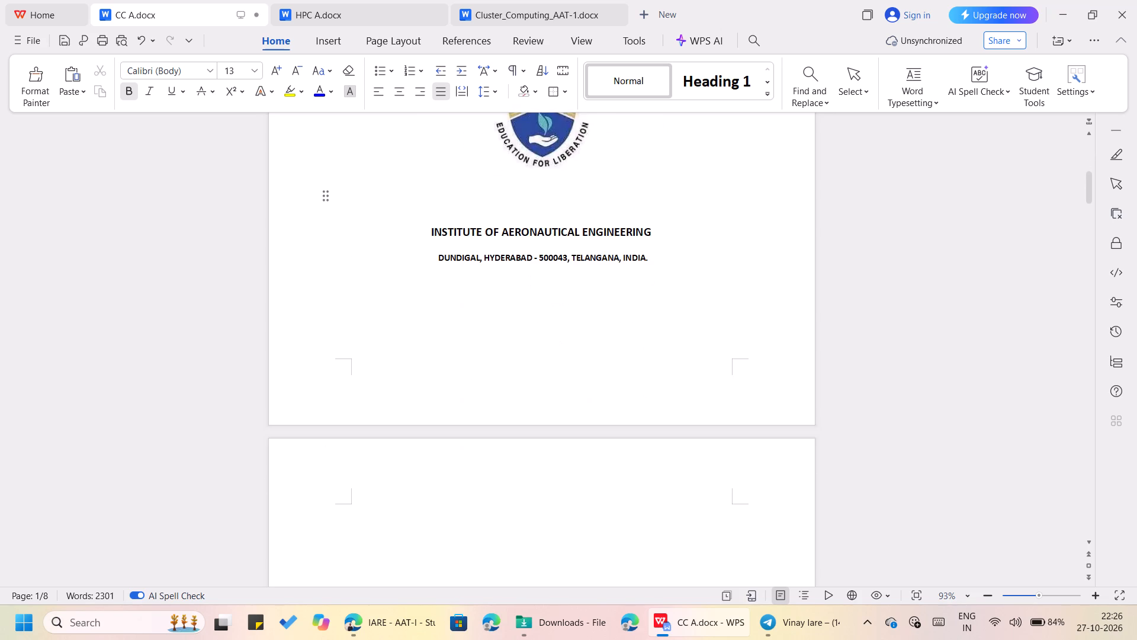
{"action": "scroll", "coordinate": [482, 402], "scroll_direction": "up", "scroll_amount": 5}
{"action": "scroll", "coordinate": [483, 402], "scroll_direction": "down", "scroll_amount": 17}
{"action": "left_click_drag", "start_coordinate": [366, 444], "coordinate": [365, 365]}
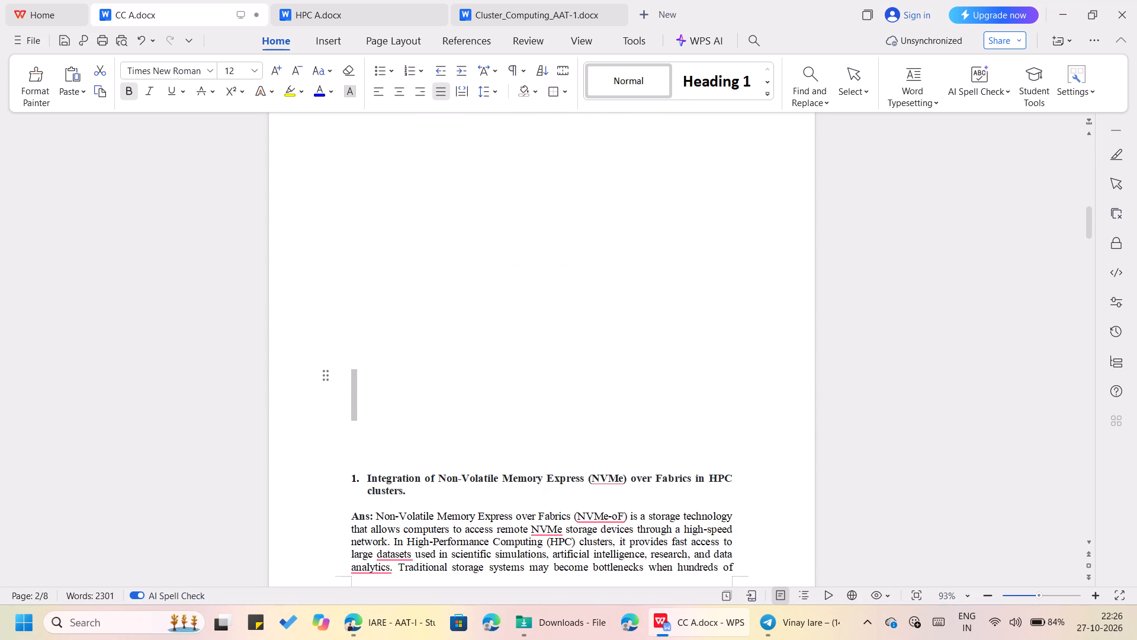
{"action": "left_click_drag", "start_coordinate": [365, 365], "coordinate": [337, 183]}
{"action": "key", "text": "BackSpace"}
{"action": "scroll", "coordinate": [409, 292], "scroll_direction": "up", "scroll_amount": 5}
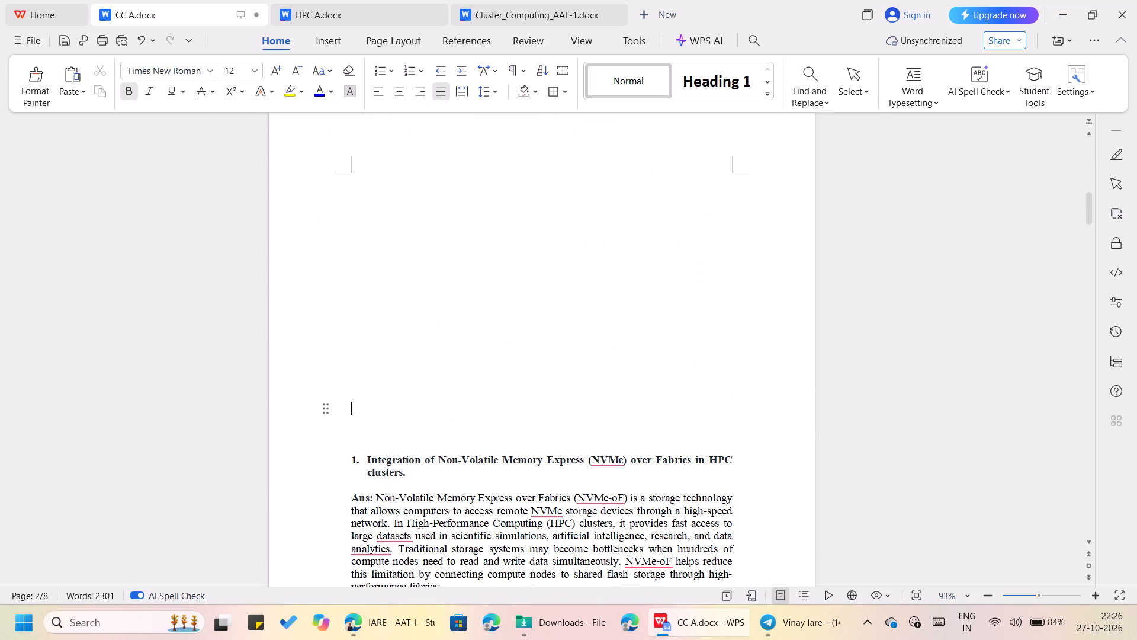
{"action": "left_click_drag", "start_coordinate": [359, 434], "coordinate": [357, 190]}
{"action": "key", "text": "BackSpace"}
{"action": "scroll", "coordinate": [378, 345], "scroll_direction": "up", "scroll_amount": 4}
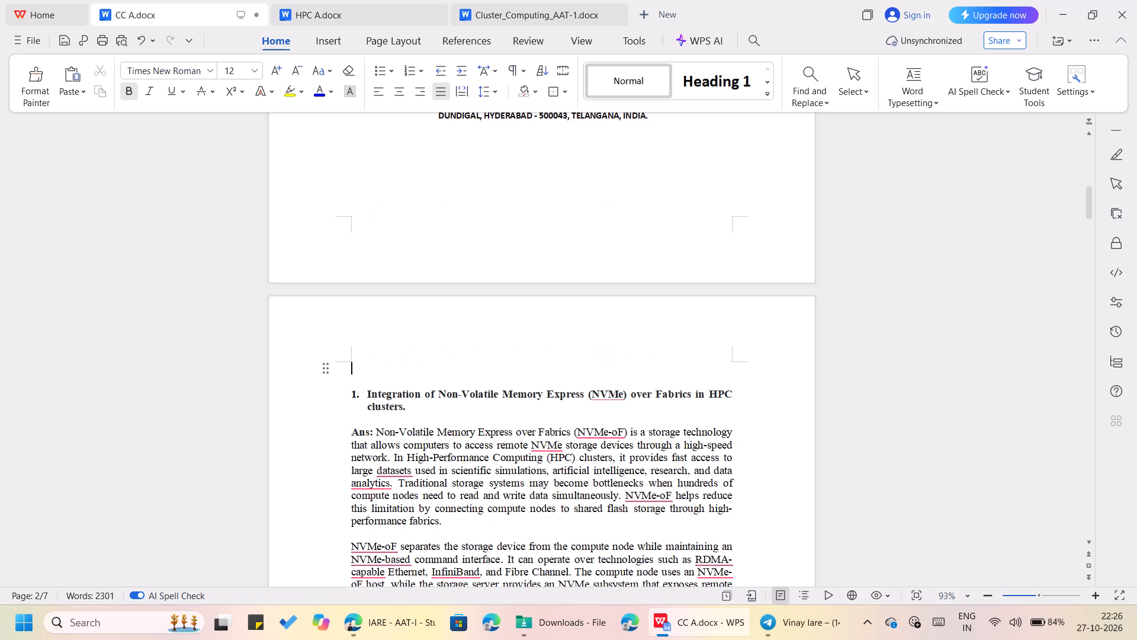
{"action": "key", "text": "BackSpace"}
Look over CC A's finished cover page and save the document.
{"action": "scroll", "coordinate": [409, 390], "scroll_direction": "up", "scroll_amount": 9}
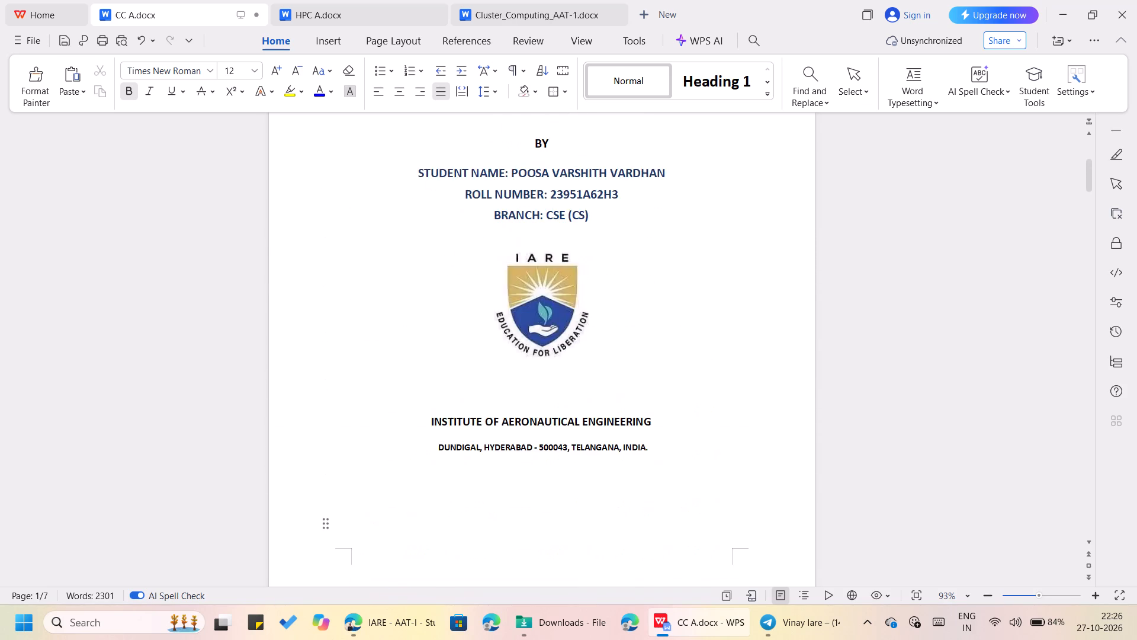
{"action": "scroll", "coordinate": [412, 388], "scroll_direction": "up", "scroll_amount": 8}
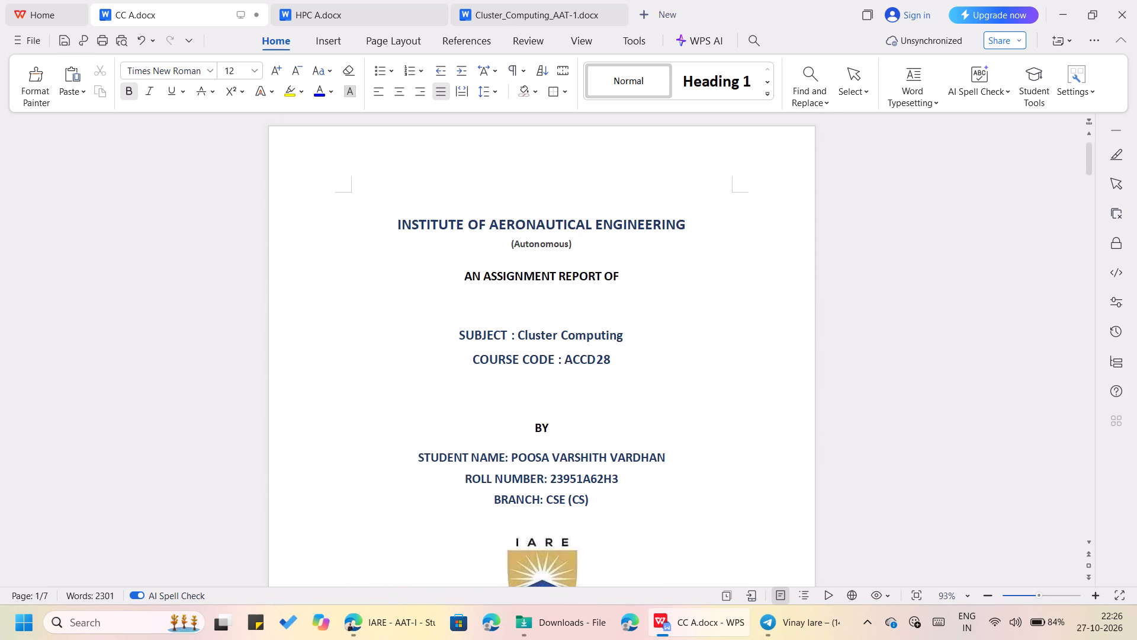
{"action": "key", "text": "ctrl+s"}
Copy CC A's entire cover page, from the institute title through the address line, and close CC A.
{"action": "left_click_drag", "start_coordinate": [396, 222], "coordinate": [592, 387]}
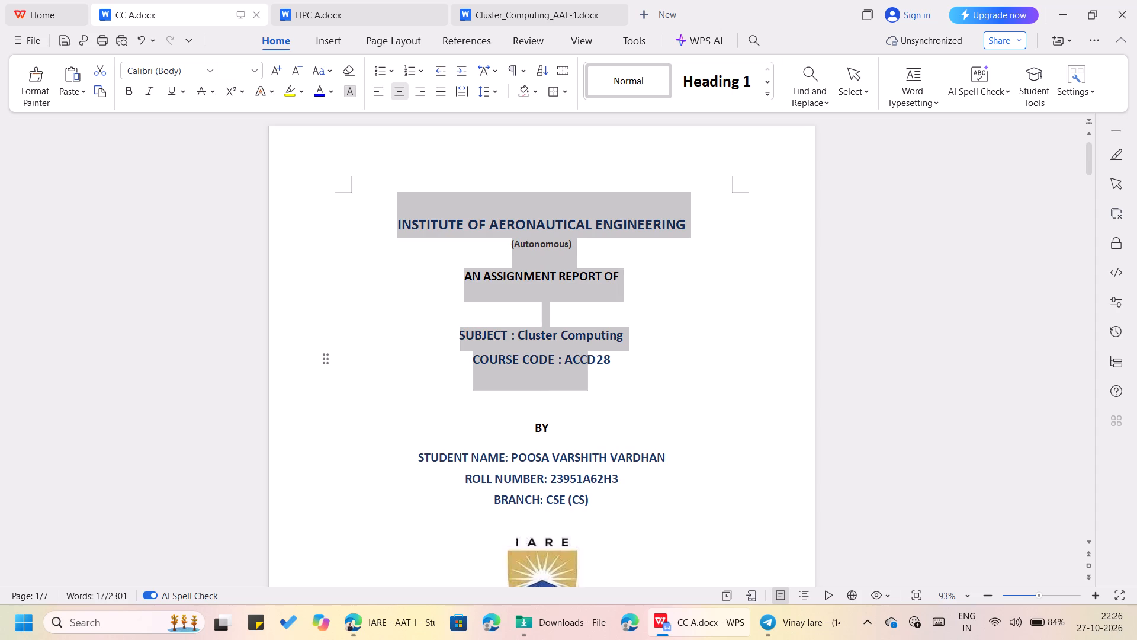
{"action": "left_click_drag", "start_coordinate": [592, 387], "coordinate": [650, 545]}
{"action": "scroll", "coordinate": [592, 394], "scroll_direction": "down", "scroll_amount": 4}
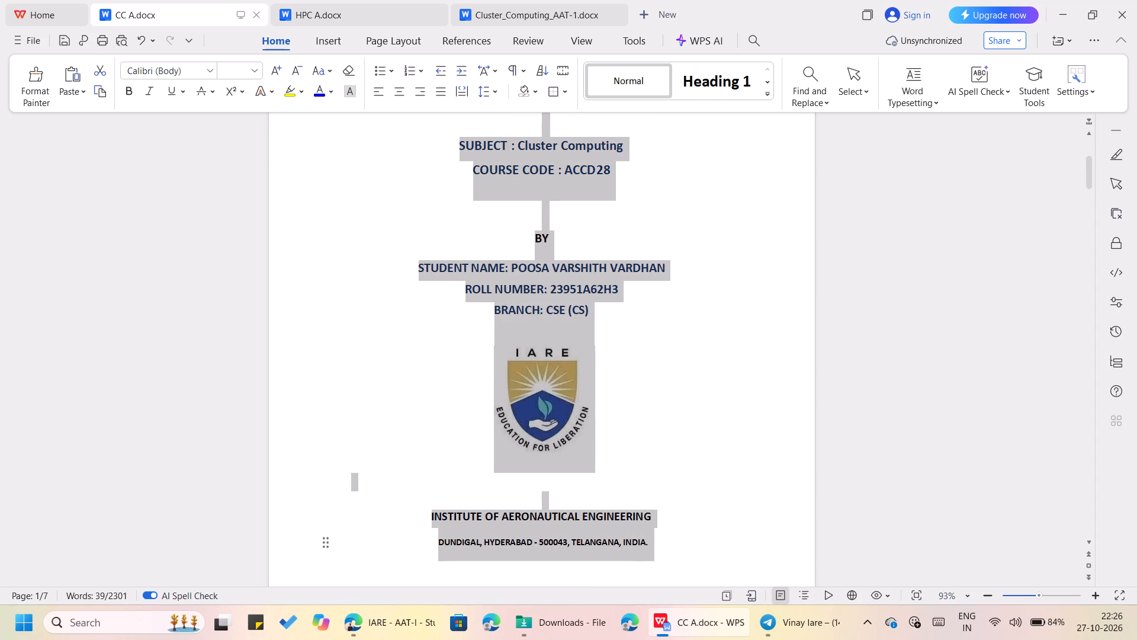
{"action": "left_click_drag", "start_coordinate": [650, 545], "coordinate": [651, 543]}
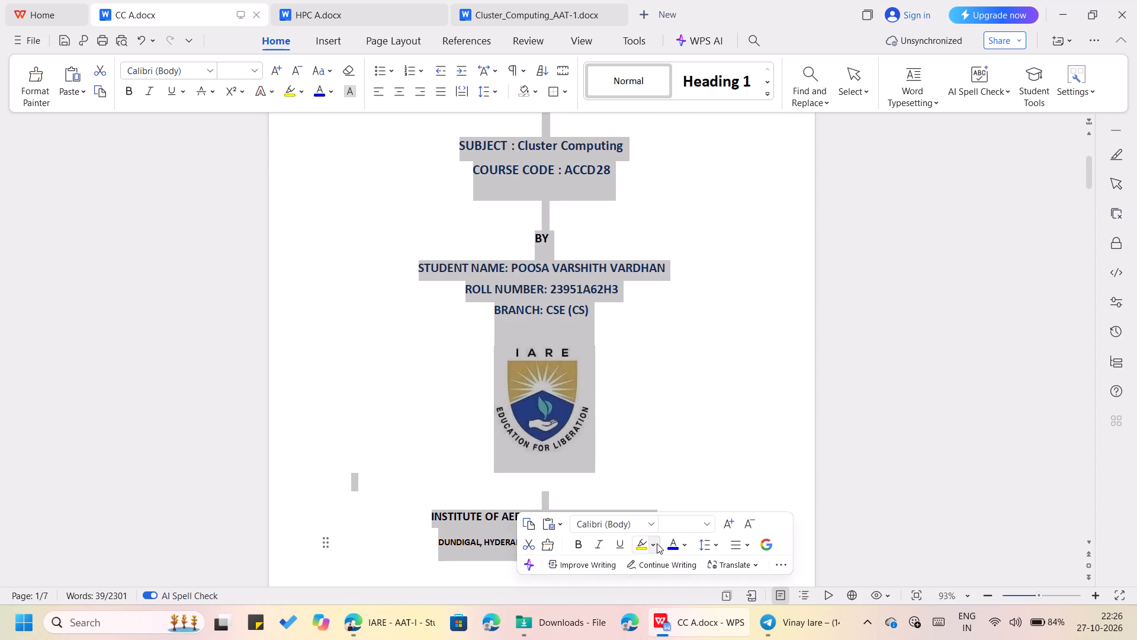
{"action": "key", "text": "ctrl+c"}
{"action": "key", "text": "ctrl+c"}
{"action": "key", "text": "ctrl+c"}
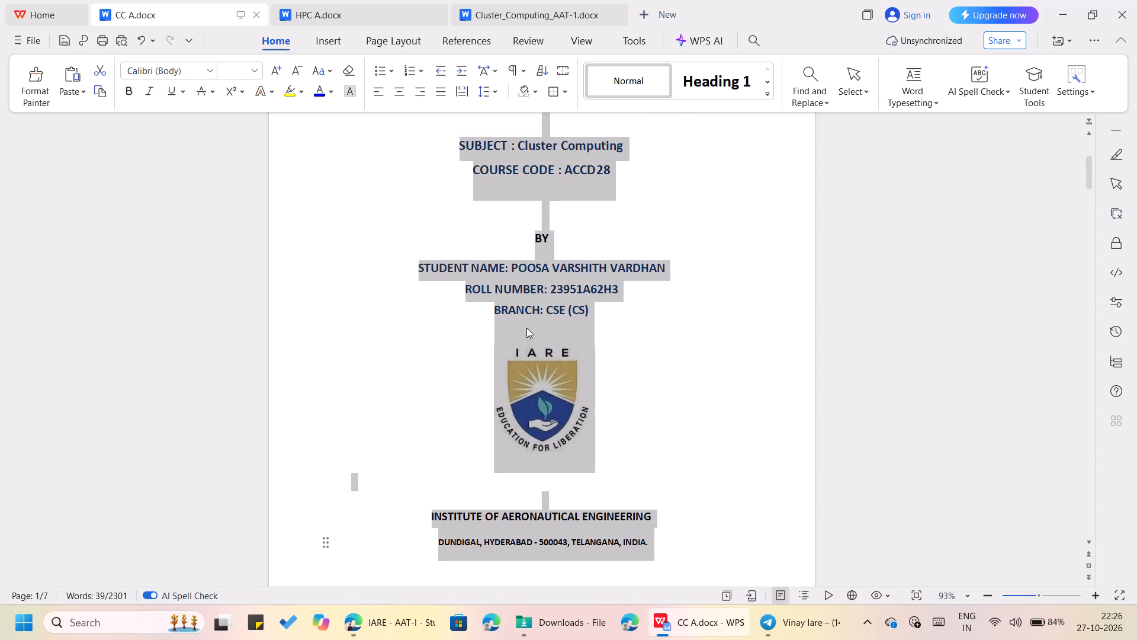
{"action": "left_click", "coordinate": [254, 18]}
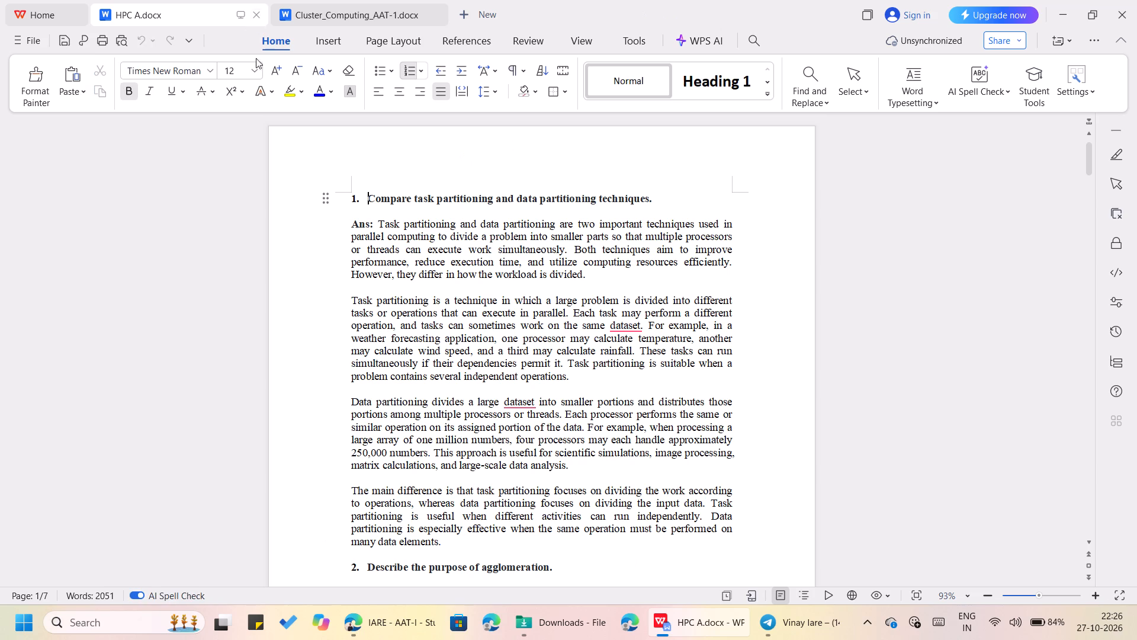
Make an unnumbered blank line above the task partitioning question in HPC A, keeping that question as number 1.
{"action": "scroll", "coordinate": [447, 326], "scroll_direction": "up", "scroll_amount": 4}
{"action": "key", "text": "Return"}
{"action": "key", "text": "Return"}
{"action": "key", "text": "Return"}
{"action": "key", "text": "Return"}
{"action": "key", "text": "Up"}
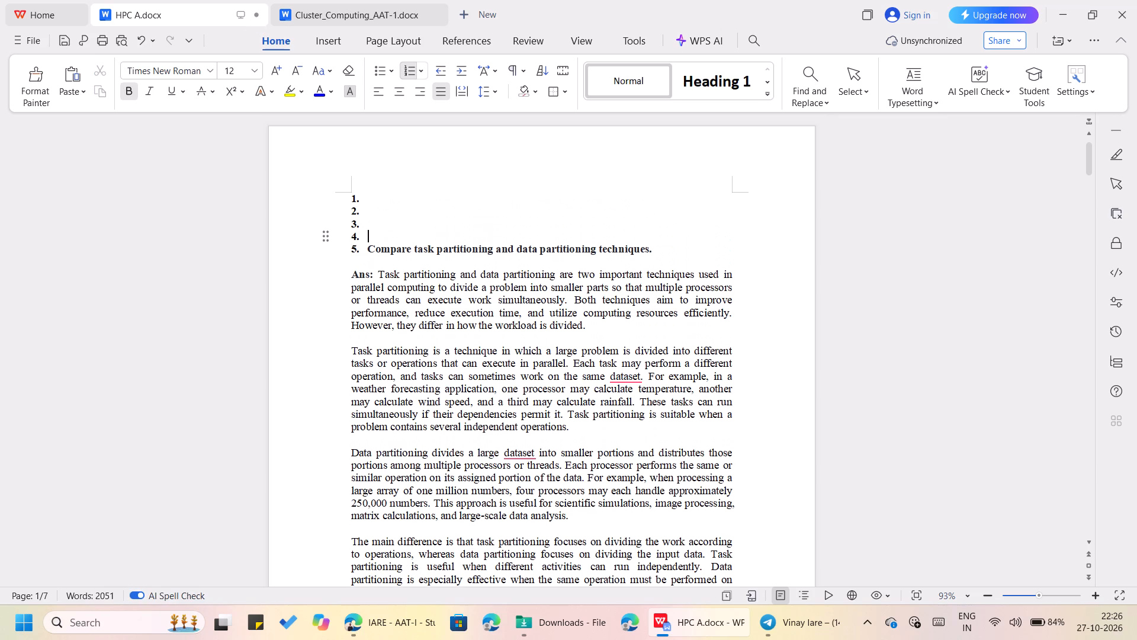
{"action": "key", "text": "Up"}
{"action": "key", "text": "BackSpace"}
{"action": "key", "text": "Down"}
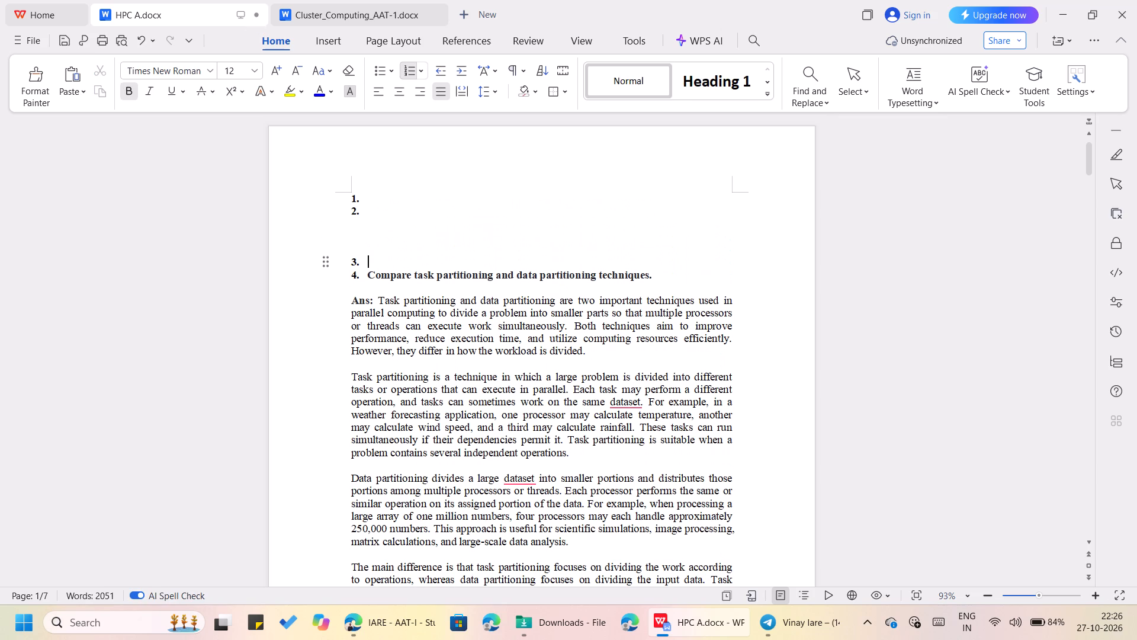
{"action": "key", "text": "BackSpace"}
{"action": "key", "text": "BackSpace"}
{"action": "key", "text": "BackSpace"}
{"action": "key", "text": "BackSpace"}
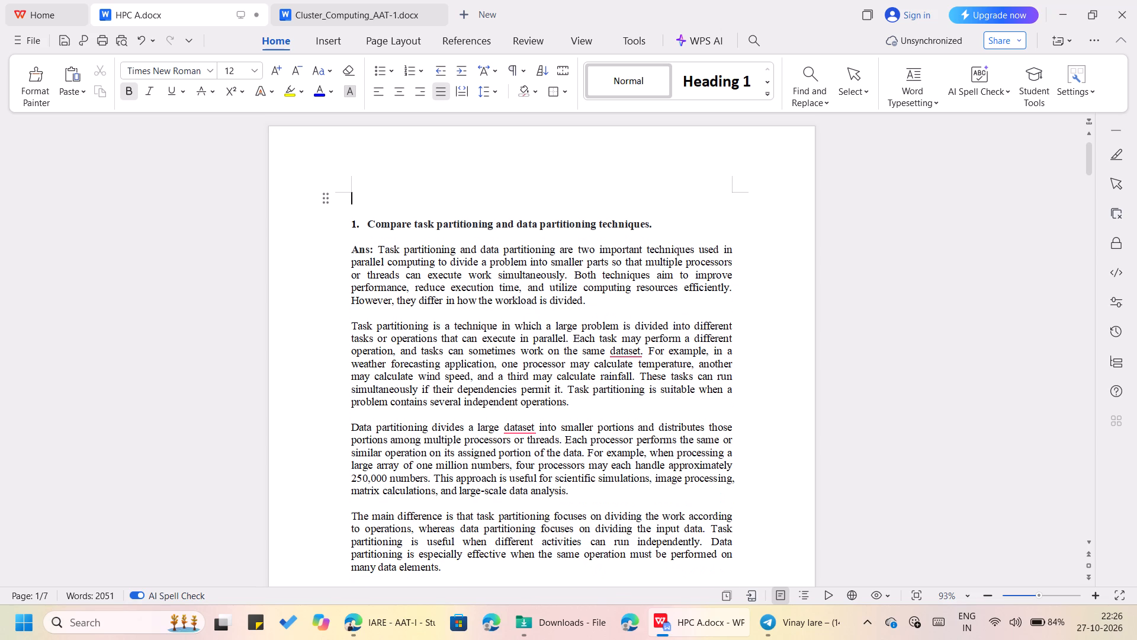
Paste the copied cover page into the blank line at the start of HPC A.
{"action": "key", "text": "ctrl+v"}
{"action": "scroll", "coordinate": [493, 329], "scroll_direction": "down", "scroll_amount": 5}
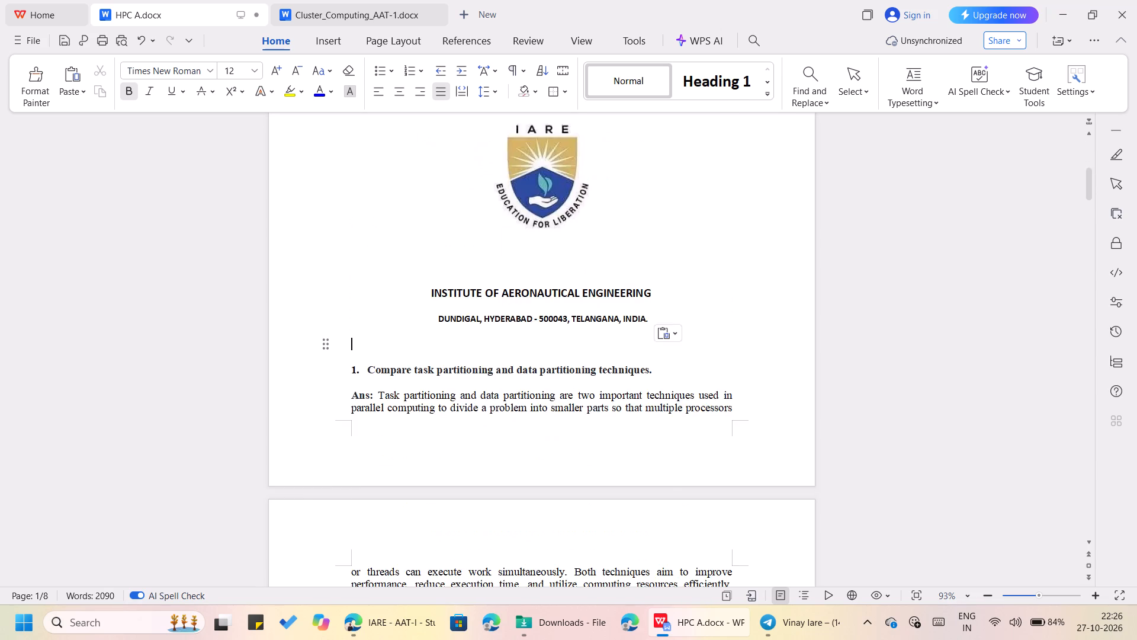
Add blank lines below HPC A's cover page address so the task partitioning question starts on page 2.
{"action": "scroll", "coordinate": [489, 345], "scroll_direction": "down", "scroll_amount": 3}
{"action": "key", "text": "Return"}
{"action": "key", "text": "Return"}
{"action": "key", "text": "Return"}
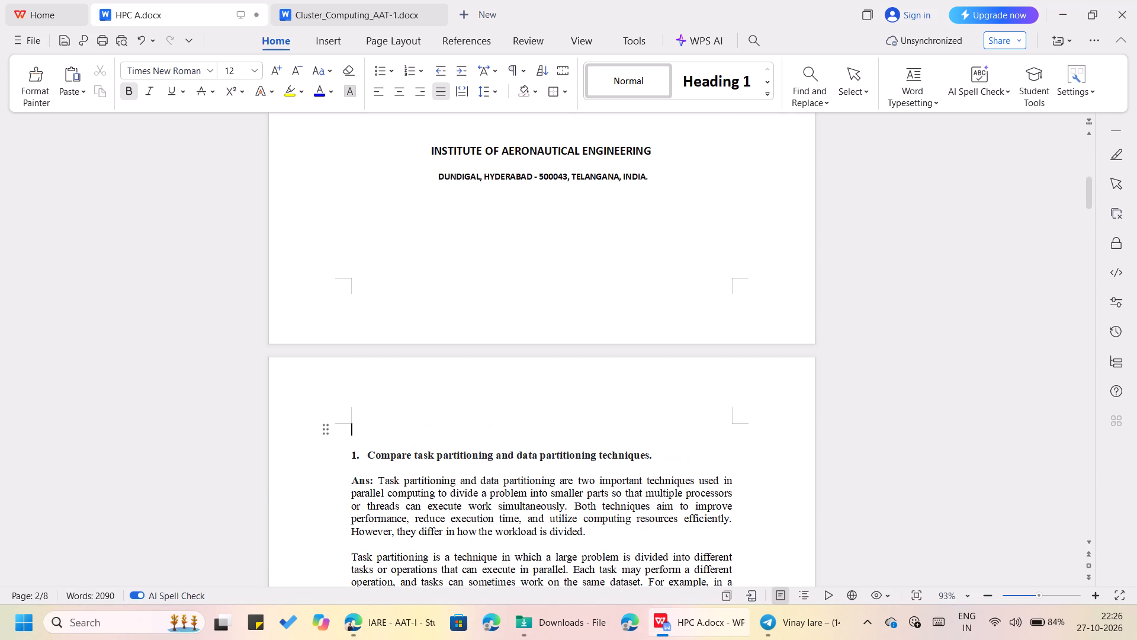
{"action": "key", "text": "BackSpace"}
{"action": "scroll", "coordinate": [465, 275], "scroll_direction": "up", "scroll_amount": 4}
{"action": "scroll", "coordinate": [547, 317], "scroll_direction": "up", "scroll_amount": 5}
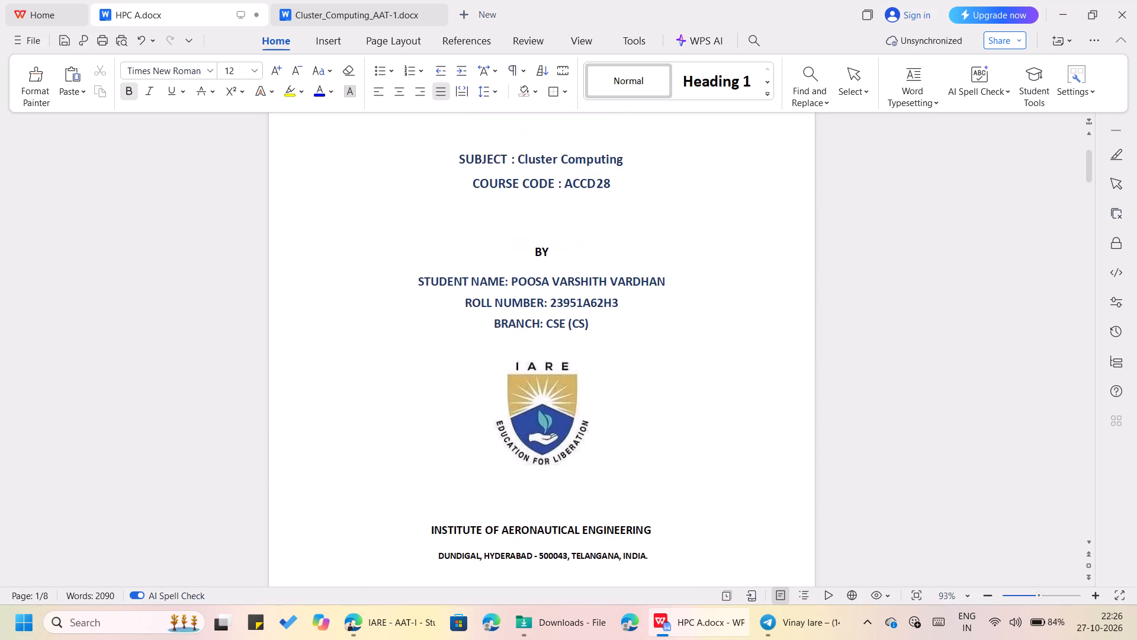
Display the High Performance Computing questions in the AAT-I portal in Edge and compare them with HPC A.
{"action": "scroll", "coordinate": [545, 314], "scroll_direction": "down", "scroll_amount": 2}
{"action": "scroll", "coordinate": [568, 260], "scroll_direction": "up", "scroll_amount": 4}
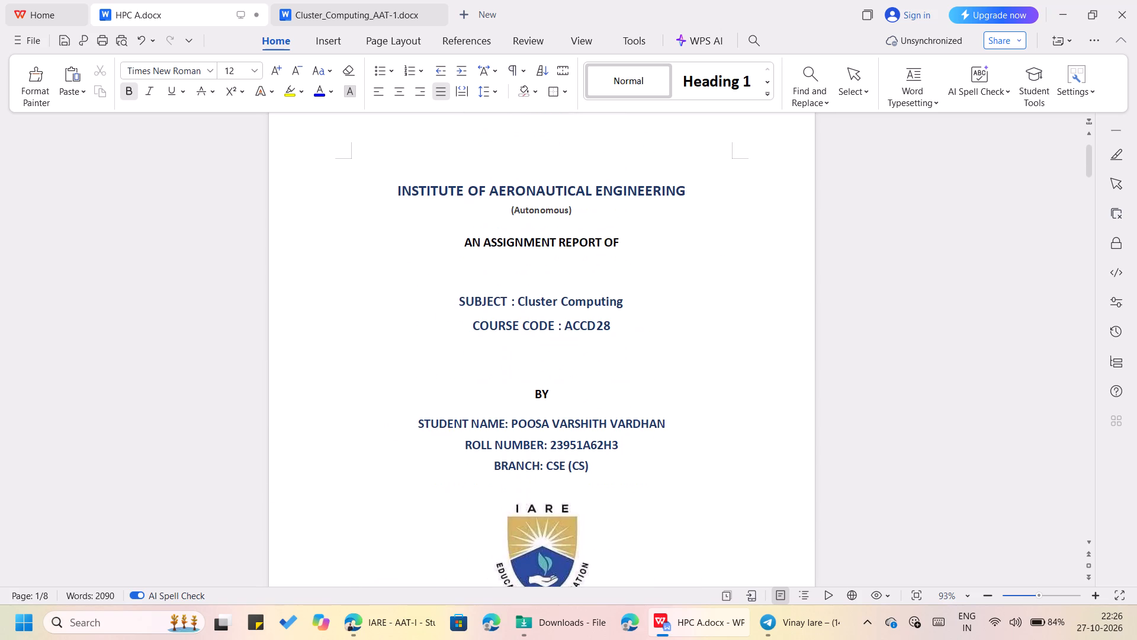
{"action": "left_click", "coordinate": [403, 628]}
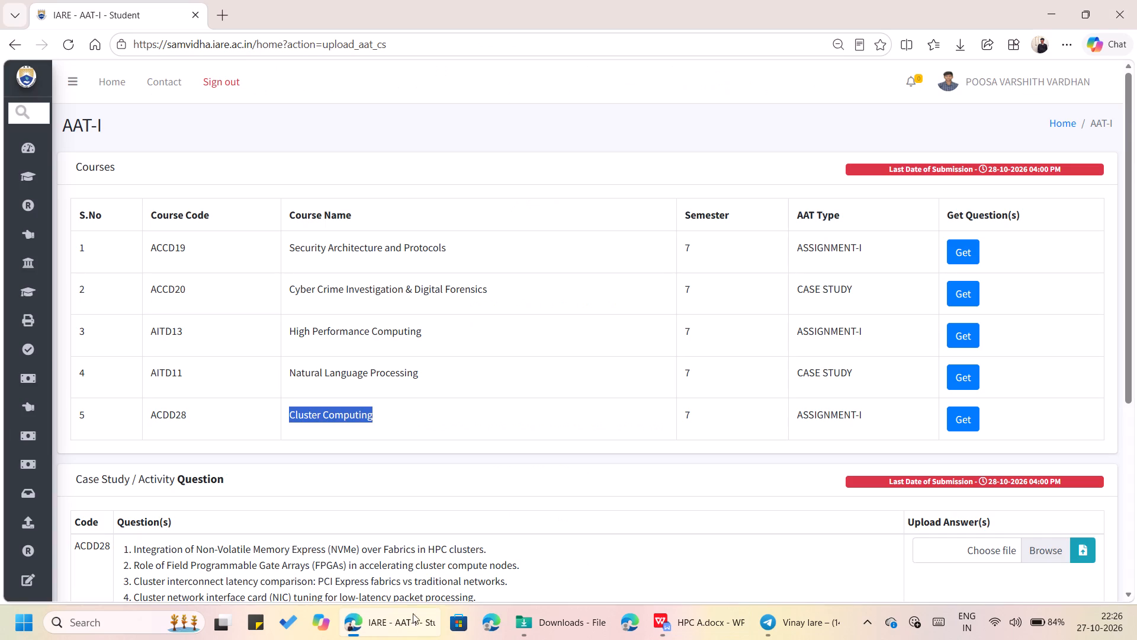
{"action": "left_click", "coordinate": [958, 340]}
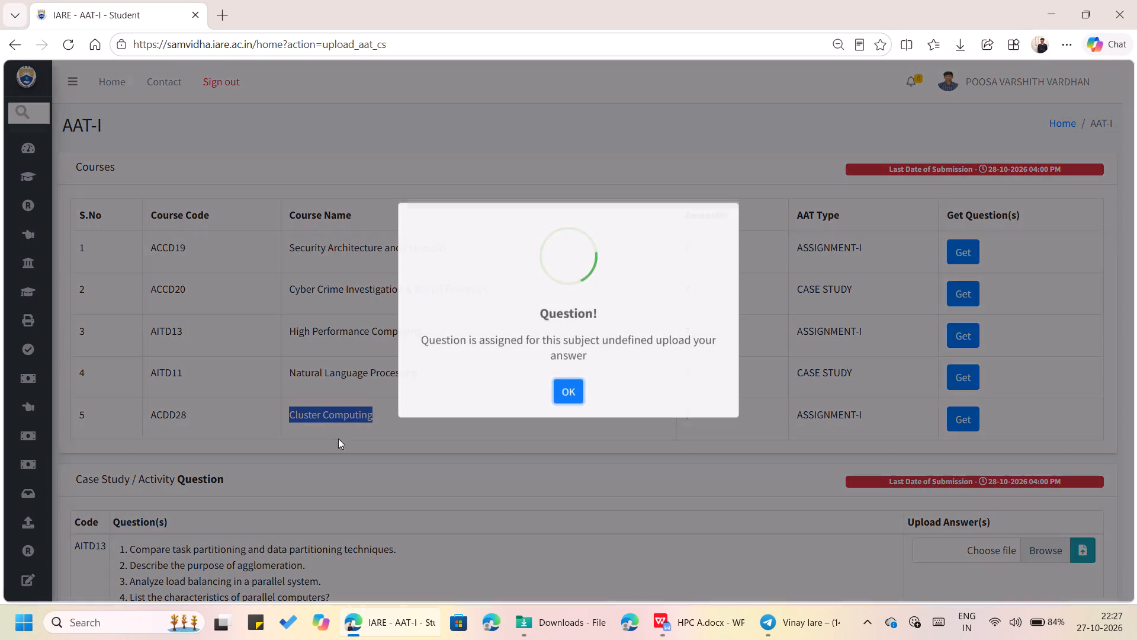
{"action": "left_click", "coordinate": [569, 411]}
{"action": "scroll", "coordinate": [187, 460], "scroll_direction": "down", "scroll_amount": 3}
{"action": "key", "text": "alt+Tab"}
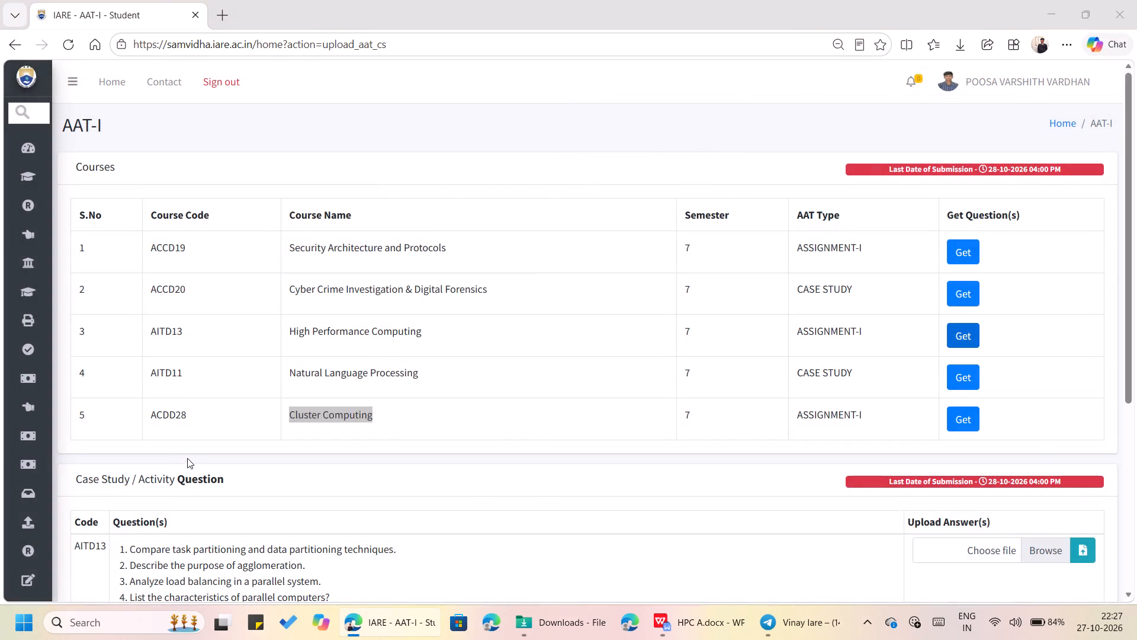
{"action": "scroll", "coordinate": [351, 373], "scroll_direction": "down", "scroll_amount": 17}
{"action": "scroll", "coordinate": [365, 377], "scroll_direction": "up", "scroll_amount": 9}
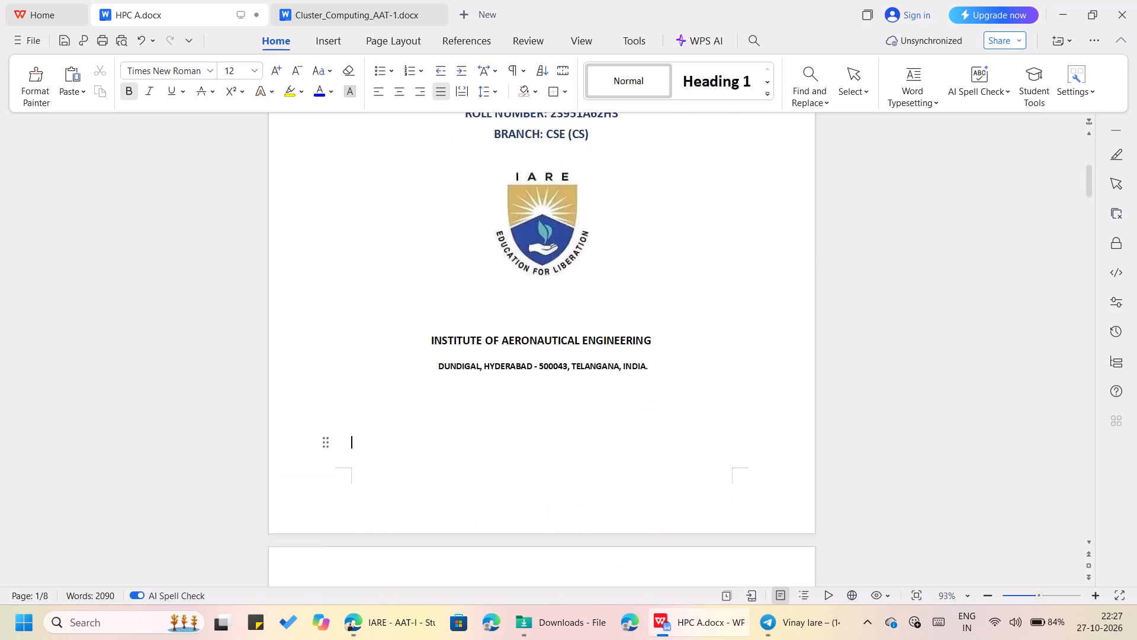
{"action": "scroll", "coordinate": [366, 378], "scroll_direction": "up", "scroll_amount": 7}
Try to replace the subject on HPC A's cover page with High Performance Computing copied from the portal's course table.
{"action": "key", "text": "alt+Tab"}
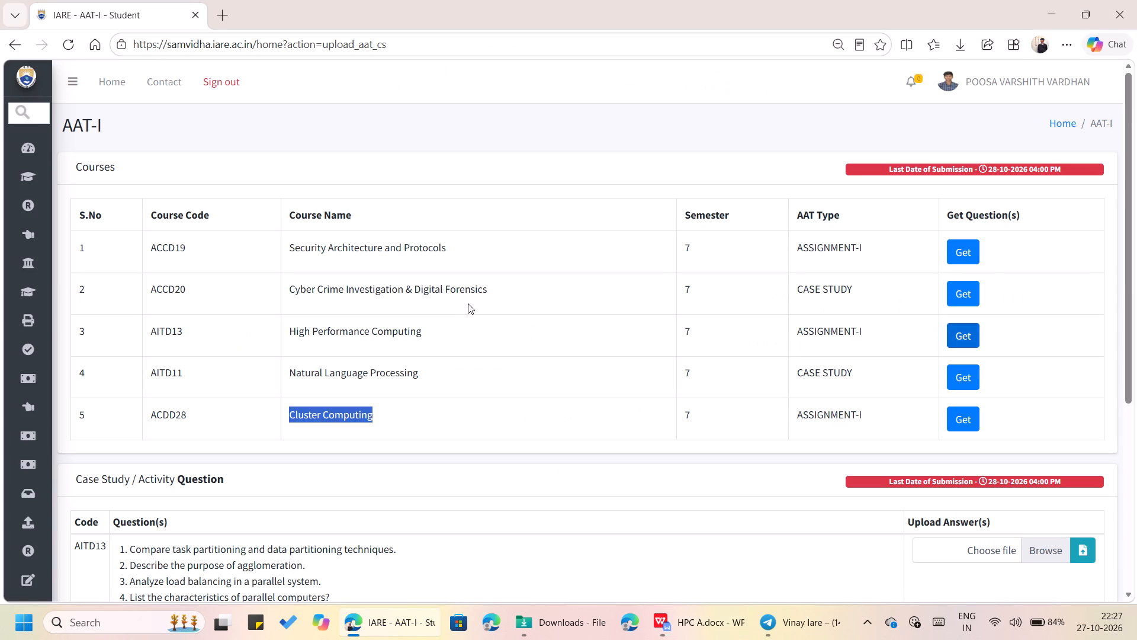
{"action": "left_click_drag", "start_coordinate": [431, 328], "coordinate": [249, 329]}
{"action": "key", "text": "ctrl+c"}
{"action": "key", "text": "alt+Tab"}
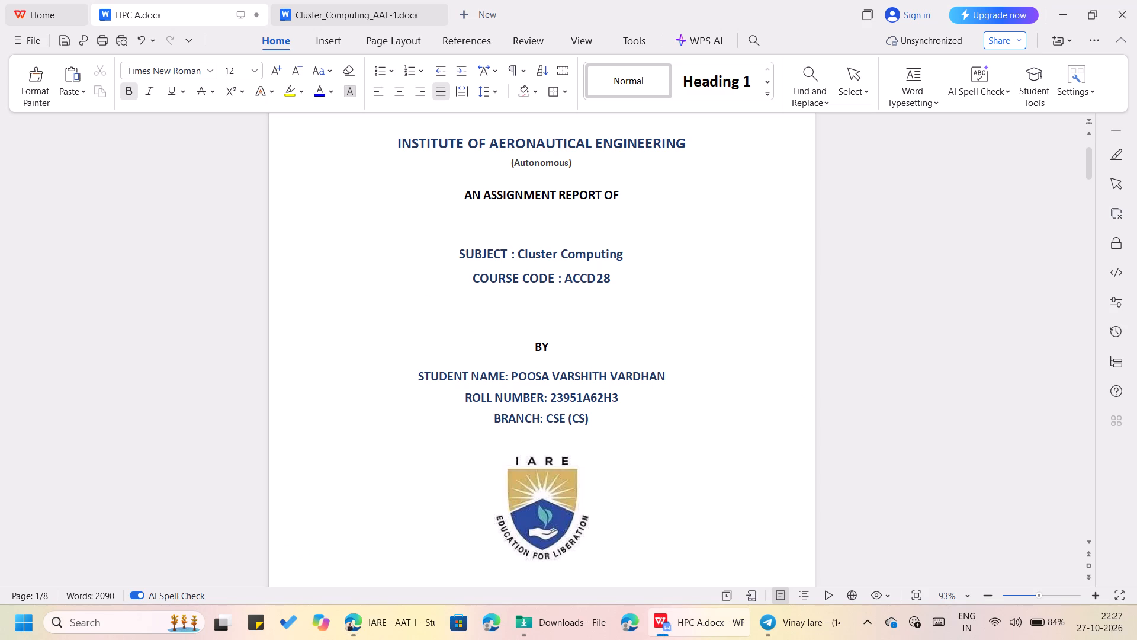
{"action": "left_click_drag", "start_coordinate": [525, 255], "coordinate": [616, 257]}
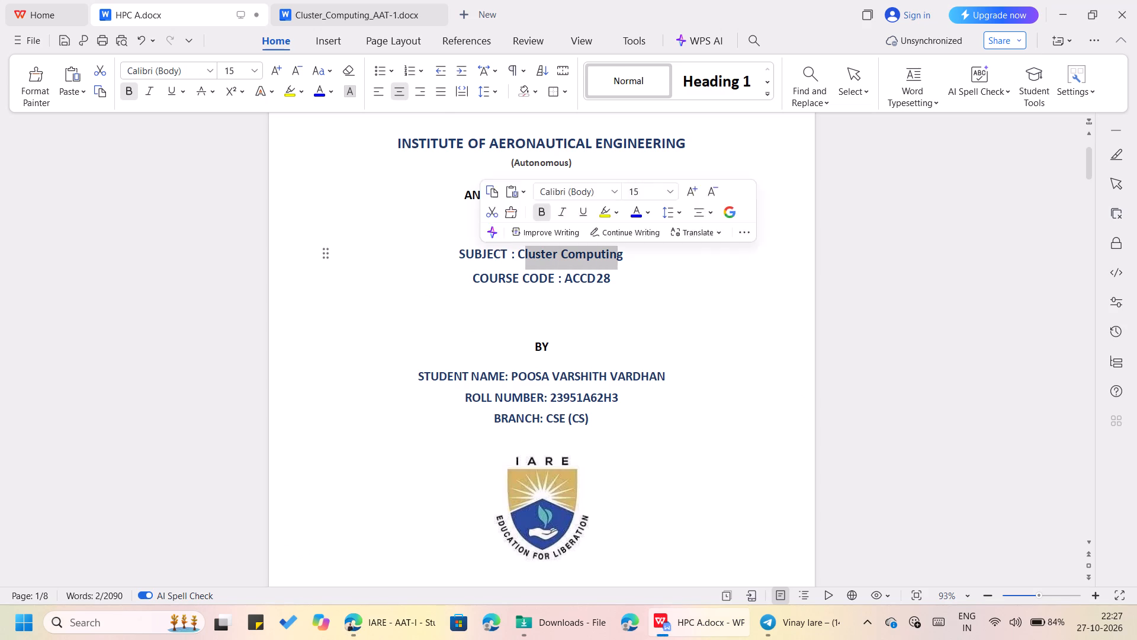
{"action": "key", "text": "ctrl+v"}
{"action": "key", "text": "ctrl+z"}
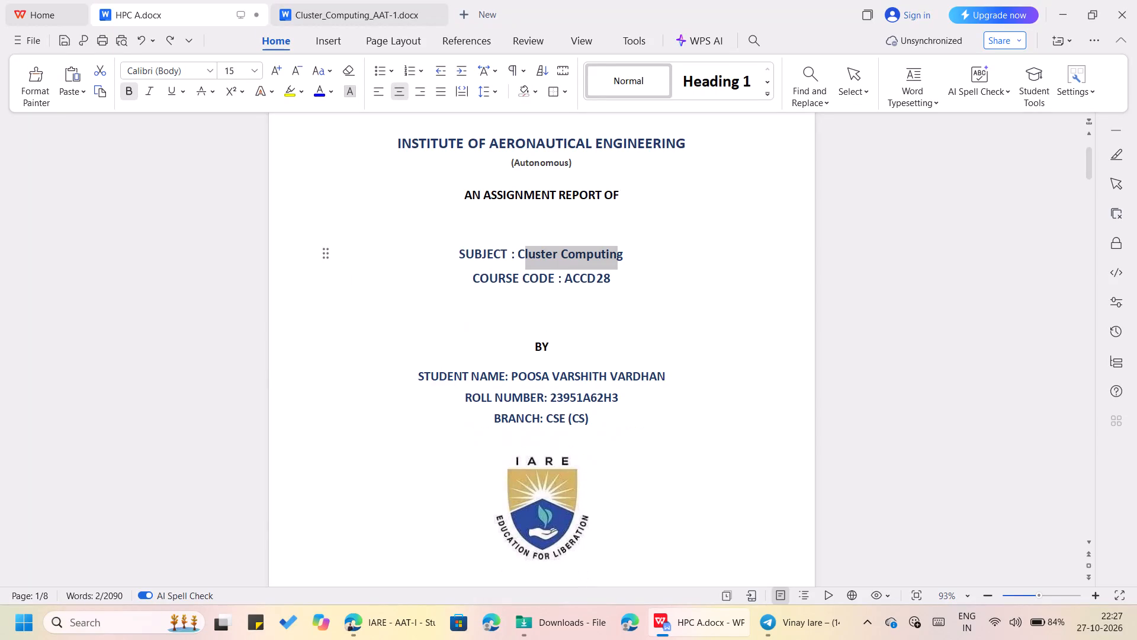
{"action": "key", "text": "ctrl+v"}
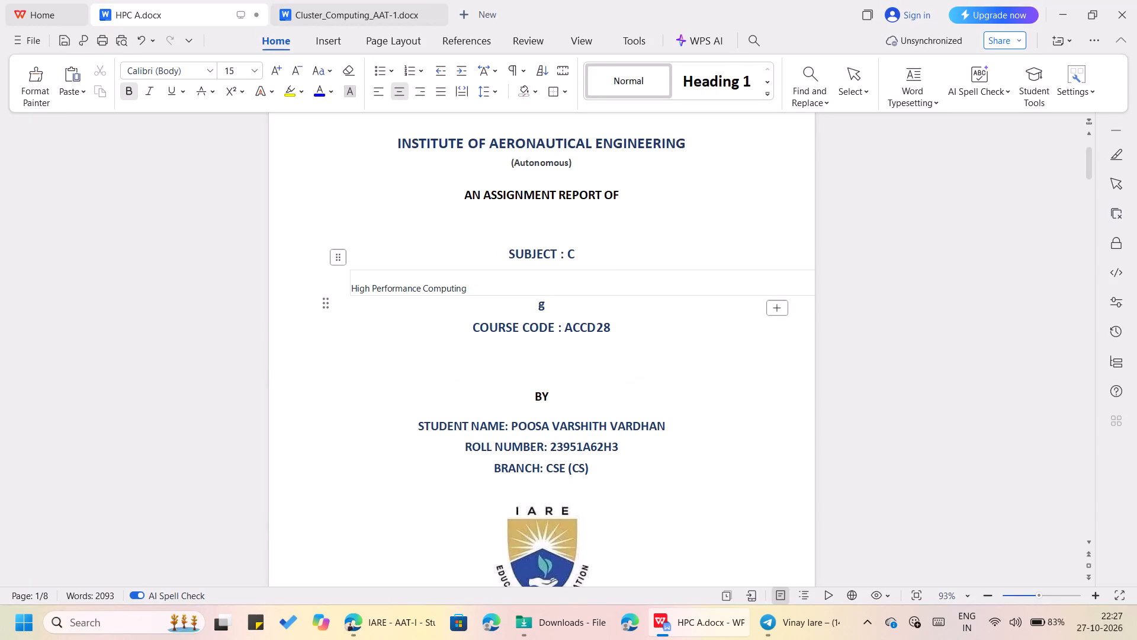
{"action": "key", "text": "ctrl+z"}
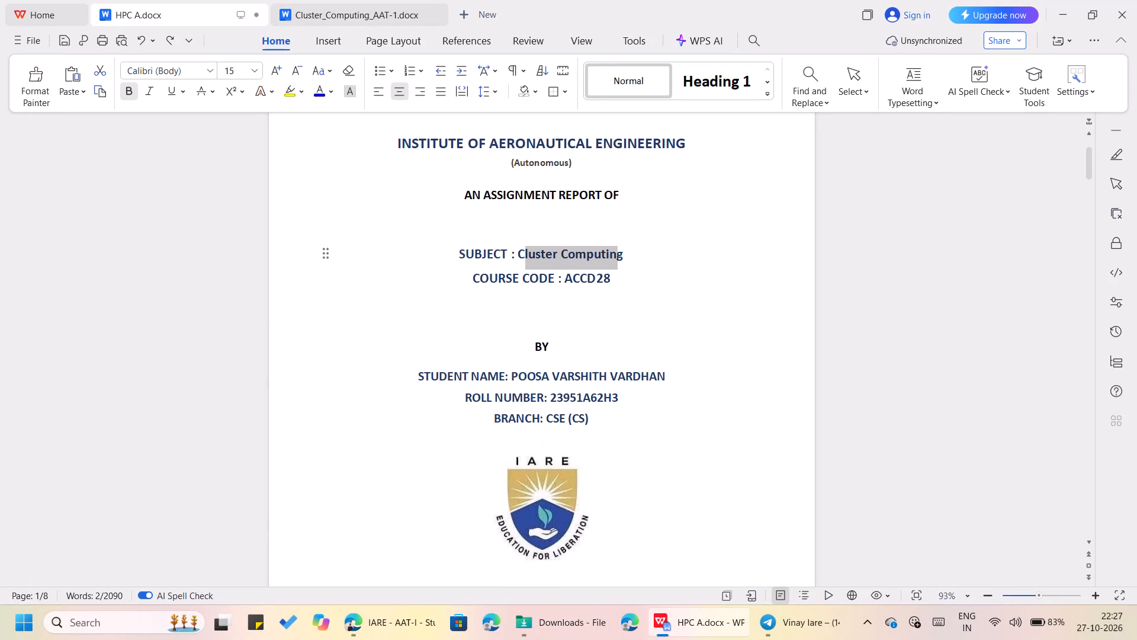
Copy only the course name High Performance Computing from the portal's course table in Edge and return to HPC A.
{"action": "left_click", "coordinate": [593, 262]}
{"action": "key", "text": "alt+Tab"}
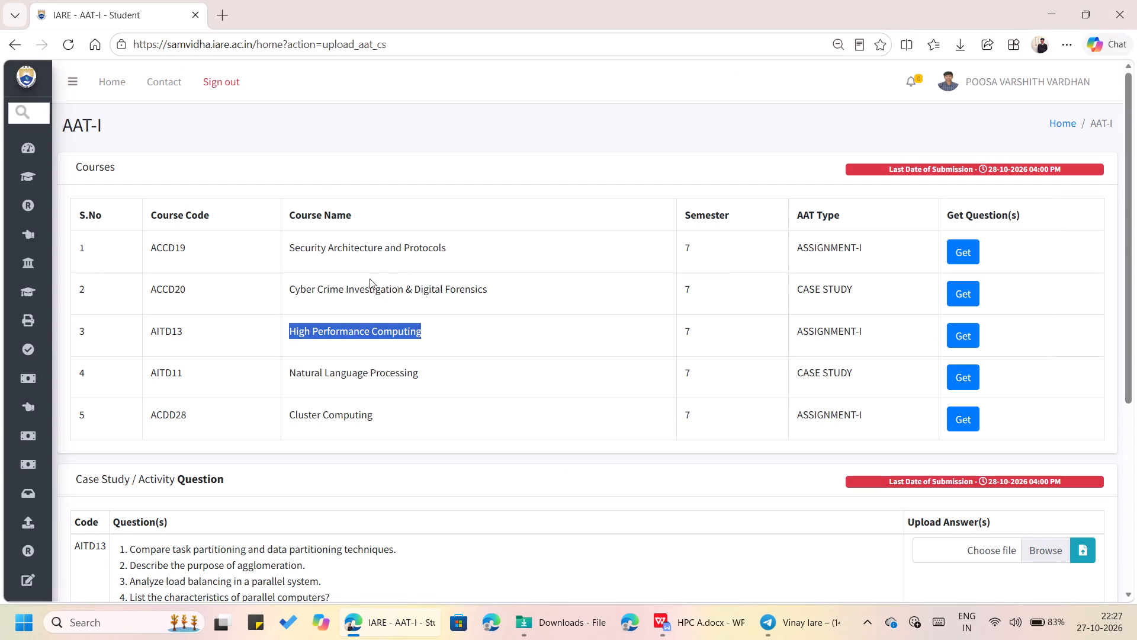
{"action": "left_click", "coordinate": [319, 324]}
{"action": "left_click", "coordinate": [289, 330]}
{"action": "left_click_drag", "start_coordinate": [291, 330], "coordinate": [419, 330]}
{"action": "key", "text": "ctrl+c"}
{"action": "key", "text": "ctrl+c"}
{"action": "key", "text": "ctrl+c"}
{"action": "key", "text": "ctrl+c"}
{"action": "key", "text": "alt+Tab"}
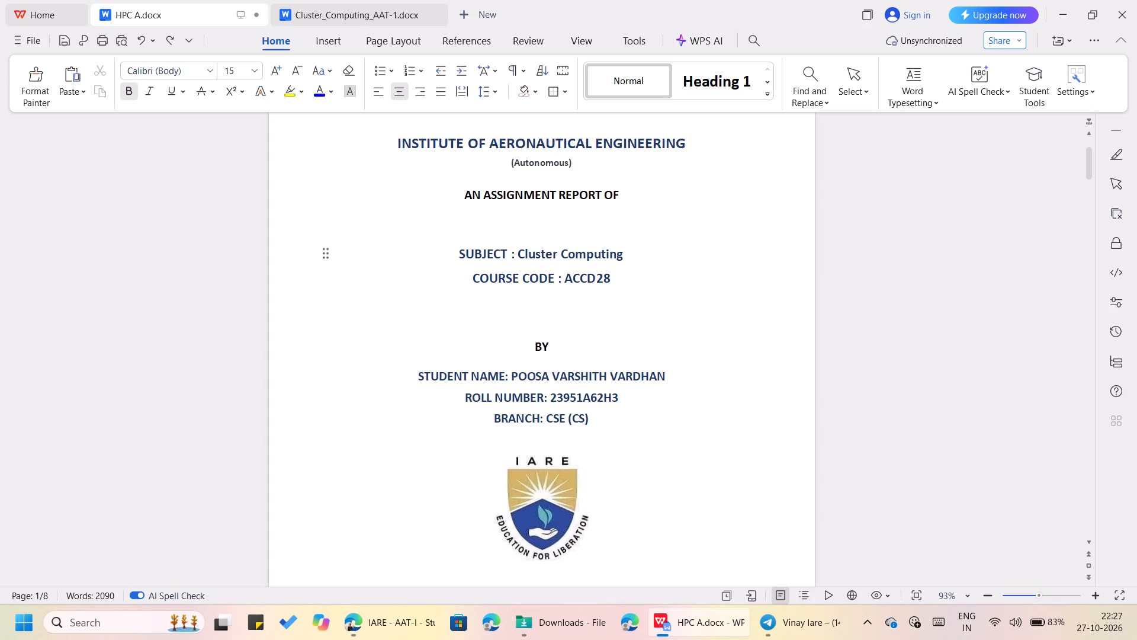
Replace Cluster Computing in HPC A's subject line with the copied High Performance Computing, matching the current format and removing leftover letters.
{"action": "left_click_drag", "start_coordinate": [525, 255], "coordinate": [617, 262]}
{"action": "key", "text": "ctrl+v"}
{"action": "left_click", "coordinate": [638, 265]}
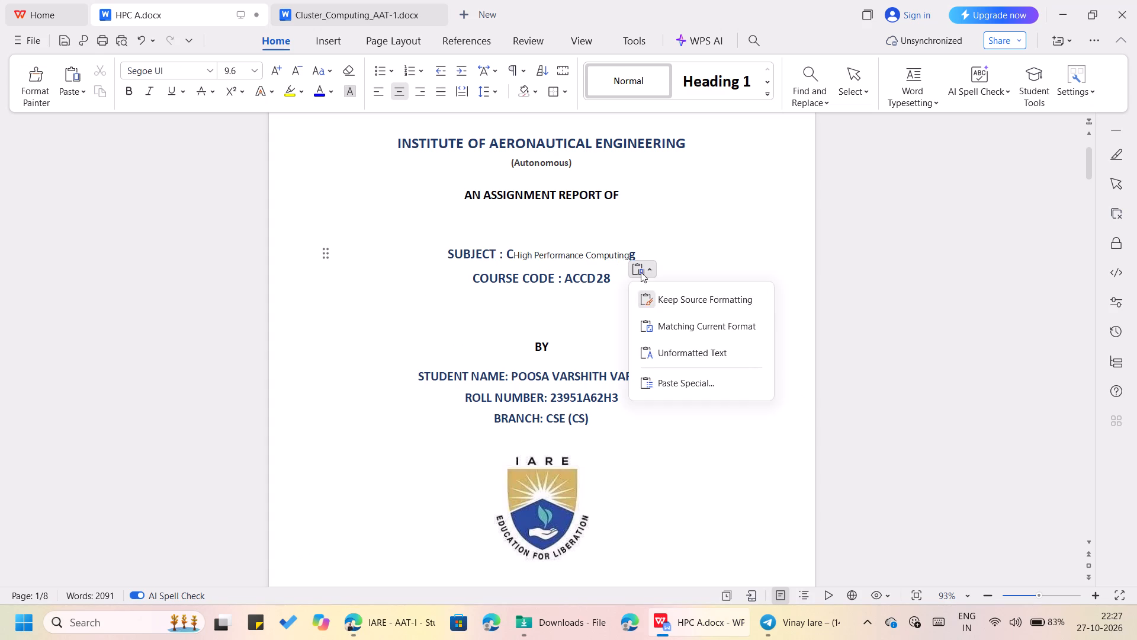
{"action": "left_click", "coordinate": [670, 327]}
{"action": "left_click", "coordinate": [682, 249]}
{"action": "key", "text": "BackSpace"}
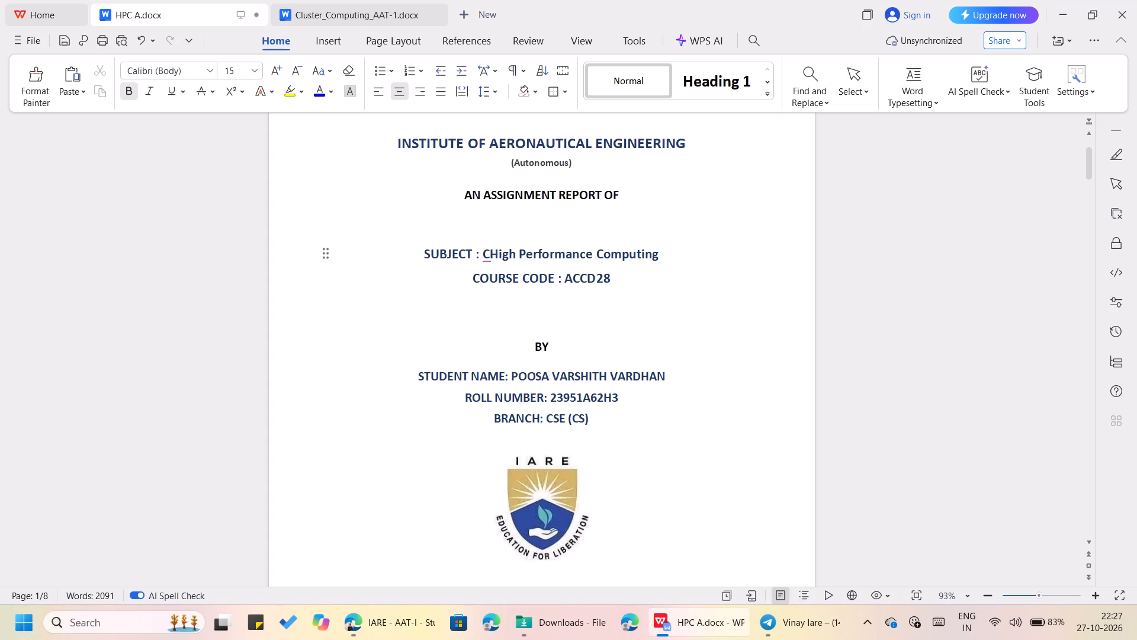
{"action": "left_click", "coordinate": [490, 251]}
{"action": "key", "text": "BackSpace"}
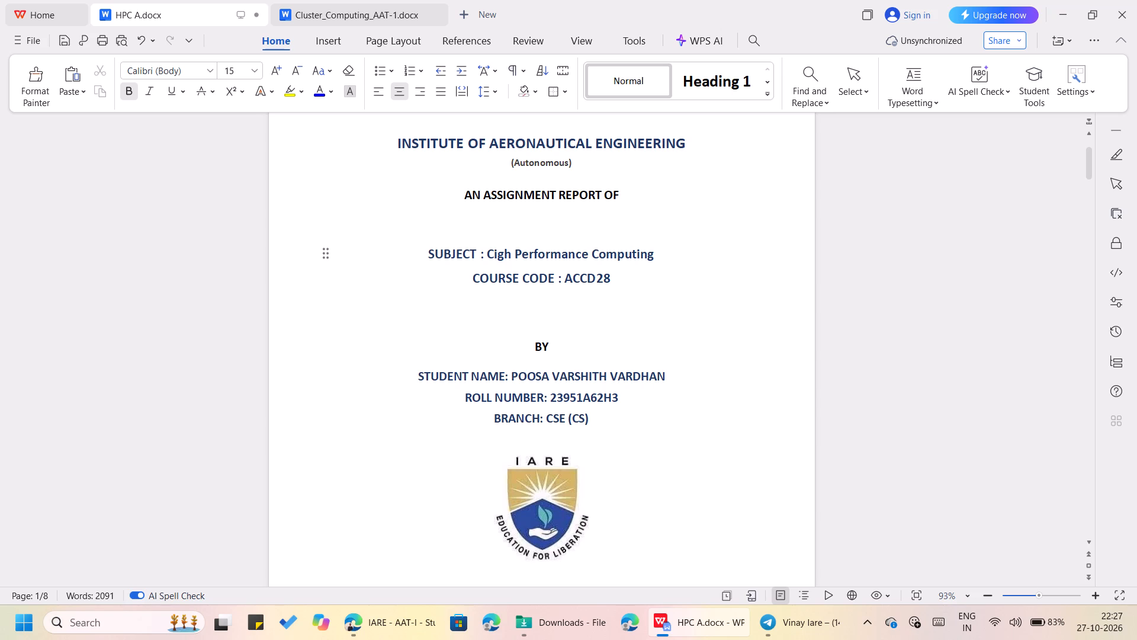
{"action": "key", "text": "ctrl+z"}
{"action": "left_click", "coordinate": [486, 256]}
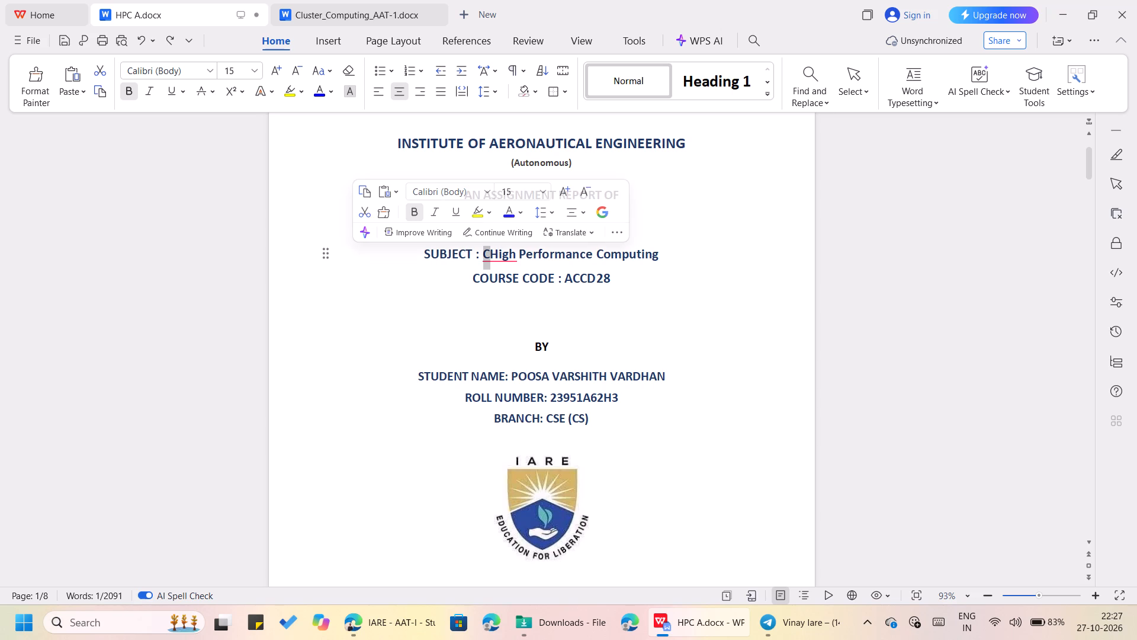
{"action": "key", "text": "BackSpace"}
Check the portal and set the course code on HPC A's cover page to ACCD13.
{"action": "scroll", "coordinate": [574, 324], "scroll_direction": "down", "scroll_amount": 2}
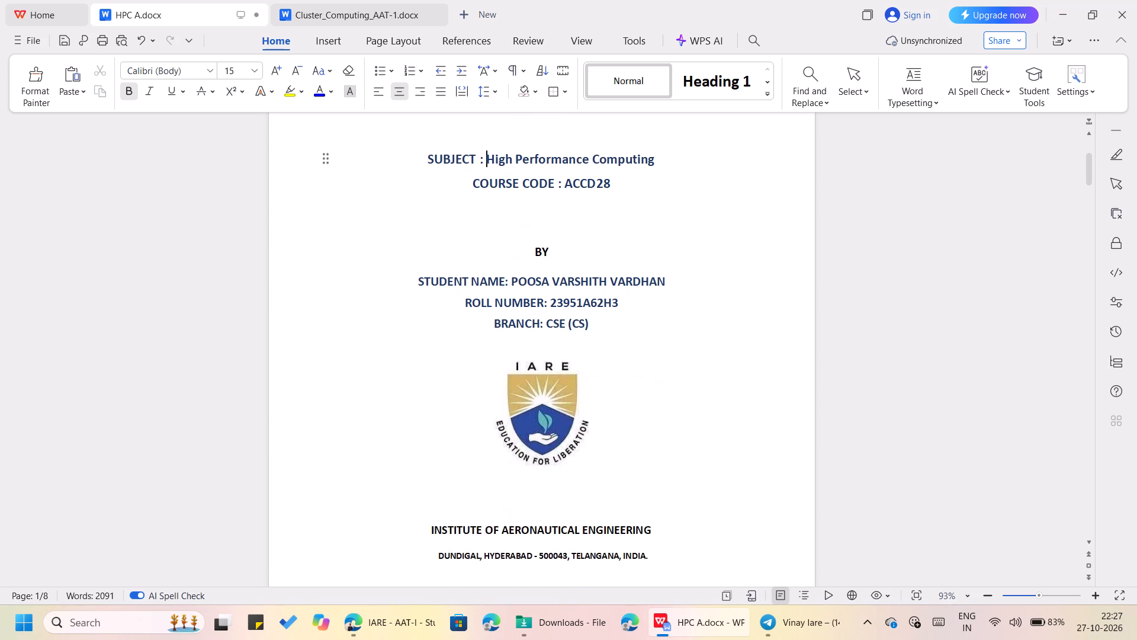
{"action": "key", "text": "alt+Tab"}
{"action": "key", "text": "alt+Tab"}
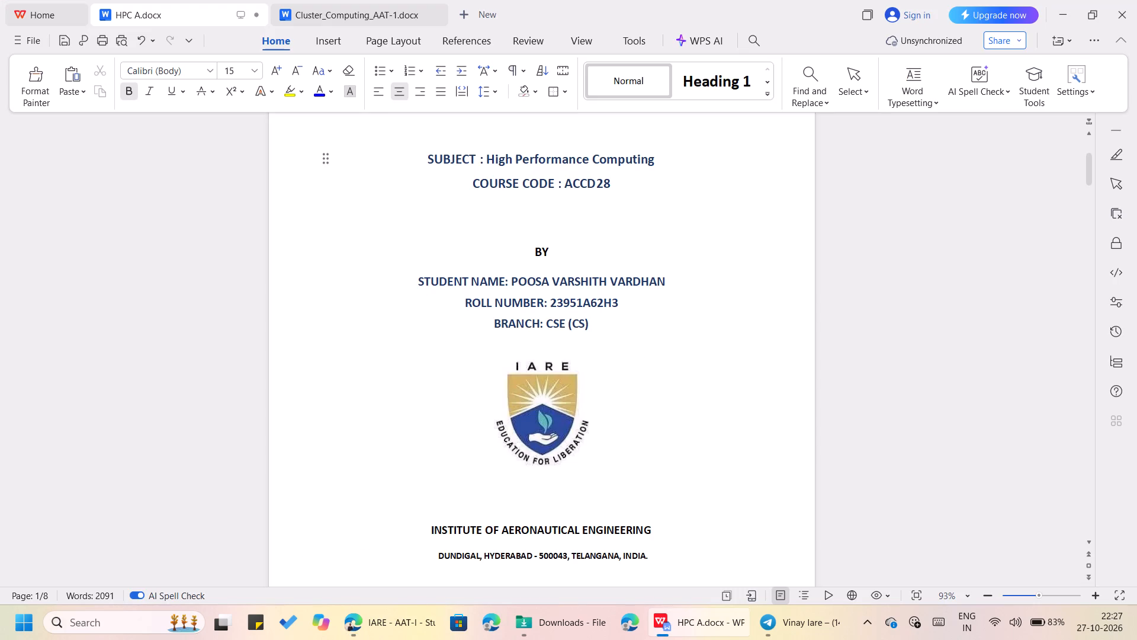
{"action": "left_click", "coordinate": [641, 191]}
{"action": "key", "text": "BackSpace"}
{"action": "key", "text": "BackSpace"}
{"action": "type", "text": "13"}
Review HPC A's cover page and the start of page 2, save the document and close it.
{"action": "scroll", "coordinate": [516, 243], "scroll_direction": "down", "scroll_amount": 3}
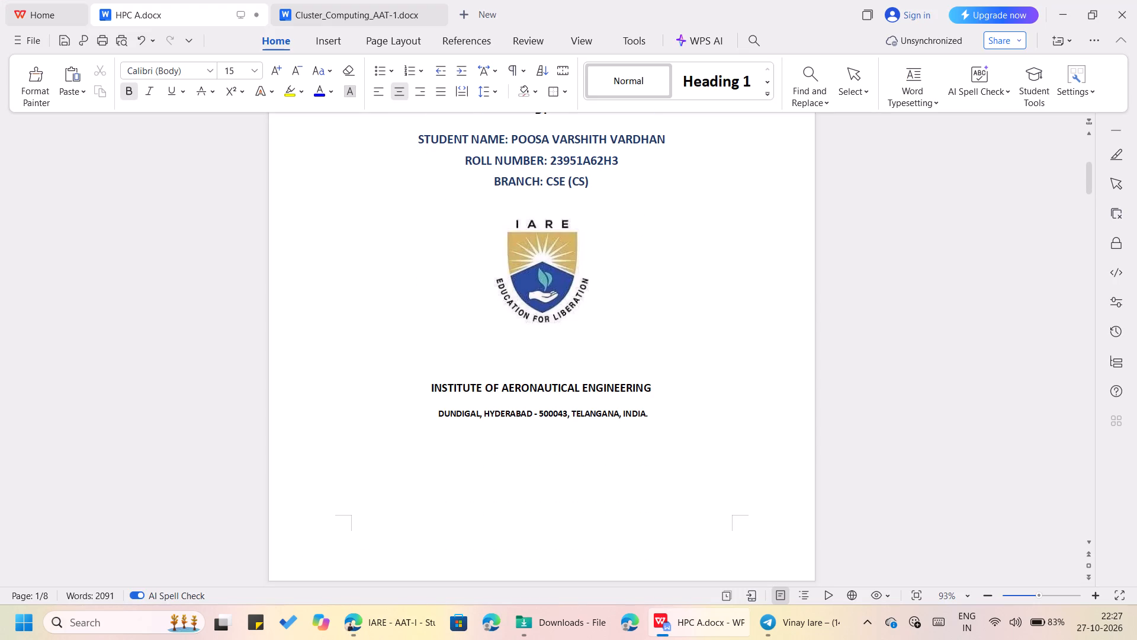
{"action": "scroll", "coordinate": [654, 350], "scroll_direction": "down", "scroll_amount": 2}
{"action": "scroll", "coordinate": [652, 348], "scroll_direction": "up", "scroll_amount": 10}
{"action": "scroll", "coordinate": [651, 348], "scroll_direction": "down", "scroll_amount": 6}
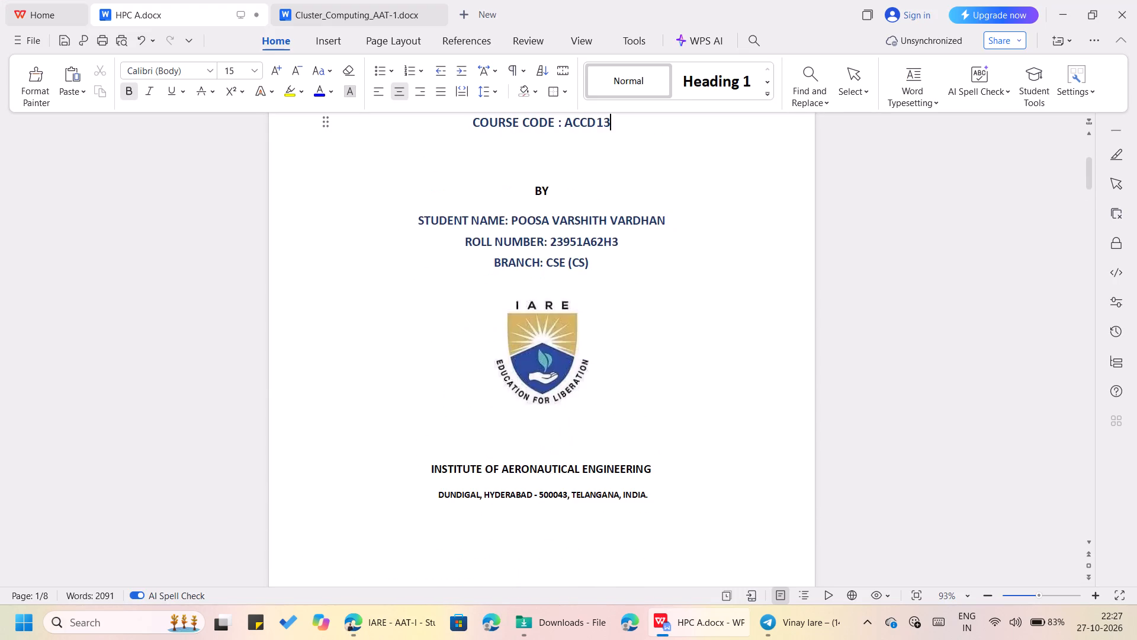
{"action": "scroll", "coordinate": [652, 344], "scroll_direction": "down", "scroll_amount": 5}
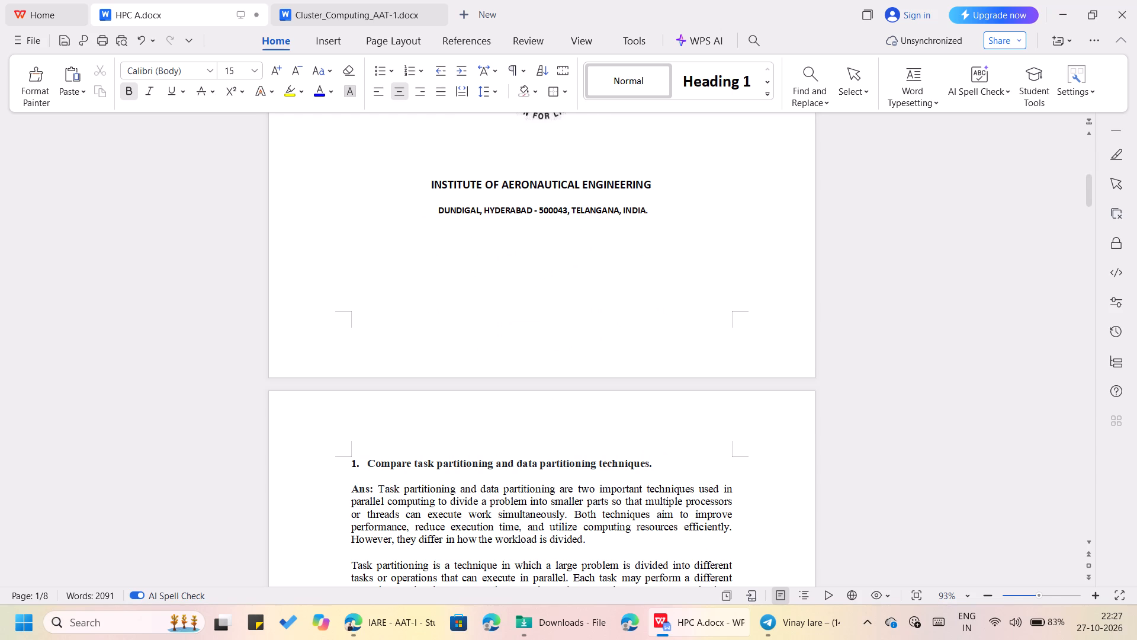
{"action": "key", "text": "ctrl+s"}
{"action": "key", "text": "ctrl+s"}
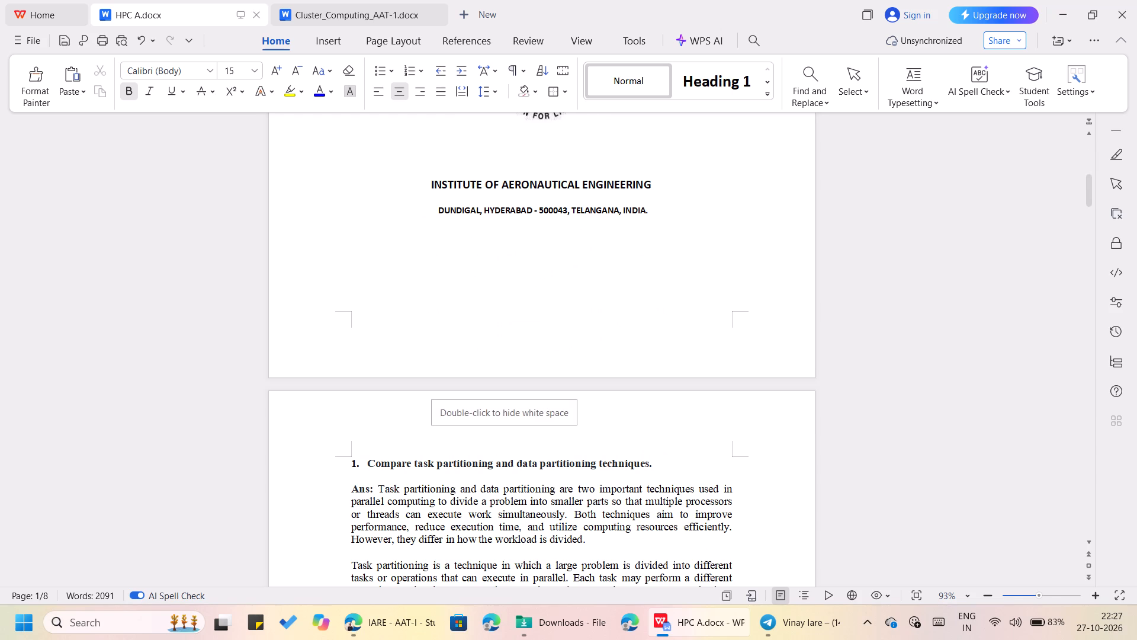
{"action": "key", "text": "ctrl+w"}
{"action": "scroll", "coordinate": [528, 350], "scroll_direction": "up", "scroll_amount": 4}
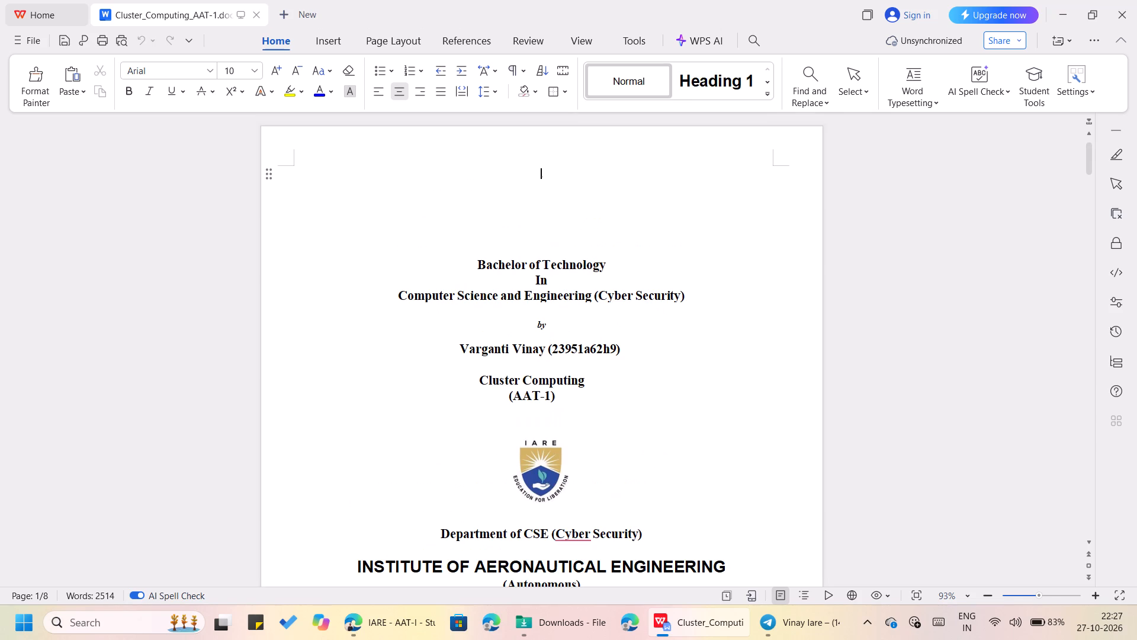
Close the Cluster Computing AAT-1 document and WPS Office, and return to the portal's AAT-I course table in Edge.
{"action": "scroll", "coordinate": [531, 352], "scroll_direction": "up", "scroll_amount": 4}
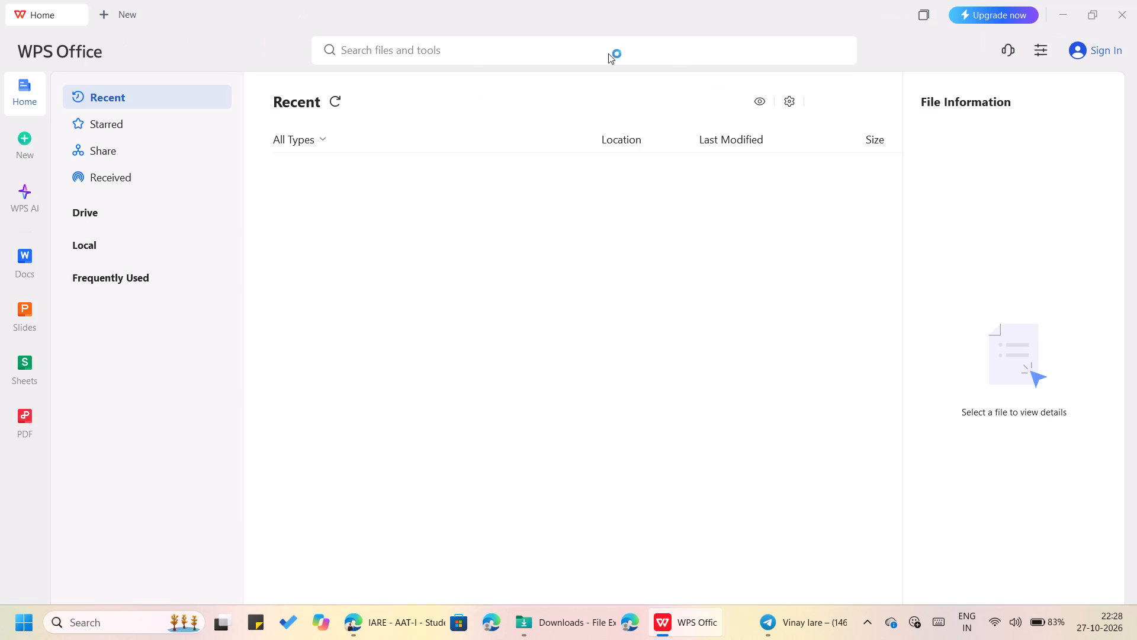
{"action": "left_click", "coordinate": [1136, 8]}
{"action": "scroll", "coordinate": [478, 347], "scroll_direction": "up", "scroll_amount": 1}
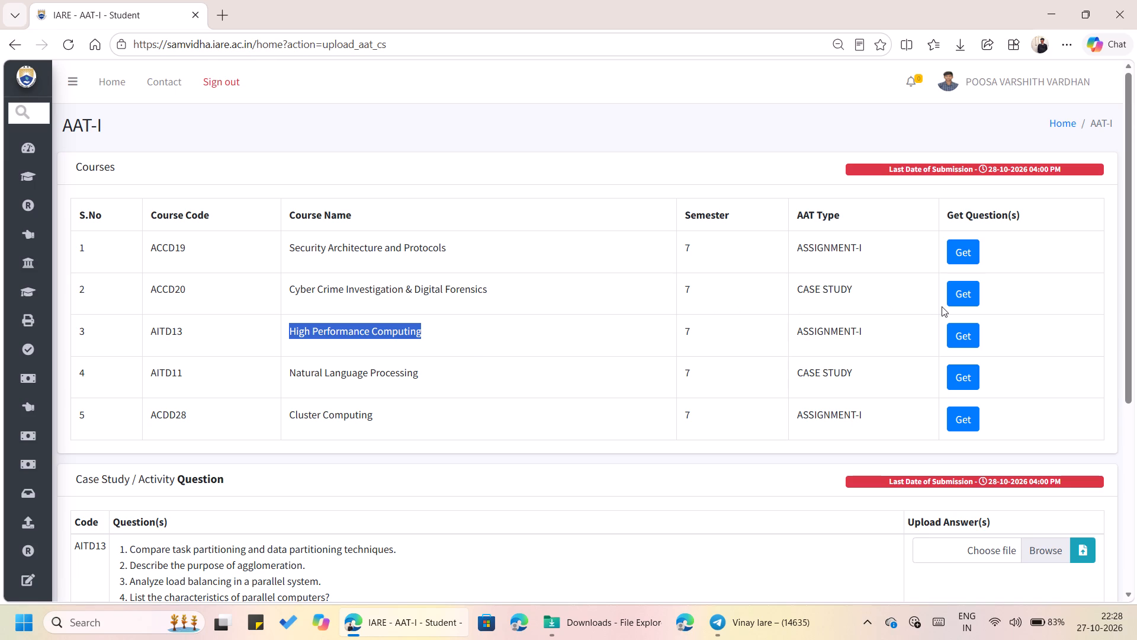
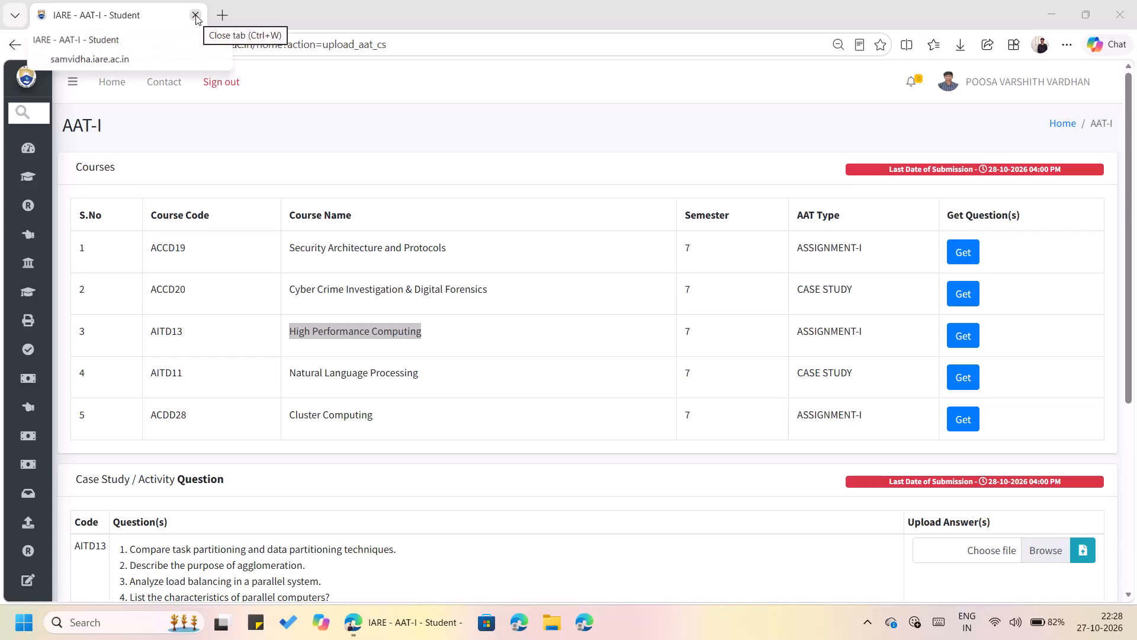
Search the web for a PDF to Word converter in a new browser tab.
{"action": "left_click", "coordinate": [226, 8]}
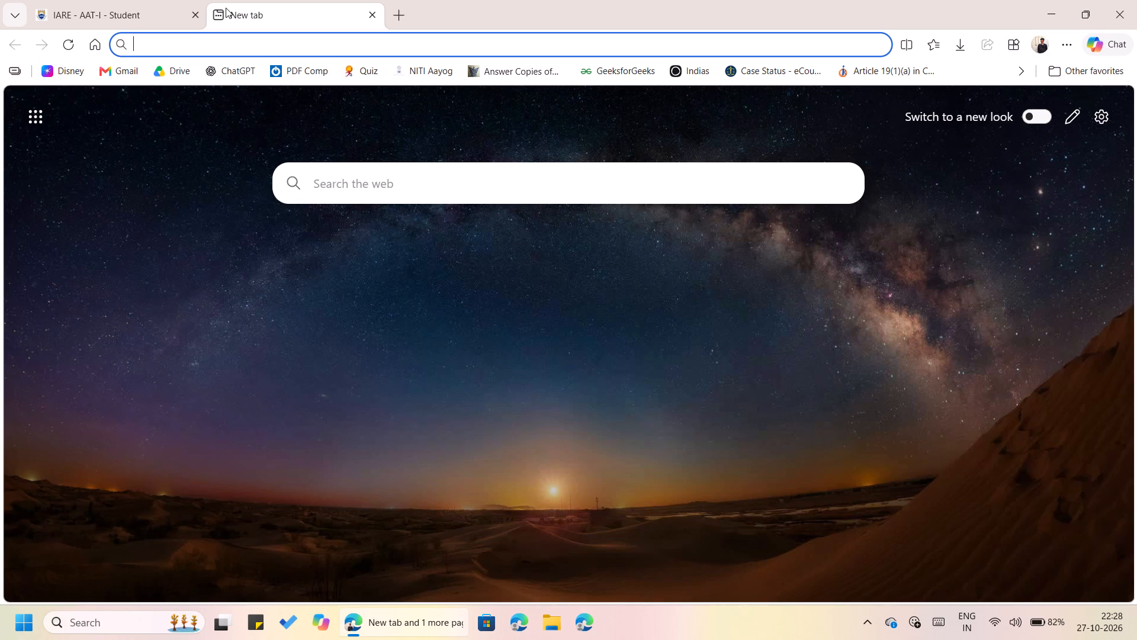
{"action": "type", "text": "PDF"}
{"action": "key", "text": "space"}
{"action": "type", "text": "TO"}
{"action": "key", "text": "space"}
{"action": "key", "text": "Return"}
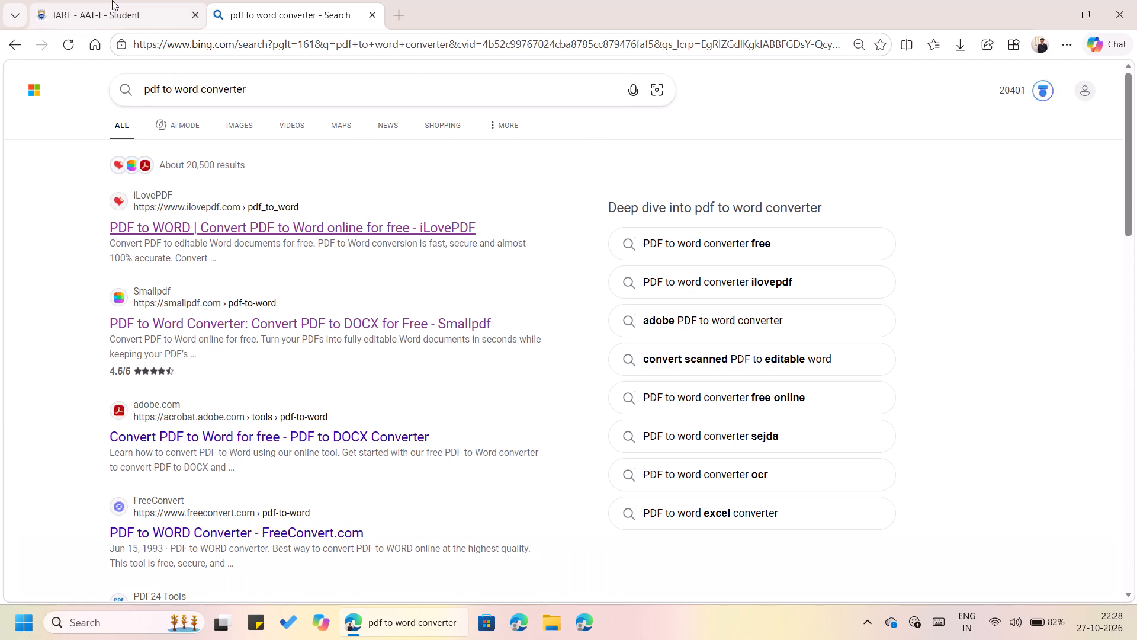
After a check of the portal's AAT-I course table, open iLovePDF's PDF to WORD converter and start selecting a PDF to convert.
{"action": "left_click", "coordinate": [112, 0]}
{"action": "left_click", "coordinate": [718, 322]}
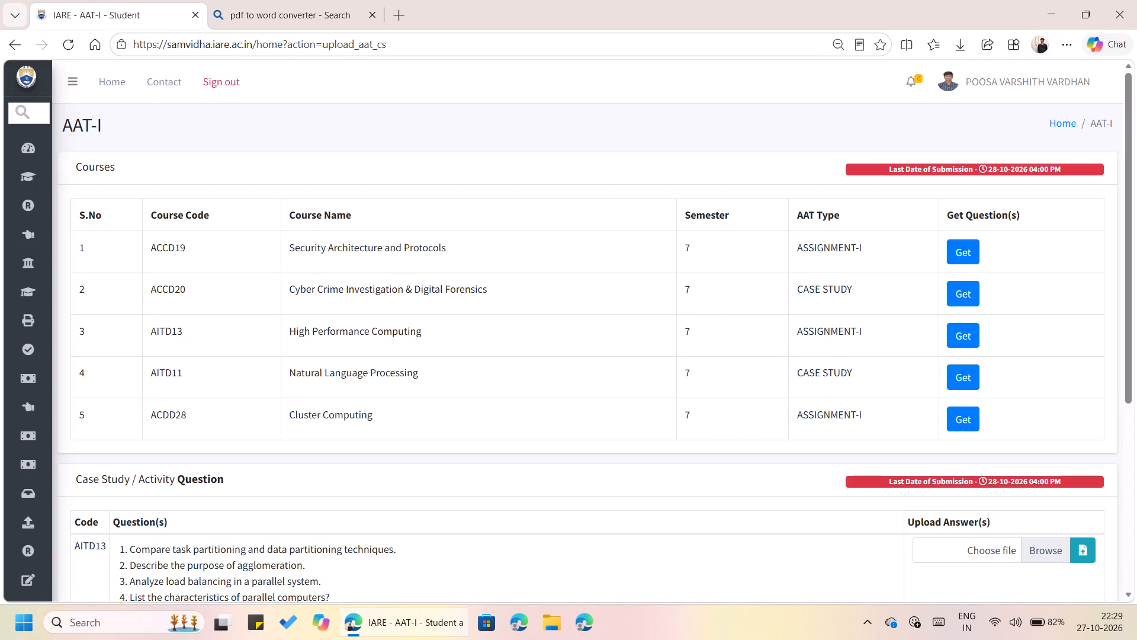
{"action": "left_click", "coordinate": [282, 6]}
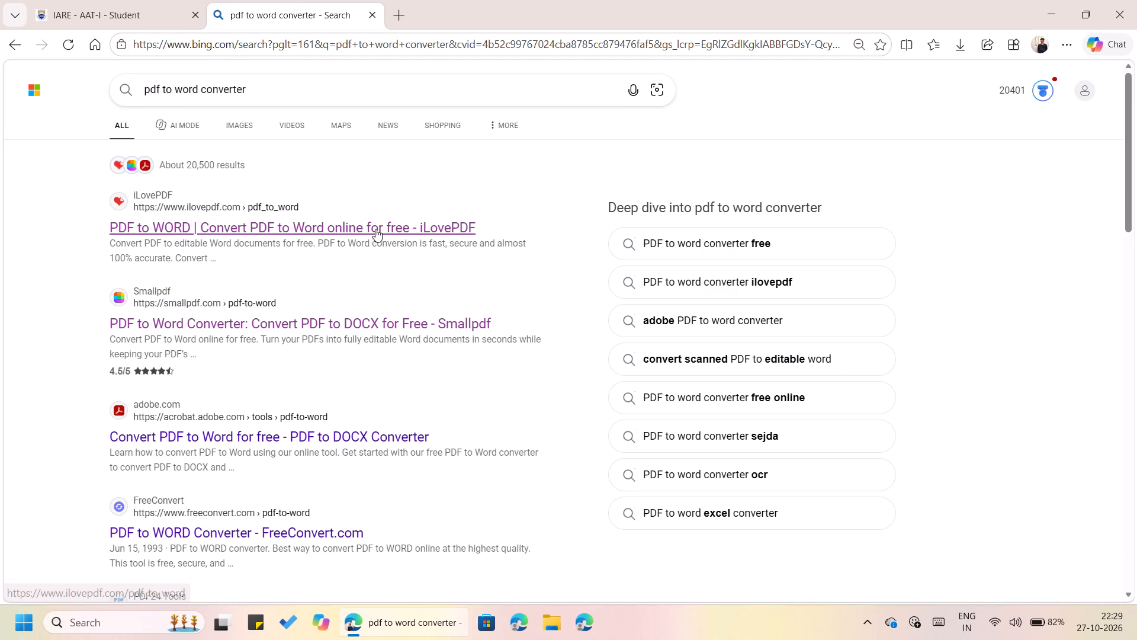
{"action": "double_click", "coordinate": [375, 229]}
{"action": "left_click", "coordinate": [566, 285]}
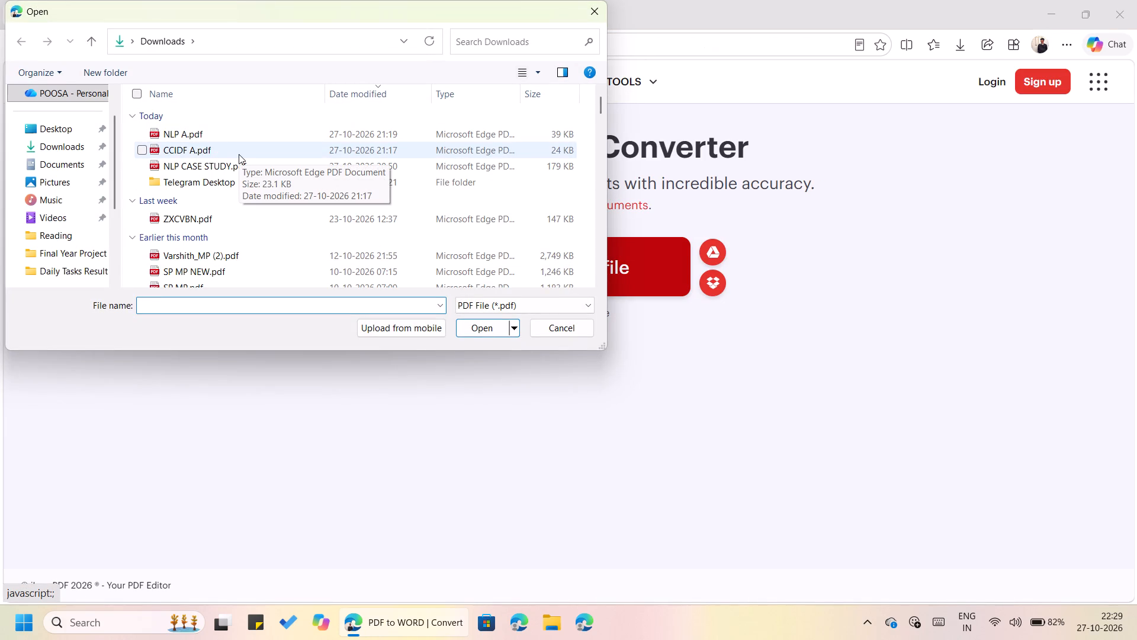
Convert CCIDF A.pdf to an editable Word document without OCR, download it and close the converter page.
{"action": "left_click", "coordinate": [239, 139]}
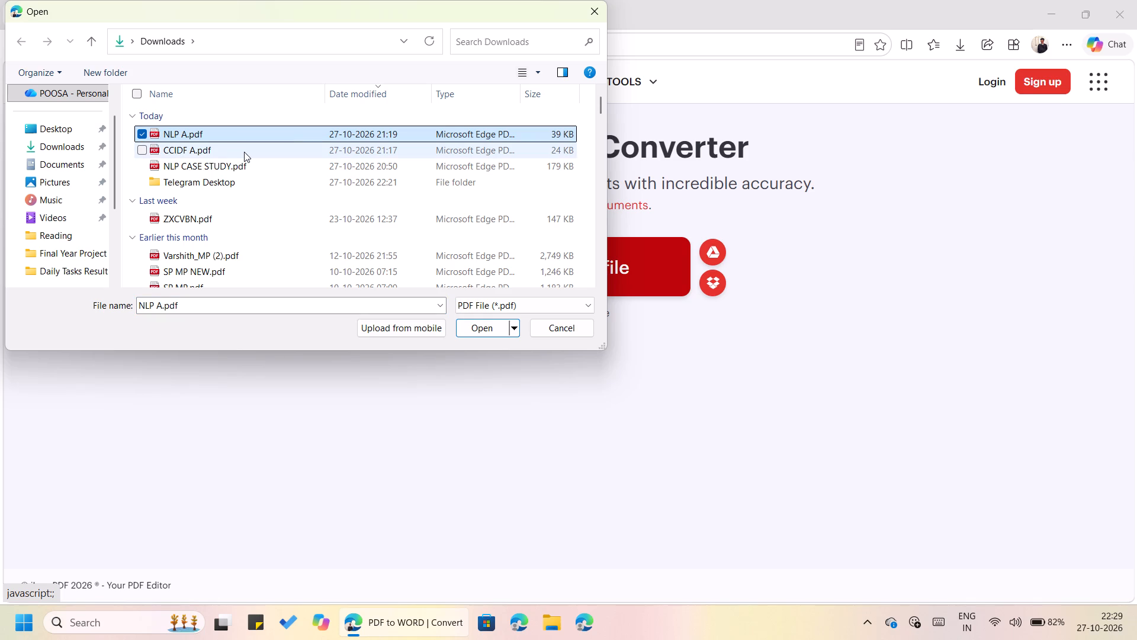
{"action": "double_click", "coordinate": [244, 152]}
{"action": "left_click", "coordinate": [561, 275]}
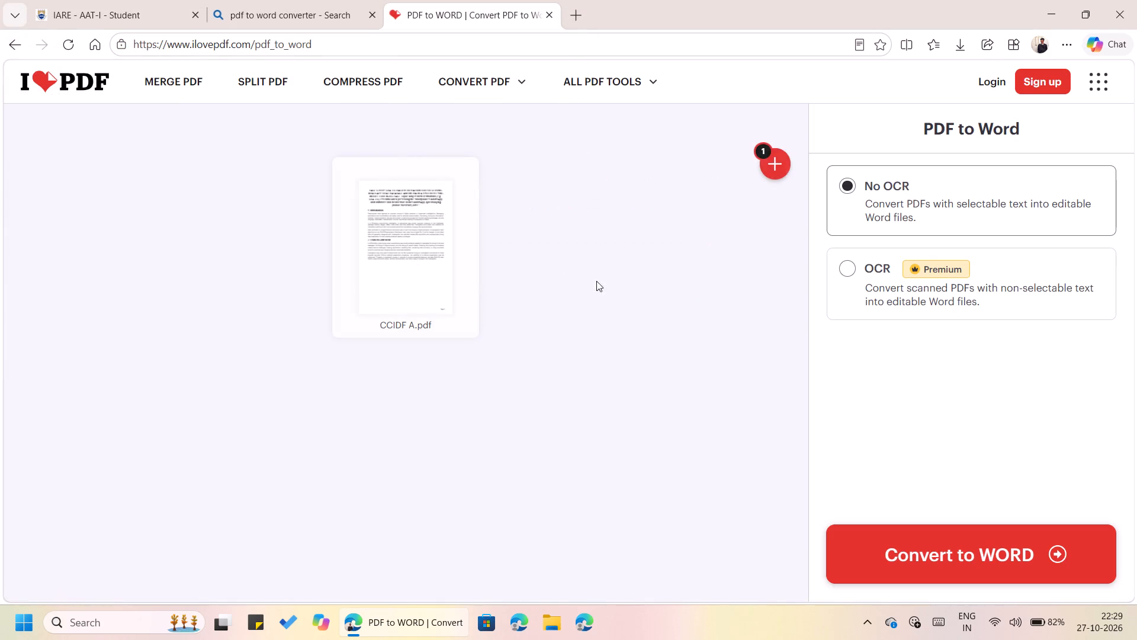
{"action": "left_click", "coordinate": [963, 549]}
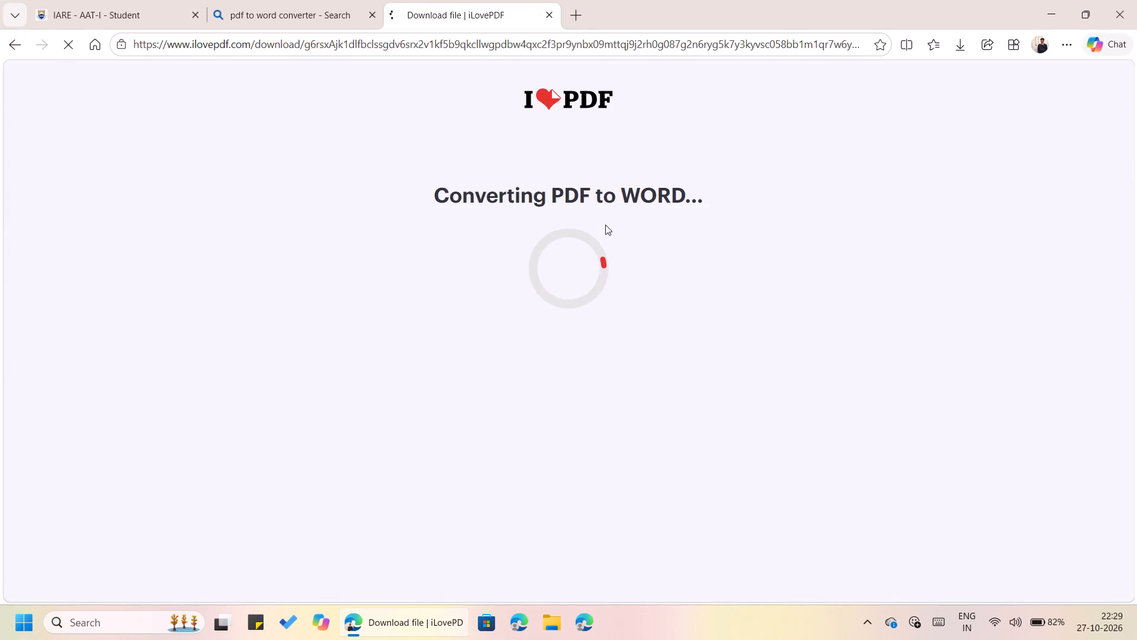
{"action": "left_click", "coordinate": [593, 212]}
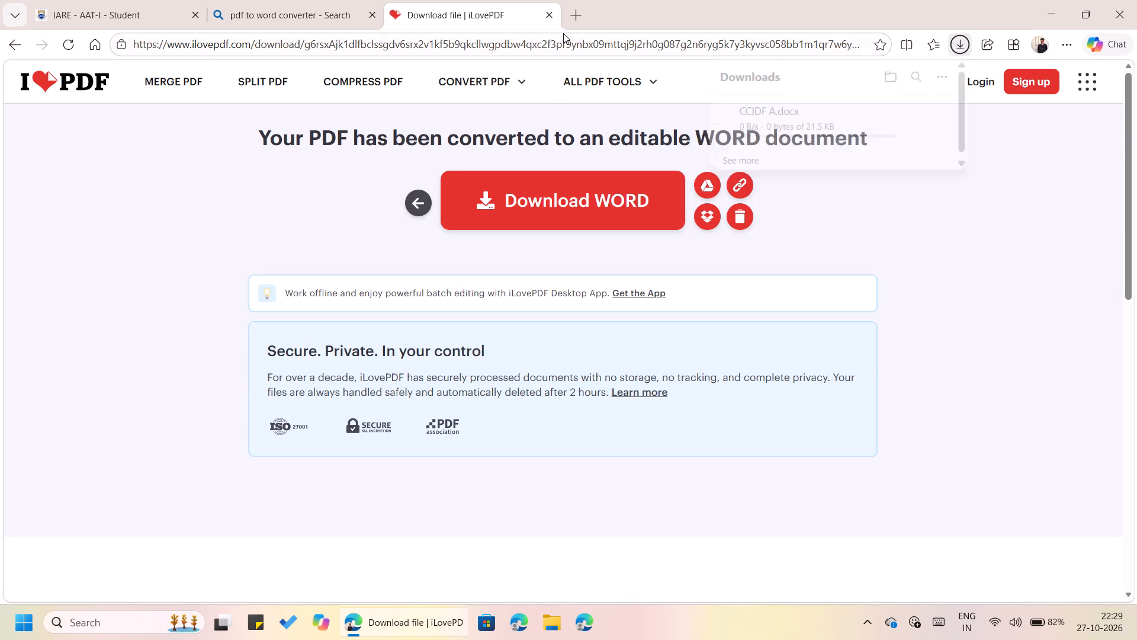
{"action": "left_click", "coordinate": [553, 12]}
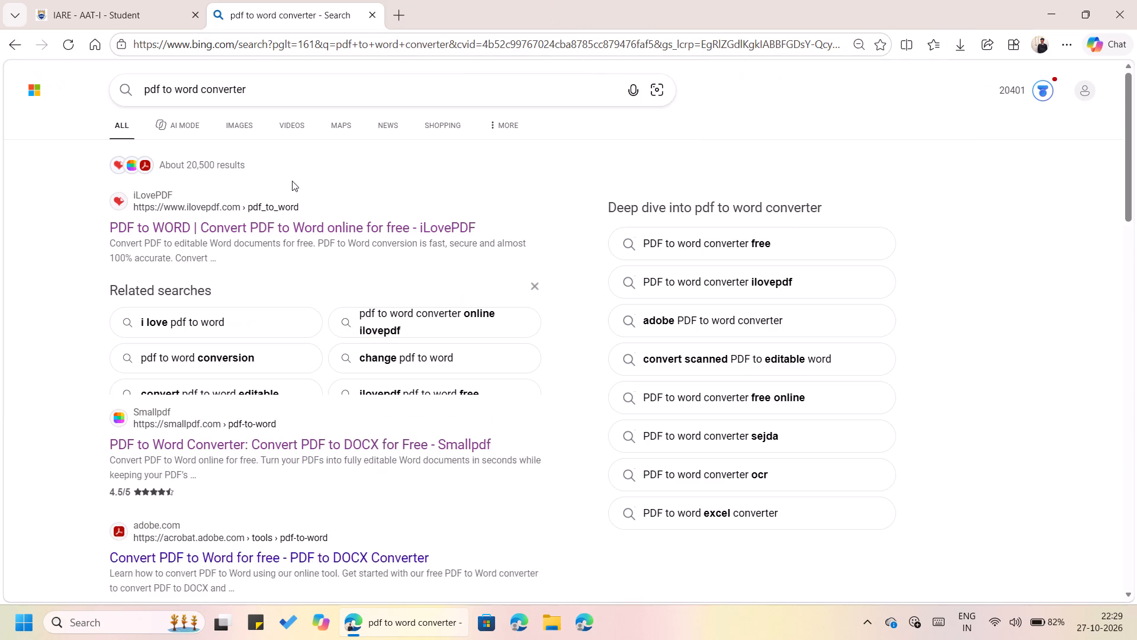
Reopen the iLovePDF converter, convert NLP A.pdf to Word, download it and close the converter and search pages.
{"action": "left_click", "coordinate": [233, 216]}
{"action": "left_click", "coordinate": [525, 263]}
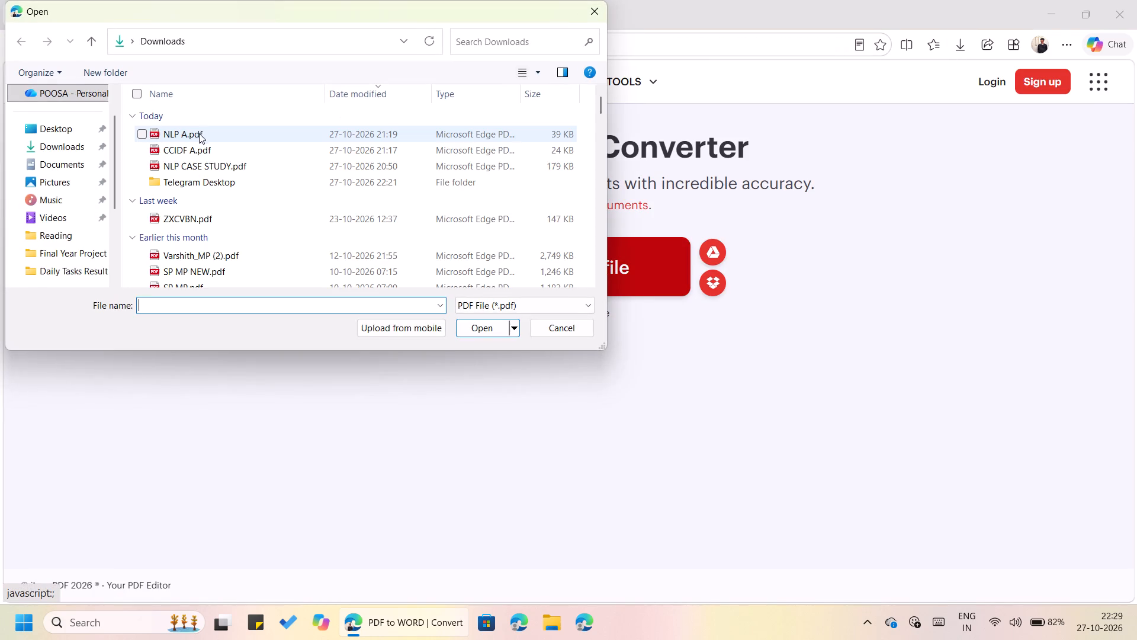
{"action": "double_click", "coordinate": [200, 133]}
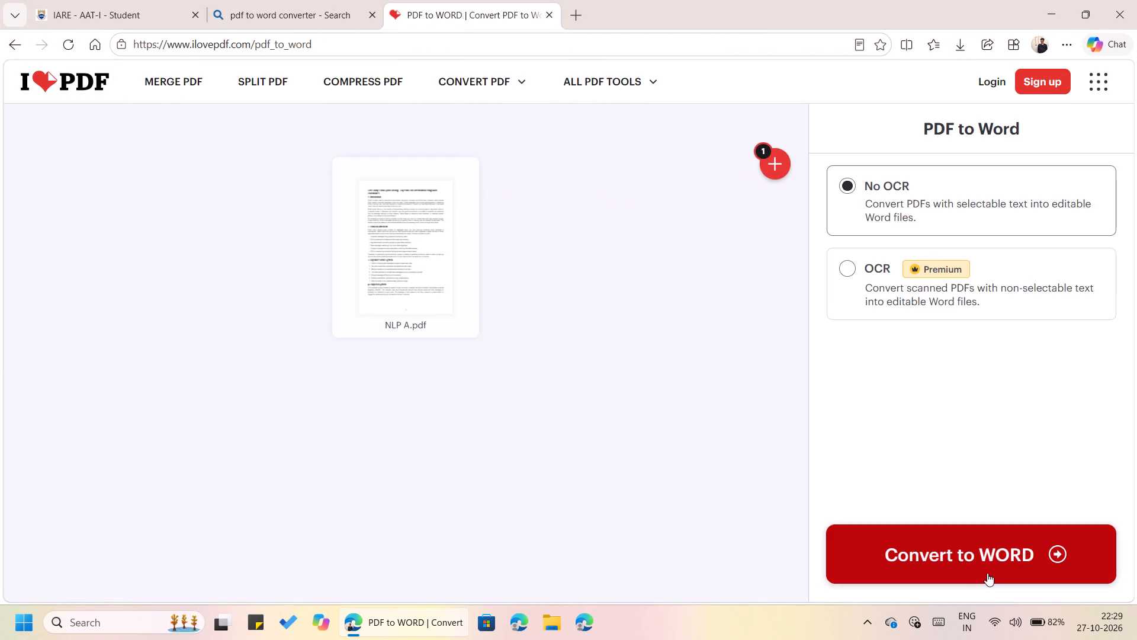
{"action": "left_click", "coordinate": [984, 552]}
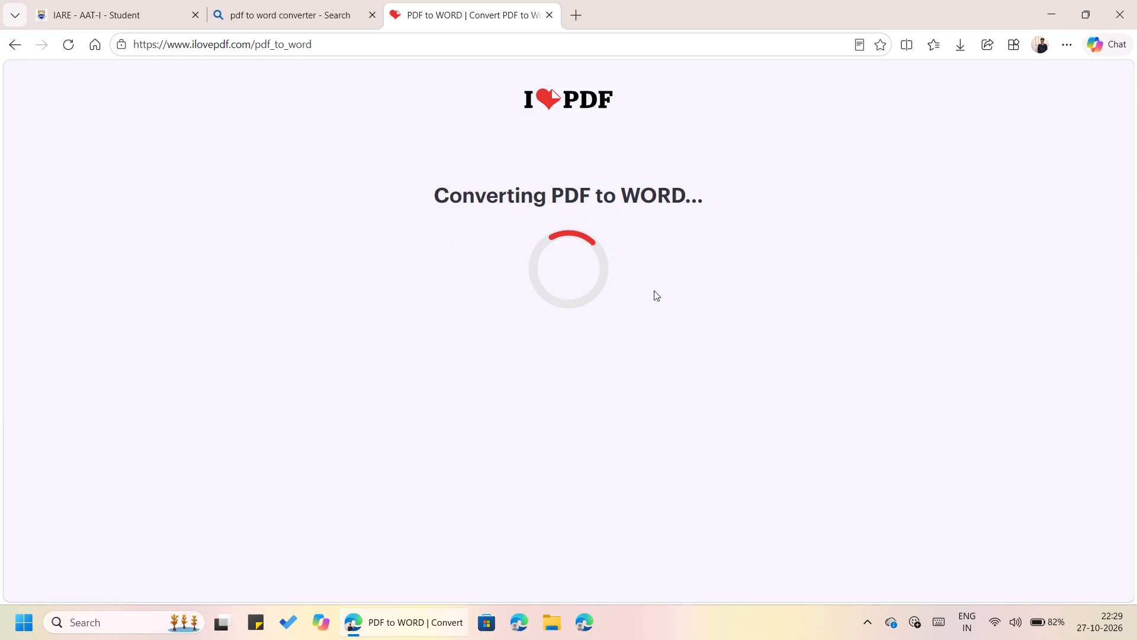
{"action": "left_click", "coordinate": [601, 216]}
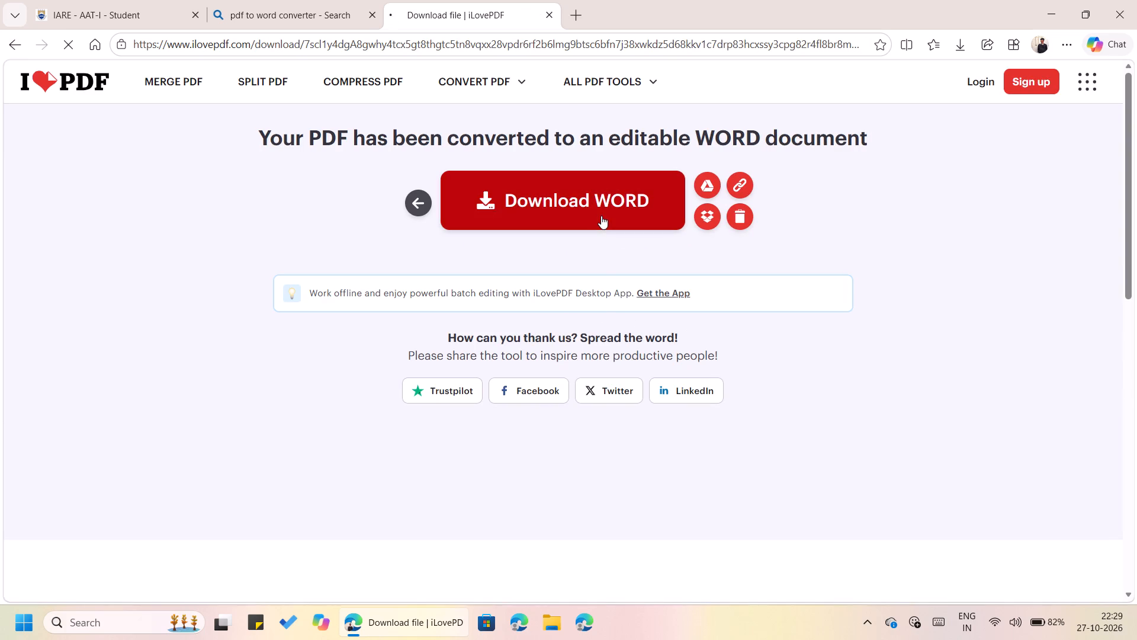
{"action": "key", "text": "ctrl+w"}
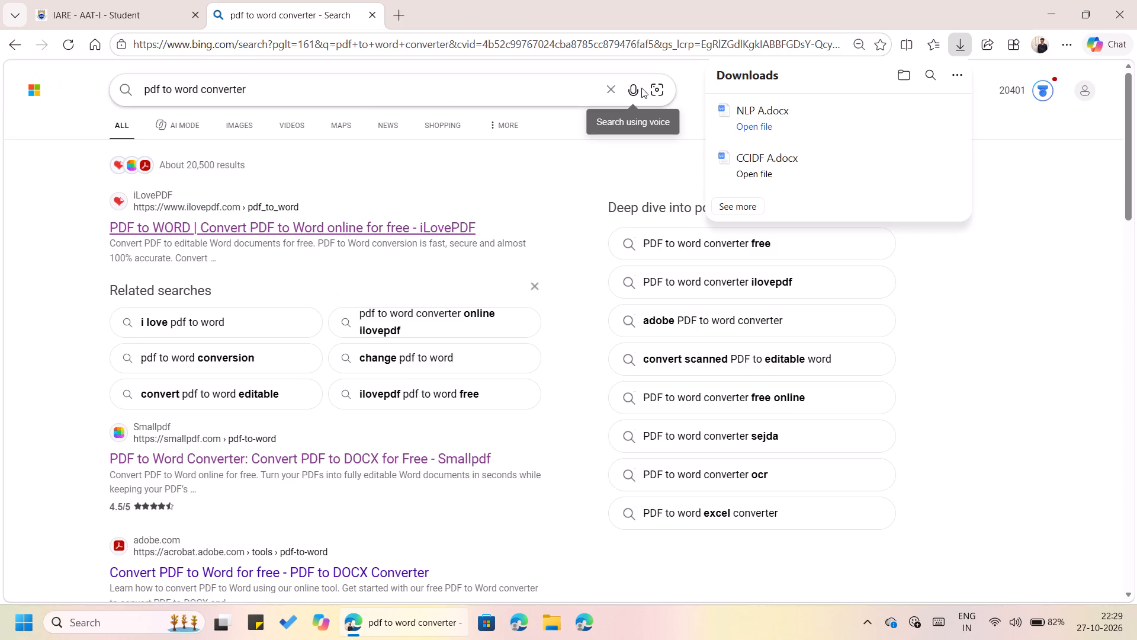
{"action": "key", "text": "ctrl+w"}
Inspect NLP CASE STUDY.pdf from the Downloads folder in File Explorer, close it and delete the file.
{"action": "left_click", "coordinate": [454, 392]}
{"action": "key", "text": "alt+Tab"}
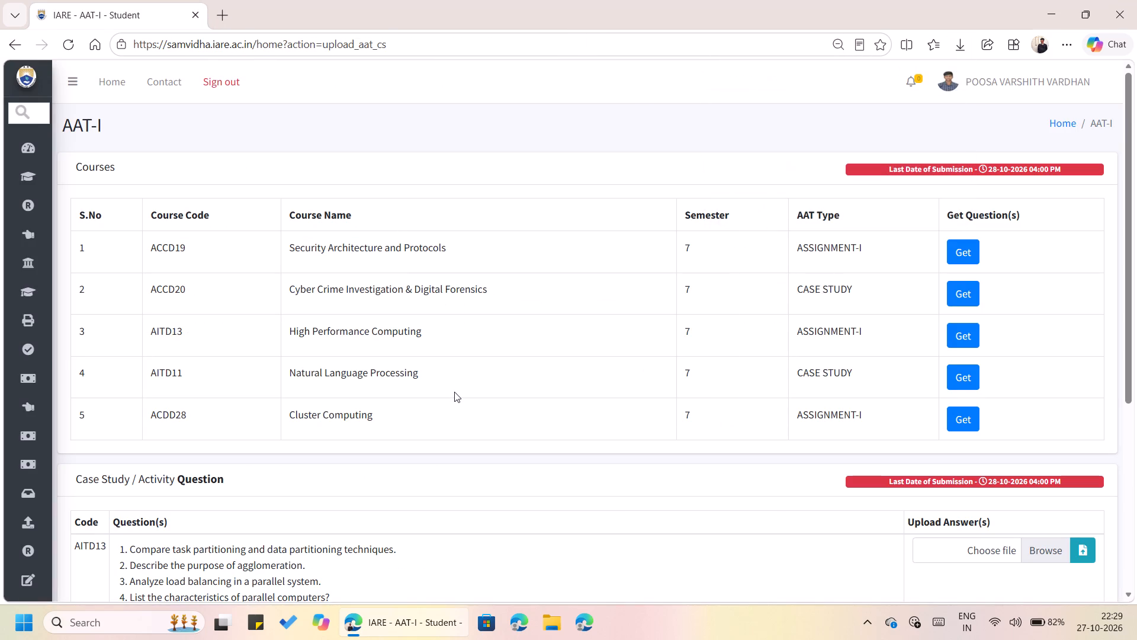
{"action": "key", "text": "alt+Tab"}
{"action": "left_click", "coordinate": [549, 621]}
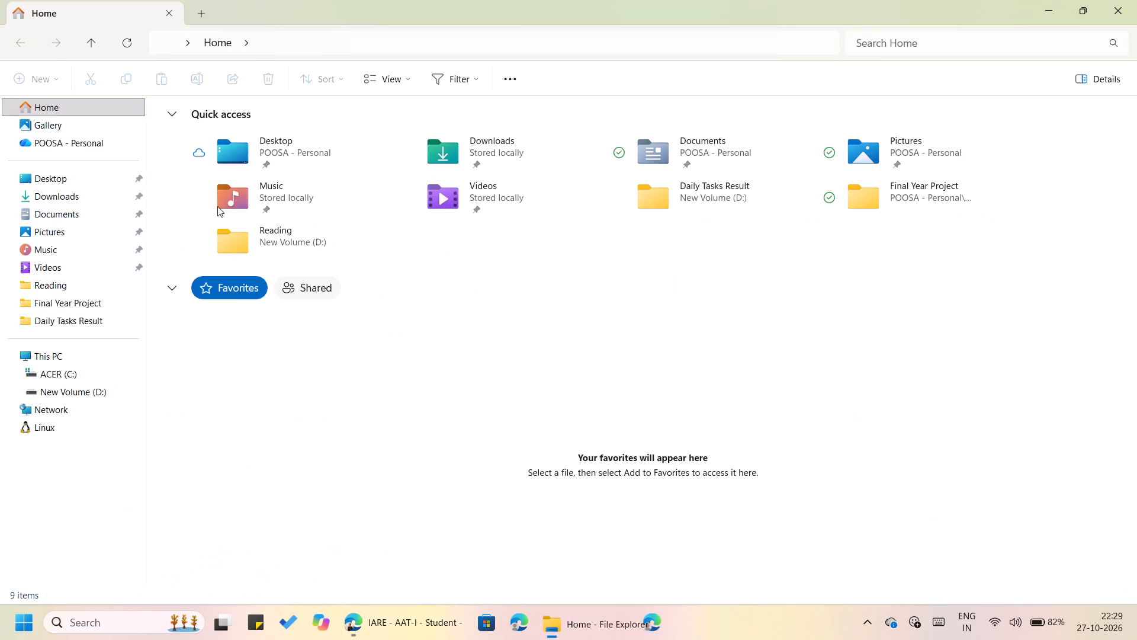
{"action": "left_click", "coordinate": [63, 195]}
{"action": "scroll", "coordinate": [362, 201], "scroll_direction": "up", "scroll_amount": 5}
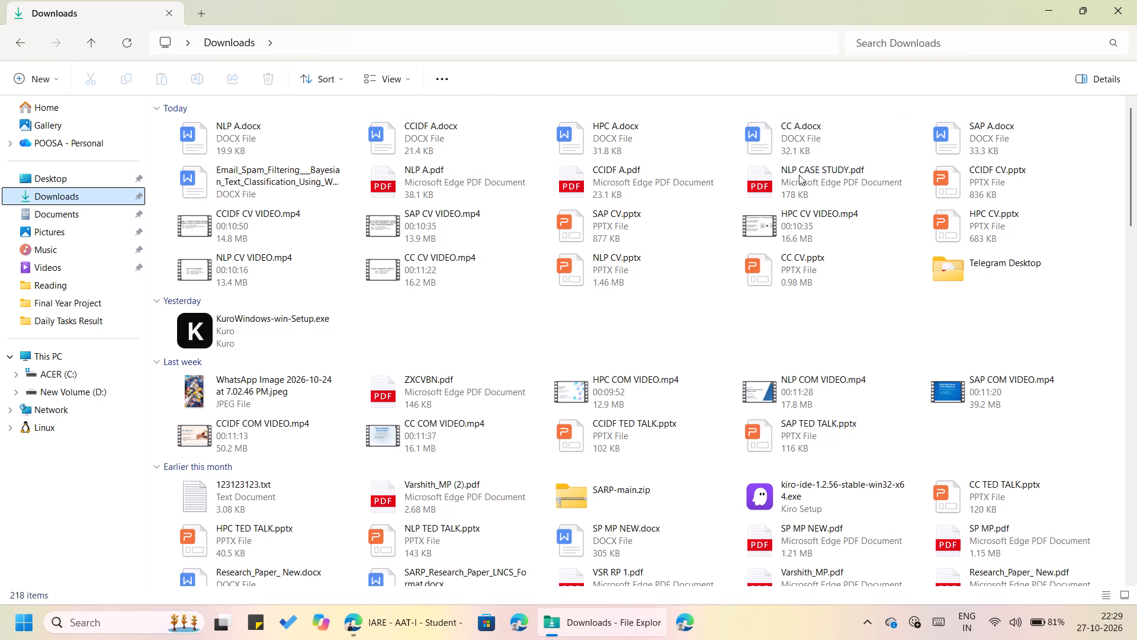
{"action": "double_click", "coordinate": [834, 187]}
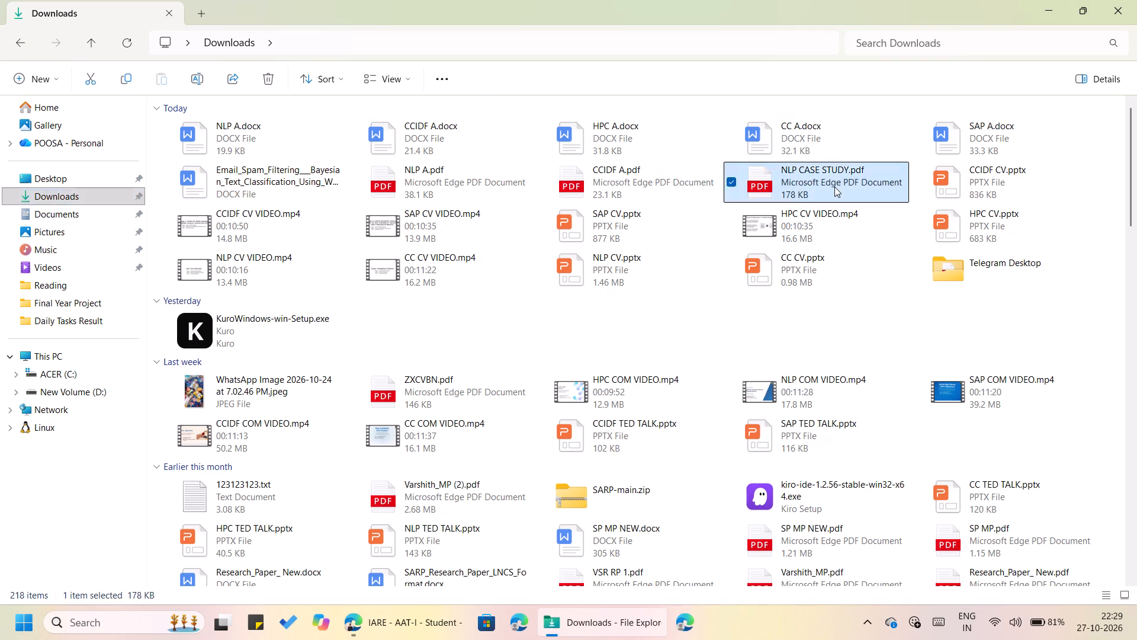
{"action": "scroll", "coordinate": [590, 300], "scroll_direction": "down", "scroll_amount": 5}
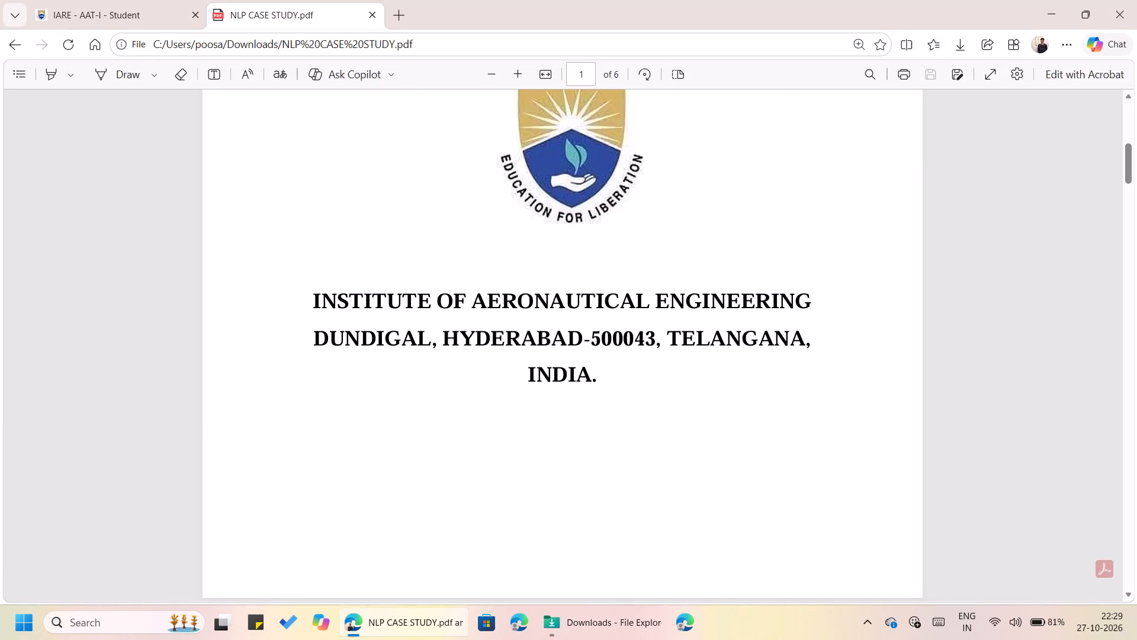
{"action": "key", "text": "ctrl+w"}
{"action": "key", "text": "alt+Tab"}
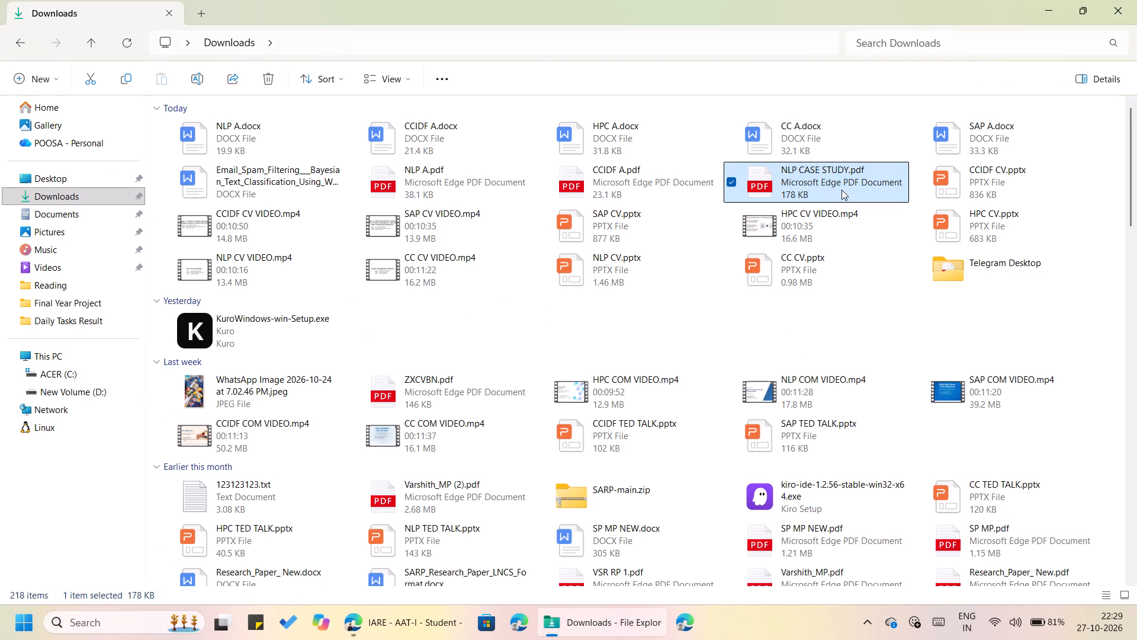
{"action": "key", "text": "Delete"}
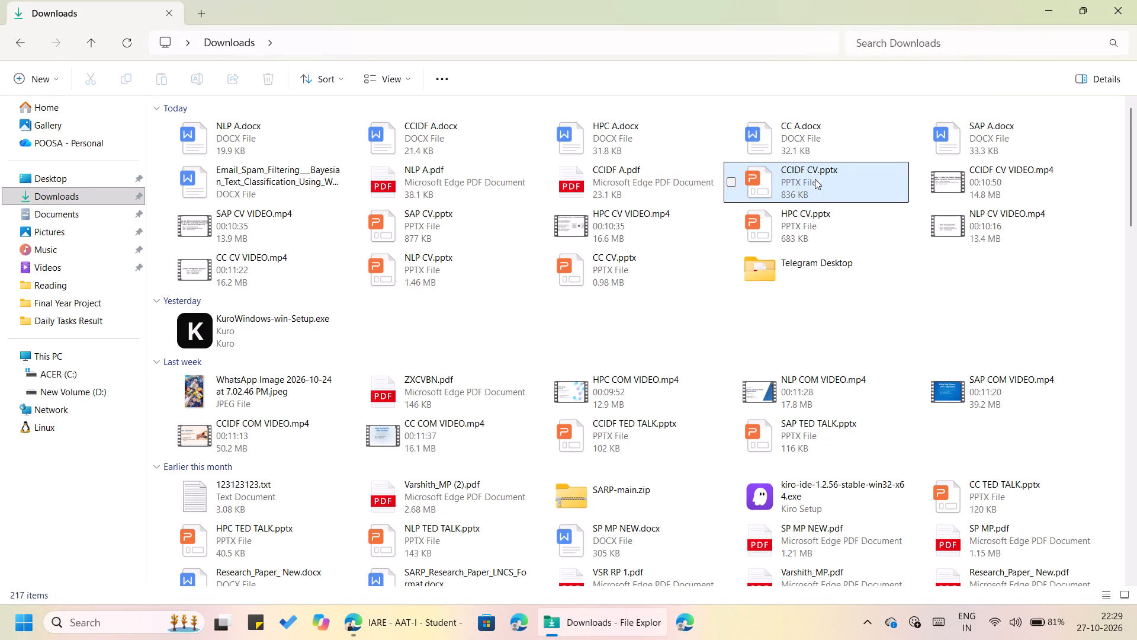
Delete the original CCIDF A.pdf and NLP A.pdf from the Downloads folder.
{"action": "left_click", "coordinate": [631, 182]}
{"action": "key", "text": "Delete"}
{"action": "left_click", "coordinate": [488, 185]}
{"action": "key", "text": "Delete"}
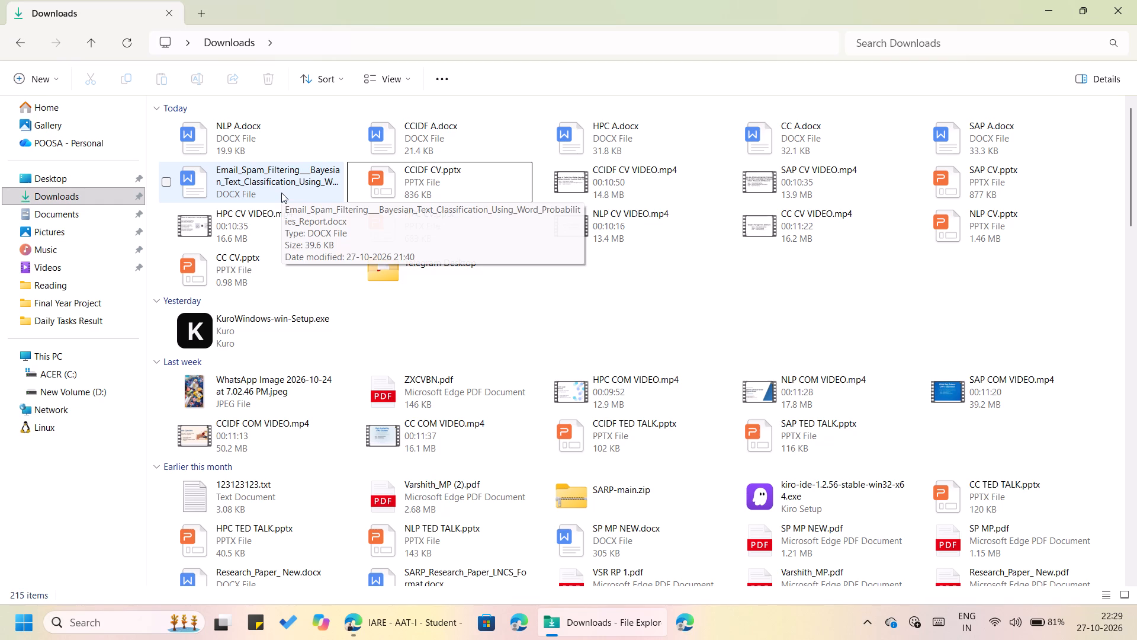
Get the Natural Language Processing case study question on the Edge portal and locate the Email Spam Filtering report in Downloads.
{"action": "key", "text": "alt+Tab"}
{"action": "left_click", "coordinate": [965, 366]}
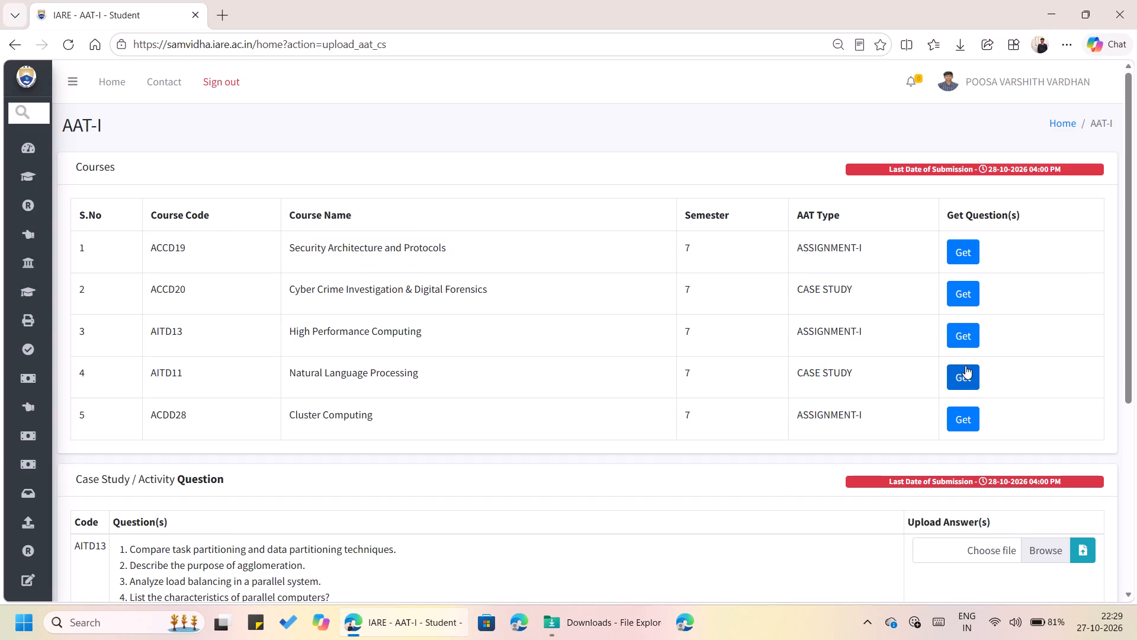
{"action": "scroll", "coordinate": [467, 450], "scroll_direction": "down", "scroll_amount": 2}
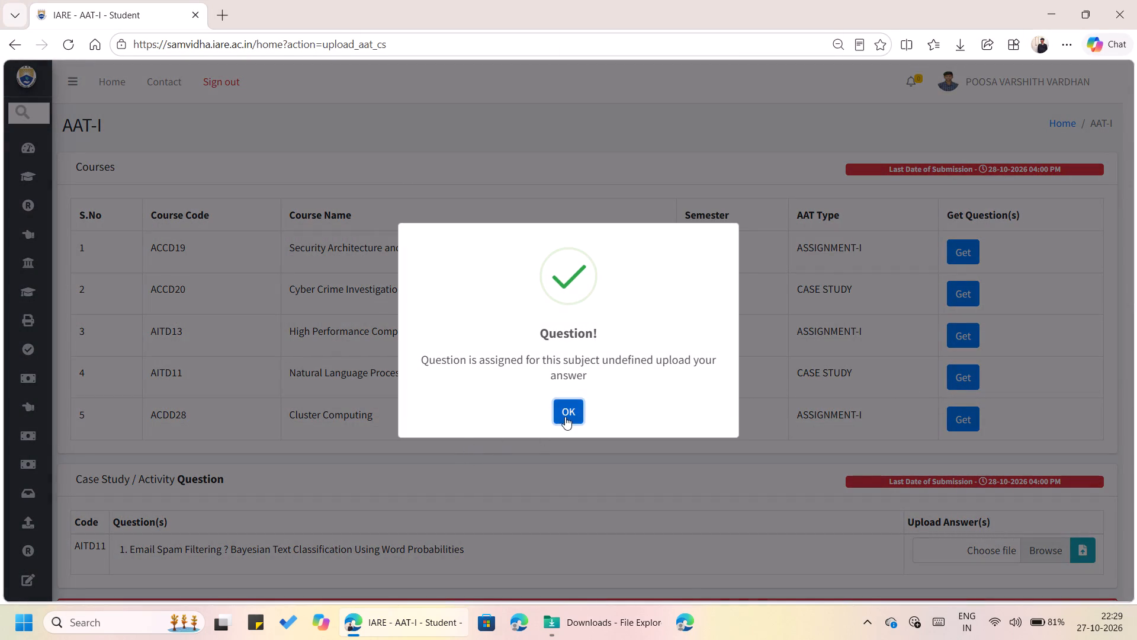
{"action": "left_click", "coordinate": [565, 417]}
{"action": "key", "text": "alt+Tab"}
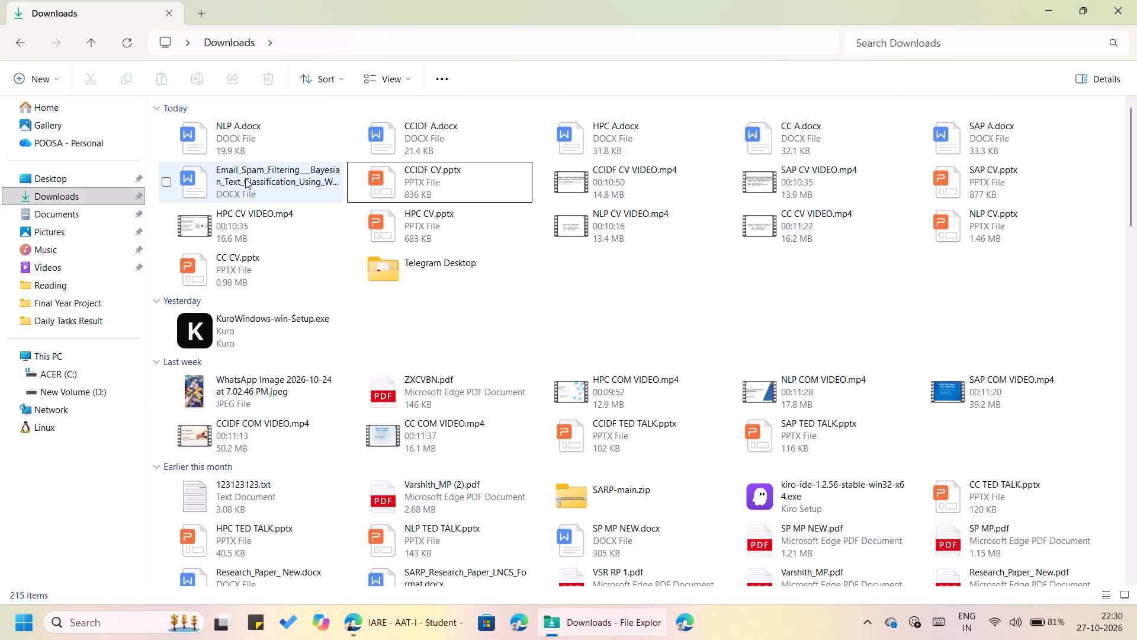
{"action": "left_click", "coordinate": [245, 178]}
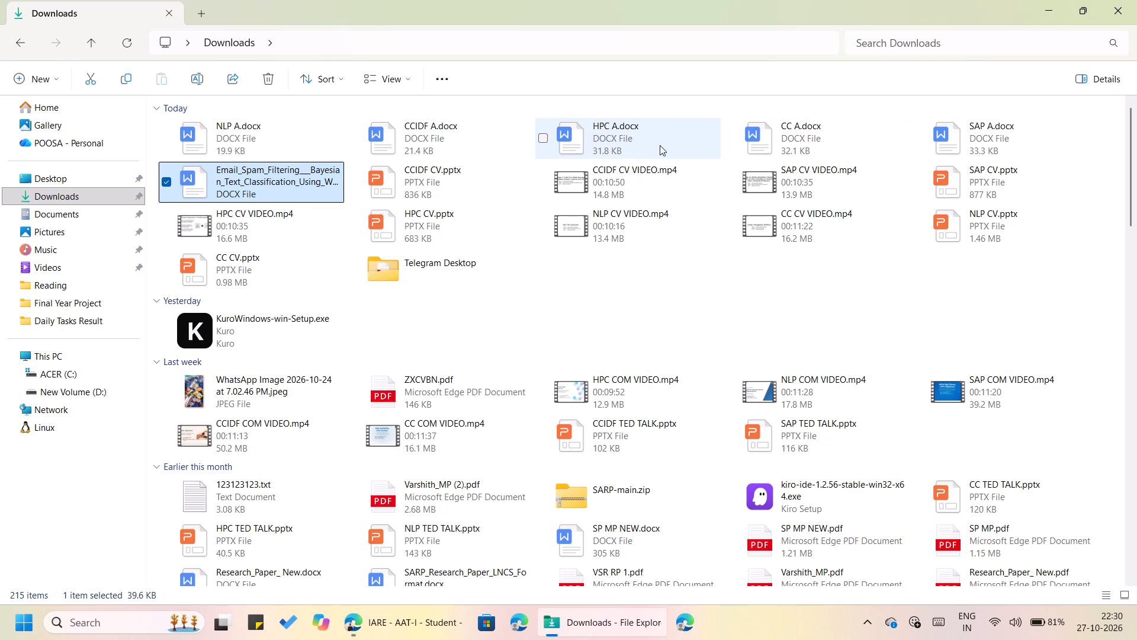
Open CCIDF A.docx from Downloads and add six blank lines above the case study title, returning to the blank area.
{"action": "key", "text": "alt+Tab"}
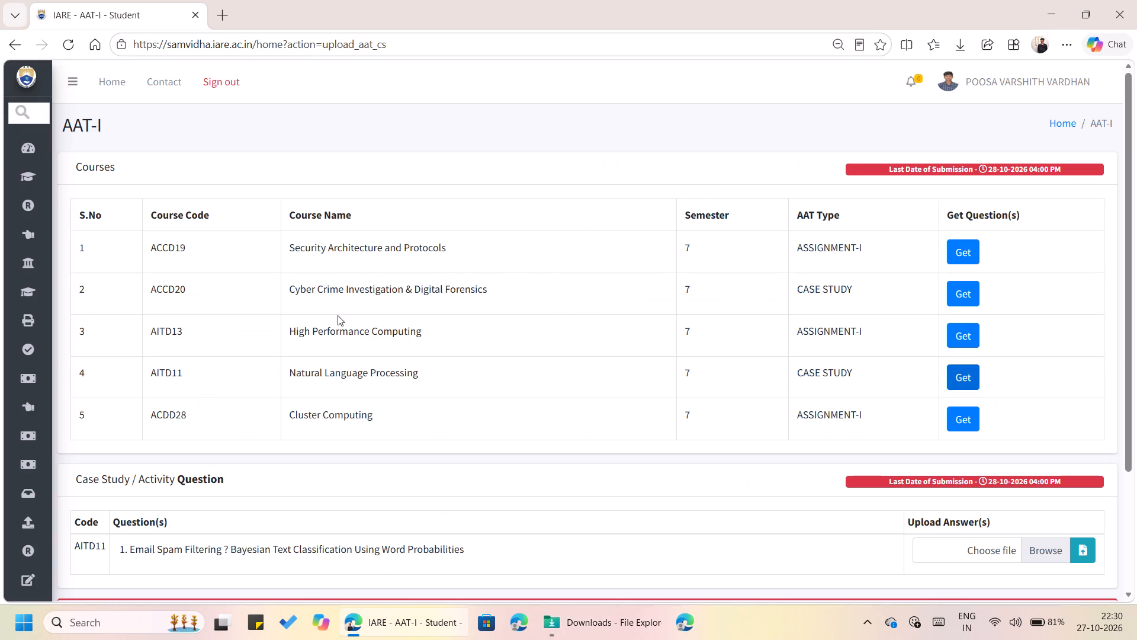
{"action": "left_click", "coordinate": [427, 303]}
{"action": "key", "text": "alt+Tab"}
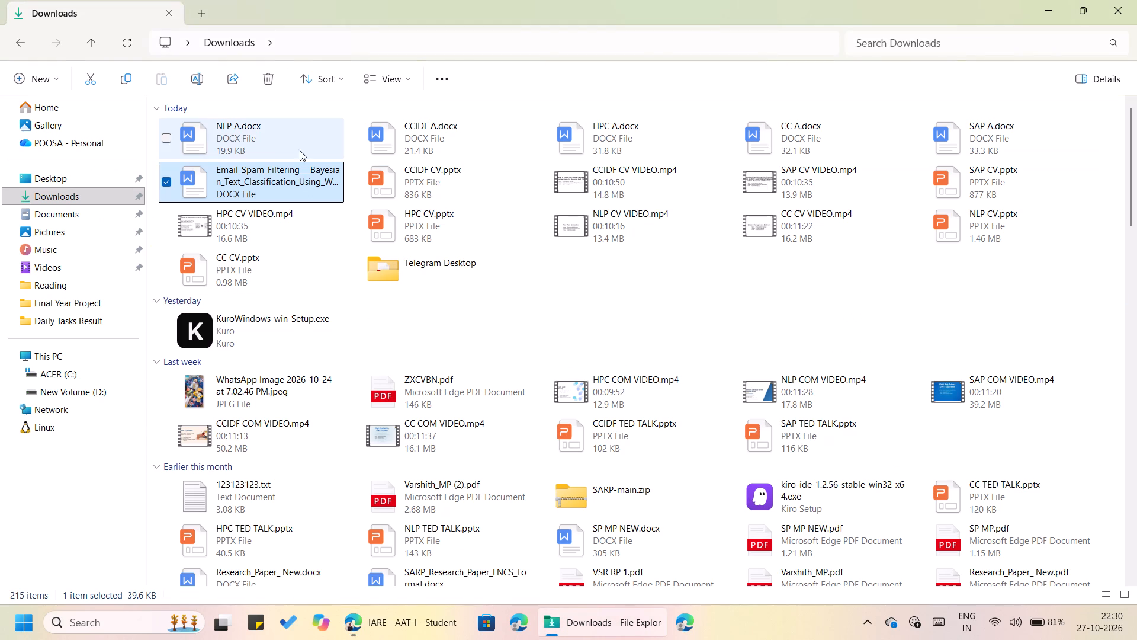
{"action": "double_click", "coordinate": [434, 144]}
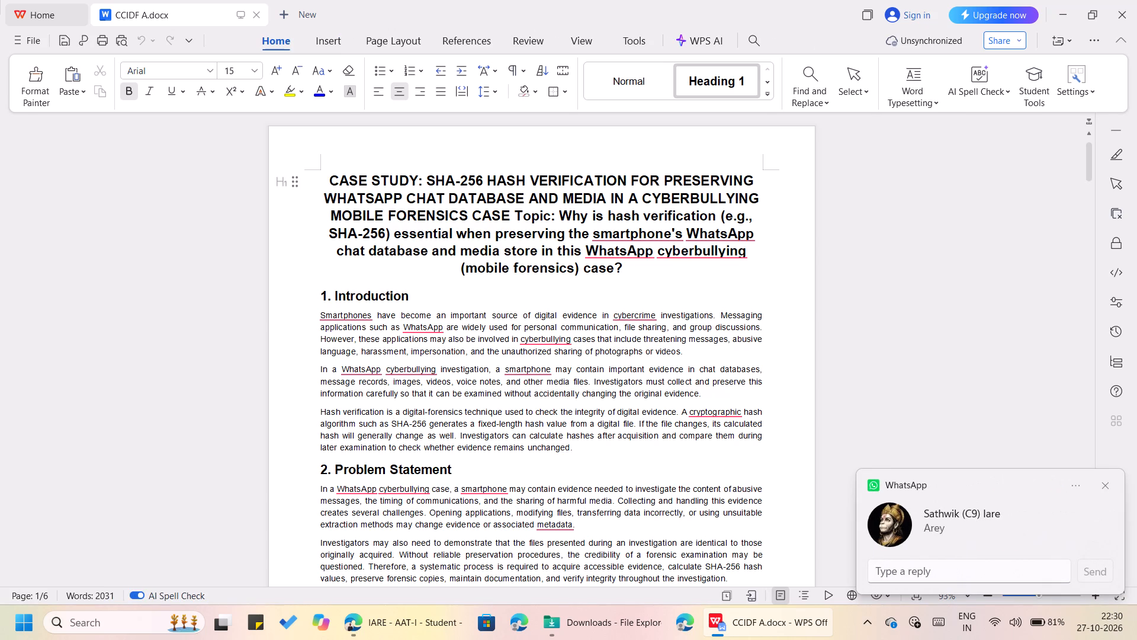
{"action": "key", "text": "Return"}
{"action": "key", "text": "Return"}
{"action": "key", "text": "Return"}
{"action": "key", "text": "Return"}
{"action": "key", "text": "Return"}
{"action": "key", "text": "Return"}
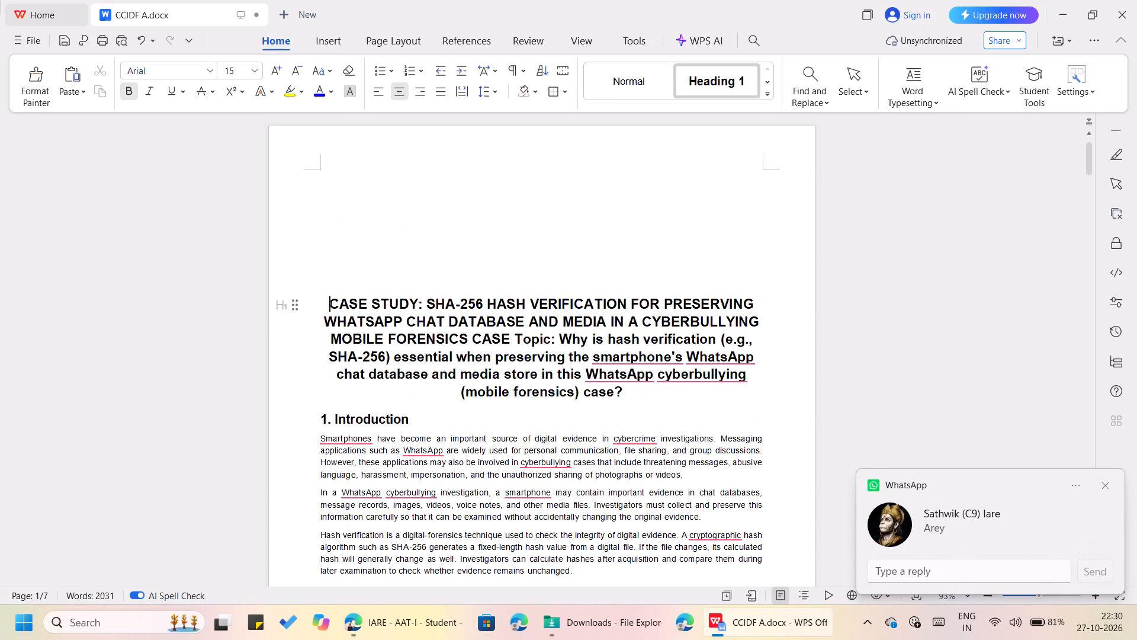
{"action": "key", "text": "Up"}
{"action": "key", "text": "Up"}
{"action": "key", "text": "Up"}
{"action": "key", "text": "Up"}
{"action": "key", "text": "Up"}
Open HPC A.docx from Downloads, copy its whole cover page from the institute heading through the address line, and close the document.
{"action": "key", "text": "alt+Tab"}
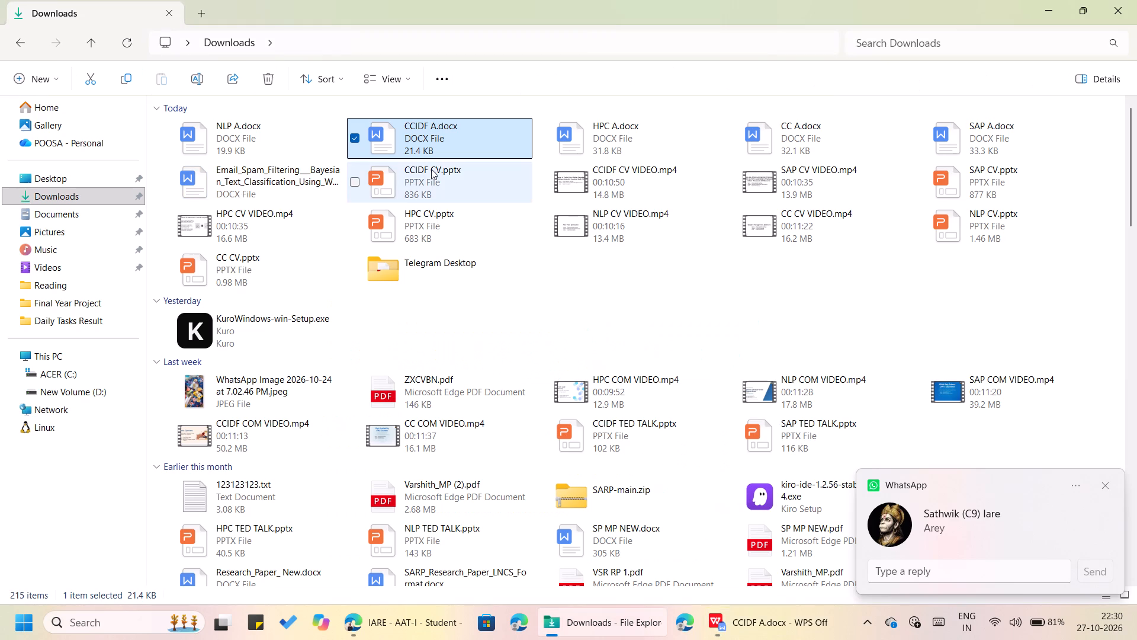
{"action": "double_click", "coordinate": [632, 143]}
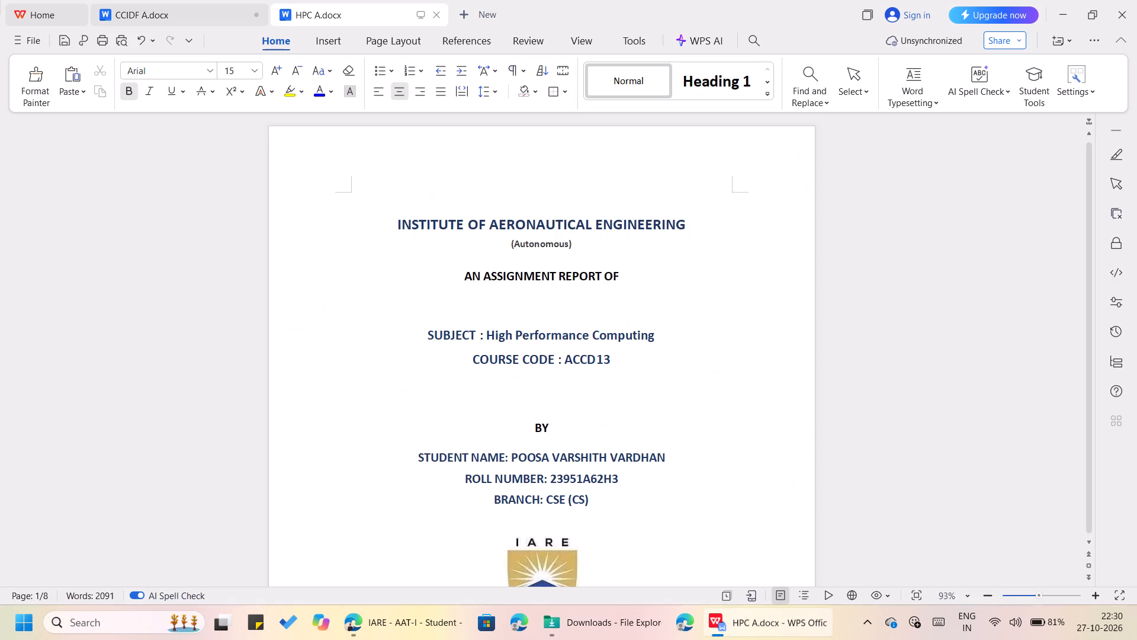
{"action": "left_click_drag", "start_coordinate": [396, 222], "coordinate": [397, 225]}
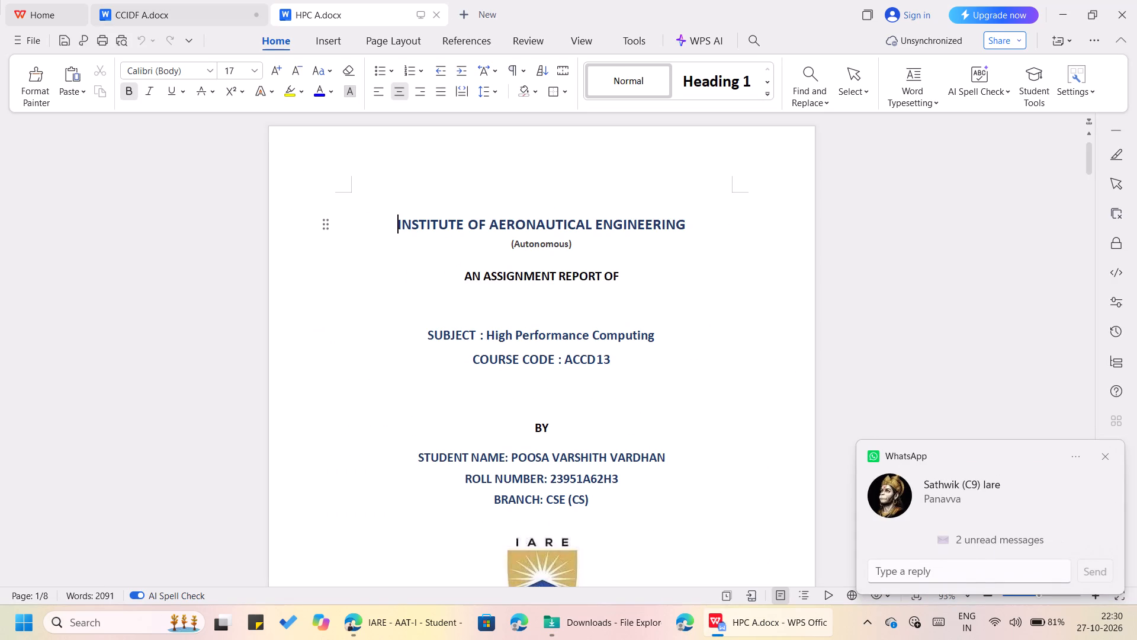
{"action": "left_click_drag", "start_coordinate": [397, 225], "coordinate": [576, 447]}
{"action": "scroll", "coordinate": [538, 380], "scroll_direction": "down", "scroll_amount": 5}
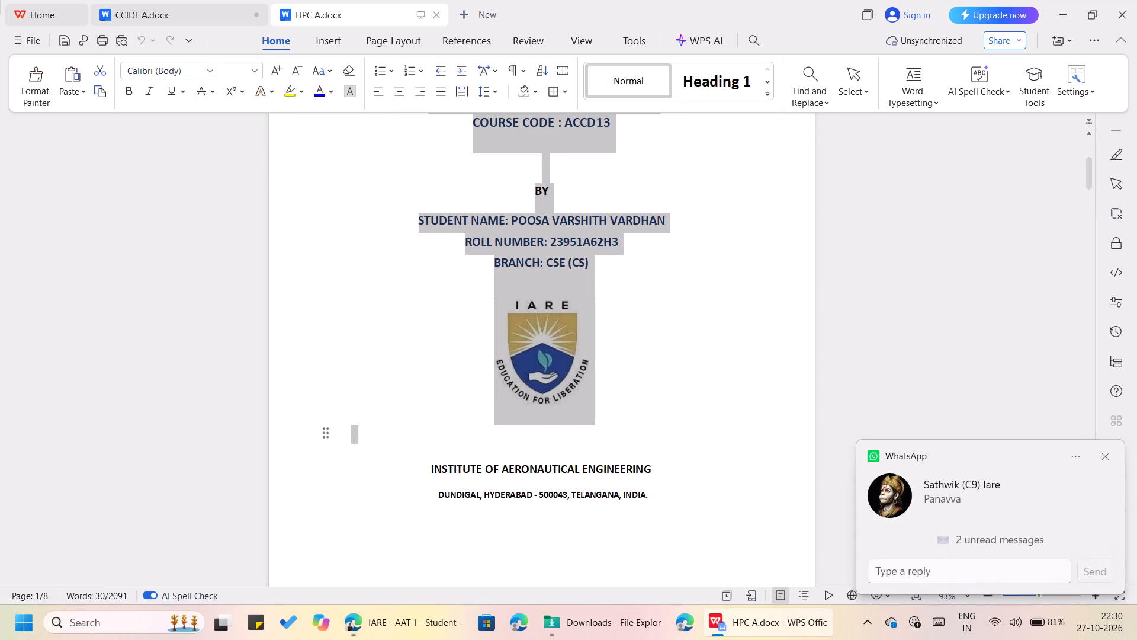
{"action": "left_click_drag", "start_coordinate": [576, 447], "coordinate": [648, 504]}
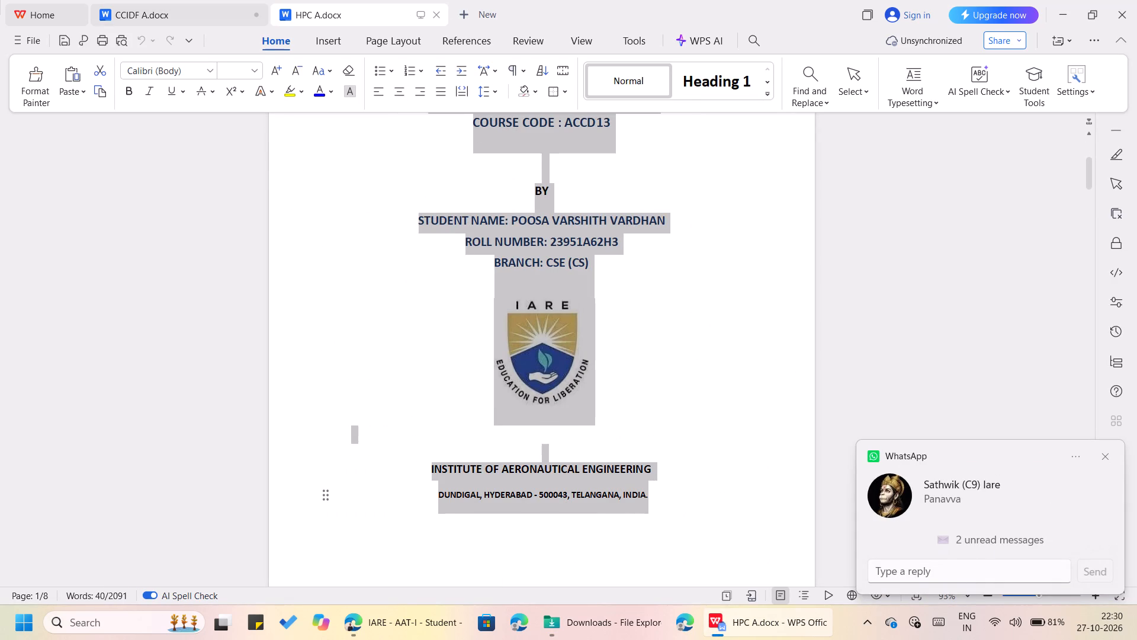
{"action": "left_click_drag", "start_coordinate": [648, 504], "coordinate": [650, 505]}
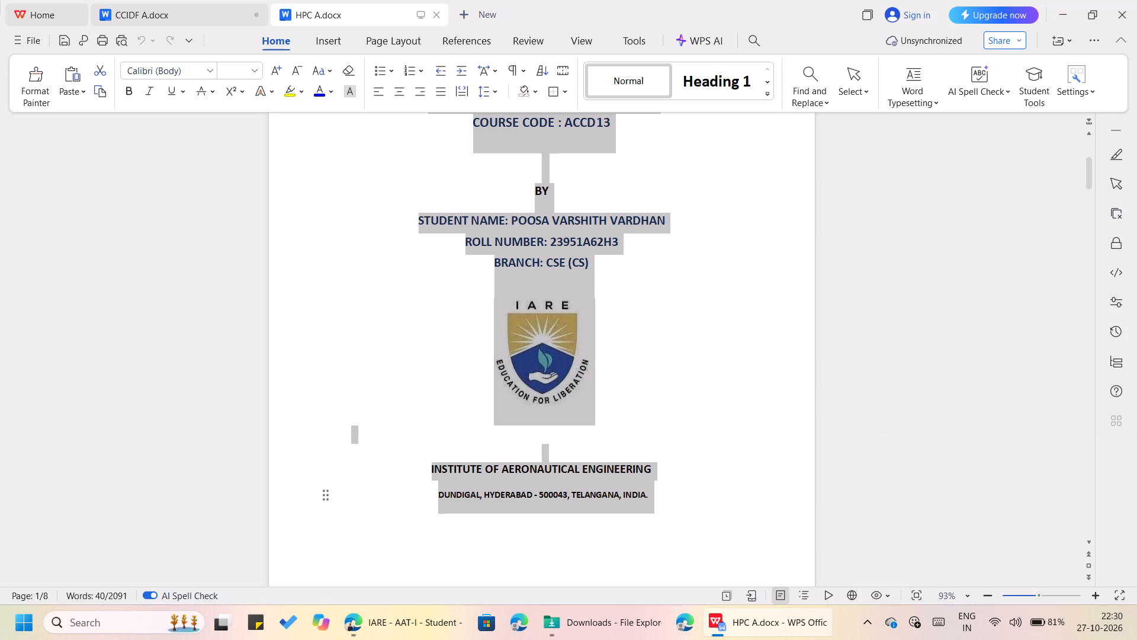
{"action": "left_click_drag", "start_coordinate": [650, 505], "coordinate": [649, 504]}
{"action": "key", "text": "ctrl+c"}
{"action": "key", "text": "ctrl+c"}
{"action": "key", "text": "ctrl+c"}
{"action": "key", "text": "ctrl+c"}
{"action": "key", "text": "ctrl+w"}
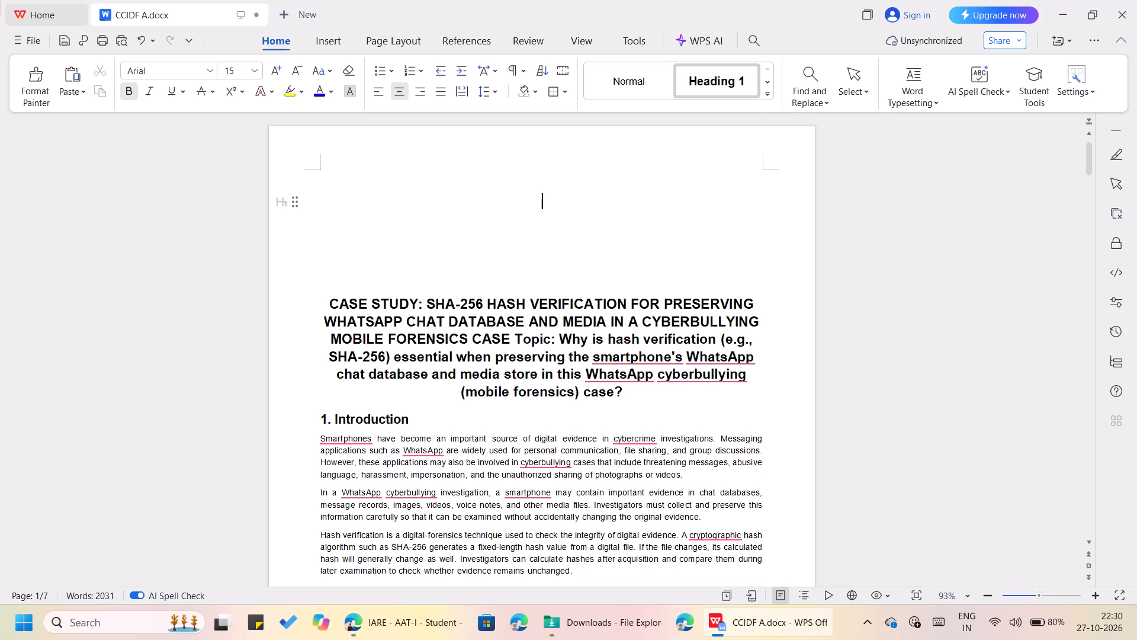
Paste the copied cover page at the start of CCIDF A.docx and push the case study title onto page 2 with three blank lines.
{"action": "key", "text": "ctrl+v"}
{"action": "scroll", "coordinate": [430, 240], "scroll_direction": "down", "scroll_amount": 2}
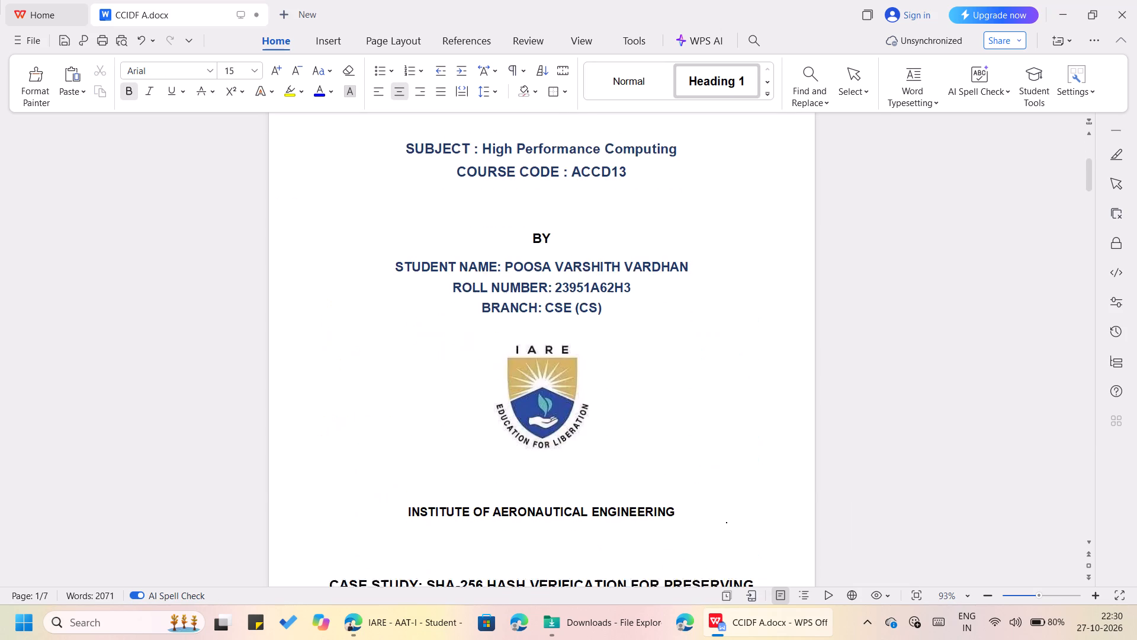
{"action": "scroll", "coordinate": [430, 241], "scroll_direction": "down", "scroll_amount": 4}
{"action": "left_click", "coordinate": [322, 387]}
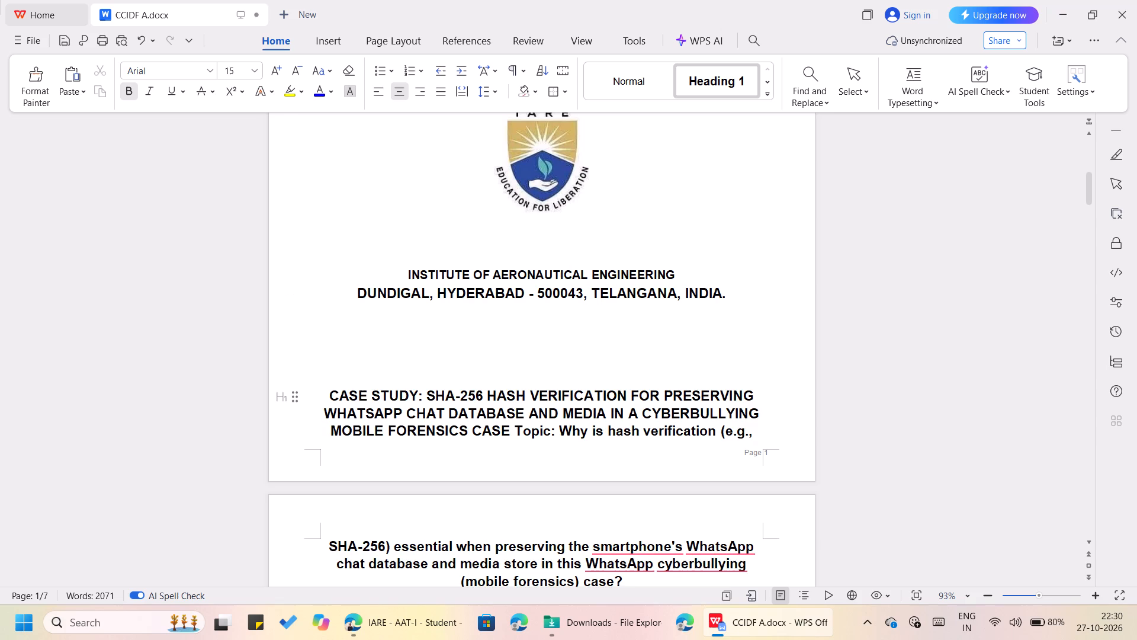
{"action": "key", "text": "Return"}
{"action": "key", "text": "Return"}
{"action": "key", "text": "Return"}
{"action": "scroll", "coordinate": [331, 388], "scroll_direction": "down", "scroll_amount": 5}
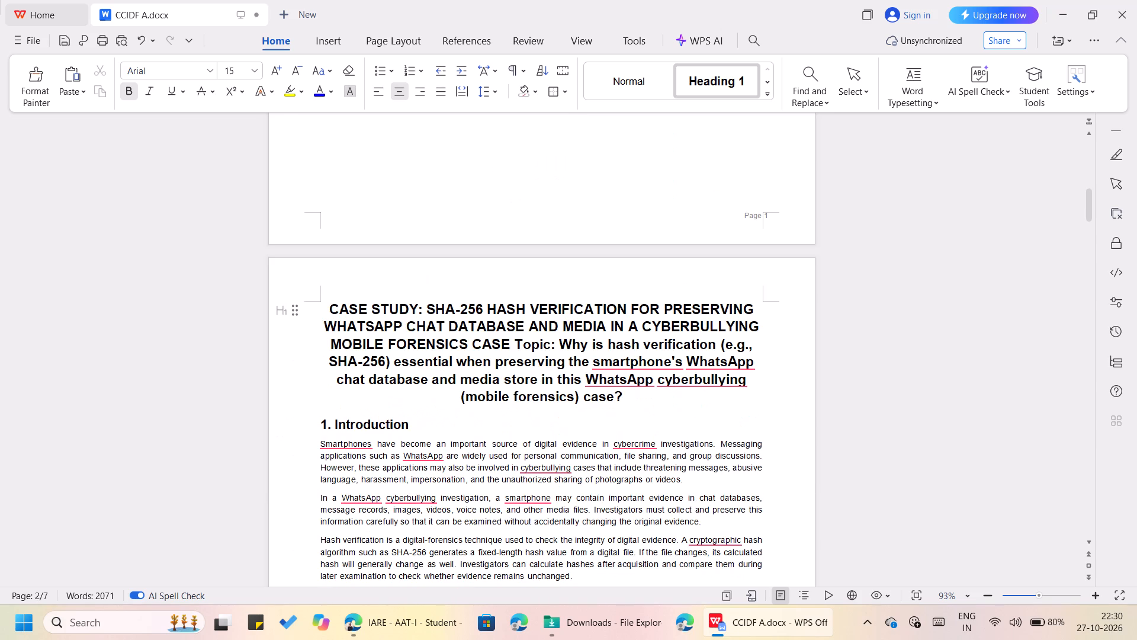
{"action": "scroll", "coordinate": [447, 360], "scroll_direction": "up", "scroll_amount": 4}
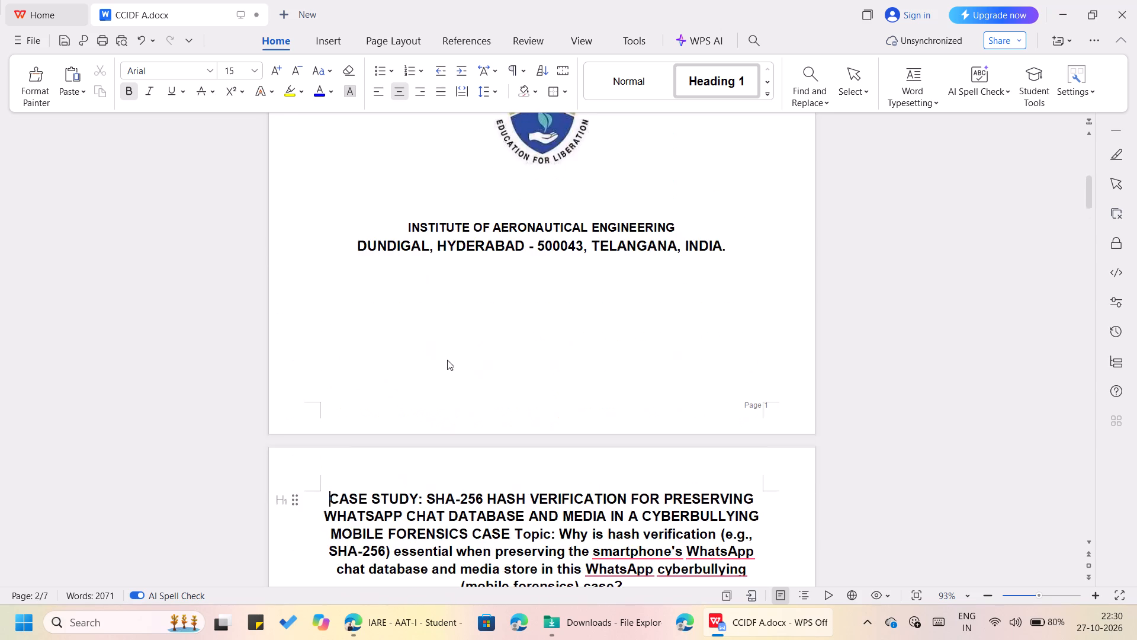
{"action": "scroll", "coordinate": [447, 360], "scroll_direction": "up", "scroll_amount": 17}
{"action": "scroll", "coordinate": [478, 247], "scroll_direction": "down", "scroll_amount": 3}
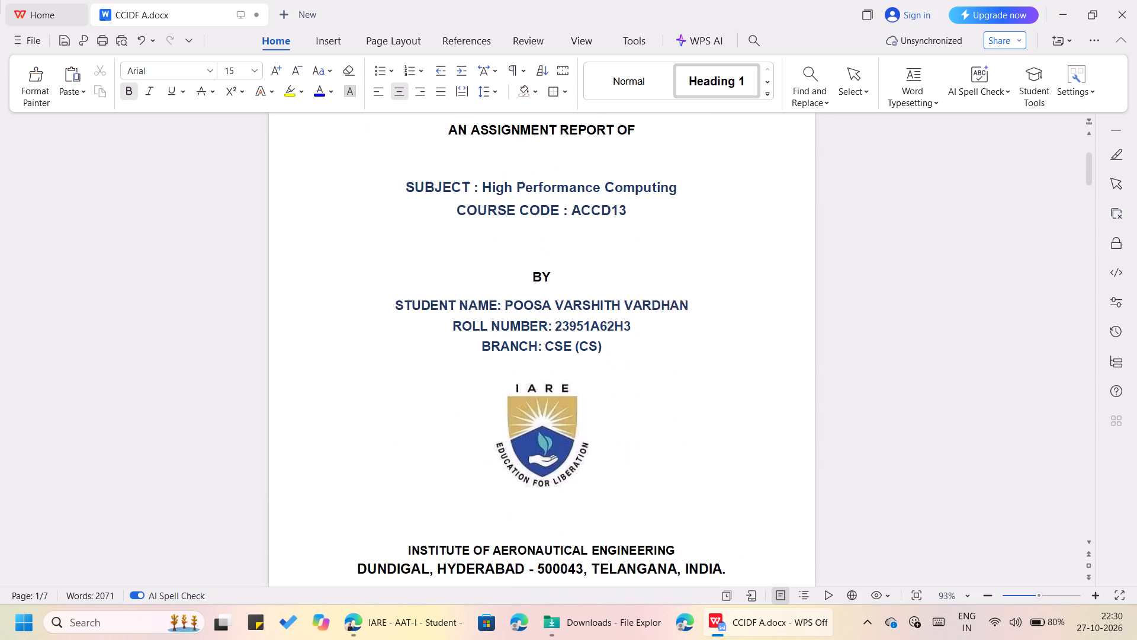
{"action": "scroll", "coordinate": [482, 257], "scroll_direction": "up", "scroll_amount": 2}
Switch to the Downloads window in File Explorer and close it.
{"action": "key", "text": "alt+Tab"}
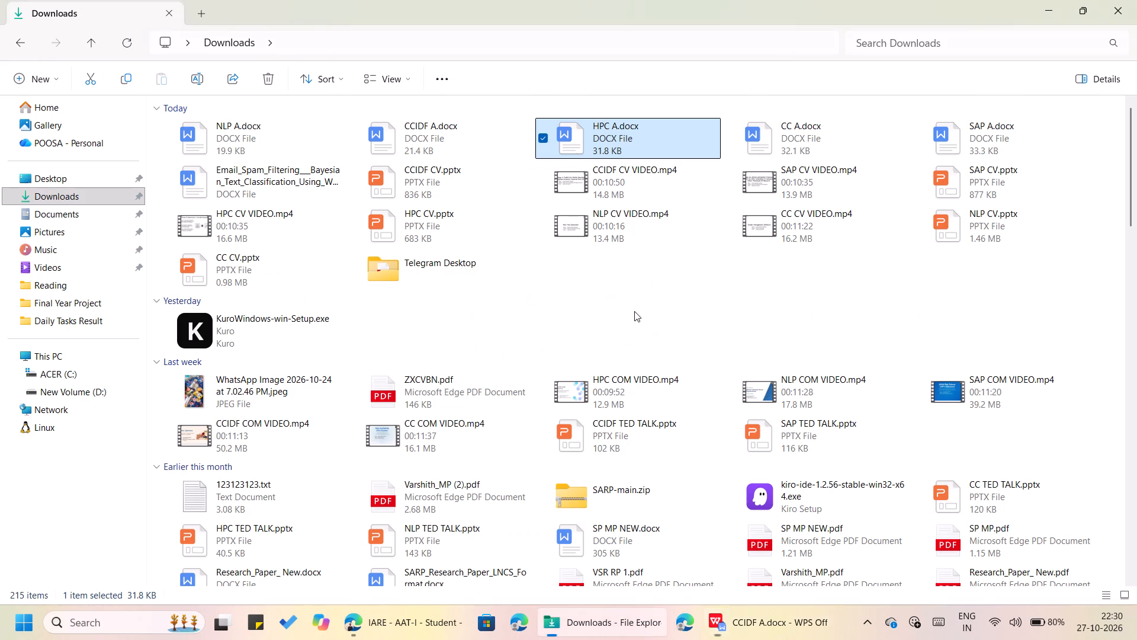
{"action": "key", "text": "alt+Tab"}
{"action": "key", "text": "alt+Tab"}
{"action": "left_click", "coordinate": [1136, 0]}
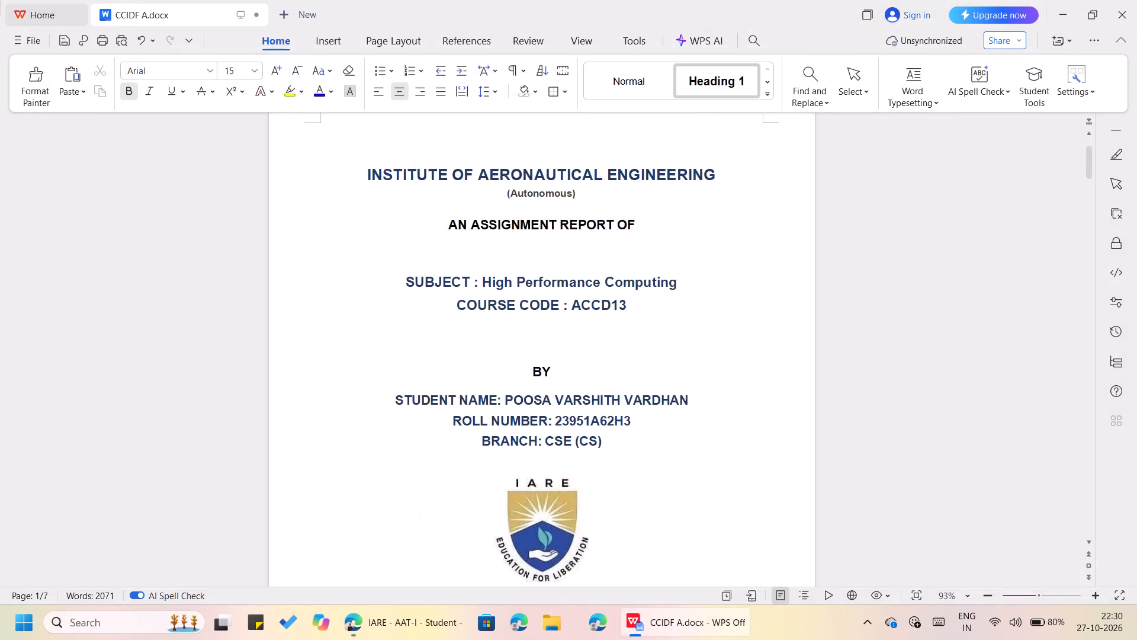
Get the Cyber Crime Investigation & Digital Forensics question on the Edge portal and compare its topic and code with CCIDF A.docx.
{"action": "key", "text": "alt+Tab"}
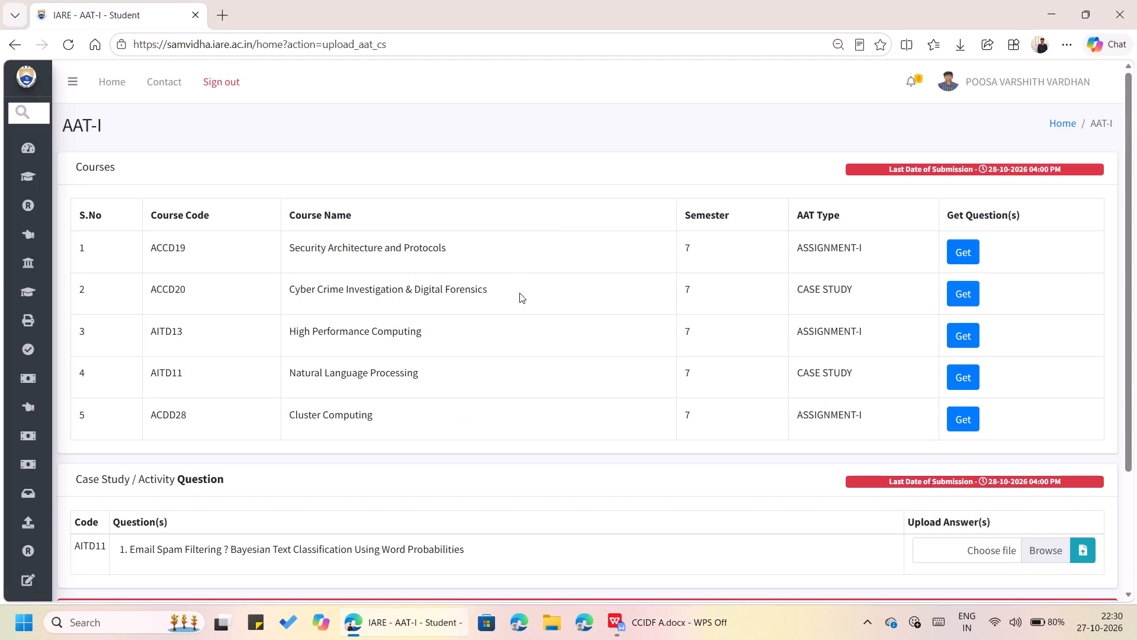
{"action": "left_click", "coordinate": [956, 294]}
{"action": "left_click", "coordinate": [561, 404]}
{"action": "scroll", "coordinate": [537, 321], "scroll_direction": "down", "scroll_amount": 2}
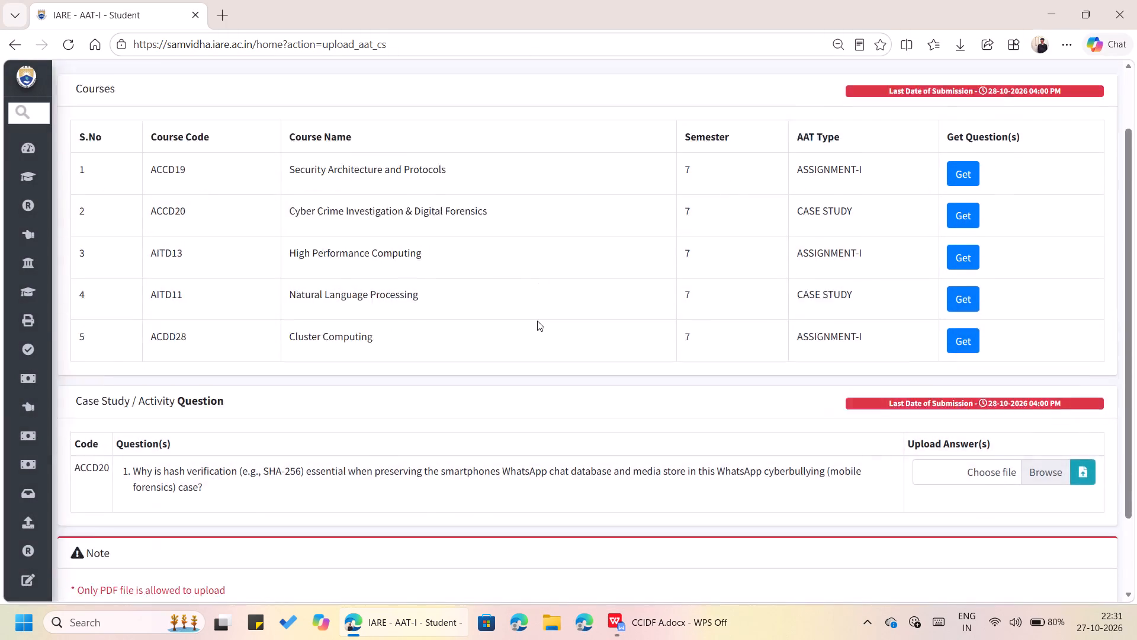
{"action": "key", "text": "alt+Tab"}
{"action": "scroll", "coordinate": [515, 302], "scroll_direction": "down", "scroll_amount": 11}
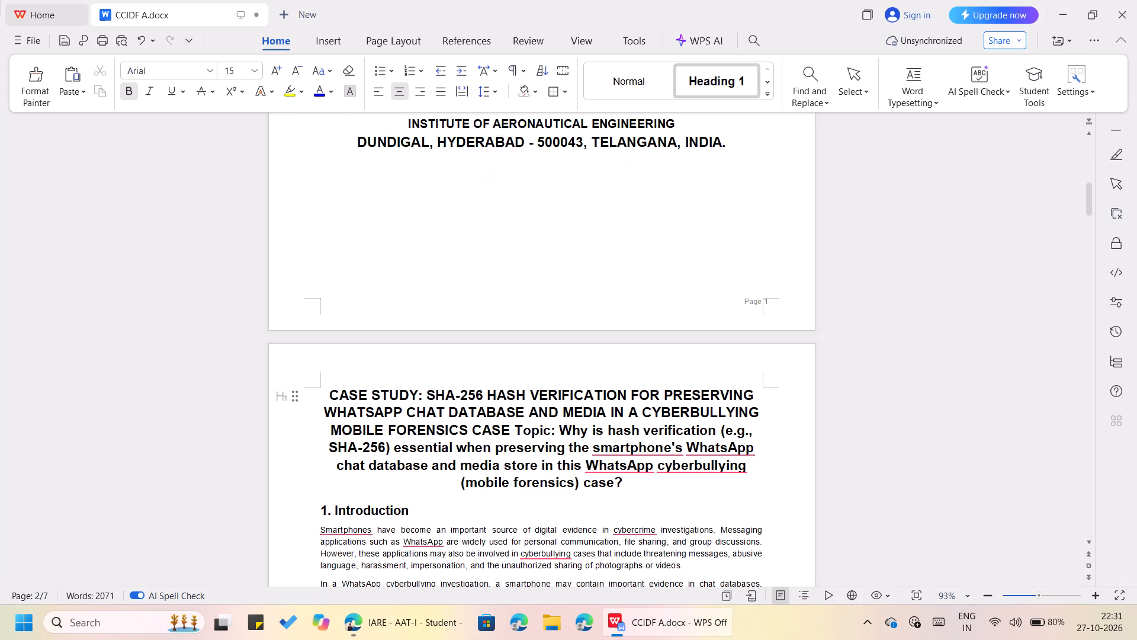
{"action": "scroll", "coordinate": [517, 294], "scroll_direction": "up", "scroll_amount": 6}
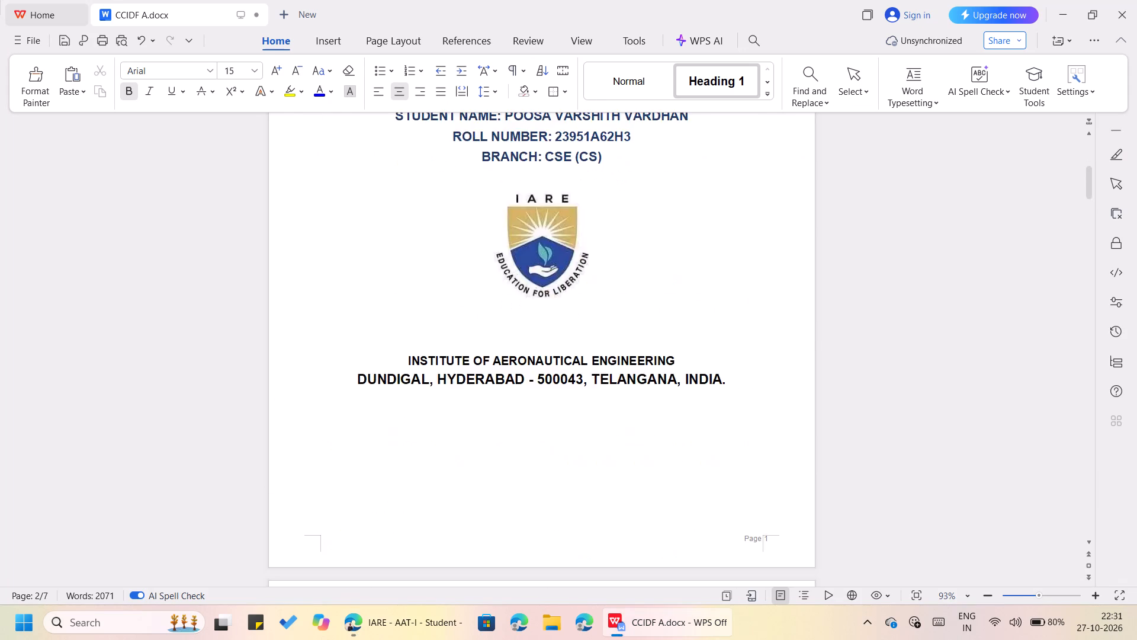
{"action": "scroll", "coordinate": [518, 294], "scroll_direction": "up", "scroll_amount": 8}
{"action": "key", "text": "alt+Tab"}
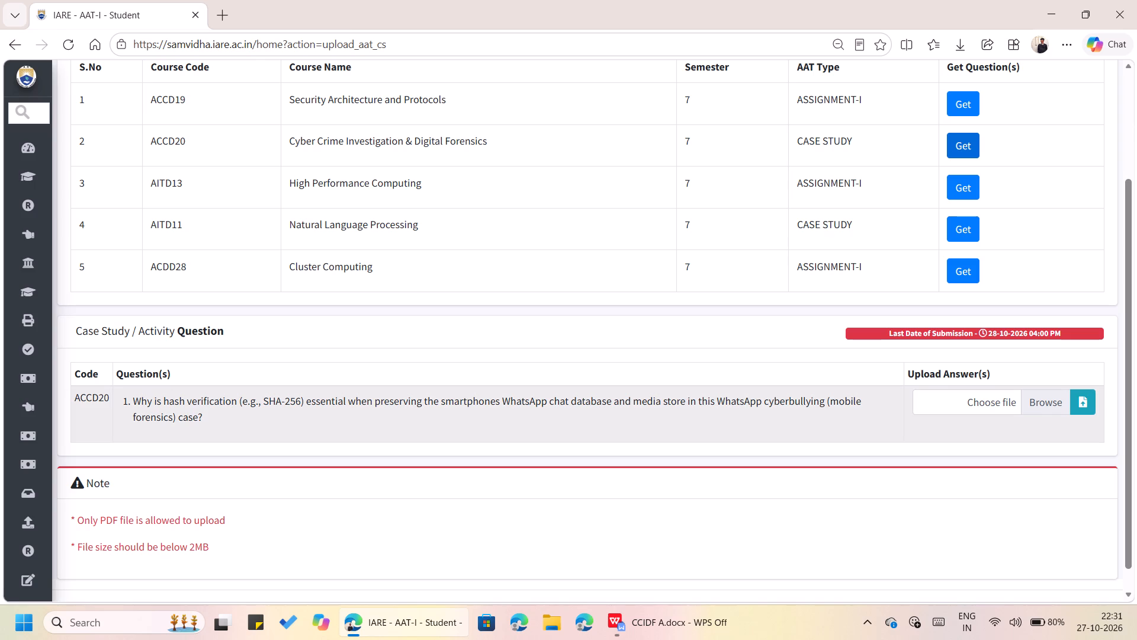
{"action": "scroll", "coordinate": [355, 399], "scroll_direction": "down", "scroll_amount": 2}
{"action": "scroll", "coordinate": [355, 399], "scroll_direction": "up", "scroll_amount": 1}
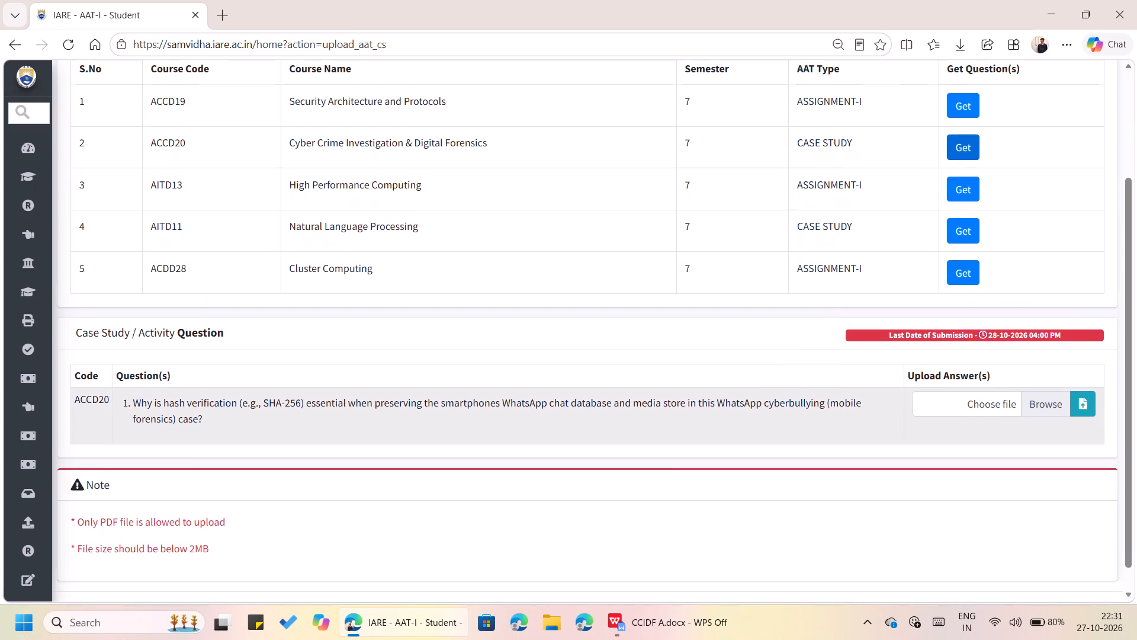
Change the course code on the CCIDF A.docx cover page to ACCD20.
{"action": "key", "text": "alt+Tab"}
{"action": "left_click", "coordinate": [661, 356]}
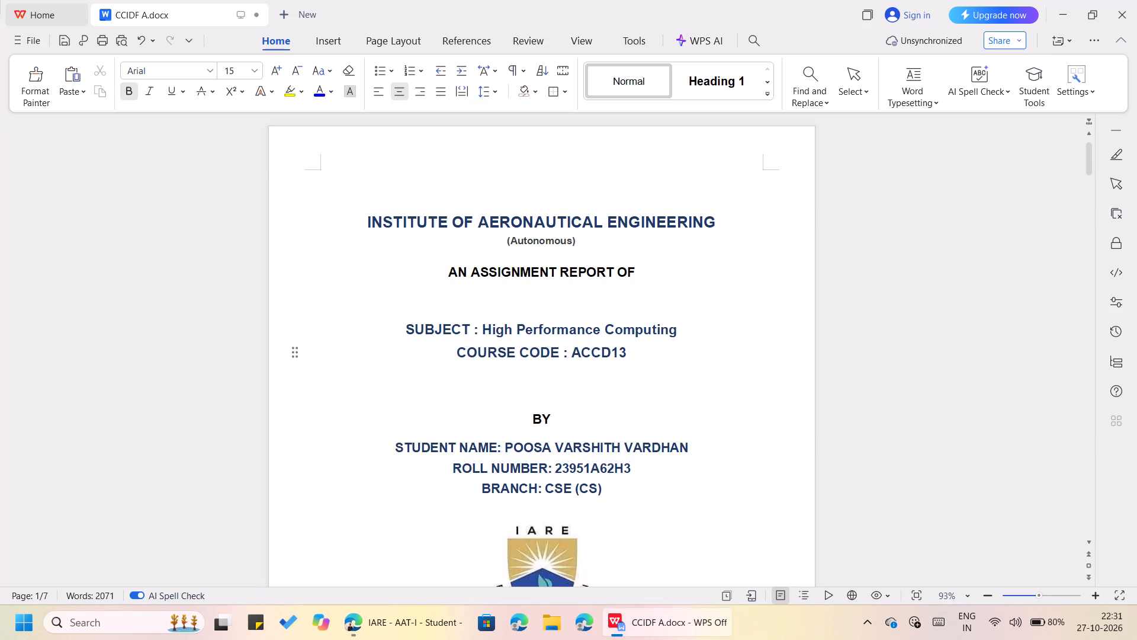
{"action": "key", "text": "BackSpace"}
{"action": "key", "text": "BackSpace"}
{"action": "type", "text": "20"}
Look over CCIDF A's cover page and select the course name Cyber Crime Investigation & Digital Forensics in the portal's course table.
{"action": "scroll", "coordinate": [658, 354], "scroll_direction": "down", "scroll_amount": 1}
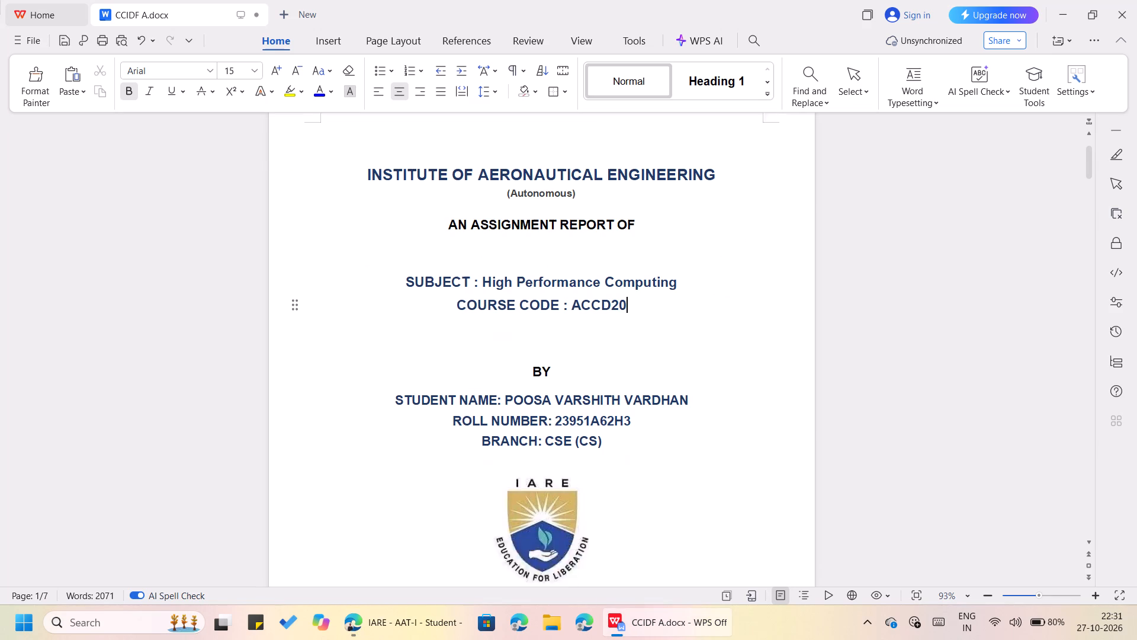
{"action": "scroll", "coordinate": [658, 354], "scroll_direction": "down", "scroll_amount": 2}
{"action": "scroll", "coordinate": [573, 278], "scroll_direction": "up", "scroll_amount": 1}
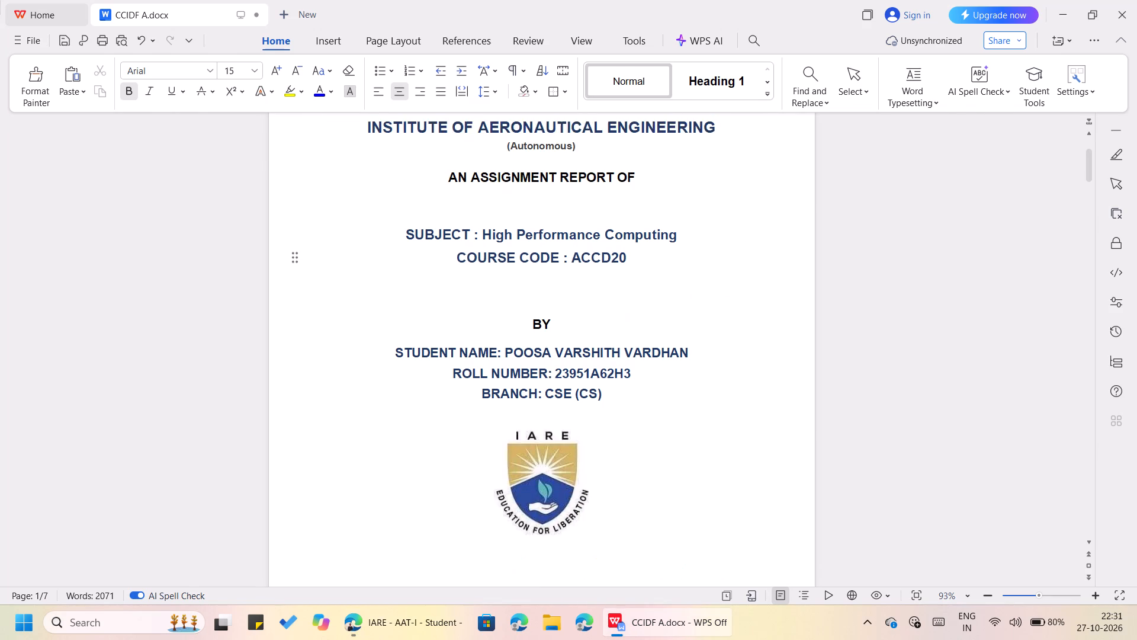
{"action": "key", "text": "alt+Tab"}
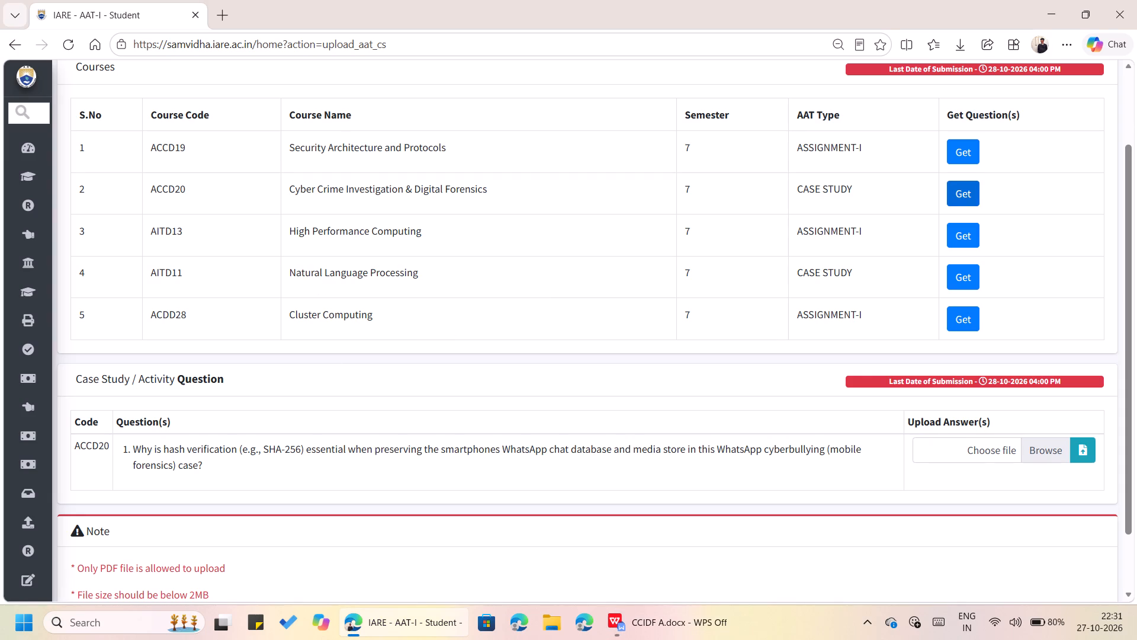
{"action": "left_click_drag", "start_coordinate": [291, 188], "coordinate": [492, 196]}
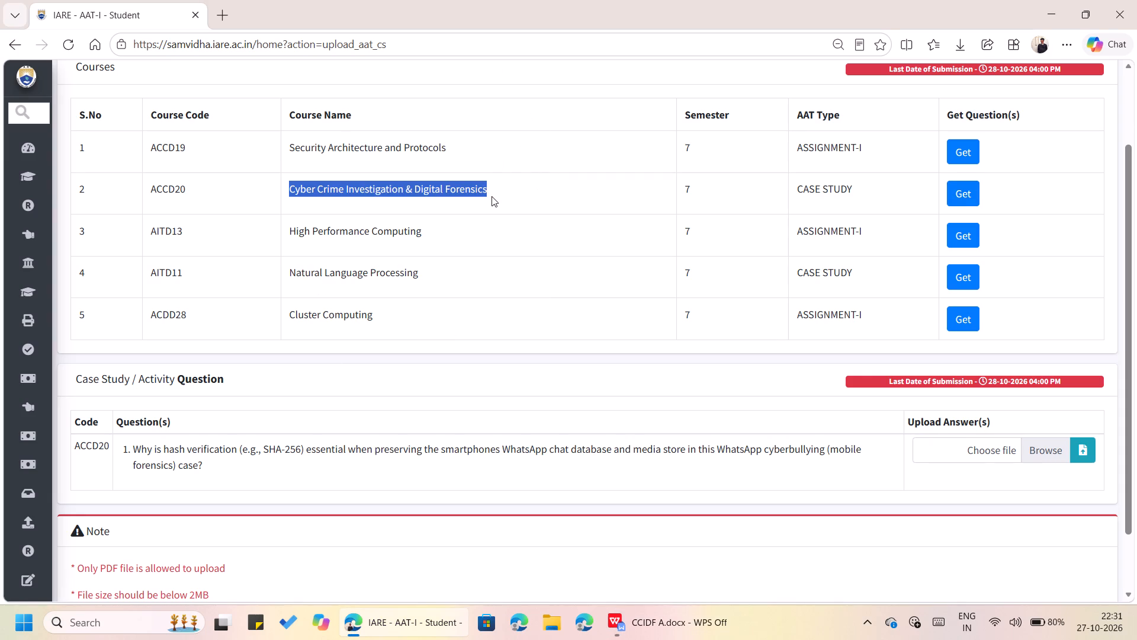
Replace the subject on CCIDF A's cover page with the portal's course name Cyber Crime Investigation & Digital Forensics, matching the current format.
{"action": "key", "text": "ctrl+c"}
{"action": "key", "text": "alt+Tab"}
{"action": "scroll", "coordinate": [505, 222], "scroll_direction": "up", "scroll_amount": 3}
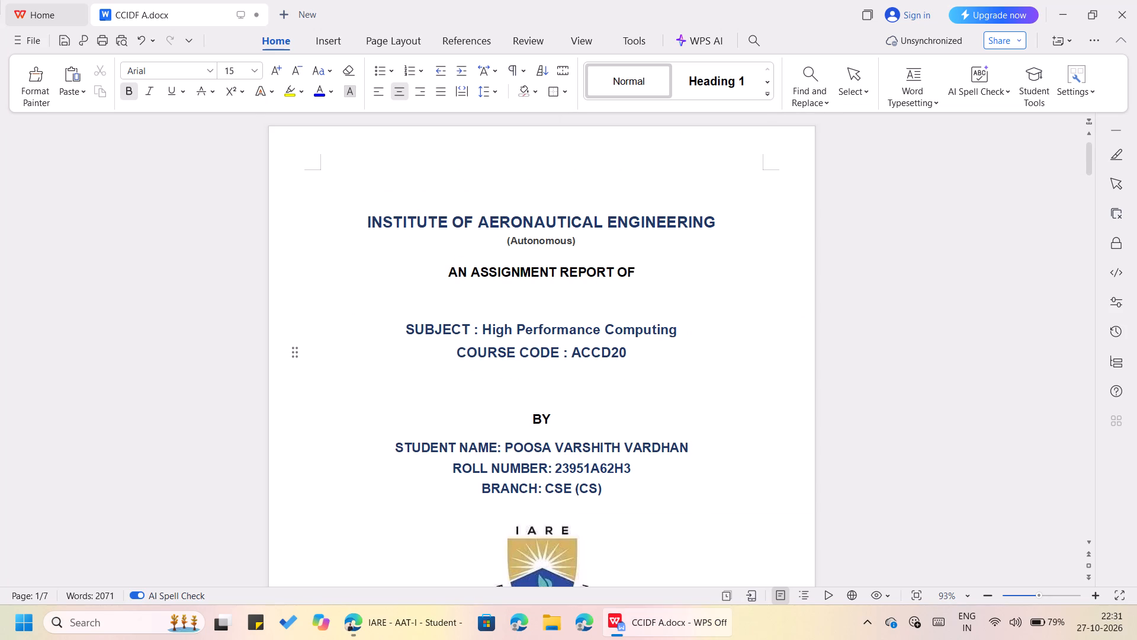
{"action": "left_click_drag", "start_coordinate": [492, 329], "coordinate": [667, 339]}
{"action": "key", "text": "ctrl+v"}
{"action": "left_click", "coordinate": [679, 343]}
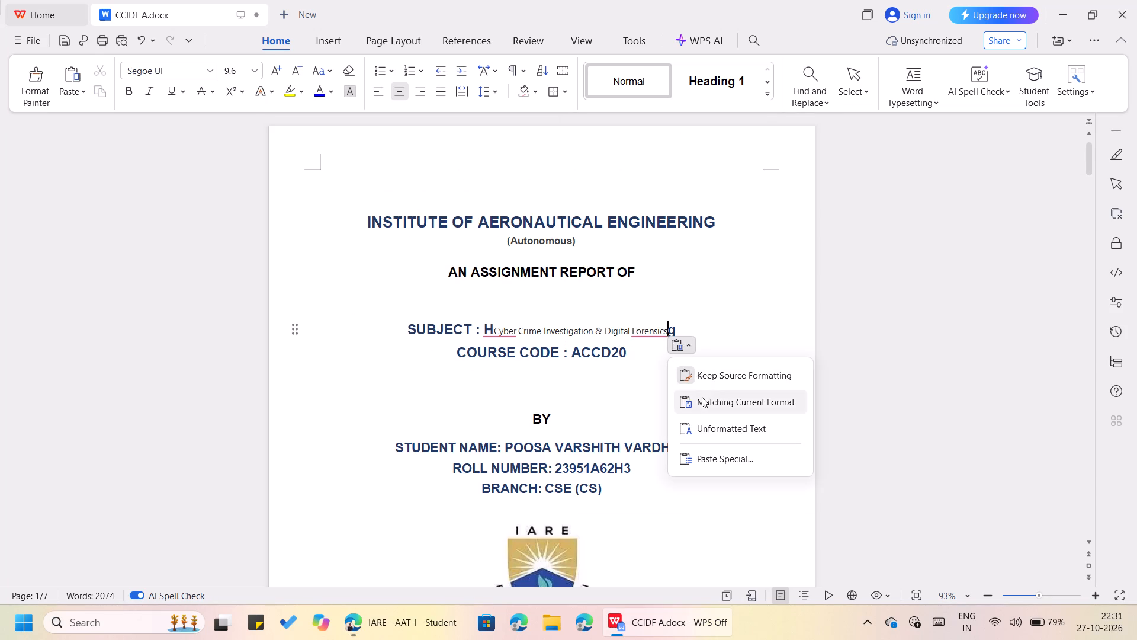
{"action": "left_click", "coordinate": [702, 397]}
{"action": "left_click", "coordinate": [739, 326]}
{"action": "key", "text": "BackSpace"}
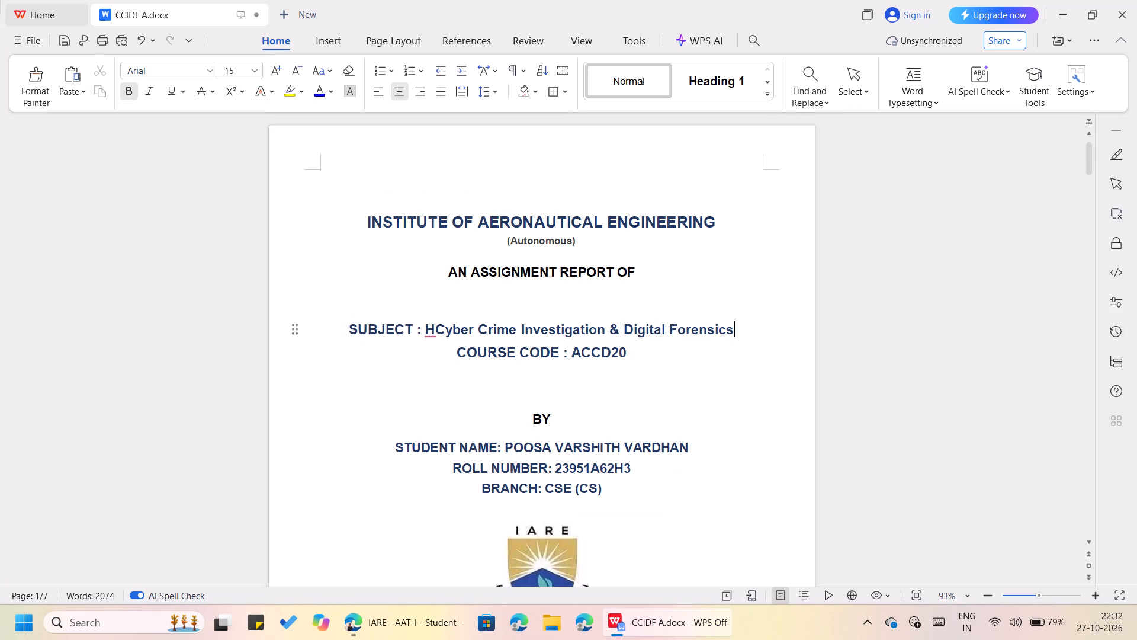
{"action": "left_click", "coordinate": [437, 332]}
{"action": "key", "text": "BackSpace"}
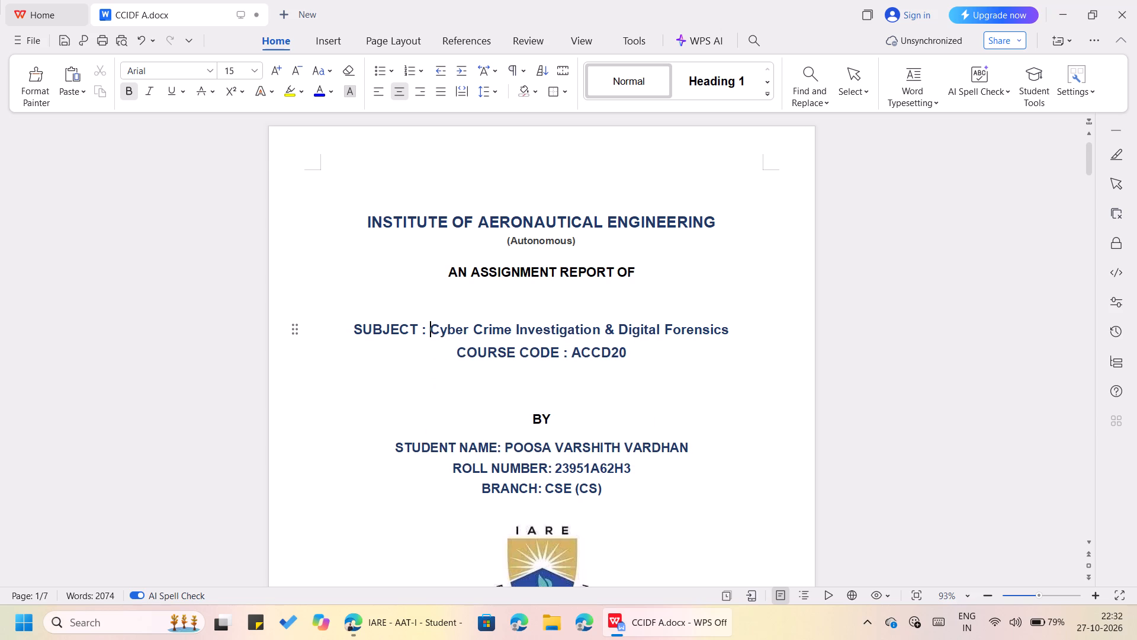
Save CCIDF A.docx and check its cover page and the start of the case study.
{"action": "scroll", "coordinate": [576, 341], "scroll_direction": "down", "scroll_amount": 12}
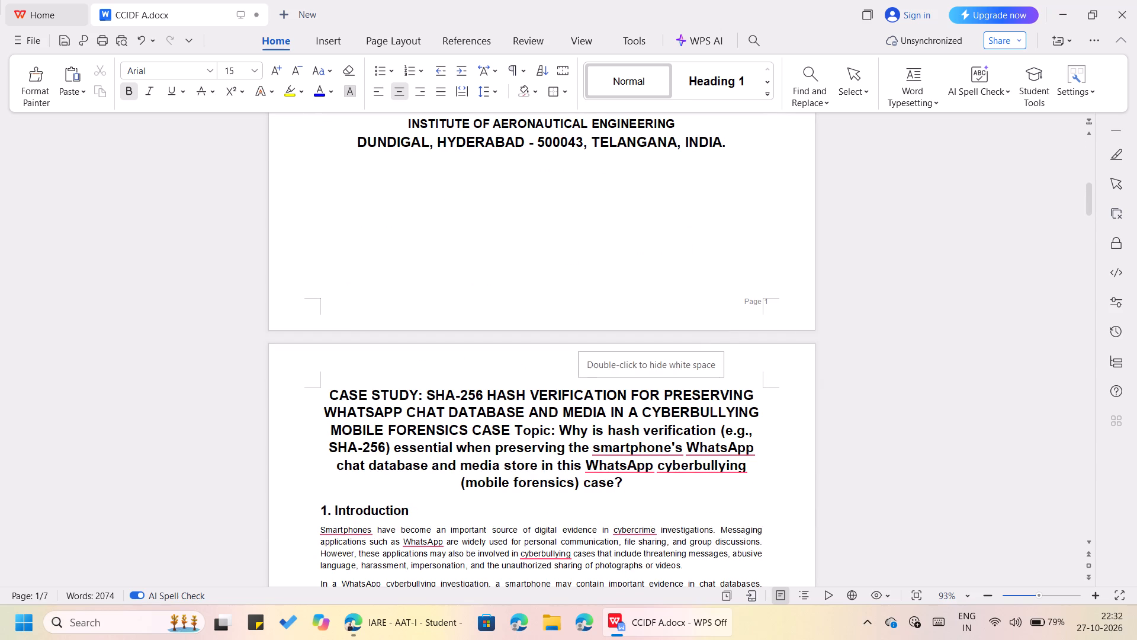
{"action": "key", "text": "ctrl+s"}
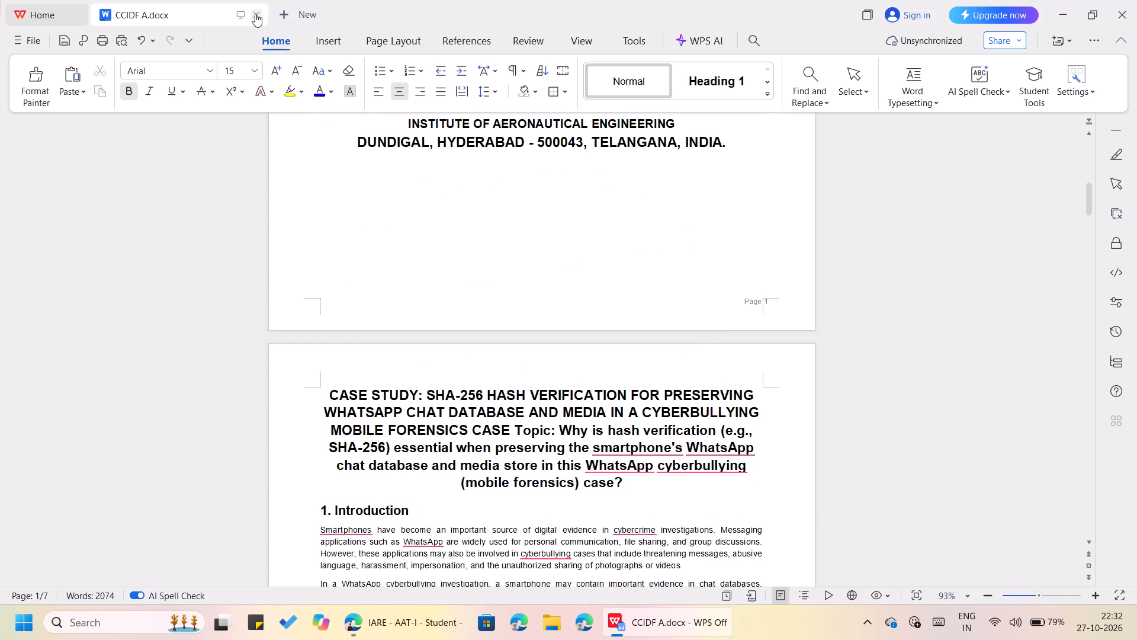
{"action": "scroll", "coordinate": [650, 309], "scroll_direction": "up", "scroll_amount": 11}
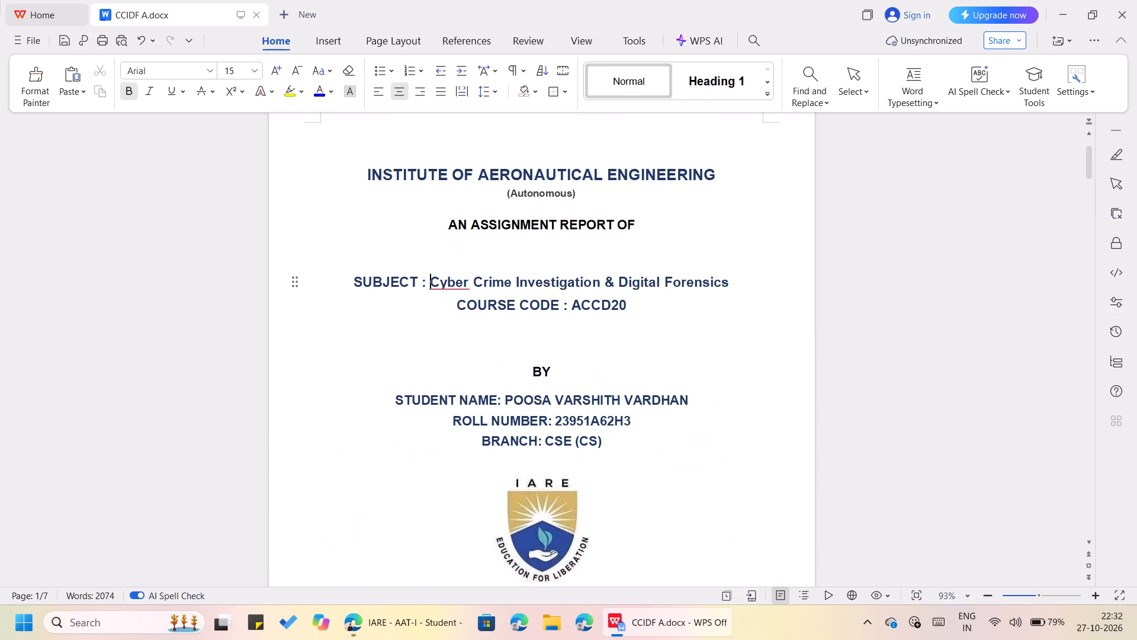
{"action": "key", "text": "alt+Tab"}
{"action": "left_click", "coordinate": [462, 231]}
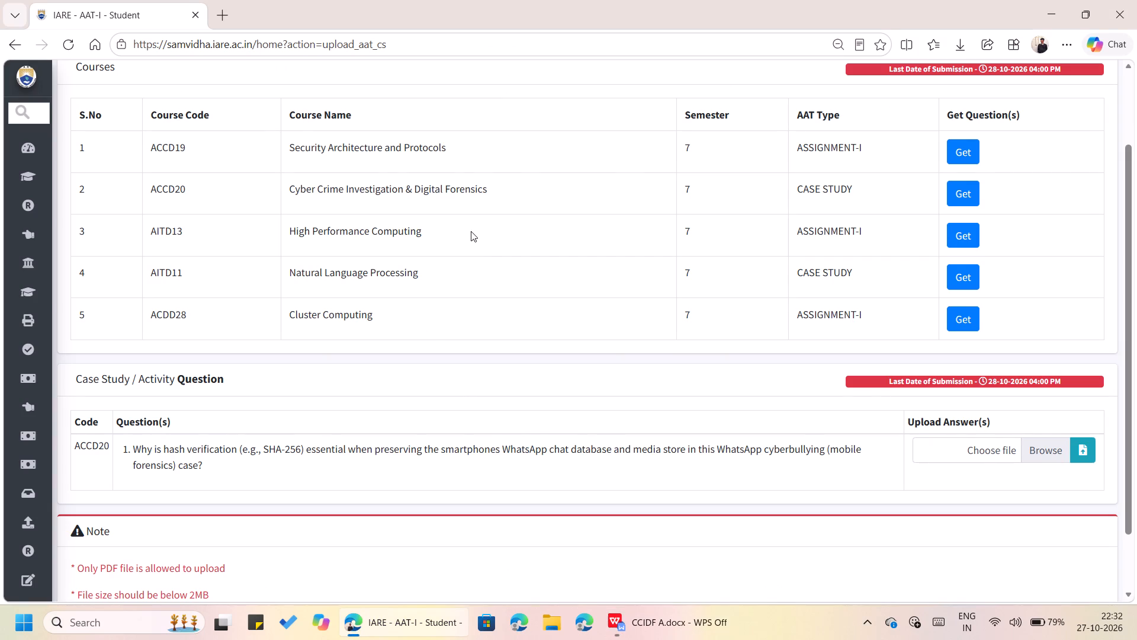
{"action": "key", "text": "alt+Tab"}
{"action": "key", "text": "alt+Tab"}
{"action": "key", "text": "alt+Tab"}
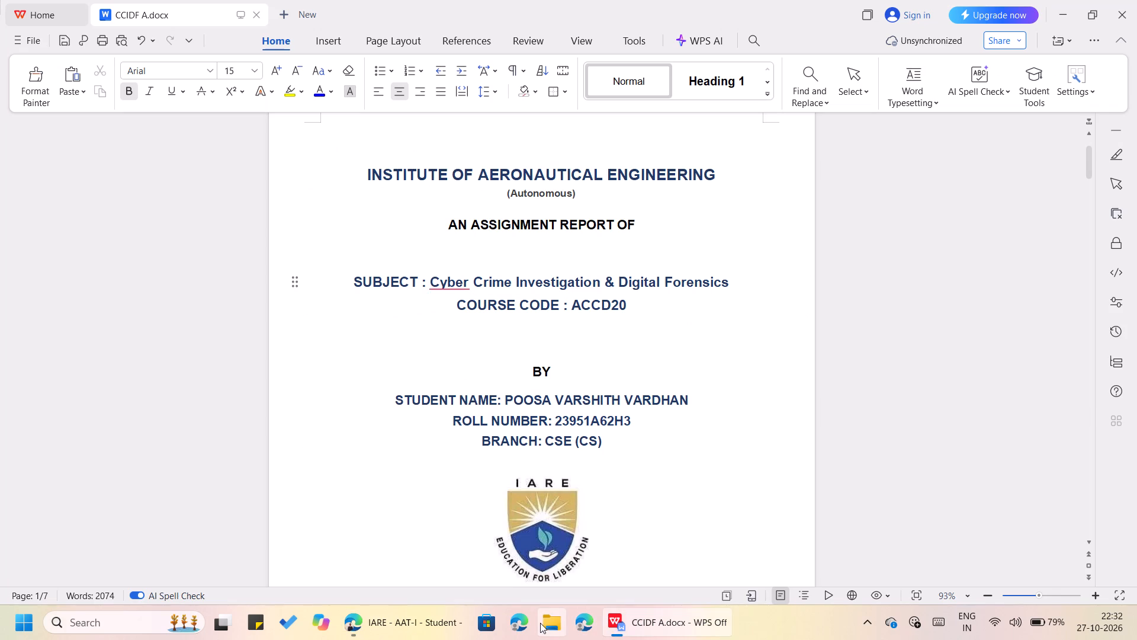
Start a Windows search for an app beginning with W.
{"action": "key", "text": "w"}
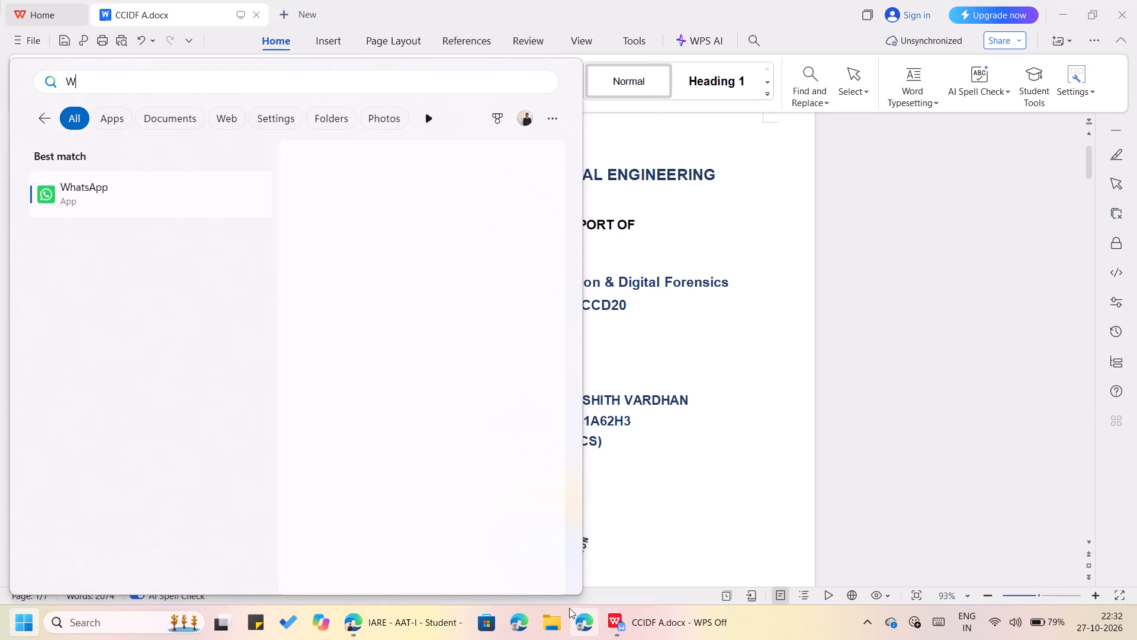
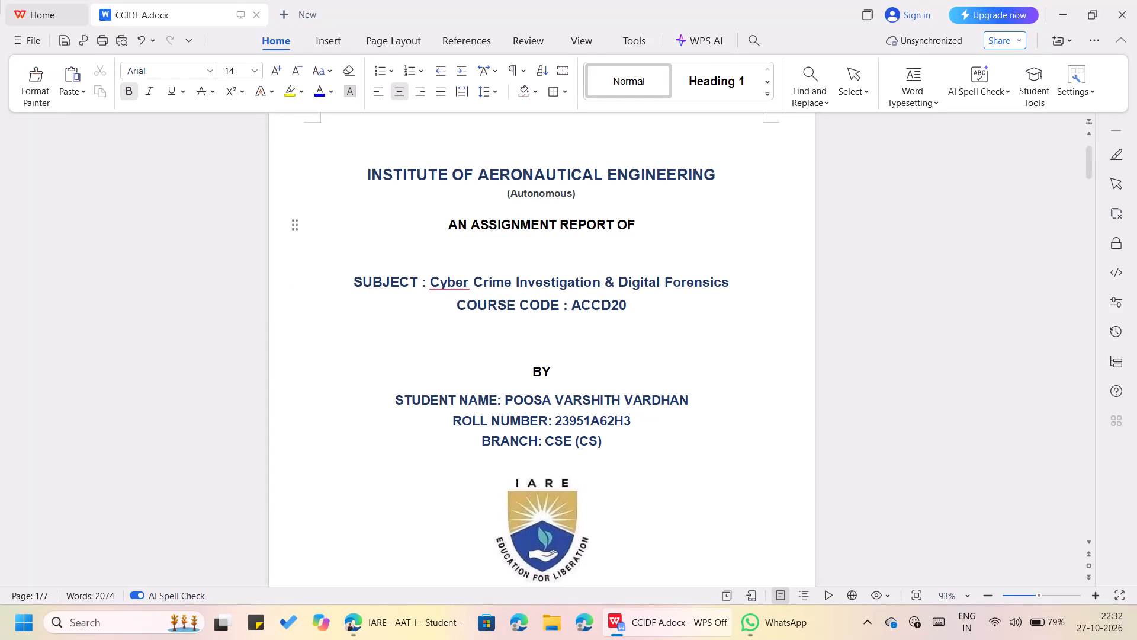
Change the report-type line on CCIDF A's cover page to read "A CASE STUDY REPORT OF".
{"action": "key", "text": "Right"}
{"action": "key", "text": "BackSpace"}
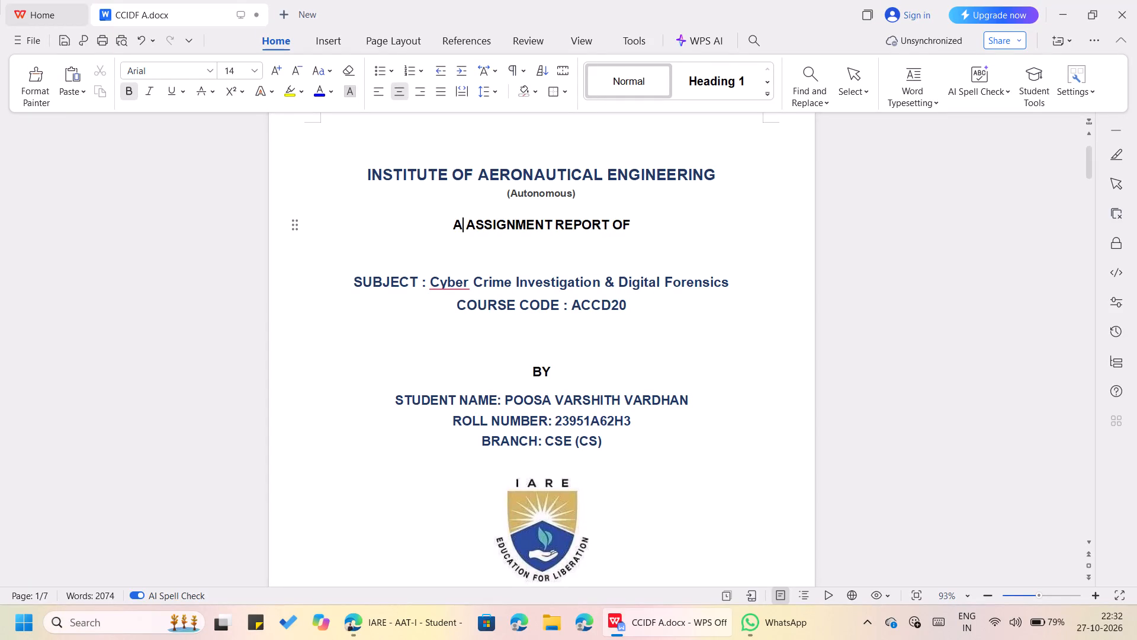
{"action": "left_click_drag", "start_coordinate": [553, 222], "coordinate": [468, 222]}
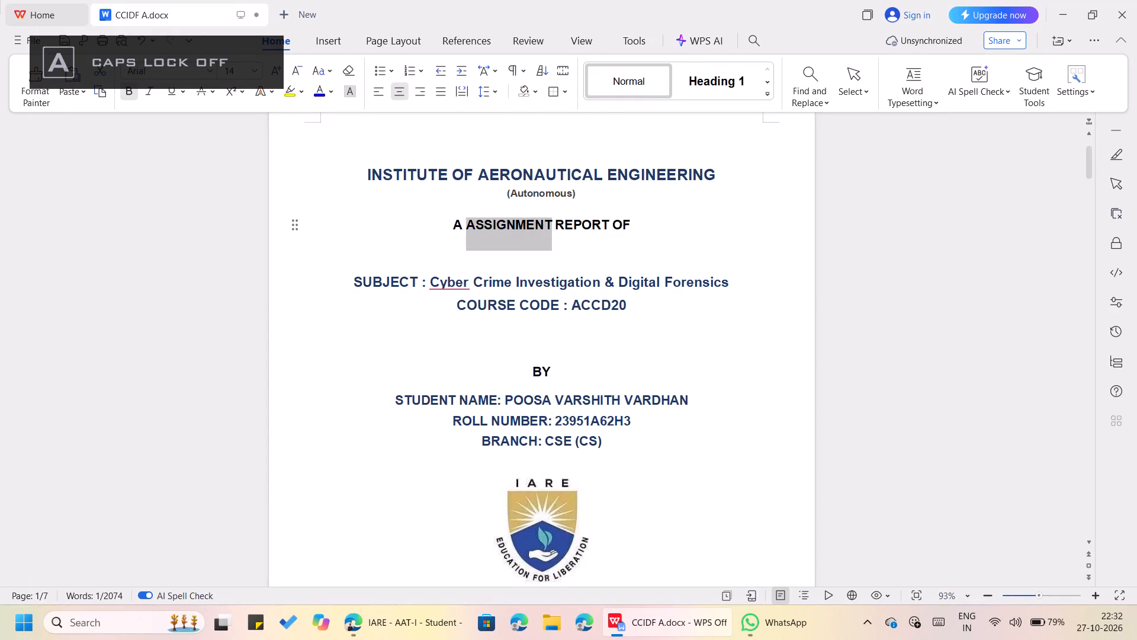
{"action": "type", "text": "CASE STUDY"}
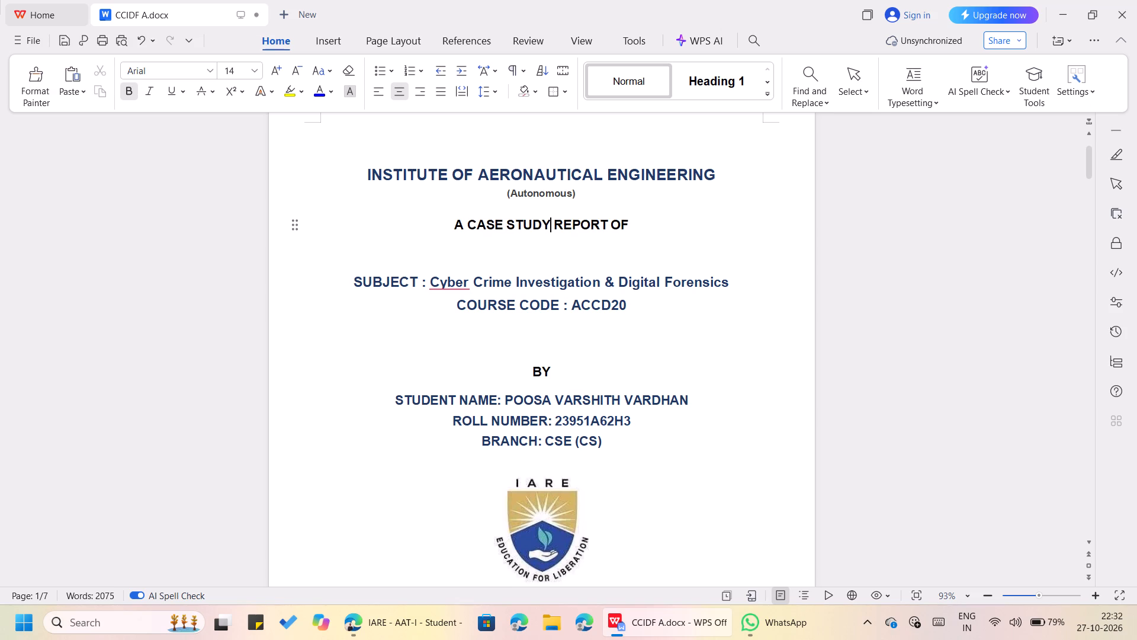
Save the CCIDF A document with its updated cover page.
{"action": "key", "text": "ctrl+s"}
Copy CCIDF A's entire cover page, from the institute heading through the logo to the Dundigal, Hyderabad address line, and close the document.
{"action": "left_click_drag", "start_coordinate": [365, 168], "coordinate": [592, 492]}
{"action": "scroll", "coordinate": [583, 439], "scroll_direction": "down", "scroll_amount": 2}
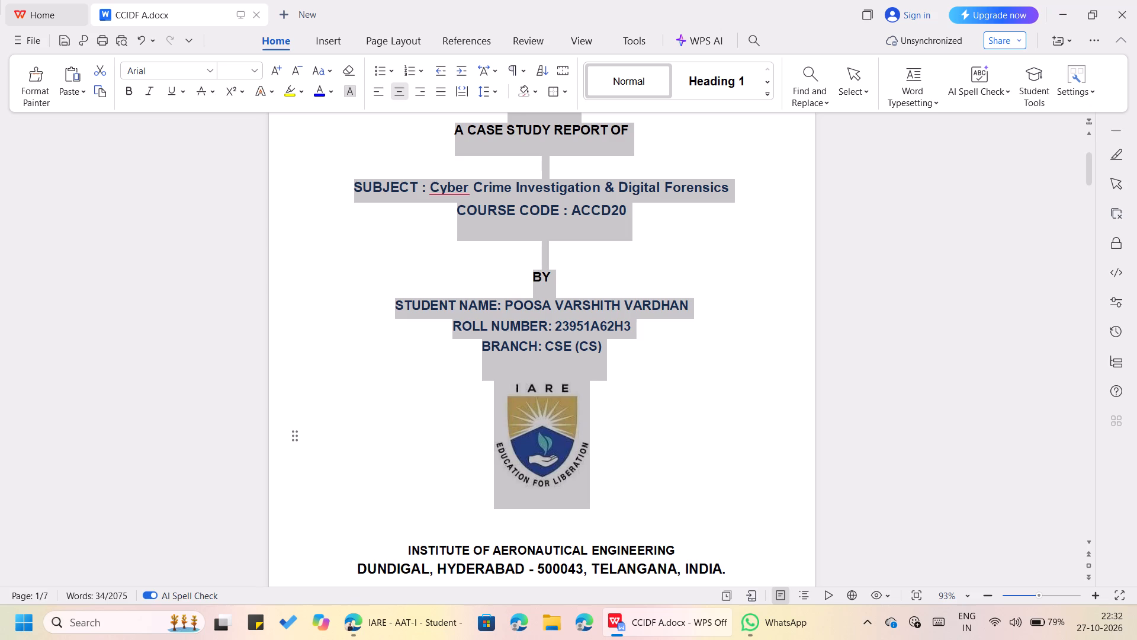
{"action": "left_click_drag", "start_coordinate": [592, 492], "coordinate": [729, 521]}
{"action": "scroll", "coordinate": [592, 492], "scroll_direction": "down", "scroll_amount": 1}
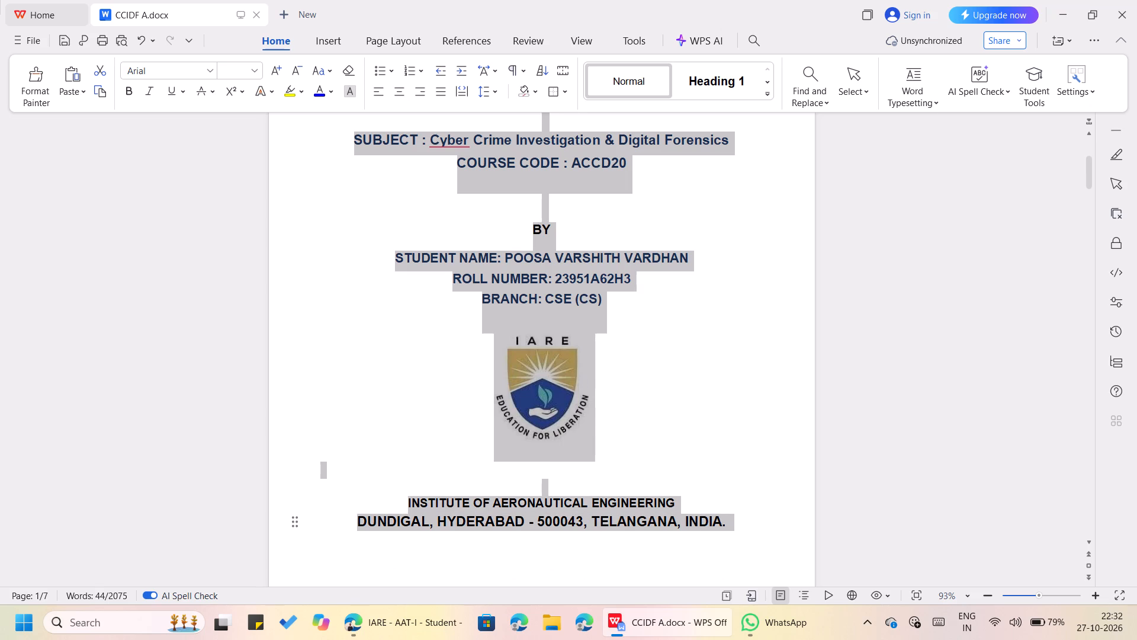
{"action": "left_click_drag", "start_coordinate": [729, 521], "coordinate": [727, 521]}
{"action": "key", "text": "ctrl+c"}
{"action": "key", "text": "ctrl+c"}
{"action": "key", "text": "ctrl+c"}
{"action": "key", "text": "ctrl+c"}
{"action": "left_click", "coordinate": [254, 17]}
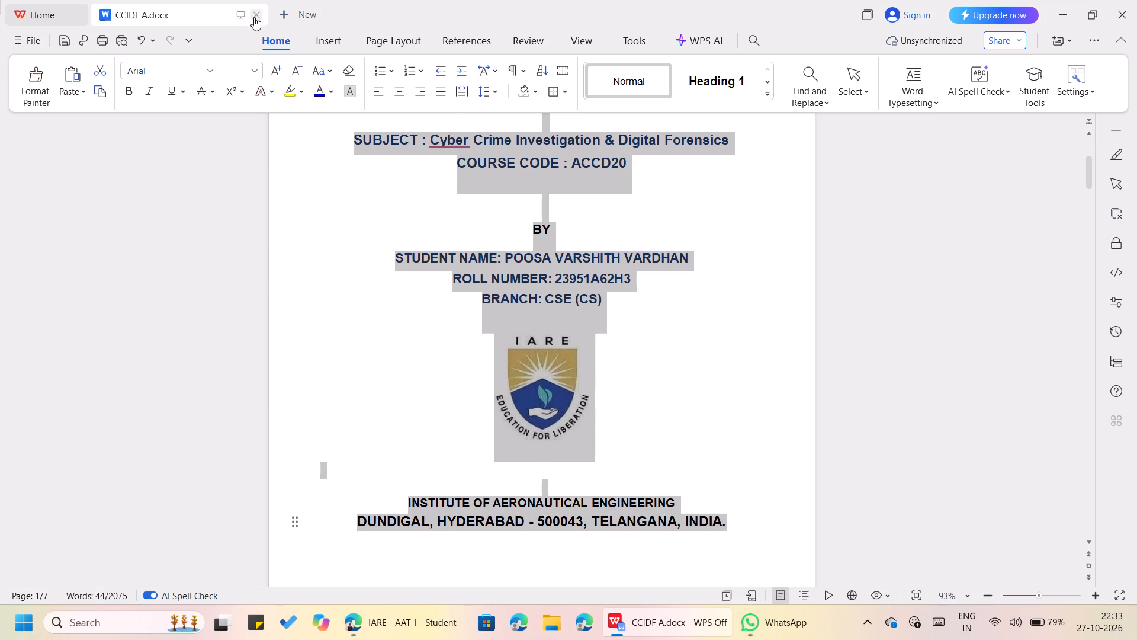
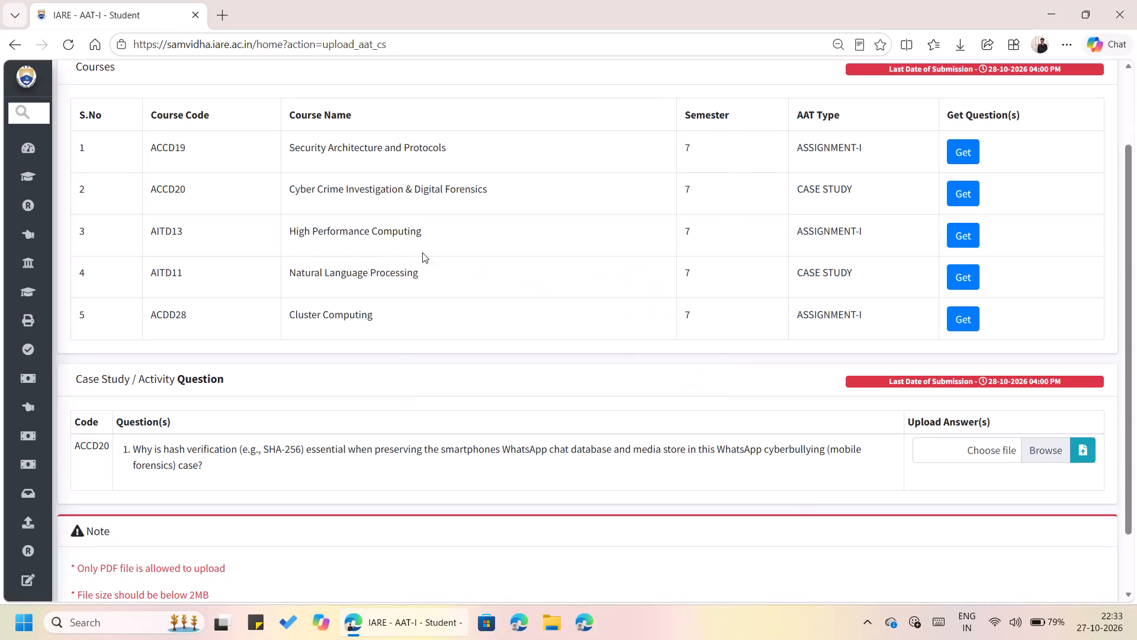
Open the NLP A.docx document from the Downloads folder.
{"action": "key", "text": "alt+Tab"}
{"action": "left_click", "coordinate": [557, 622]}
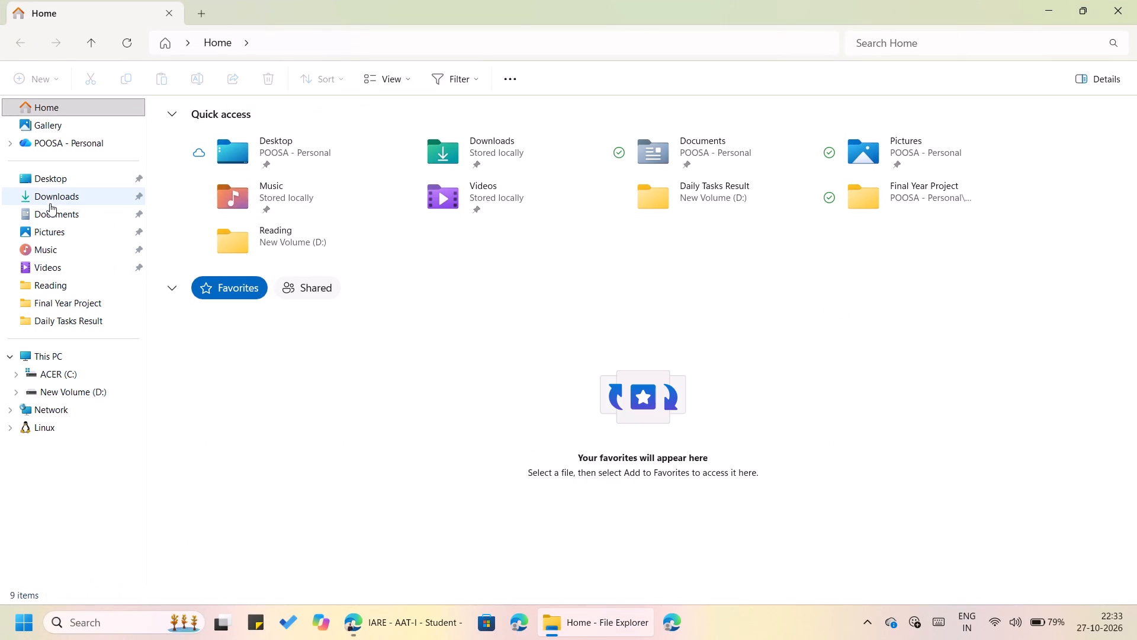
{"action": "left_click", "coordinate": [50, 198]}
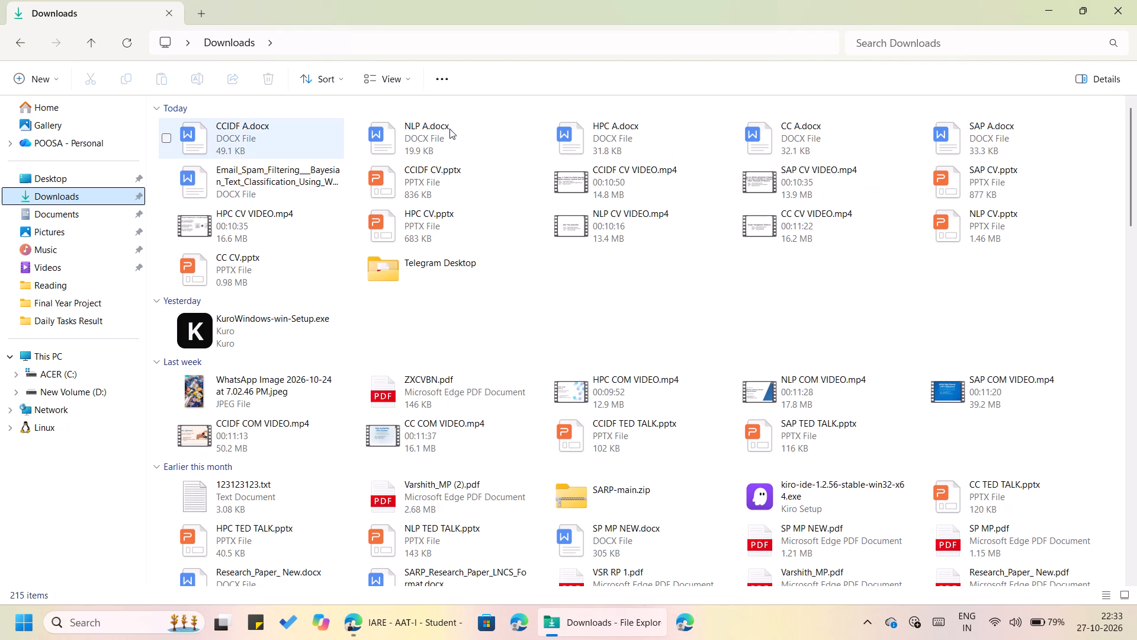
{"action": "double_click", "coordinate": [451, 129]}
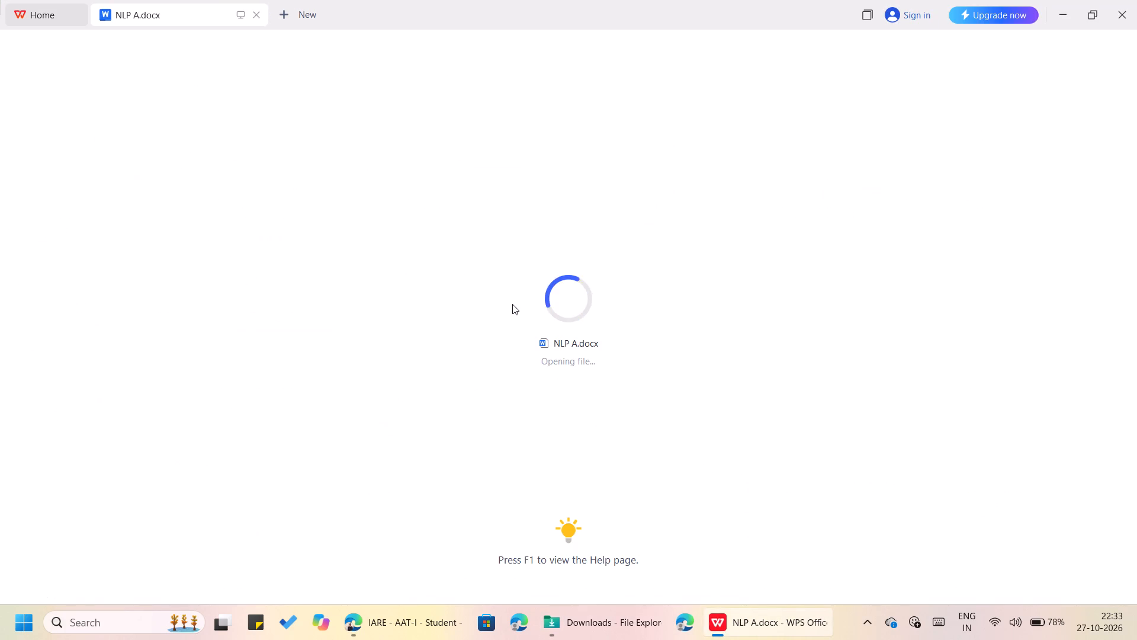
Insert blank lines above the Email Spam Filtering case study title and paste the copied cover page there.
{"action": "scroll", "coordinate": [510, 308], "scroll_direction": "up", "scroll_amount": 4}
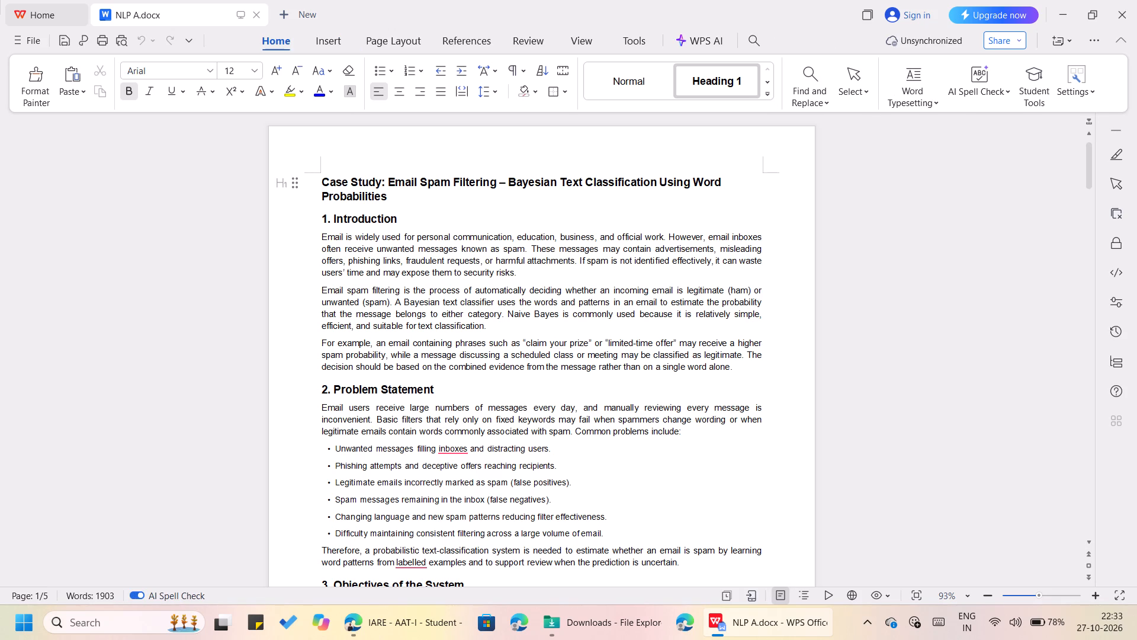
{"action": "key", "text": "Return"}
{"action": "key", "text": "Return"}
{"action": "key", "text": "Return"}
{"action": "key", "text": "Up"}
{"action": "key", "text": "Up"}
{"action": "key", "text": "Up"}
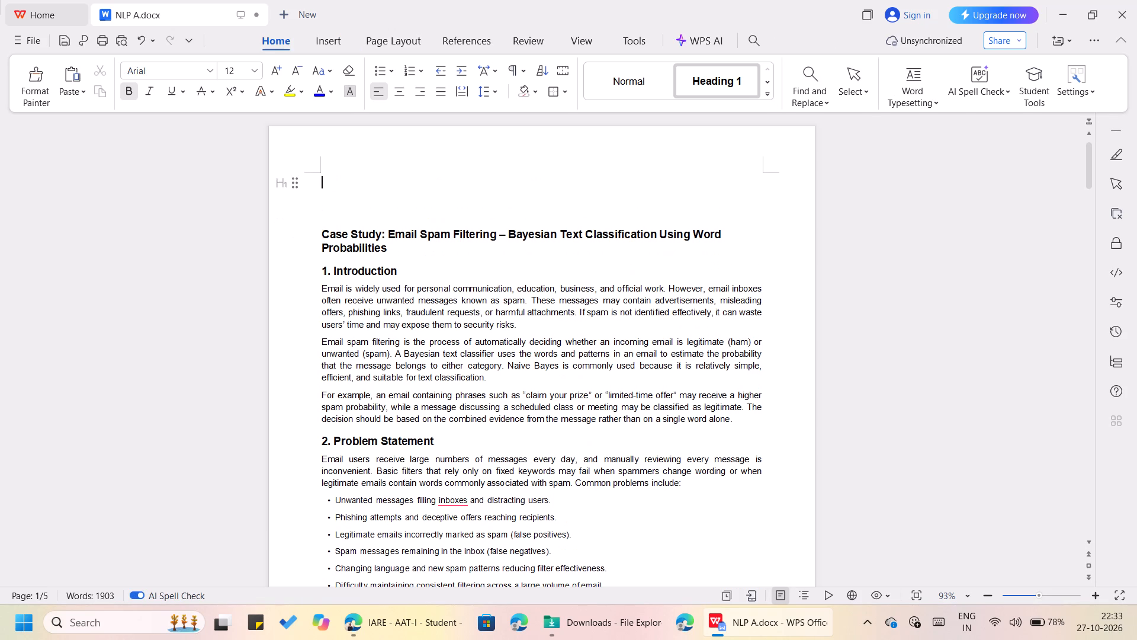
{"action": "key", "text": "Up"}
{"action": "key", "text": "ctrl+v"}
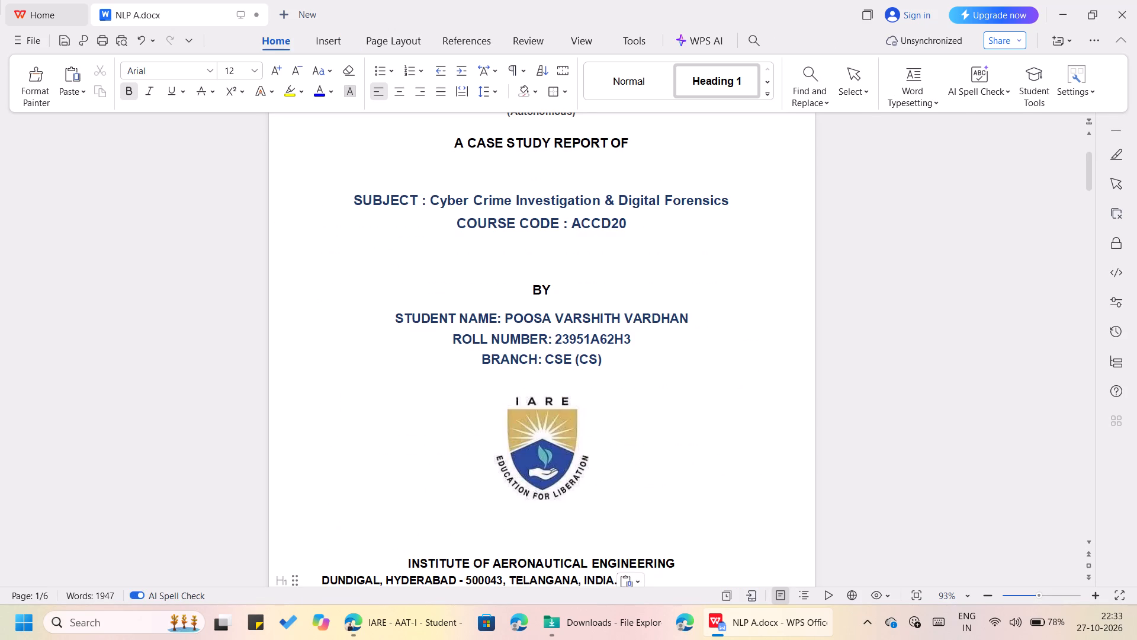
Add blank lines before the case study title so the report starts on the page after the cover.
{"action": "scroll", "coordinate": [484, 348], "scroll_direction": "down", "scroll_amount": 5}
{"action": "left_click", "coordinate": [317, 394]}
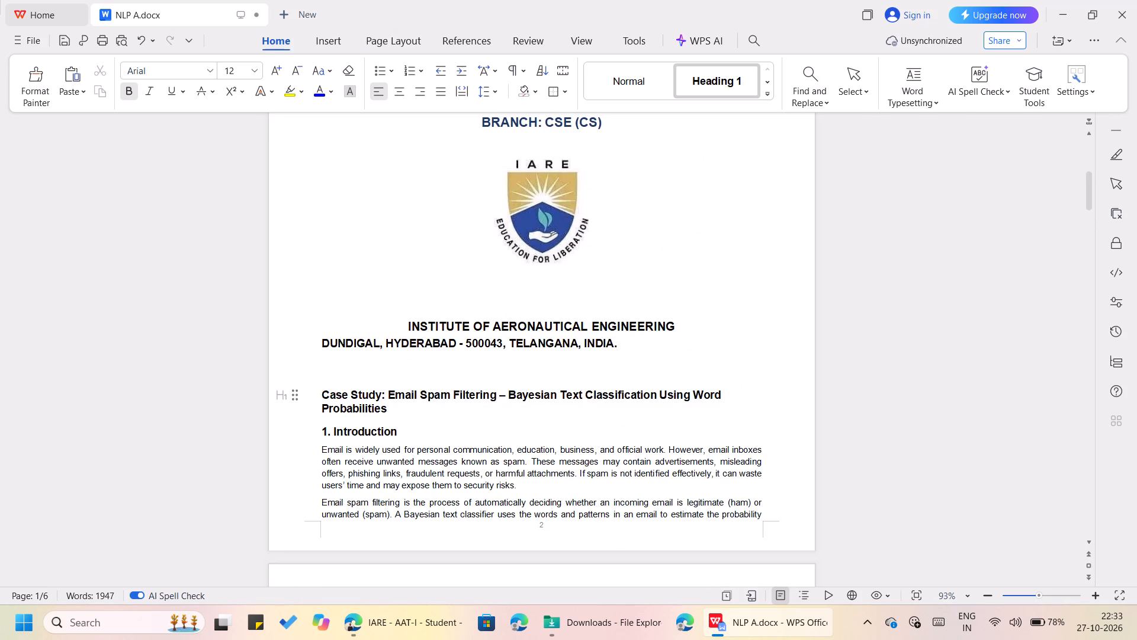
{"action": "key", "text": "Return"}
{"action": "key", "text": "Return"}
{"action": "scroll", "coordinate": [320, 394], "scroll_direction": "down", "scroll_amount": 3}
{"action": "key", "text": "Return"}
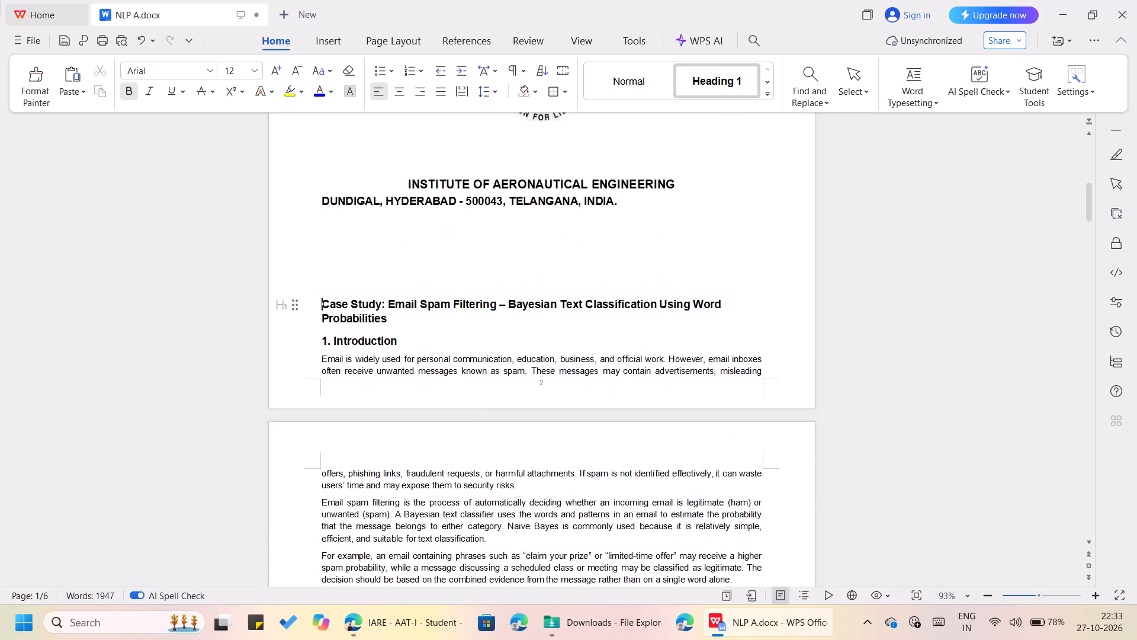
{"action": "key", "text": "Return"}
{"action": "key", "text": "Return"}
{"action": "key", "text": "Return"}
{"action": "key", "text": "Return"}
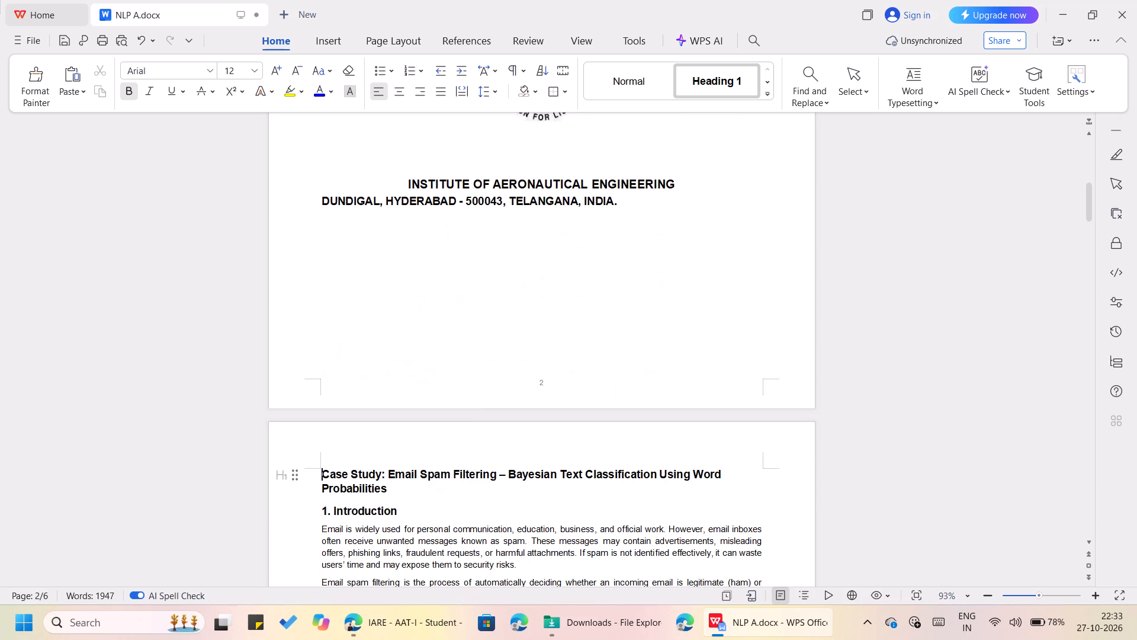
Indent the Dundigal, Hyderabad address line so it sits centred beneath the institute name below the logo.
{"action": "scroll", "coordinate": [320, 395], "scroll_direction": "up", "scroll_amount": 3}
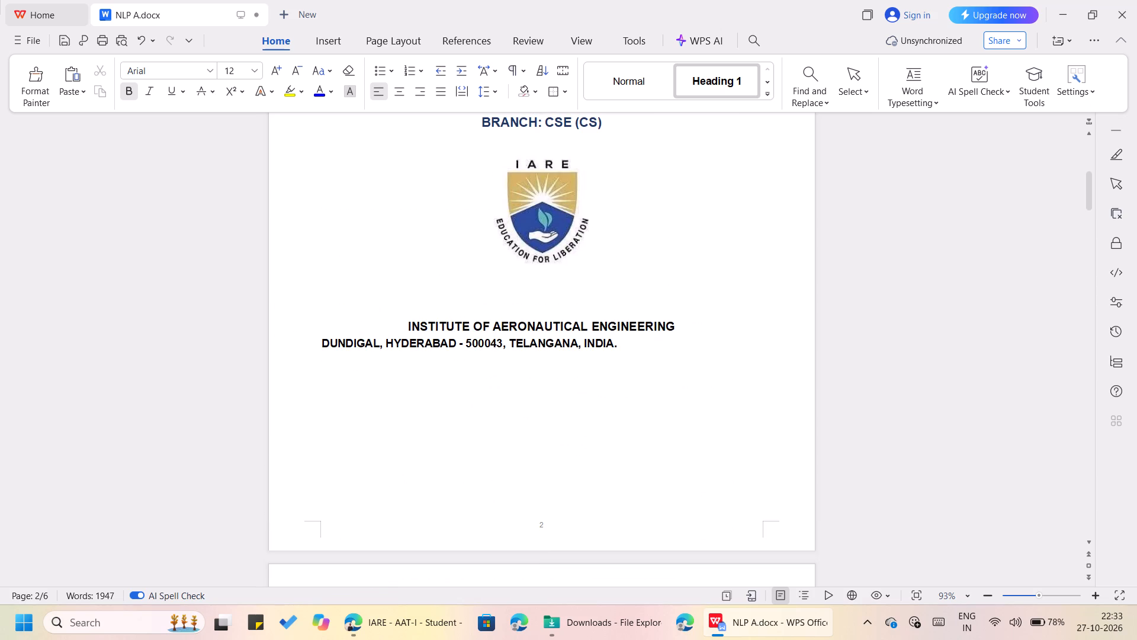
{"action": "left_click", "coordinate": [319, 345]}
{"action": "key", "text": "Tab"}
{"action": "key", "text": "Tab"}
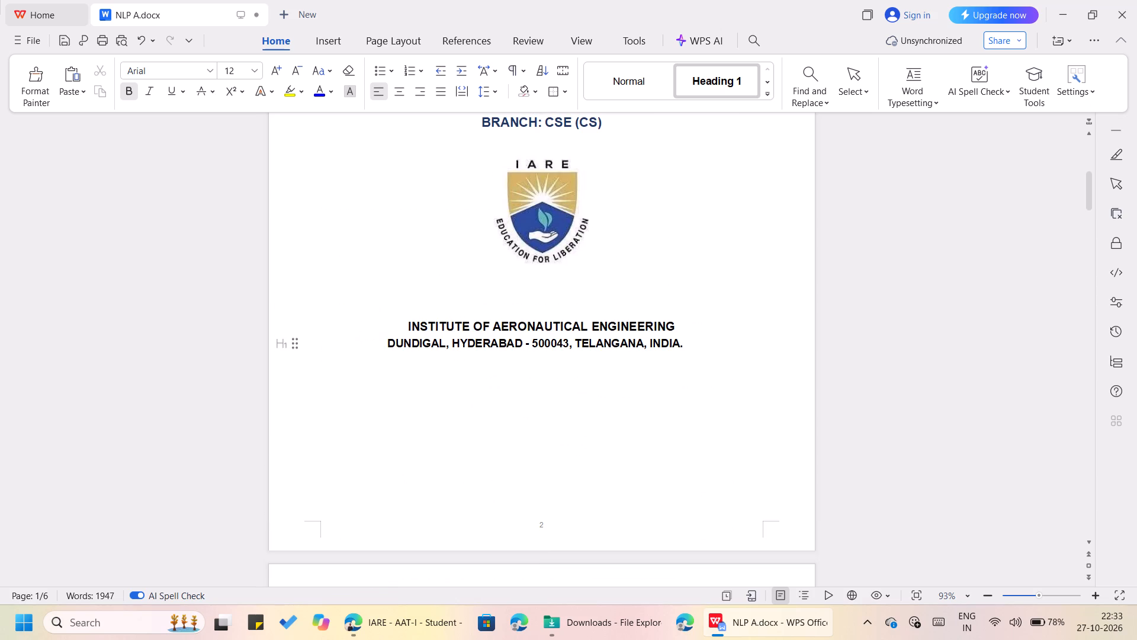
{"action": "key", "text": "space"}
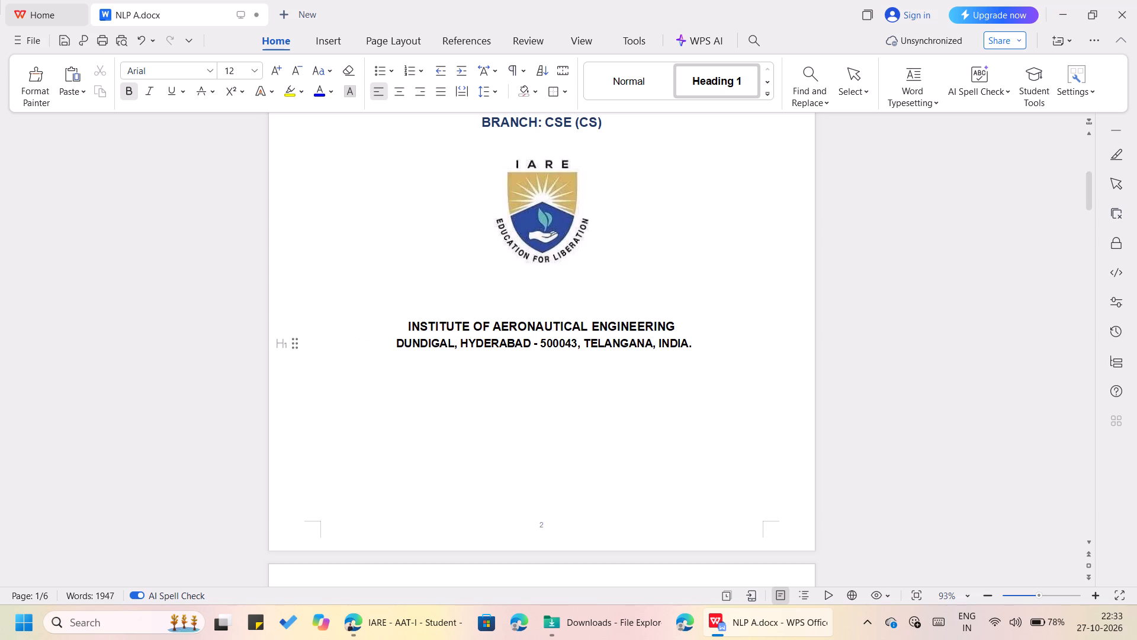
Copy the course name Natural Language Processing from the AAT-I course list on the student portal.
{"action": "scroll", "coordinate": [509, 356], "scroll_direction": "up", "scroll_amount": 6}
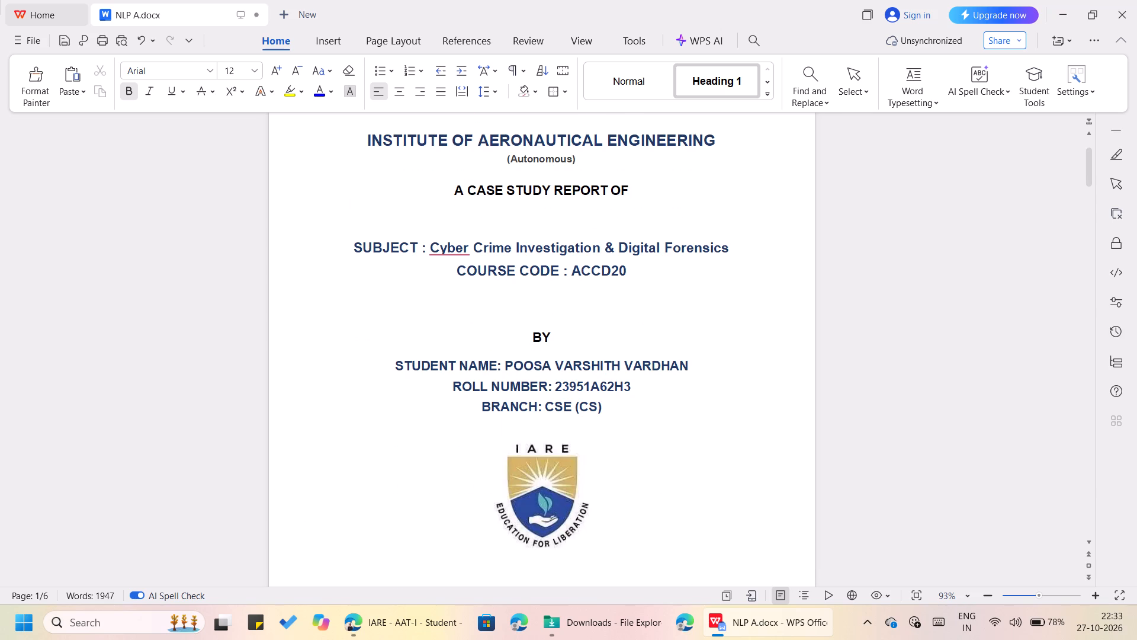
{"action": "scroll", "coordinate": [597, 402], "scroll_direction": "up", "scroll_amount": 2}
{"action": "key", "text": "alt+Tab"}
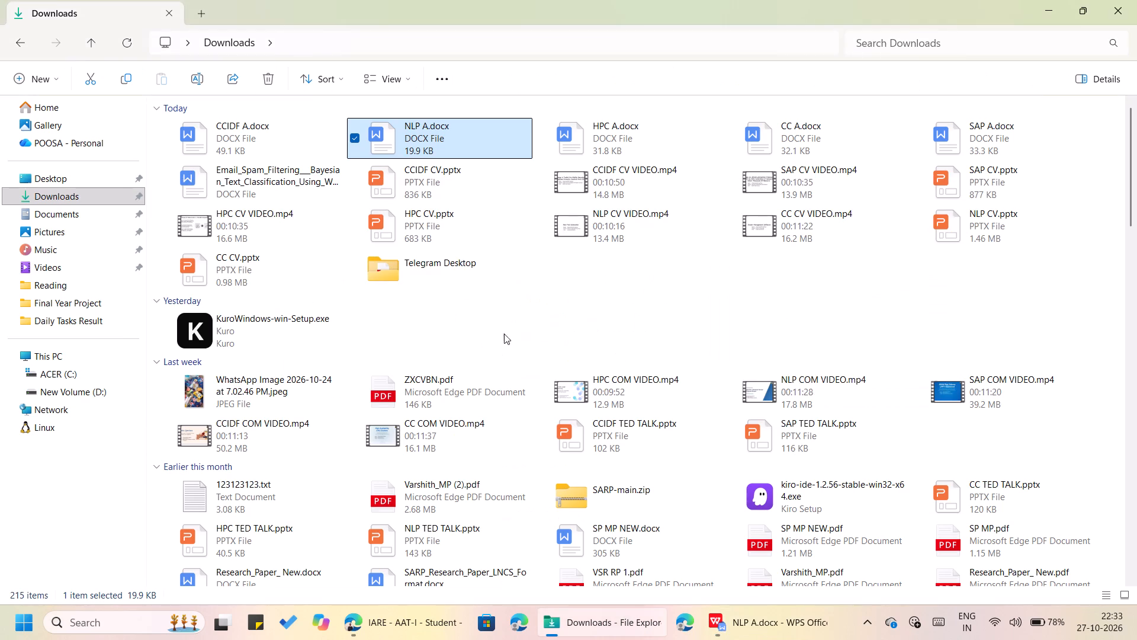
{"action": "key", "text": "alt+Tab"}
{"action": "key", "text": "alt+Tab"}
{"action": "left_click", "coordinate": [1136, 0]}
{"action": "key", "text": "alt+Tab"}
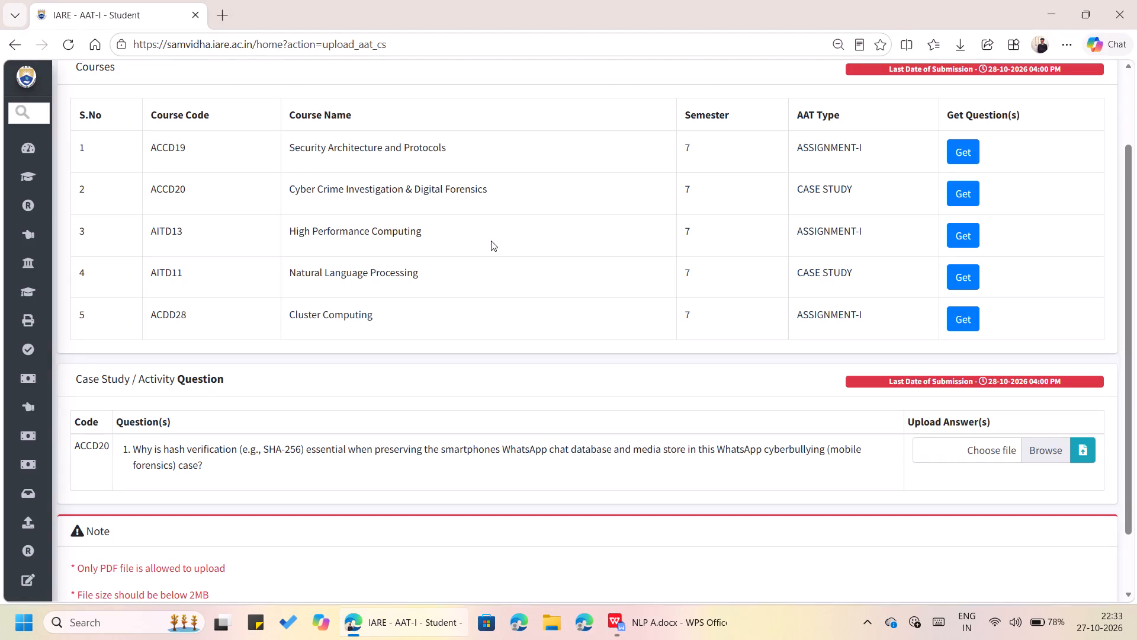
{"action": "left_click_drag", "start_coordinate": [288, 271], "coordinate": [450, 276]}
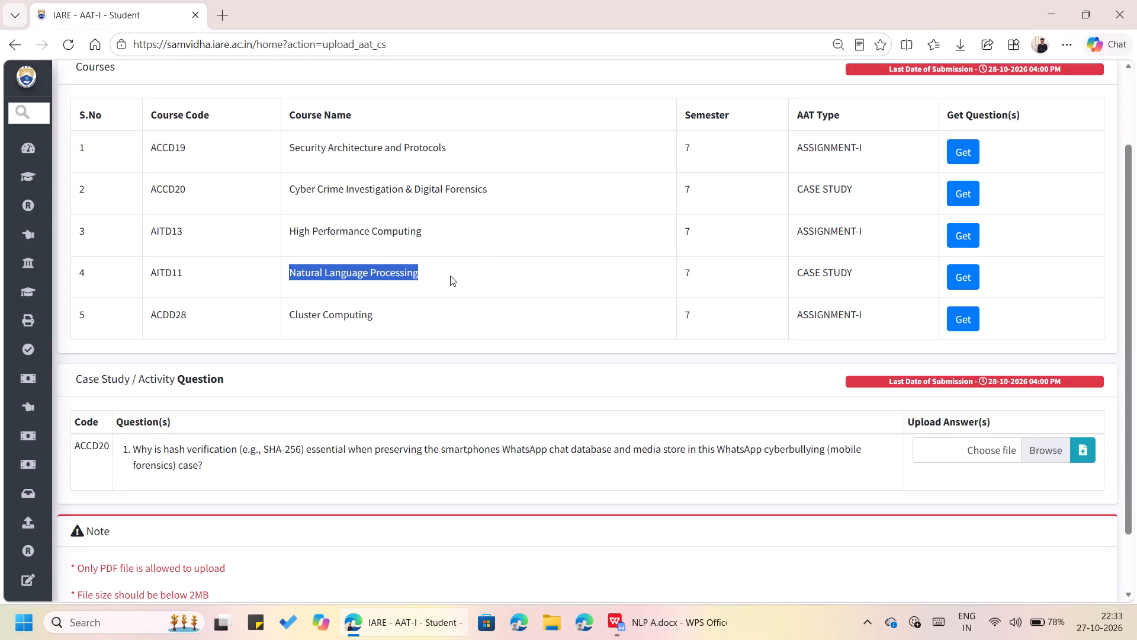
{"action": "key", "text": "ctrl+c"}
Replace the subject on NLP A's cover with the pasted Natural Language Processing, matching the cover's formatting and removing leftover letters.
{"action": "key", "text": "alt+Tab"}
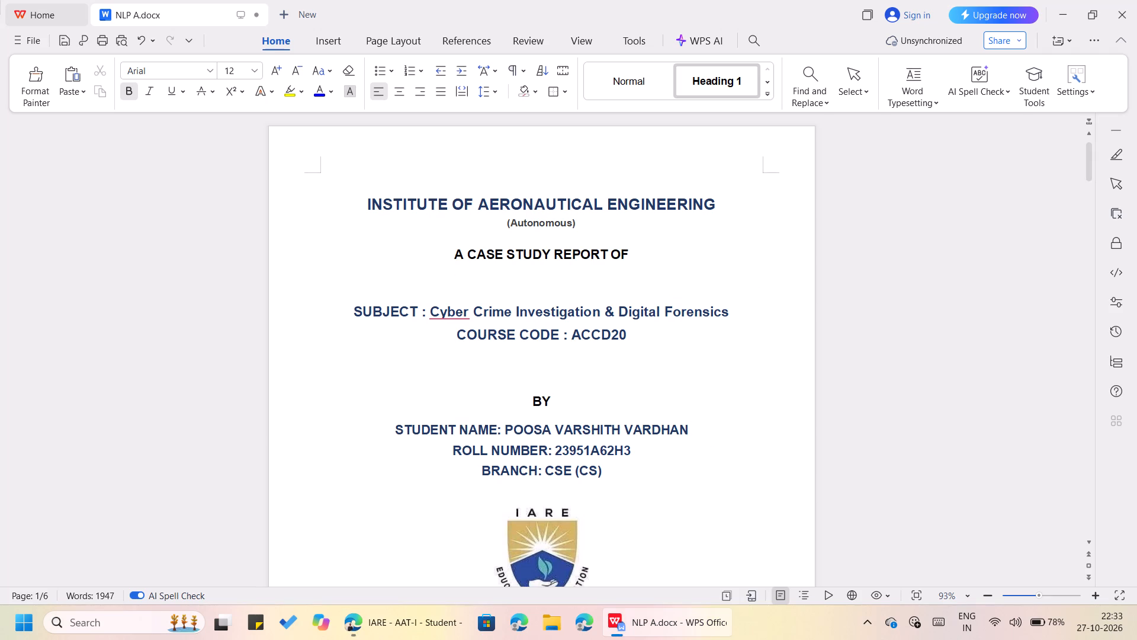
{"action": "left_click_drag", "start_coordinate": [441, 311], "coordinate": [722, 318]}
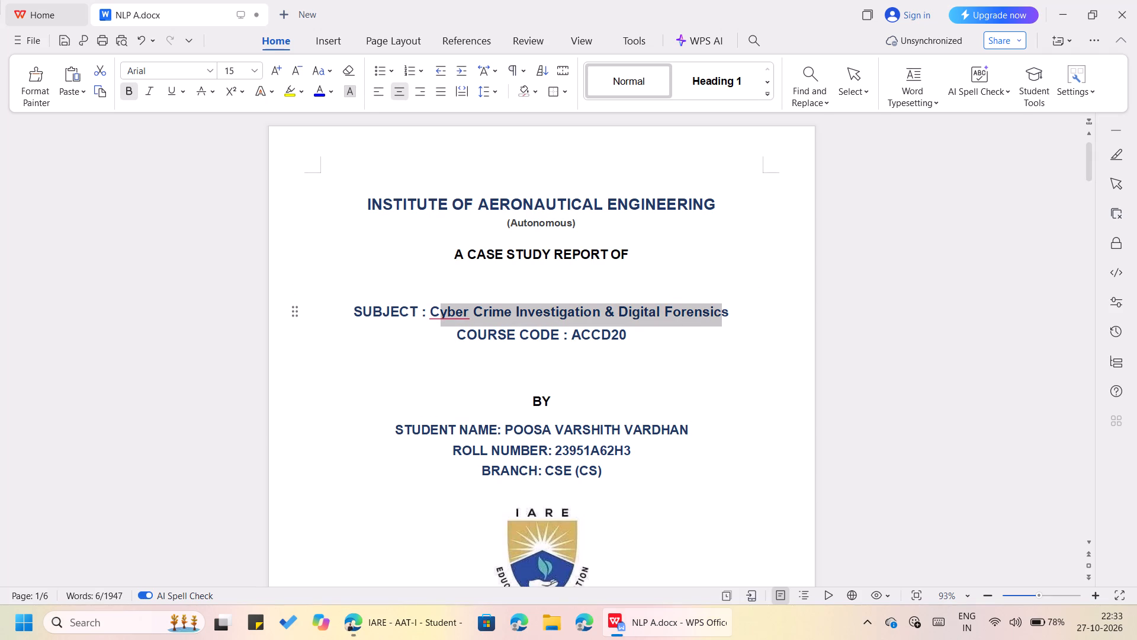
{"action": "left_click_drag", "start_coordinate": [722, 318], "coordinate": [722, 319]}
{"action": "key", "text": "ctrl+v"}
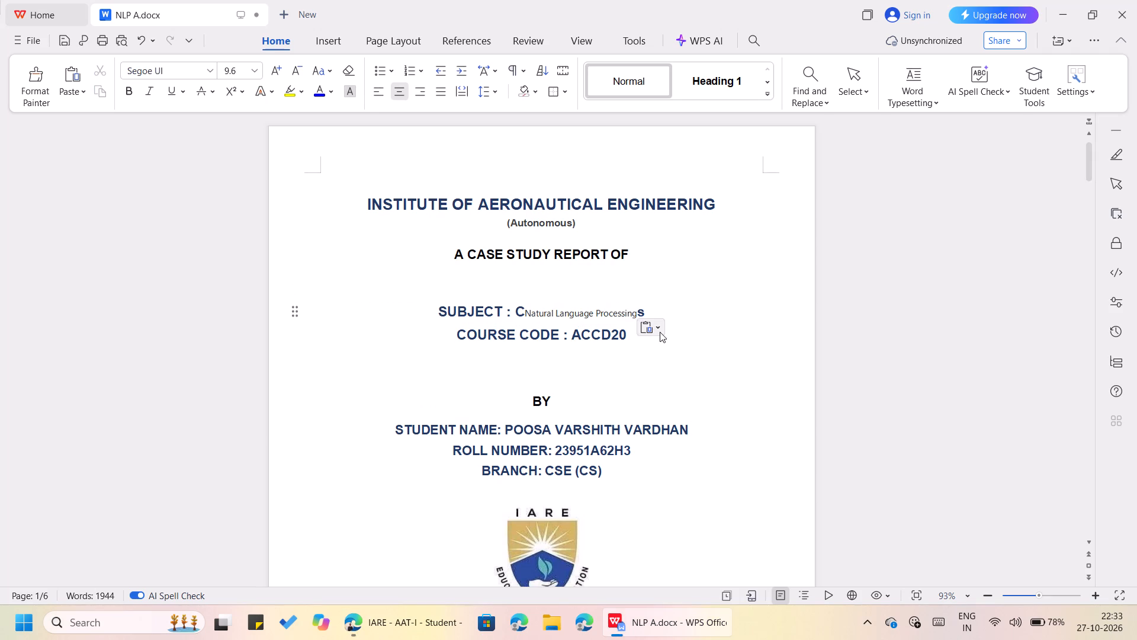
{"action": "left_click", "coordinate": [656, 331]}
{"action": "left_click", "coordinate": [679, 380]}
{"action": "left_click", "coordinate": [701, 311]}
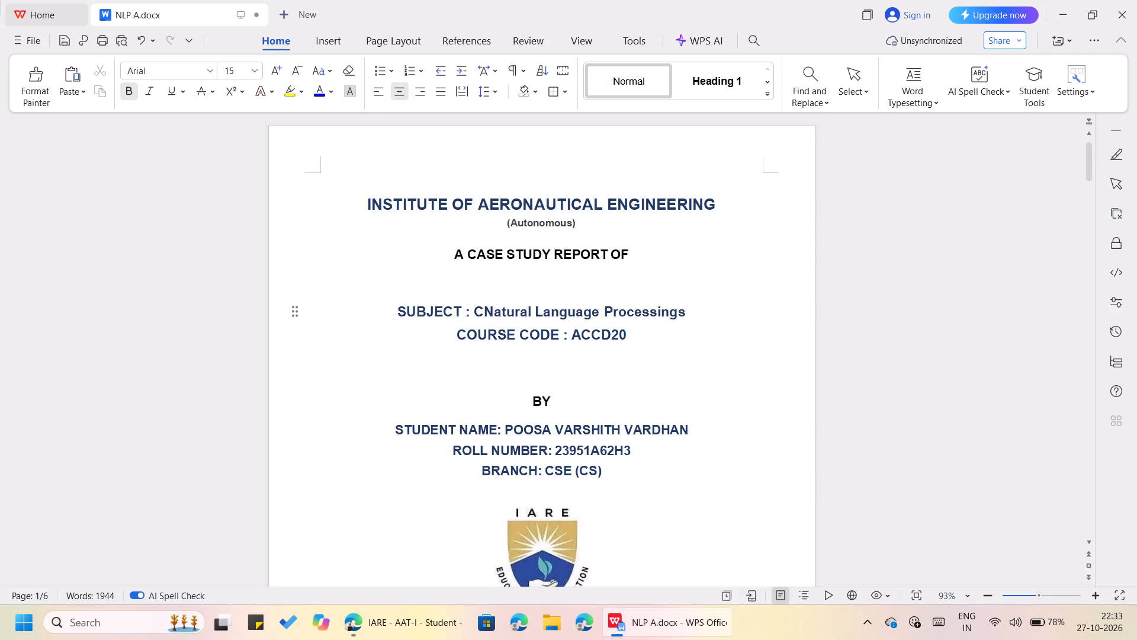
{"action": "key", "text": "BackSpace"}
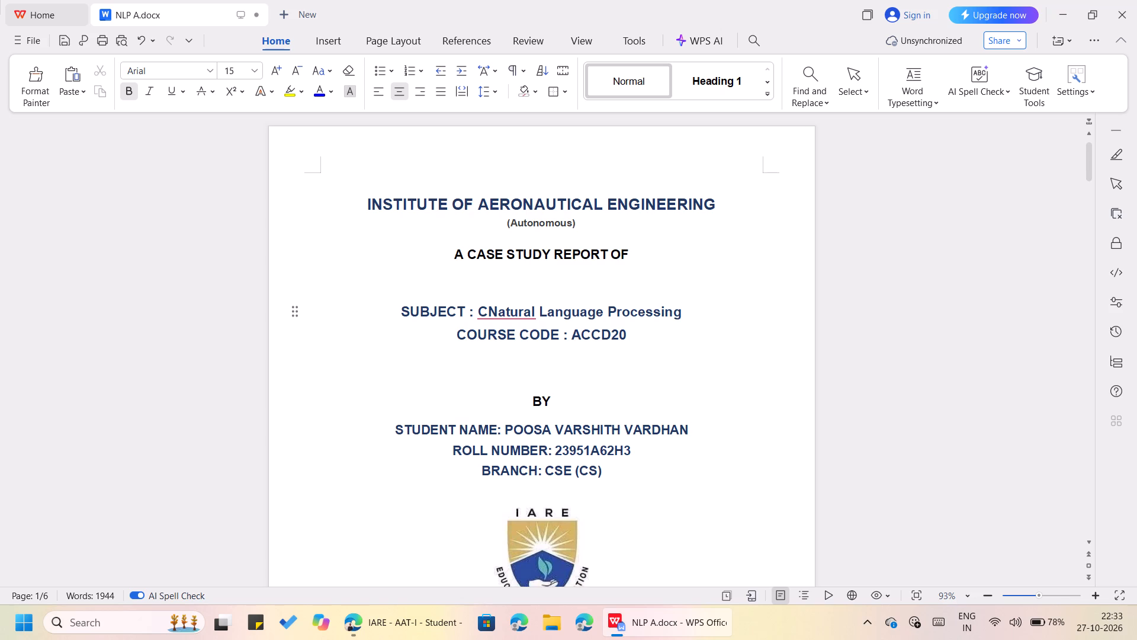
{"action": "left_click", "coordinate": [484, 315]}
{"action": "key", "text": "BackSpace"}
Change the course code on NLP A's cover page to ACCD11.
{"action": "key", "text": "alt+Tab"}
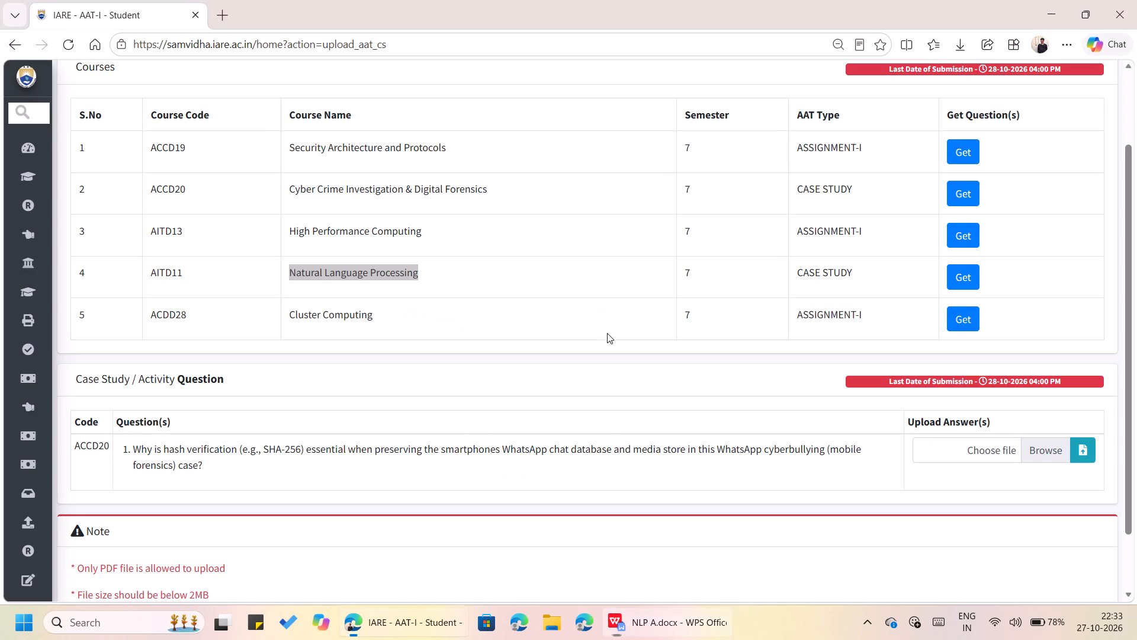
{"action": "key", "text": "alt+Tab"}
{"action": "left_click", "coordinate": [625, 337]}
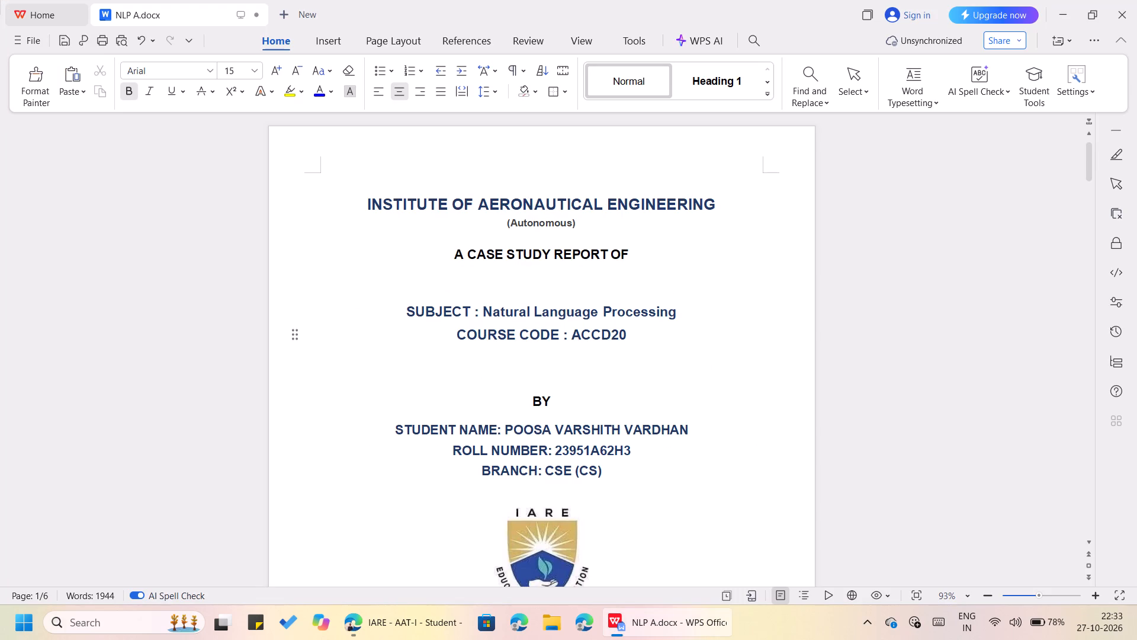
{"action": "key", "text": "BackSpace"}
{"action": "key", "text": "BackSpace"}
{"action": "type", "text": "11"}
Check the finished NLP A cover page, save the document and close it.
{"action": "scroll", "coordinate": [509, 317], "scroll_direction": "down", "scroll_amount": 7}
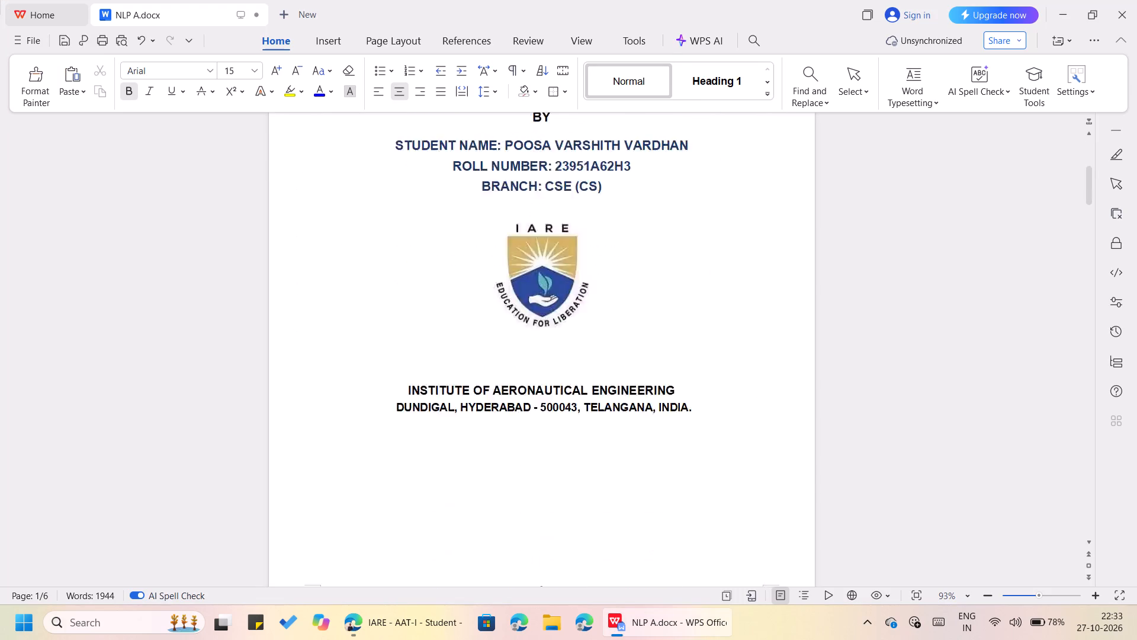
{"action": "scroll", "coordinate": [509, 317], "scroll_direction": "down", "scroll_amount": 4}
{"action": "scroll", "coordinate": [509, 316], "scroll_direction": "up", "scroll_amount": 10}
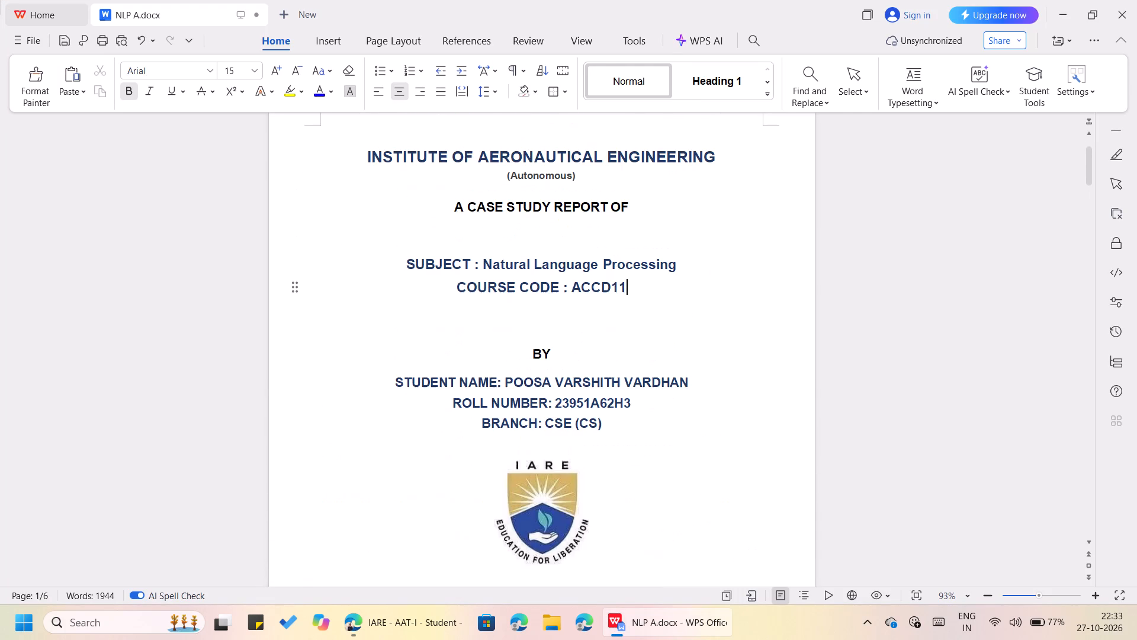
{"action": "key", "text": "ctrl+s"}
{"action": "left_click", "coordinate": [1117, 0]}
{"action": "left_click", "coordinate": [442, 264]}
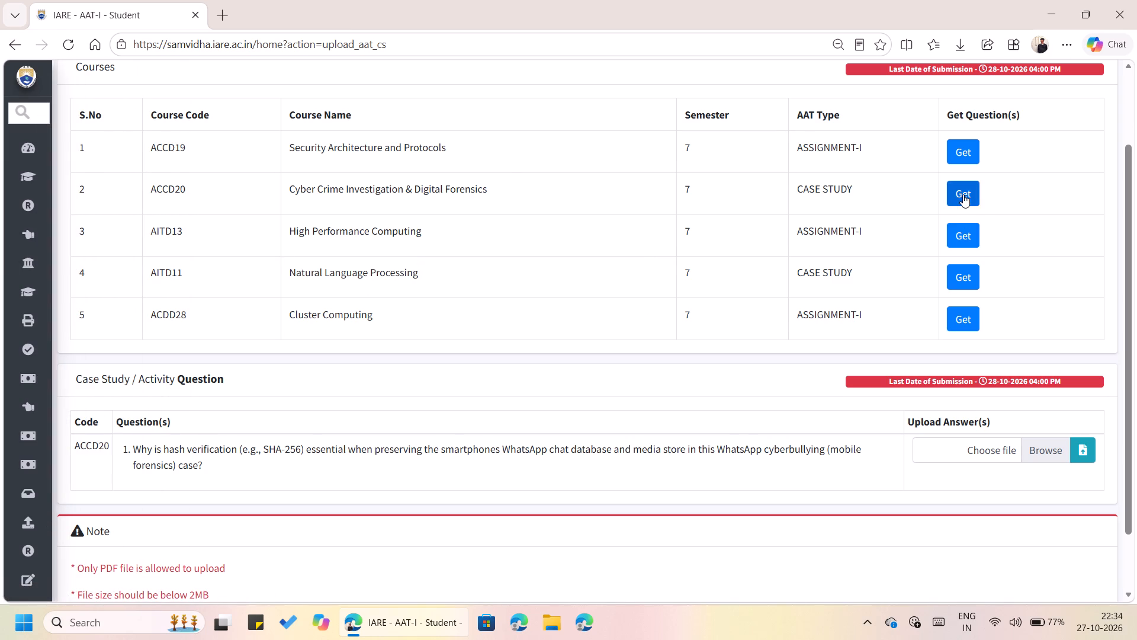
View the assigned AAT-I questions for Cyber Crime Investigation & Digital Forensics, Natural Language Processing and Cluster Computing on the portal.
{"action": "left_click", "coordinate": [963, 194]}
{"action": "left_click", "coordinate": [573, 414]}
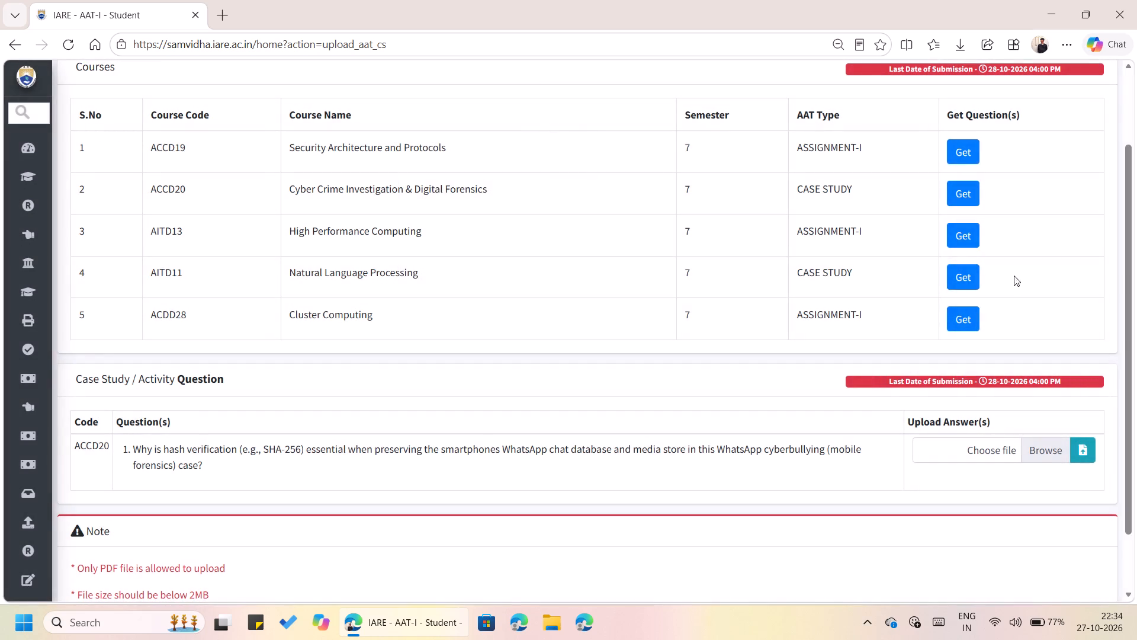
{"action": "left_click", "coordinate": [962, 282]}
{"action": "scroll", "coordinate": [839, 352], "scroll_direction": "down", "scroll_amount": 1}
{"action": "left_click", "coordinate": [560, 414]}
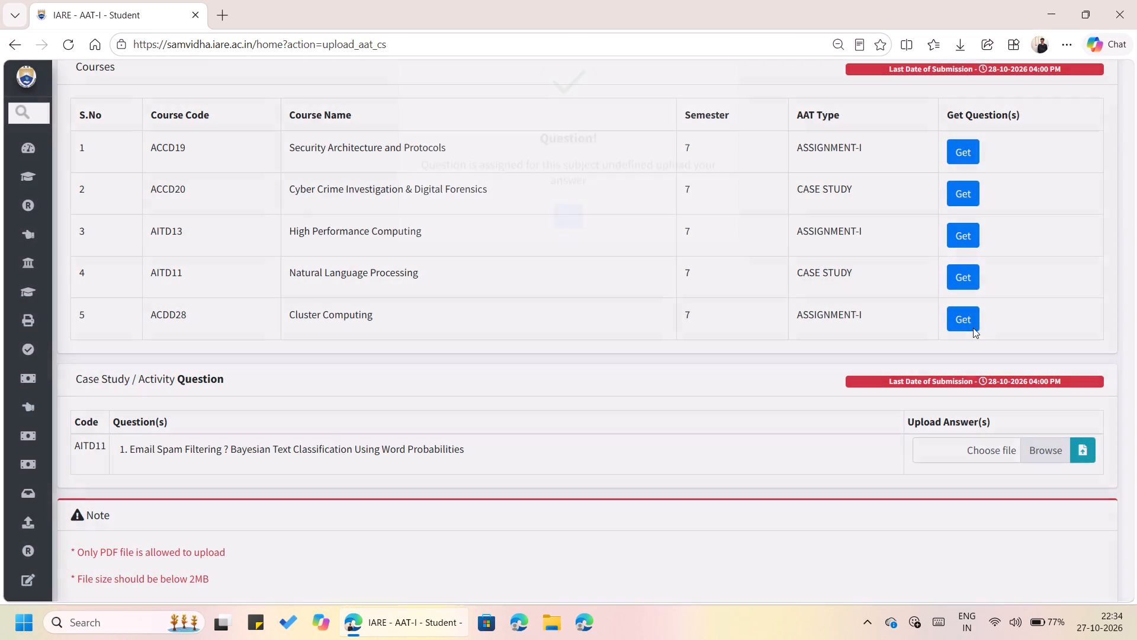
{"action": "left_click", "coordinate": [977, 324]}
{"action": "left_click", "coordinate": [563, 407]}
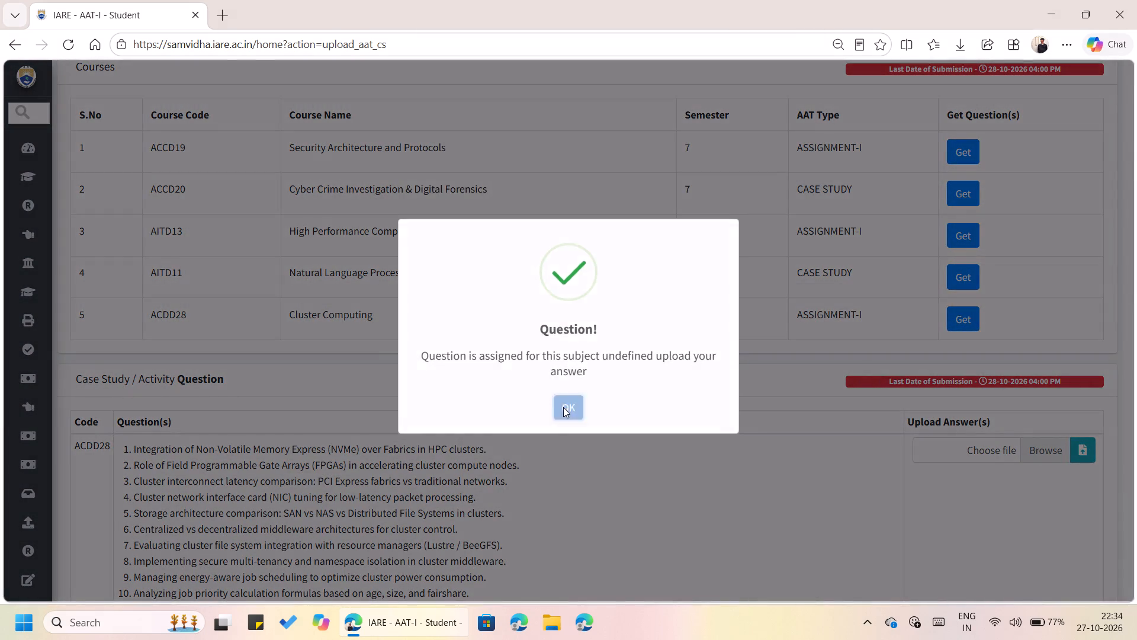
Switch to File Explorer, delete the Email_Spam_Filtering Bayesian text classification Word document from Downloads, and return to the student portal.
{"action": "key", "text": "alt+Tab"}
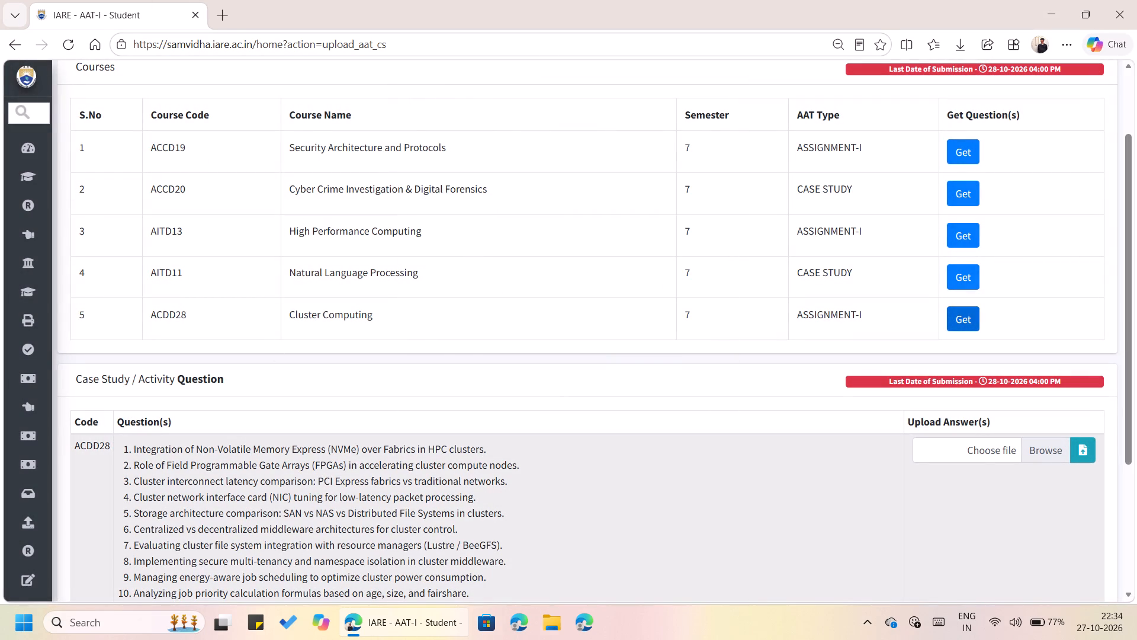
{"action": "left_click", "coordinate": [544, 625]}
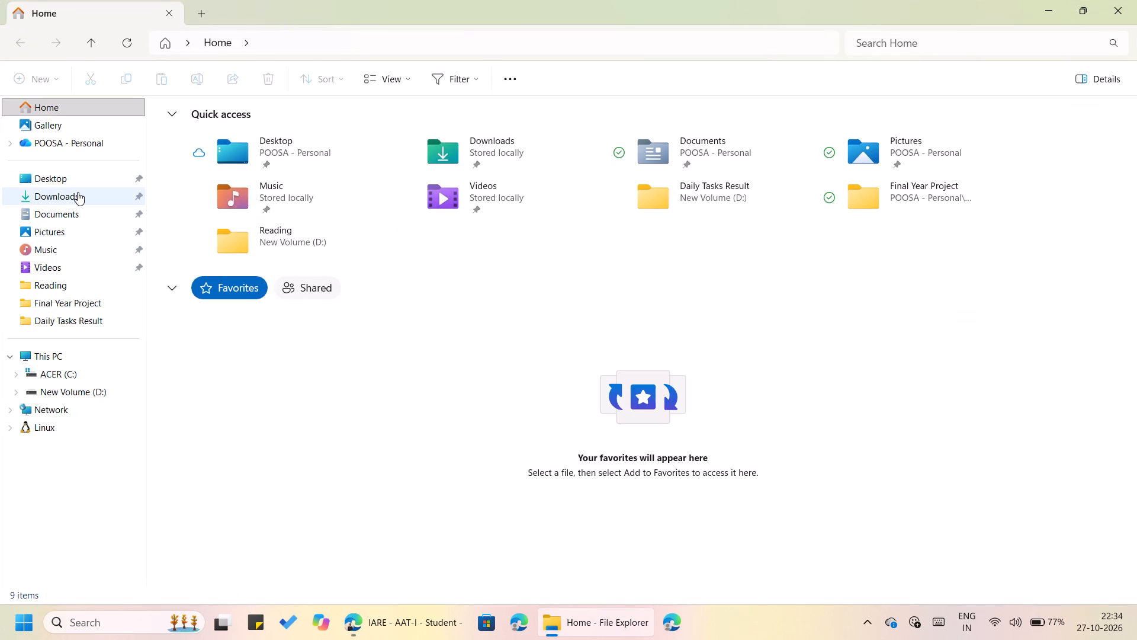
{"action": "left_click", "coordinate": [69, 194]}
{"action": "scroll", "coordinate": [307, 211], "scroll_direction": "up", "scroll_amount": 3}
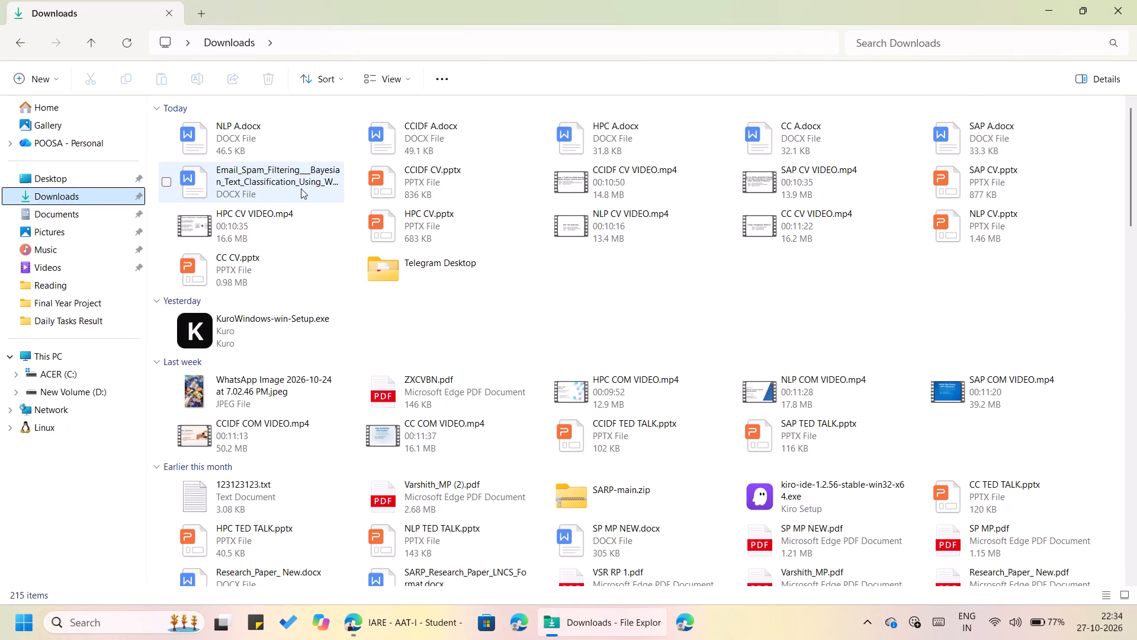
{"action": "left_click", "coordinate": [301, 188]}
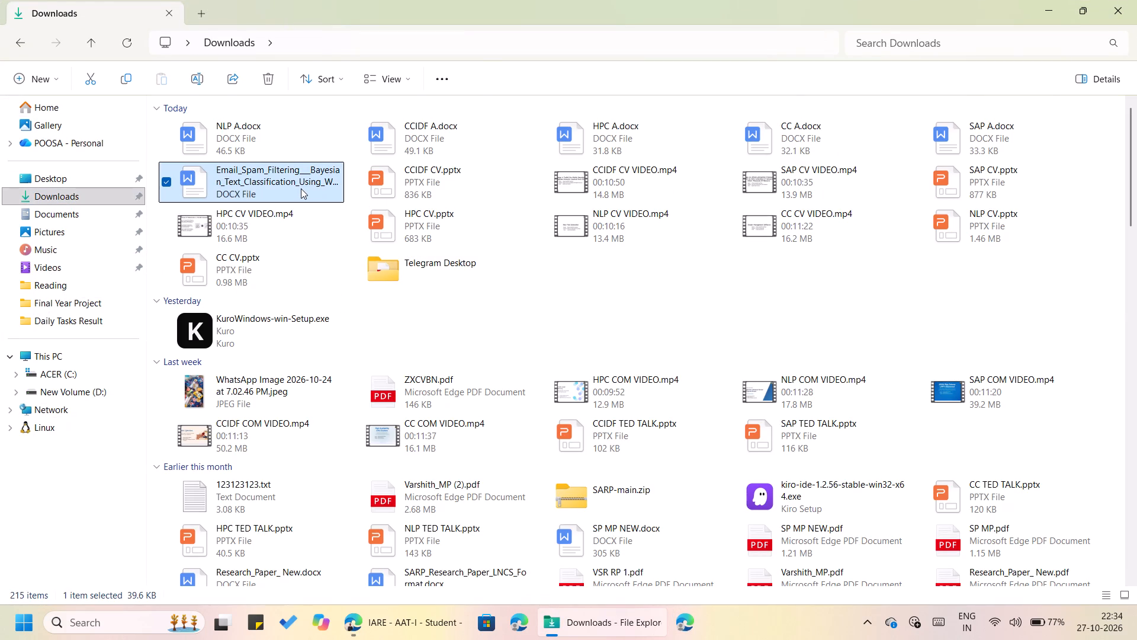
{"action": "key", "text": "Delete"}
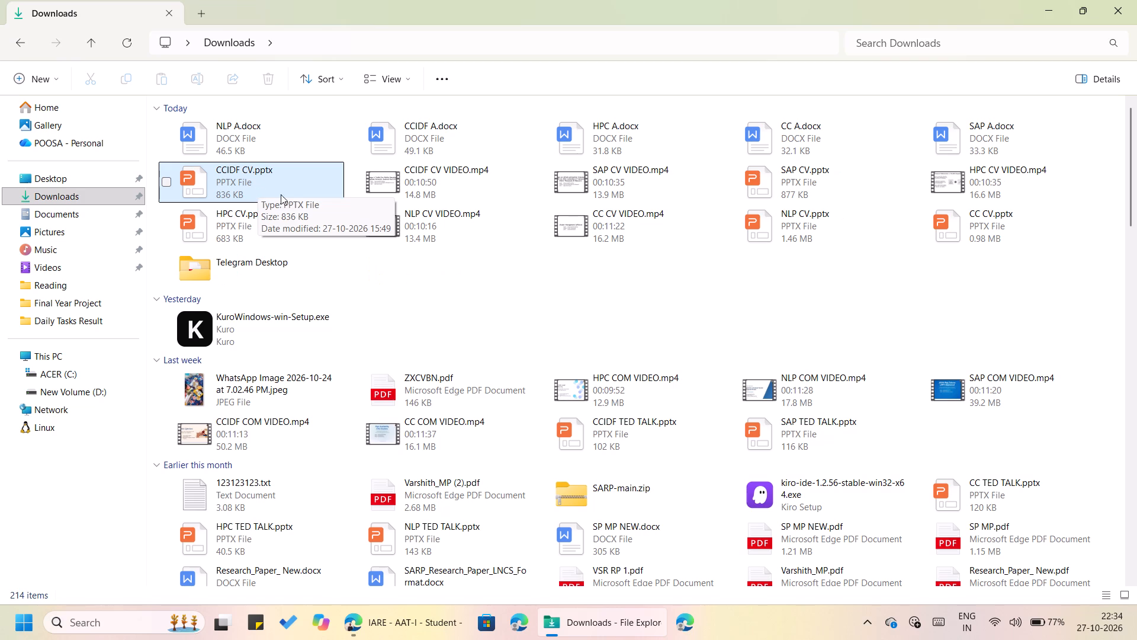
{"action": "key", "text": "alt+Tab"}
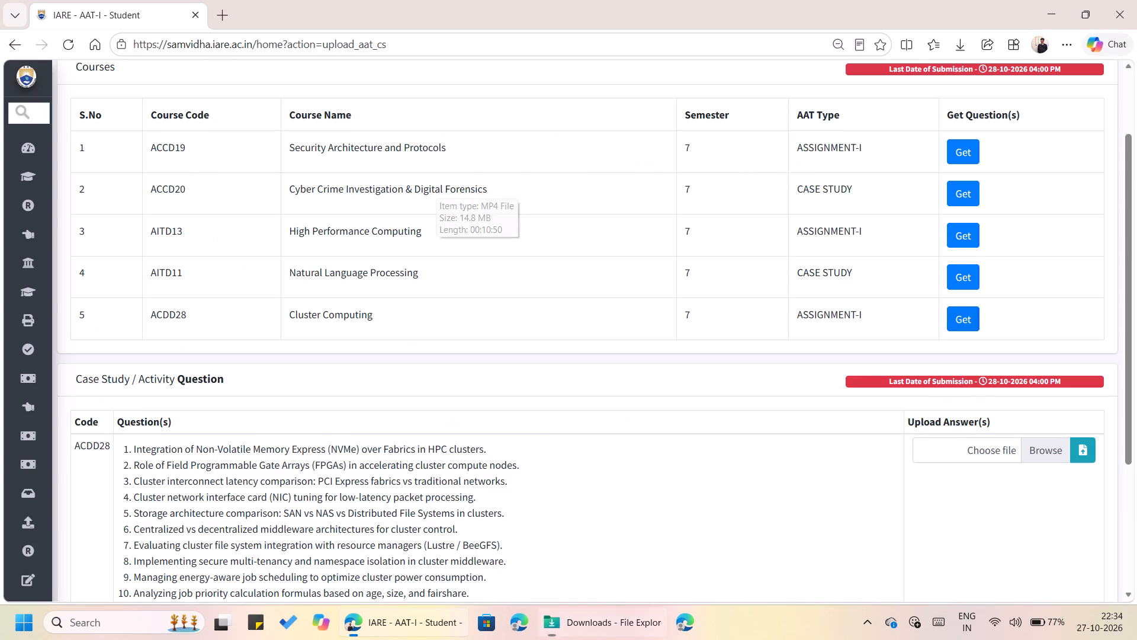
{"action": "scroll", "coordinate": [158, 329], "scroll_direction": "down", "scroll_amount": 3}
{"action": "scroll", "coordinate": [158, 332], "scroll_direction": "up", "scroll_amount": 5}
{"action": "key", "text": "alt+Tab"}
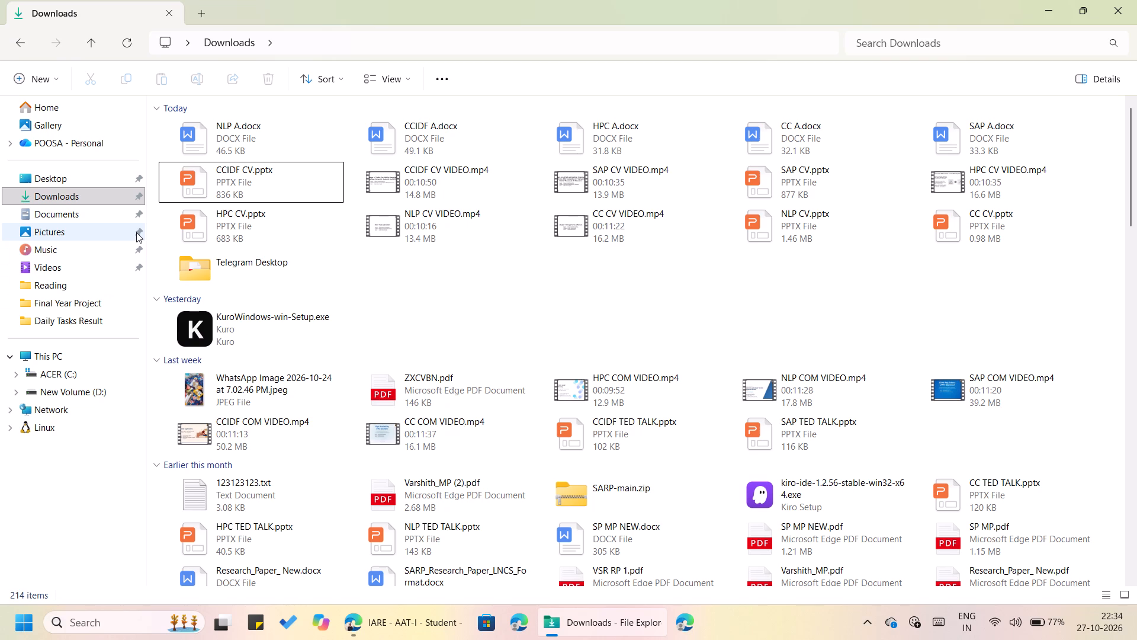
Search the web for "word to pdf converter" in a new browser tab and open iLovePDF's Word to PDF page.
{"action": "key", "text": "alt+Tab"}
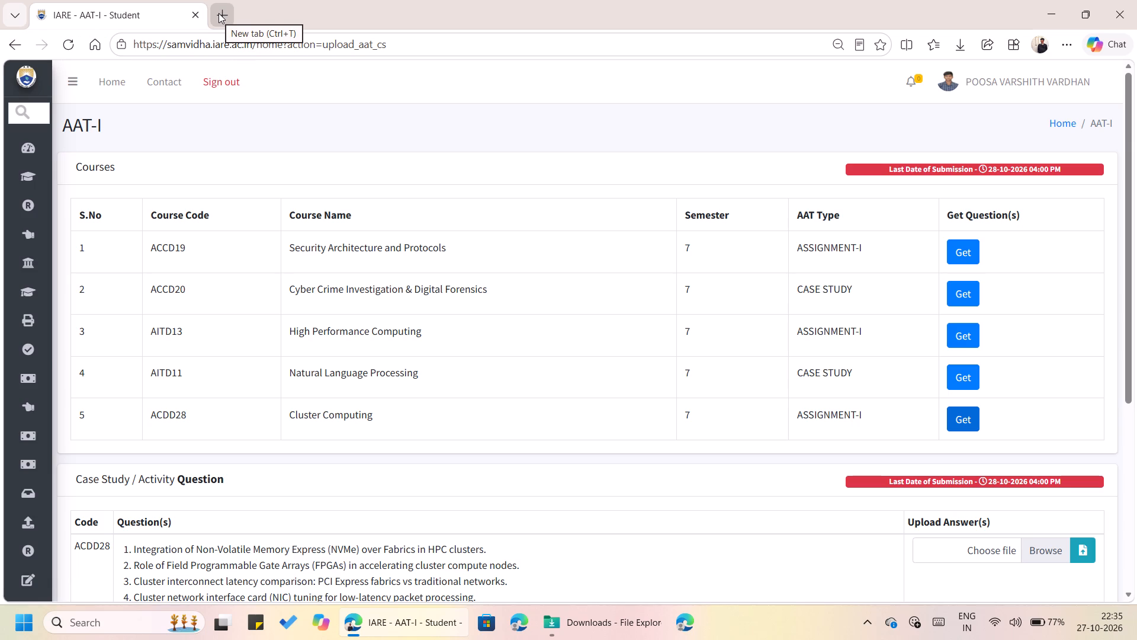
{"action": "type", "text": "WORD"}
{"action": "key", "text": "space"}
{"action": "key", "text": "Down"}
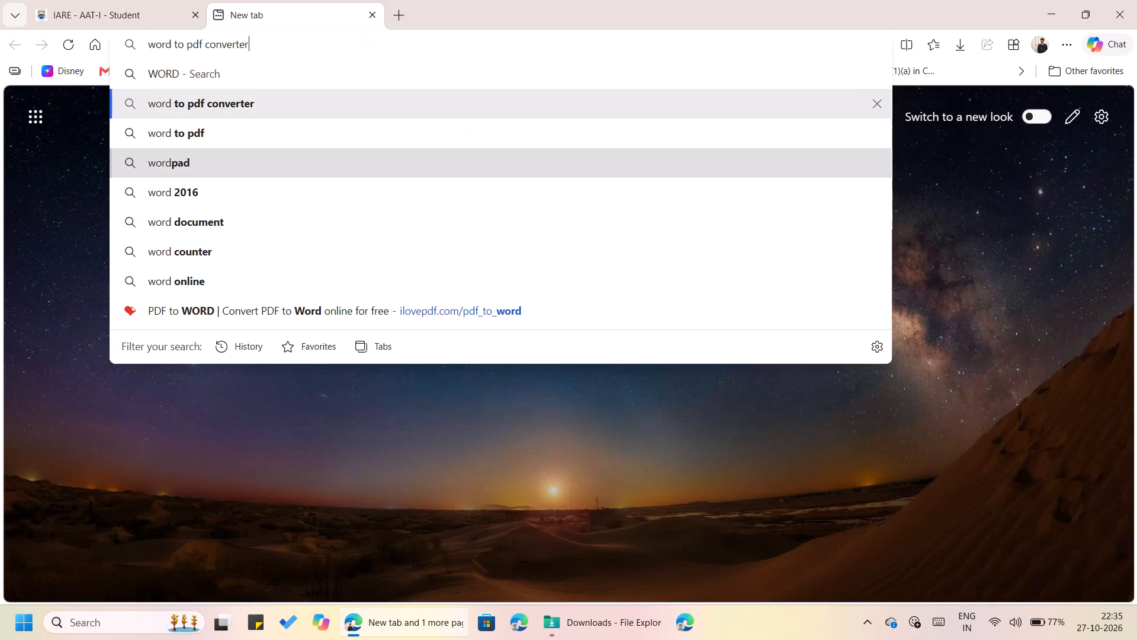
{"action": "key", "text": "Return"}
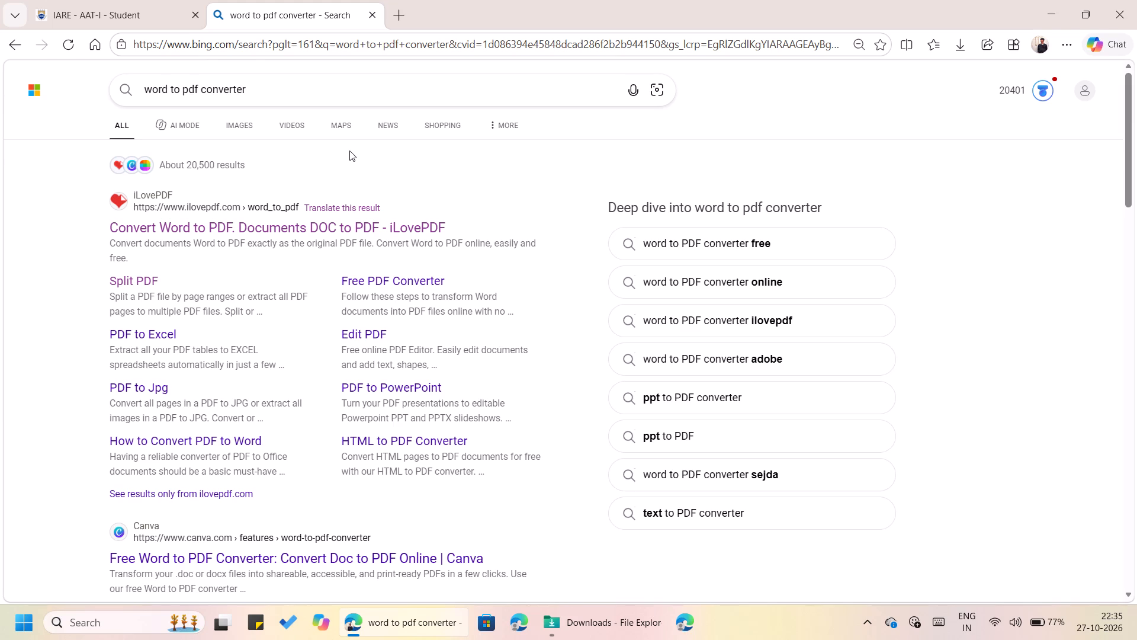
{"action": "left_click", "coordinate": [316, 215]}
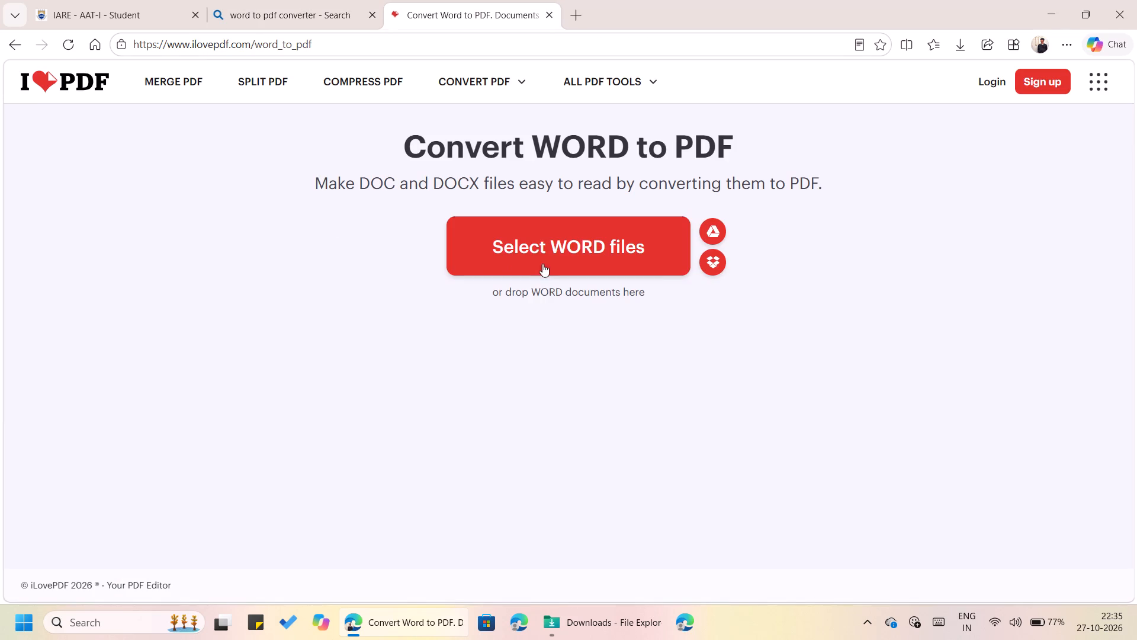
{"action": "left_click", "coordinate": [559, 264]}
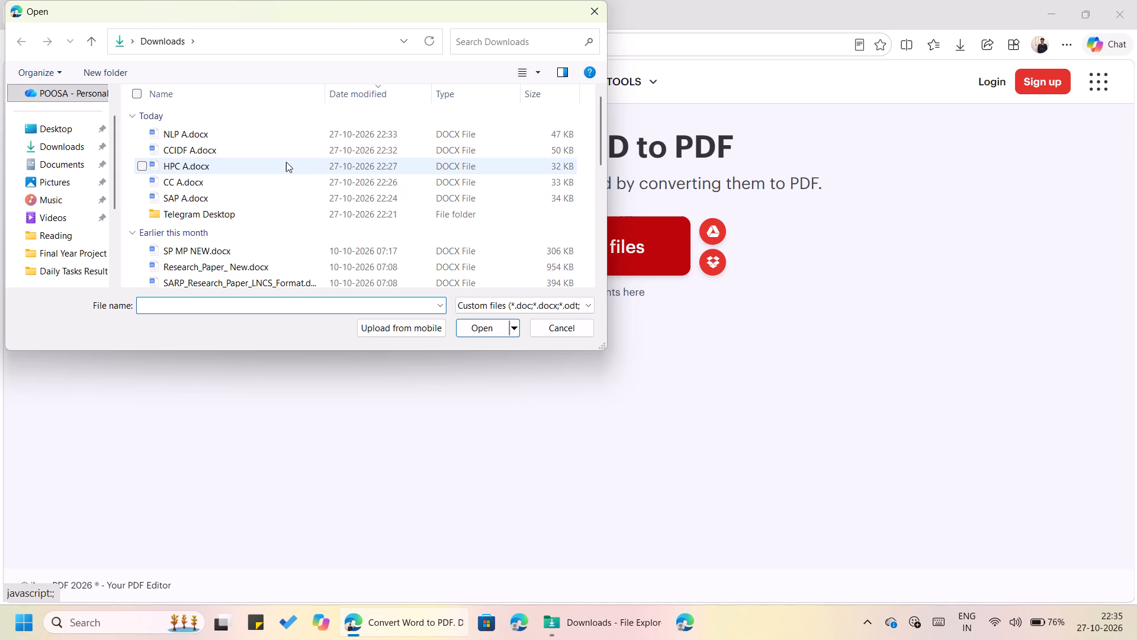
{"action": "key", "text": "Escape"}
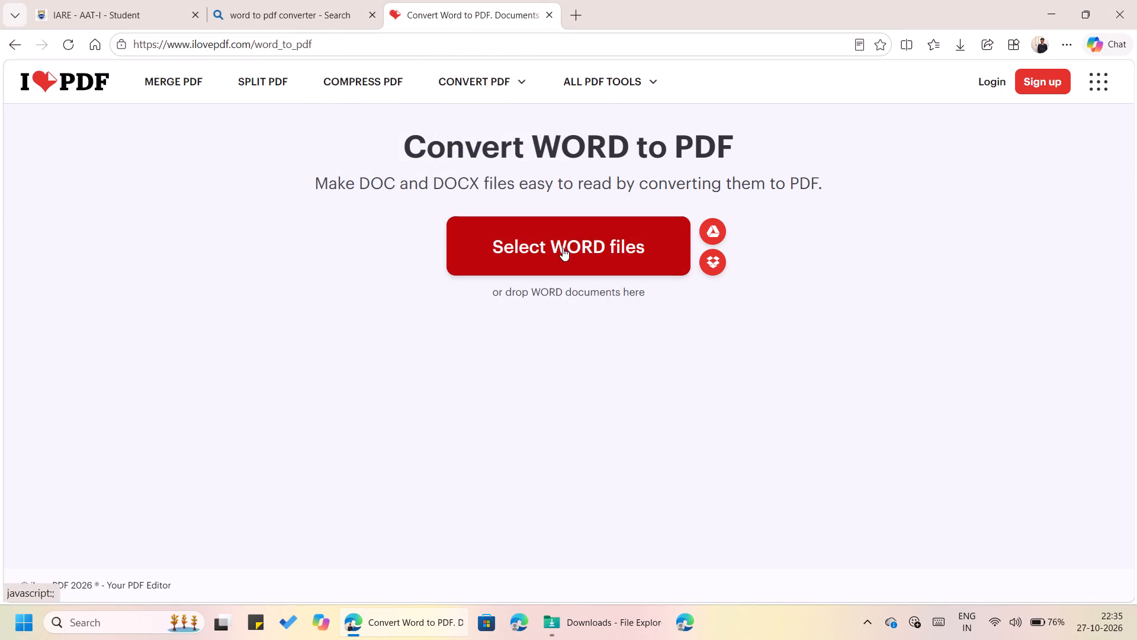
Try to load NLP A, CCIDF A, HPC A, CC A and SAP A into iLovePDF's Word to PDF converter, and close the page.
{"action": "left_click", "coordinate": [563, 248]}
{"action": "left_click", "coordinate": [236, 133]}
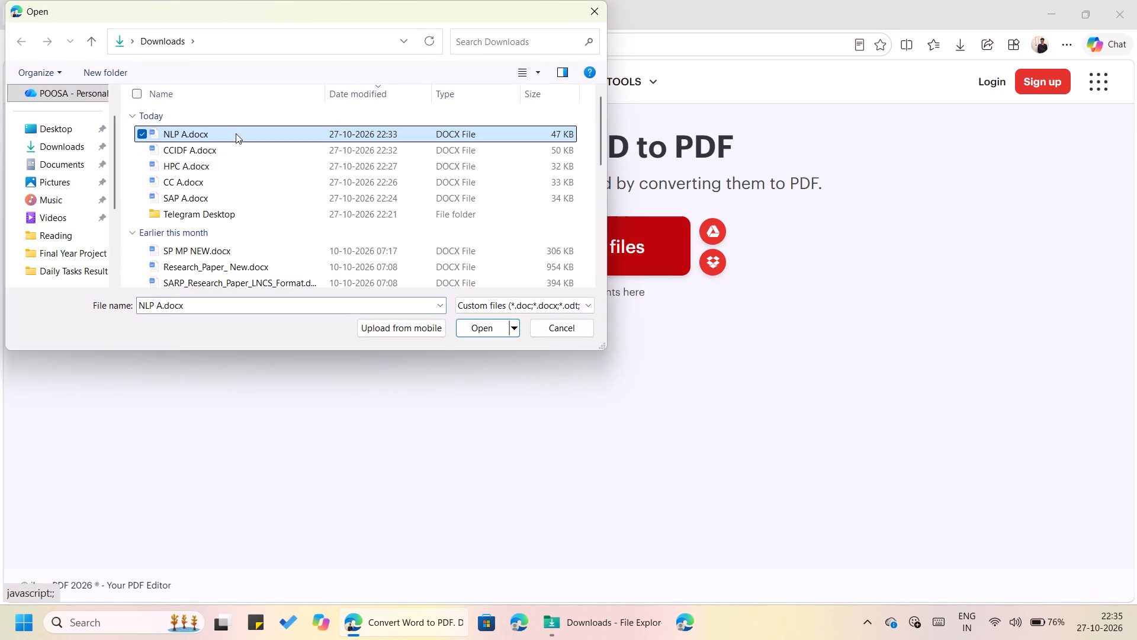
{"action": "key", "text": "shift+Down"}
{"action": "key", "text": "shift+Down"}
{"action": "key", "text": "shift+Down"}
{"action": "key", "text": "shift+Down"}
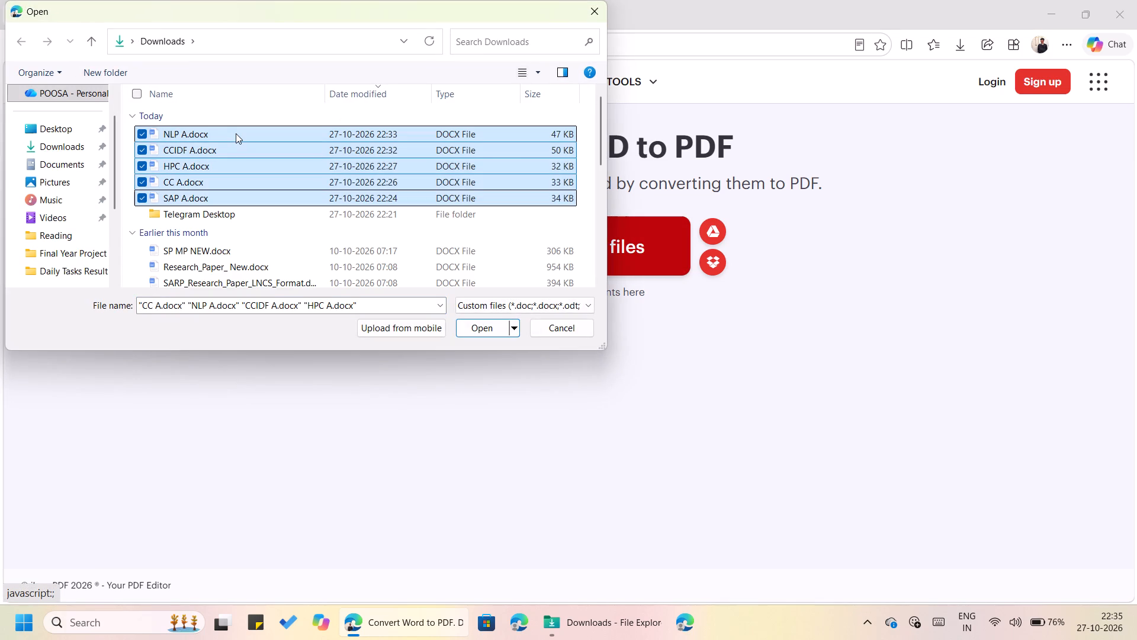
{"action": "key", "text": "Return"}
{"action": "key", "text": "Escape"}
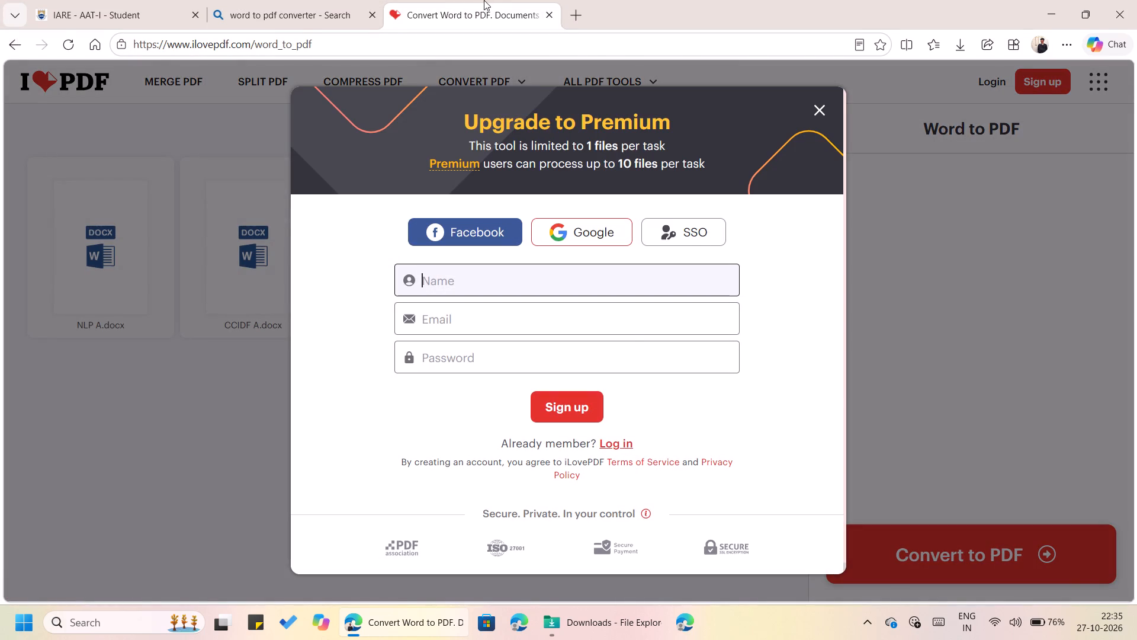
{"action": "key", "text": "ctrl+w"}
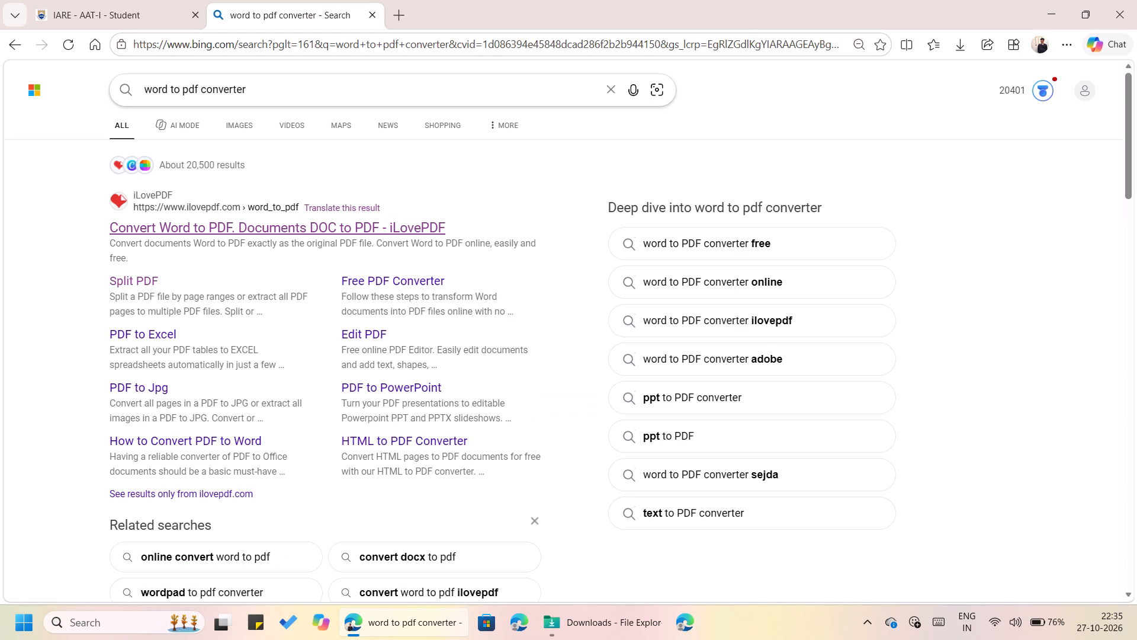
Search the web for "word to pdf converter multiple files" and open pdfFiller's Turn Multiple Word Docs into PDF page.
{"action": "left_click", "coordinate": [274, 96]}
{"action": "key", "text": "space"}
{"action": "type", "text": "MUL"}
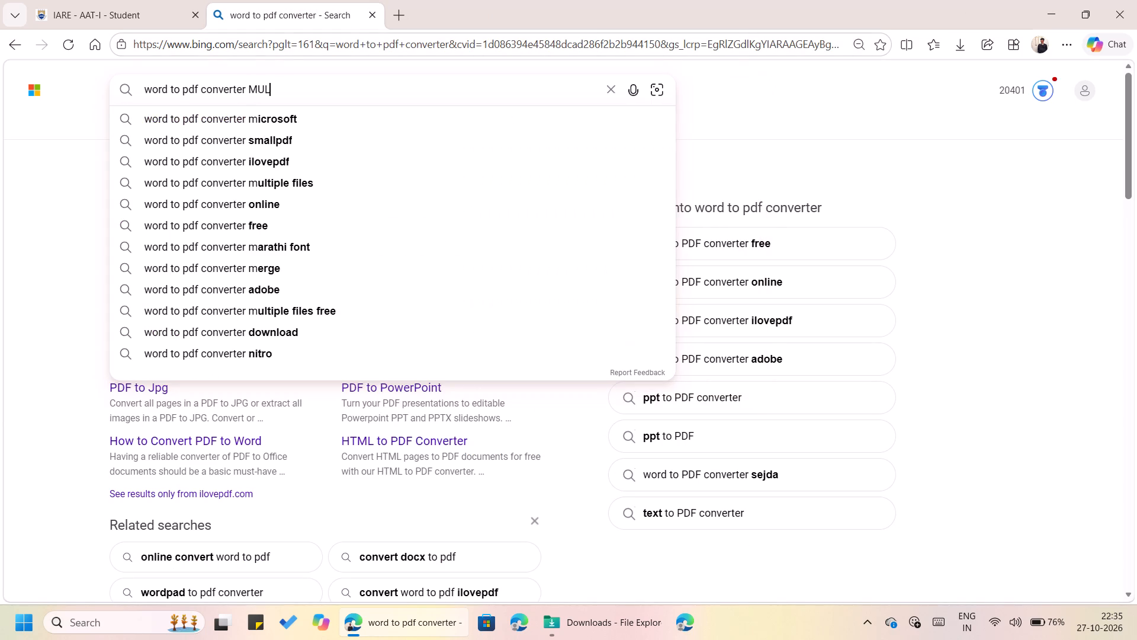
{"action": "key", "text": "Down"}
{"action": "key", "text": "Return"}
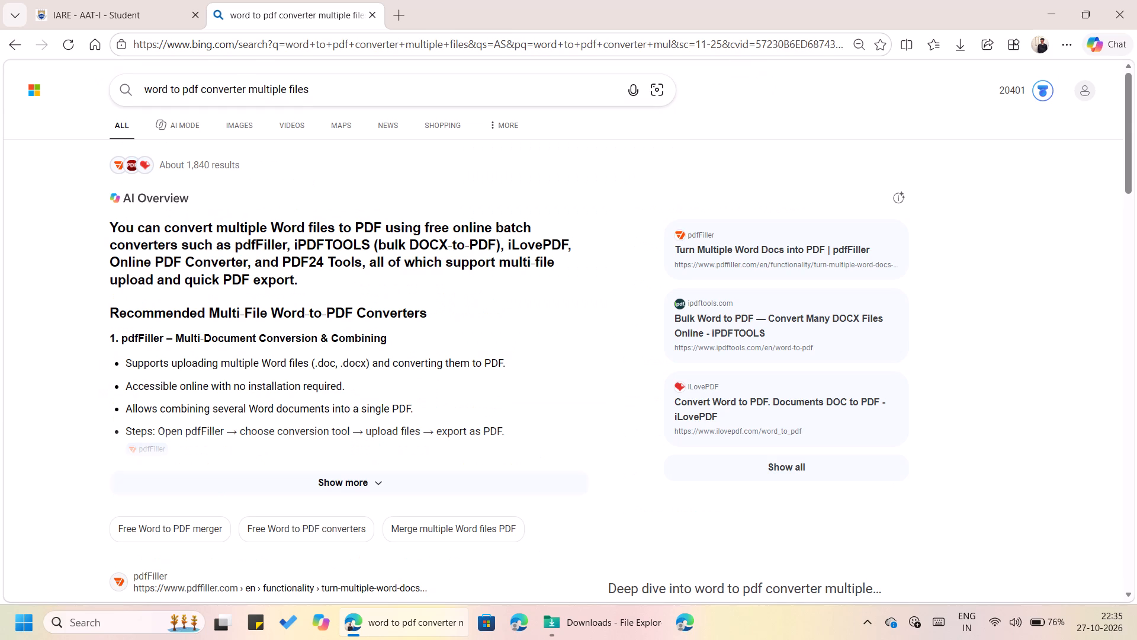
{"action": "scroll", "coordinate": [483, 283], "scroll_direction": "down", "scroll_amount": 4}
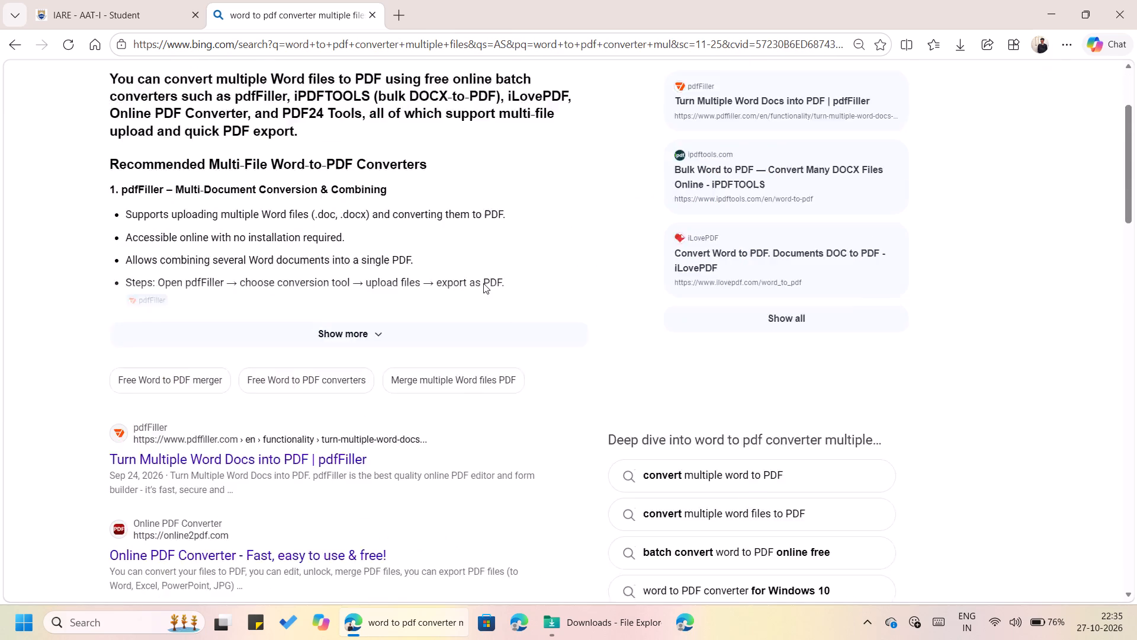
{"action": "scroll", "coordinate": [483, 283], "scroll_direction": "down", "scroll_amount": 1}
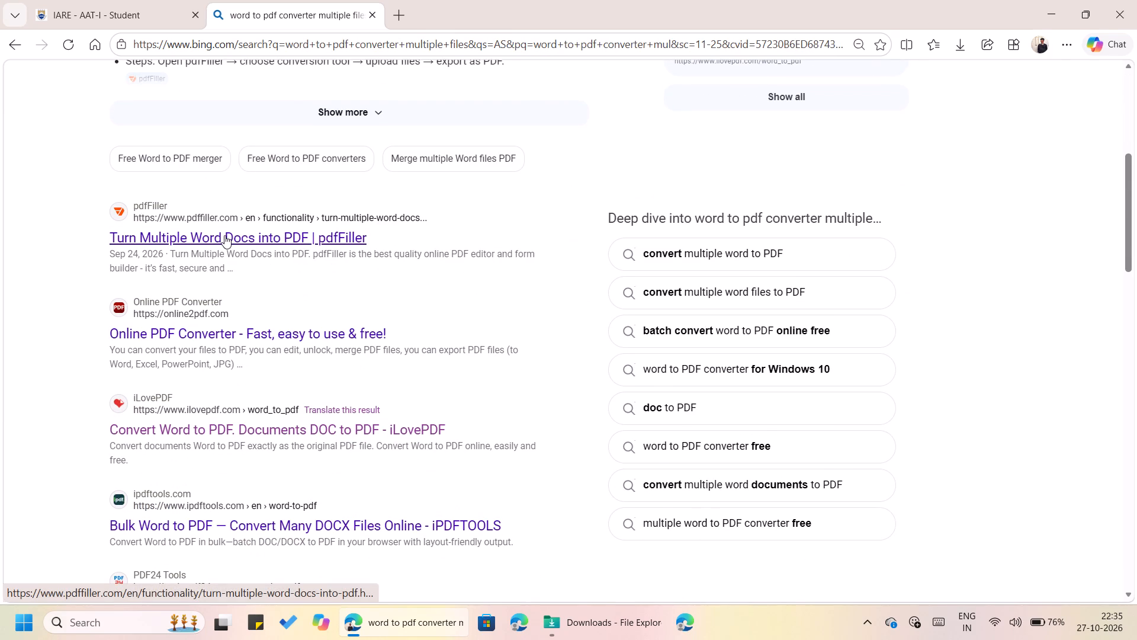
{"action": "scroll", "coordinate": [323, 242], "scroll_direction": "up", "scroll_amount": 4}
{"action": "scroll", "coordinate": [324, 242], "scroll_direction": "down", "scroll_amount": 2}
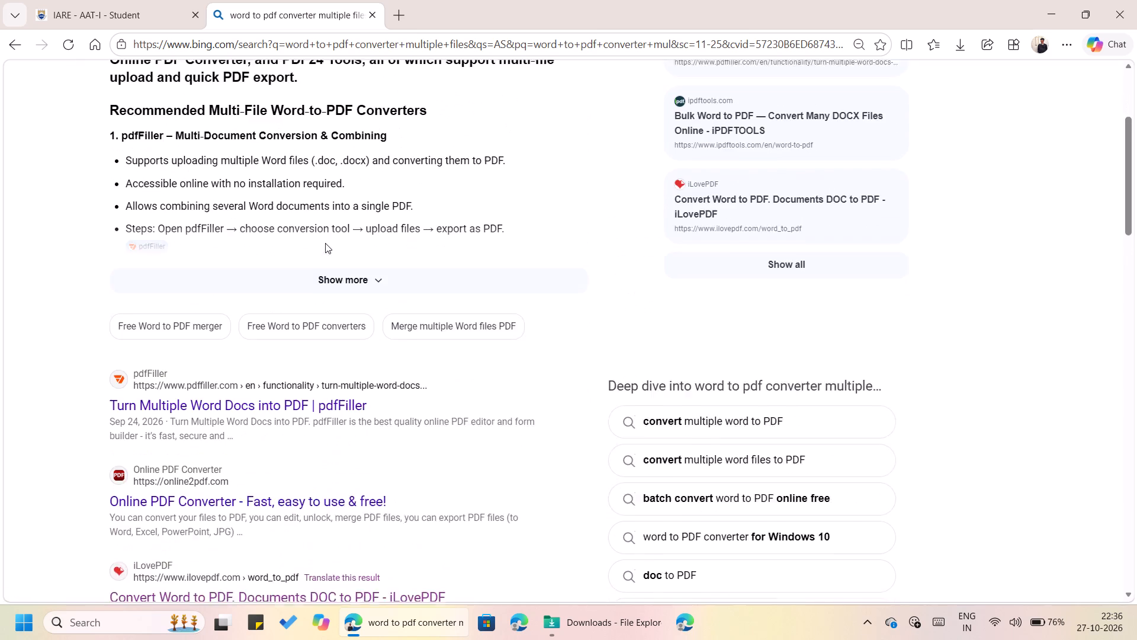
{"action": "scroll", "coordinate": [325, 243], "scroll_direction": "down", "scroll_amount": 2}
{"action": "left_click", "coordinate": [265, 238]}
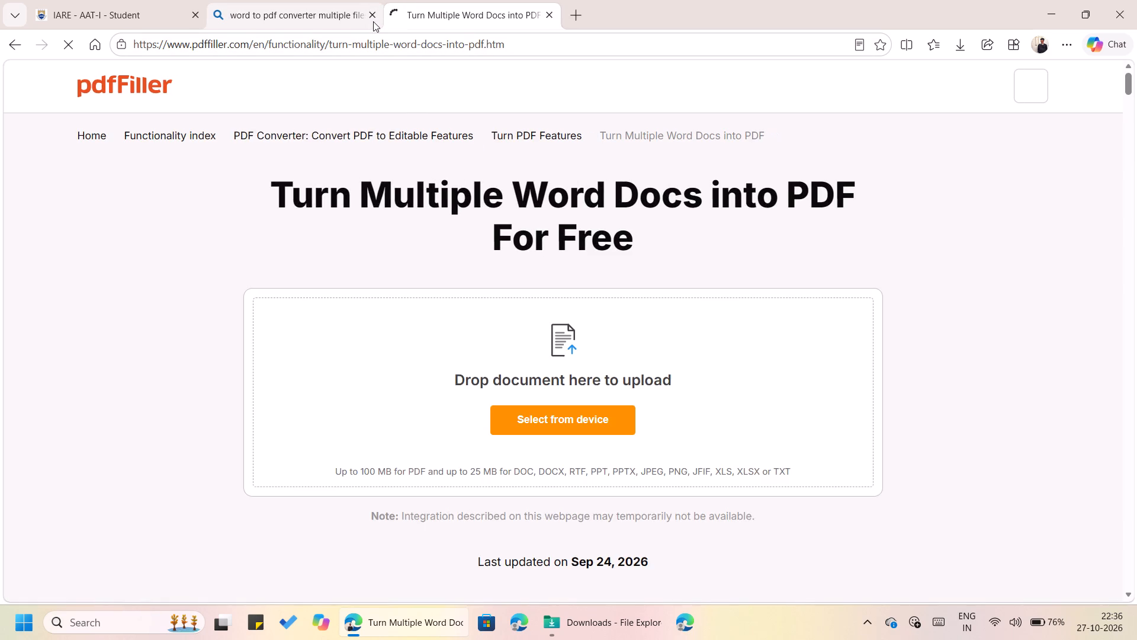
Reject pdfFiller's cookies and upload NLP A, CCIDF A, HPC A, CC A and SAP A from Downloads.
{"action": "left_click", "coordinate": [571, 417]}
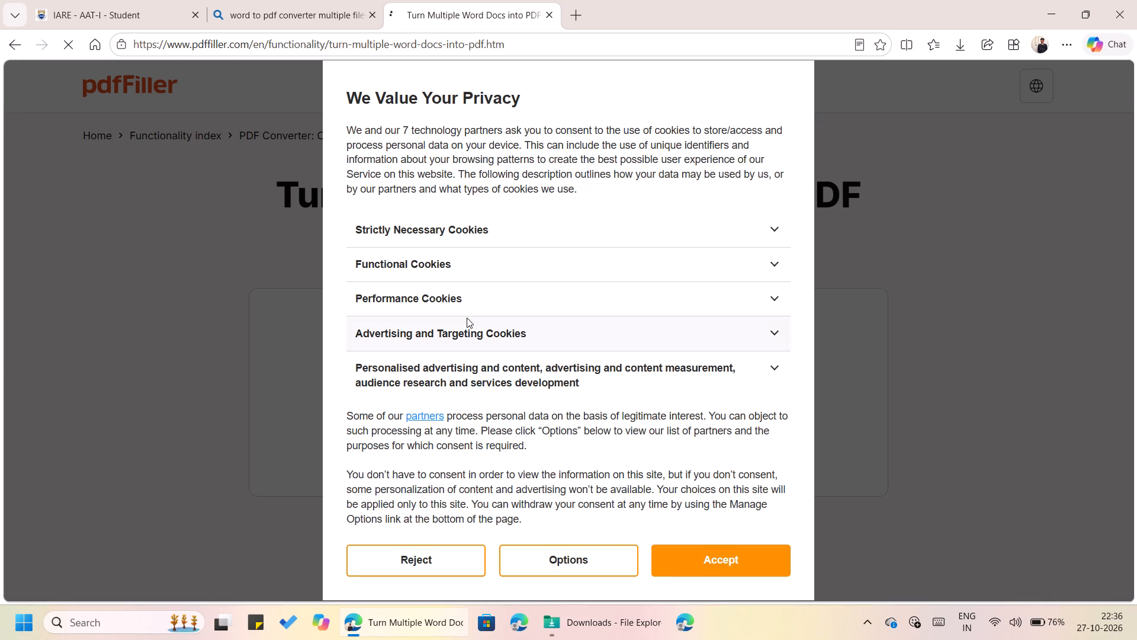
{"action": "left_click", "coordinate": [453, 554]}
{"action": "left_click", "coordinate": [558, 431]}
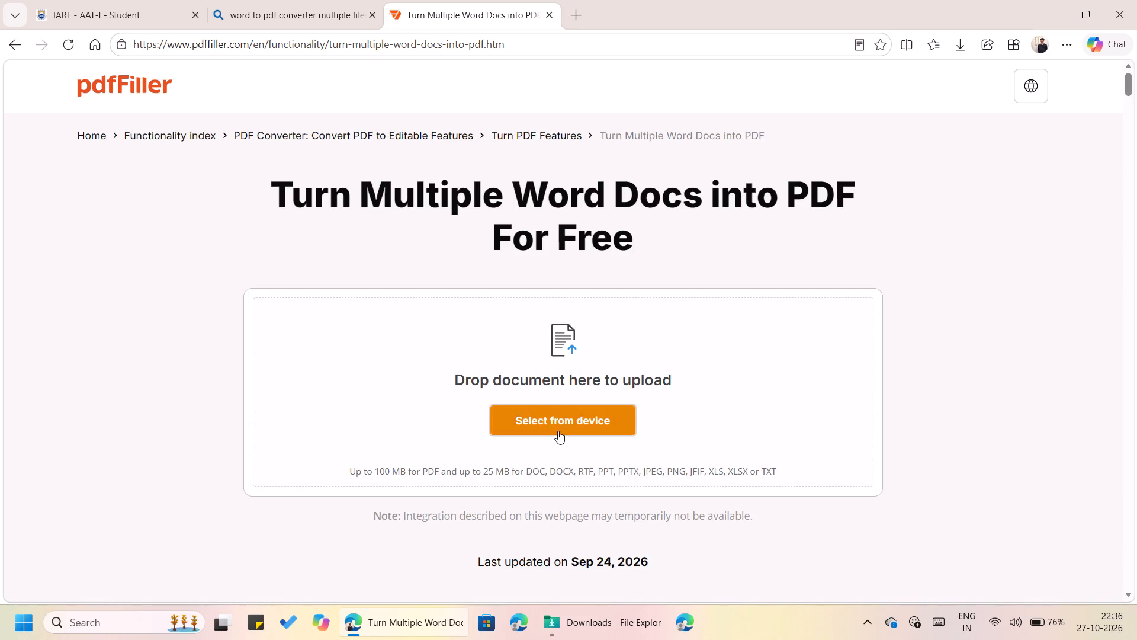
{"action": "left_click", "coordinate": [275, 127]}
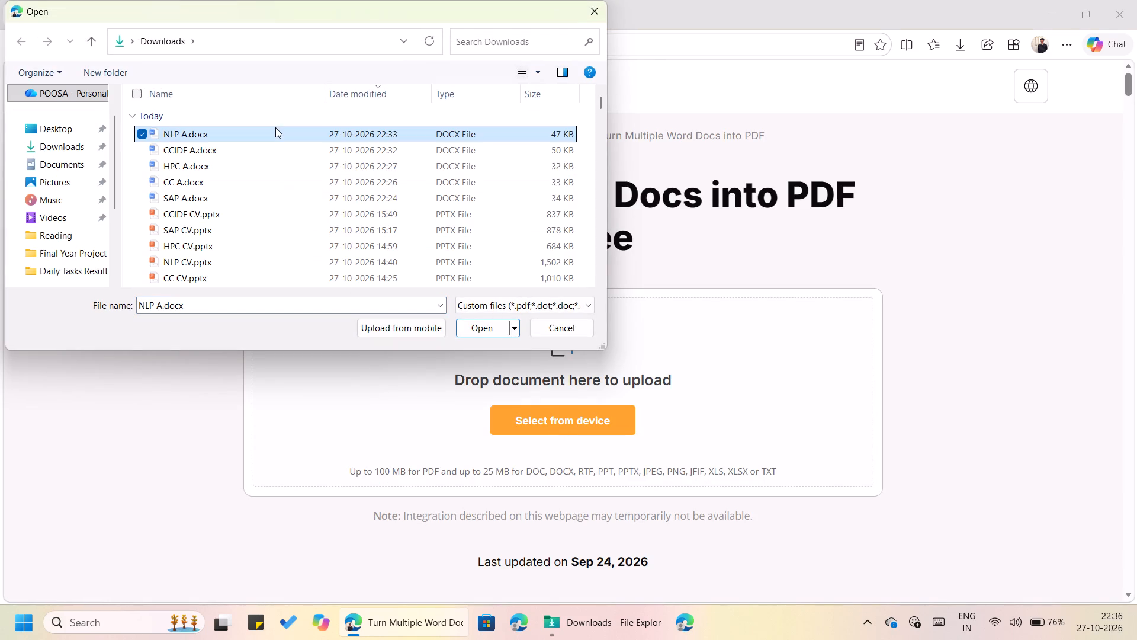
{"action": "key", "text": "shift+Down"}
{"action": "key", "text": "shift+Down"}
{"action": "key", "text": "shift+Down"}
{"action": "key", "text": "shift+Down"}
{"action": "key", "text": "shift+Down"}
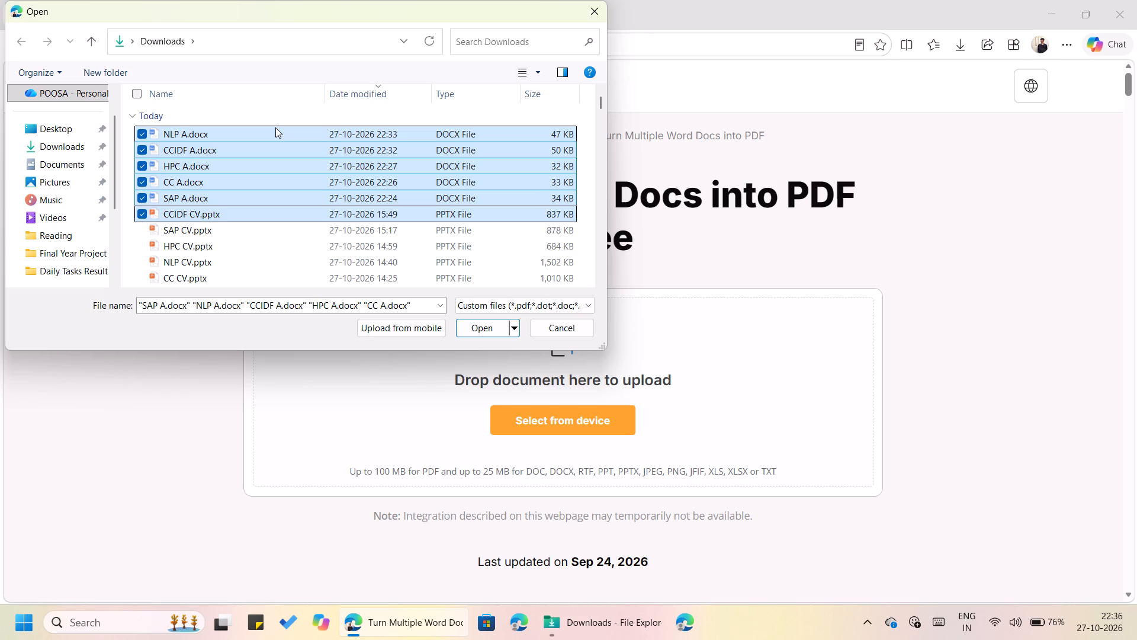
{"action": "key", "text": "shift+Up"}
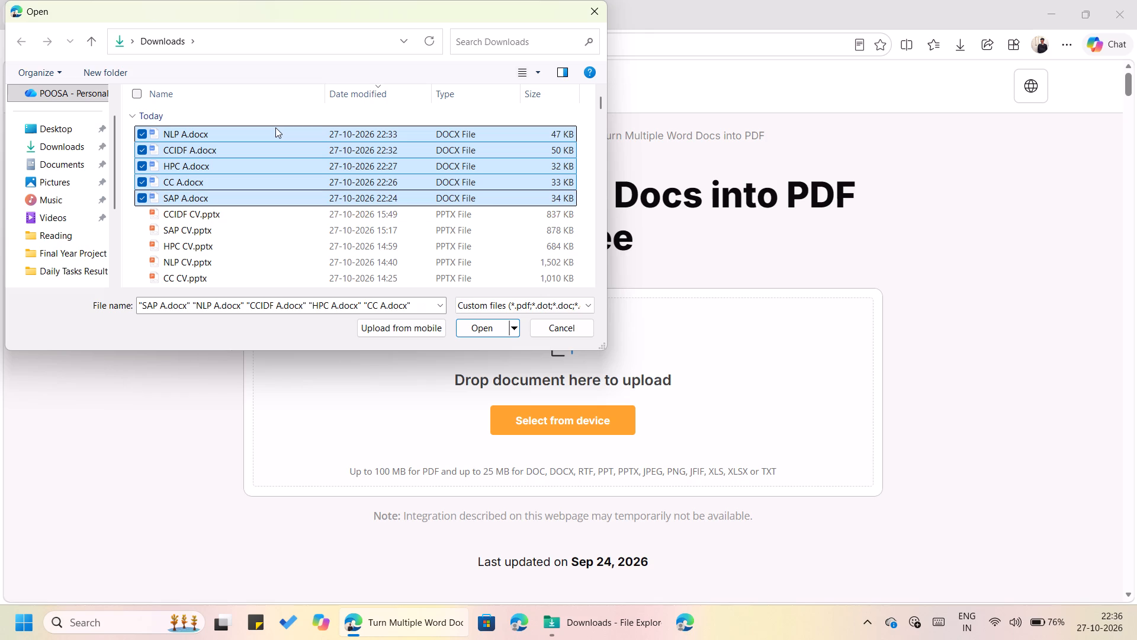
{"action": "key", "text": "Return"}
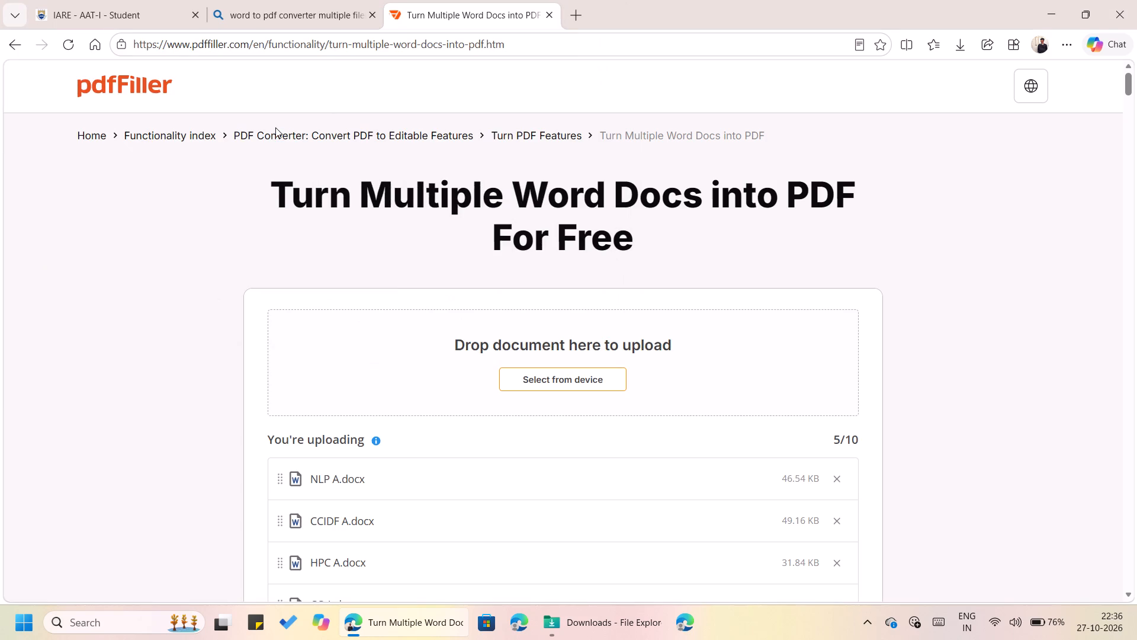
Examine pdfFiller's list of uploaded documents and the processing options offered, and leave the page.
{"action": "scroll", "coordinate": [459, 251], "scroll_direction": "down", "scroll_amount": 2}
{"action": "scroll", "coordinate": [697, 246], "scroll_direction": "down", "scroll_amount": 3}
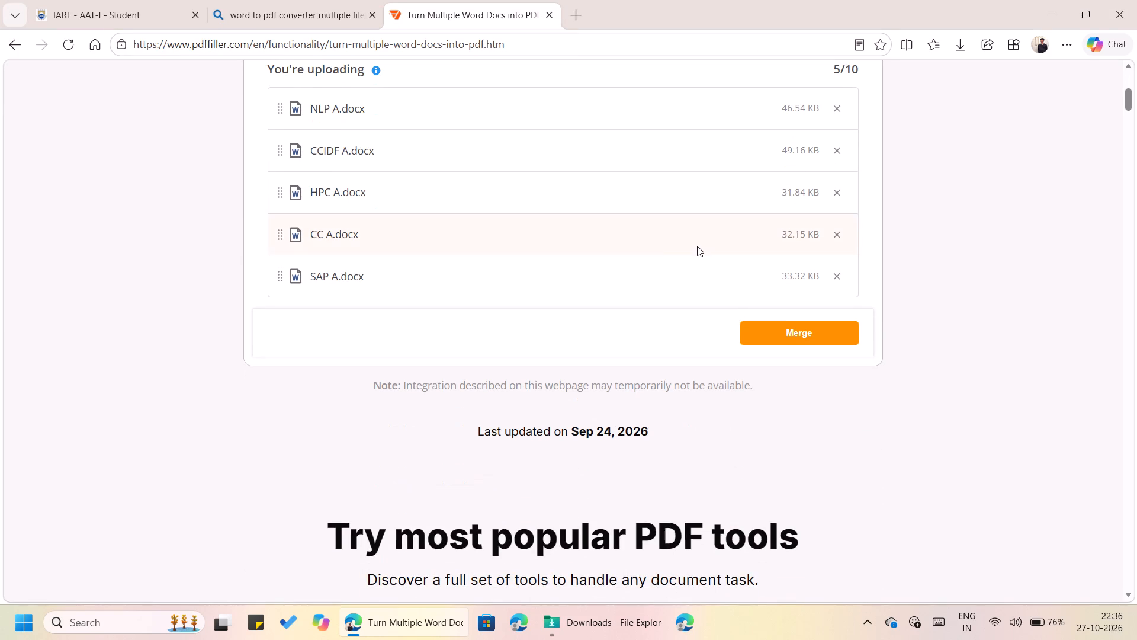
{"action": "scroll", "coordinate": [657, 251], "scroll_direction": "up", "scroll_amount": 1}
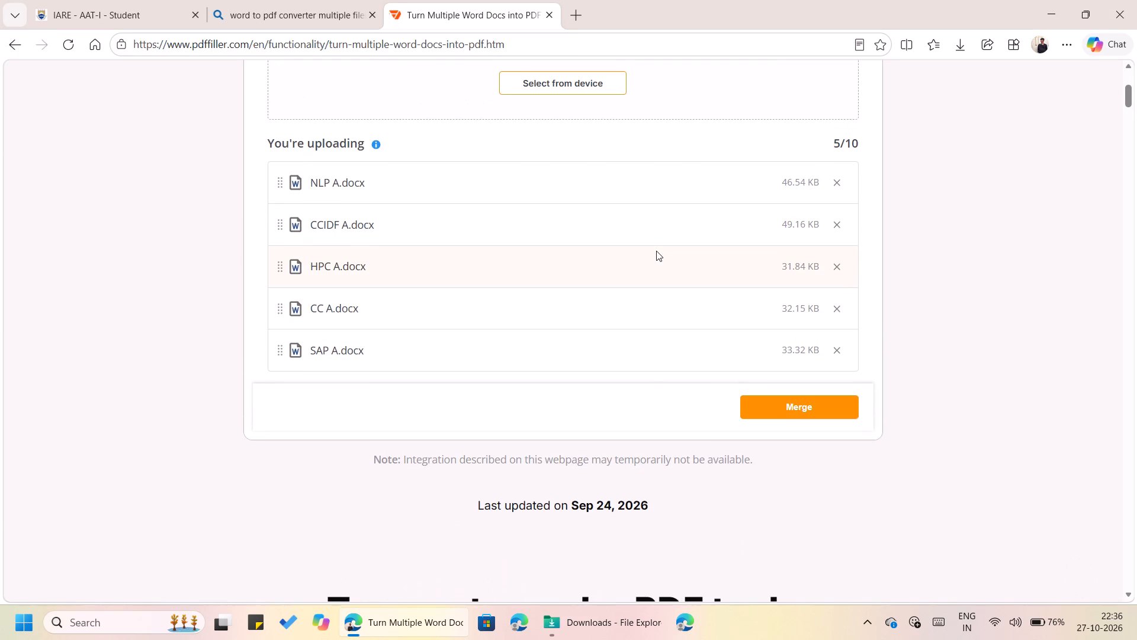
{"action": "scroll", "coordinate": [647, 226], "scroll_direction": "down", "scroll_amount": 2}
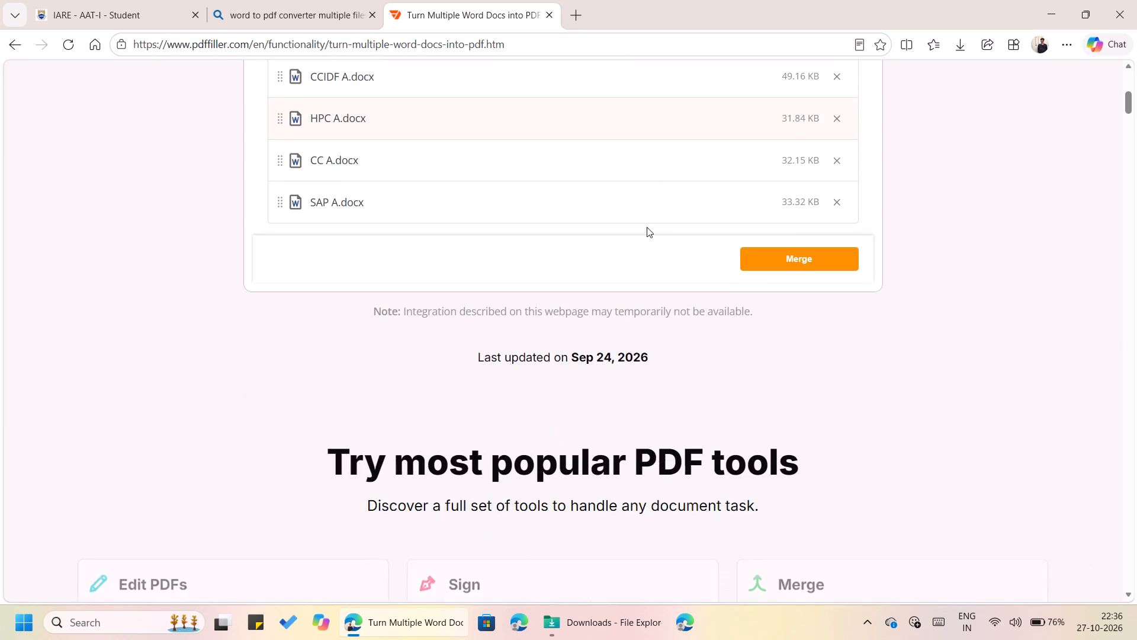
{"action": "scroll", "coordinate": [647, 227], "scroll_direction": "up", "scroll_amount": 3}
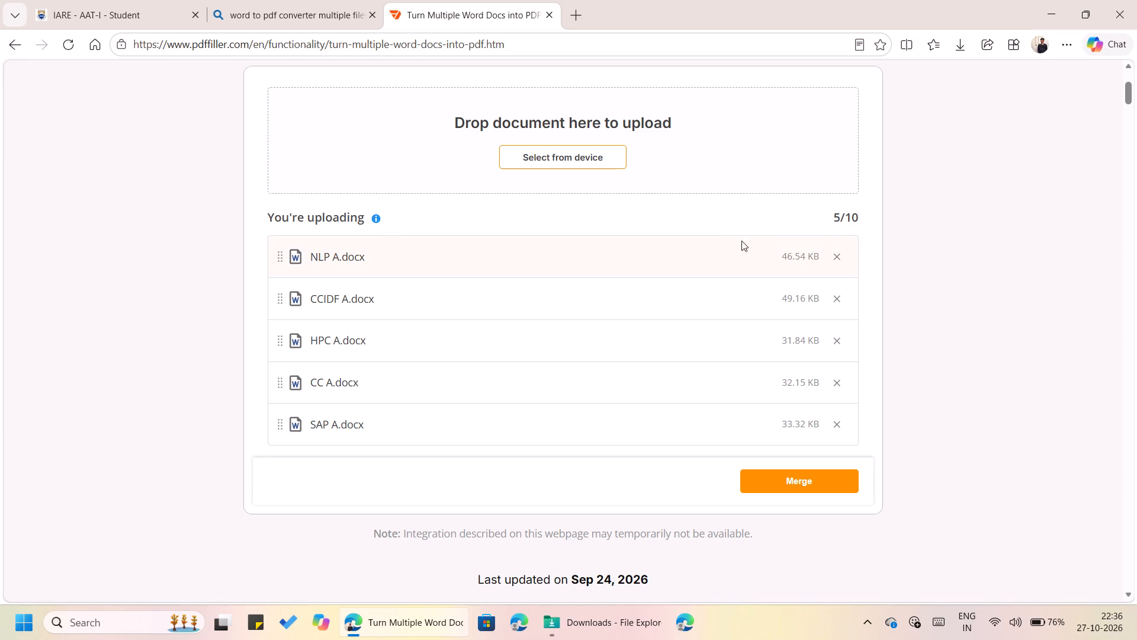
{"action": "scroll", "coordinate": [765, 347], "scroll_direction": "down", "scroll_amount": 2}
{"action": "scroll", "coordinate": [509, 250], "scroll_direction": "up", "scroll_amount": 5}
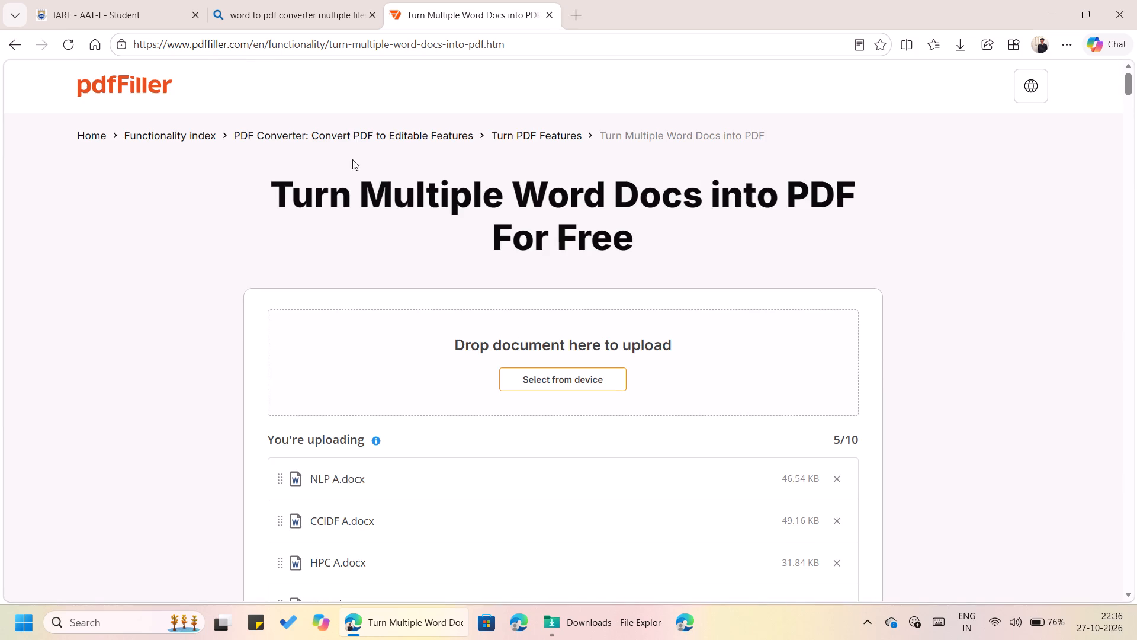
{"action": "left_click", "coordinate": [2, 36]}
Open Online PDF Converter from the search results and add NLP A, CCIDF A, HPC A, CC A and SAP A from Downloads.
{"action": "scroll", "coordinate": [383, 363], "scroll_direction": "down", "scroll_amount": 2}
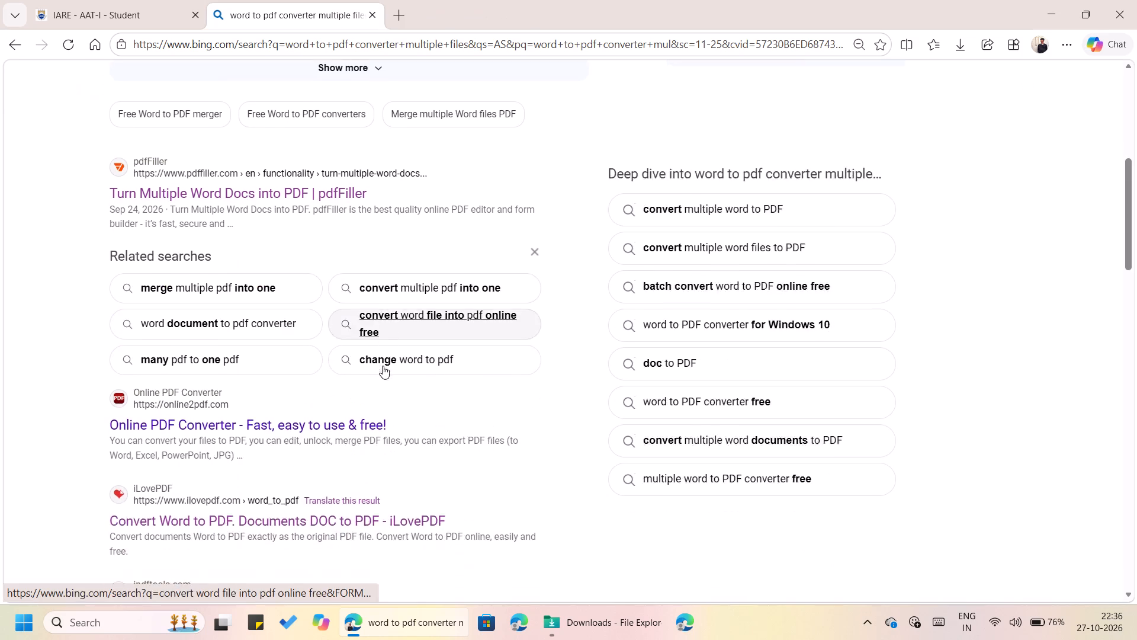
{"action": "left_click", "coordinate": [231, 322]}
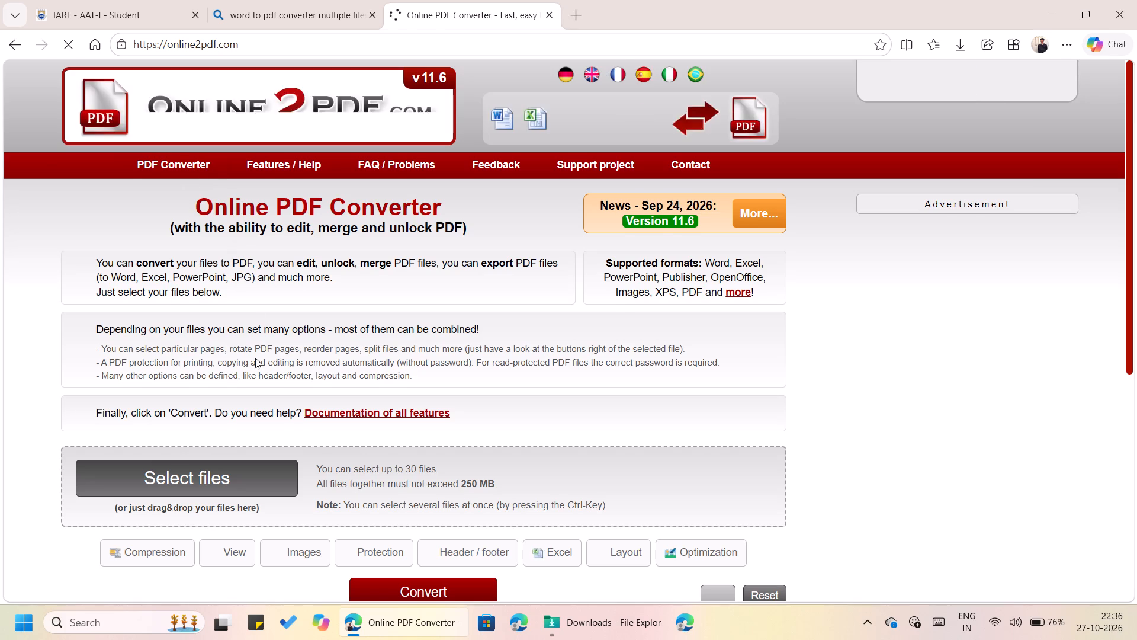
{"action": "scroll", "coordinate": [255, 361], "scroll_direction": "down", "scroll_amount": 3}
{"action": "left_click", "coordinate": [235, 256]}
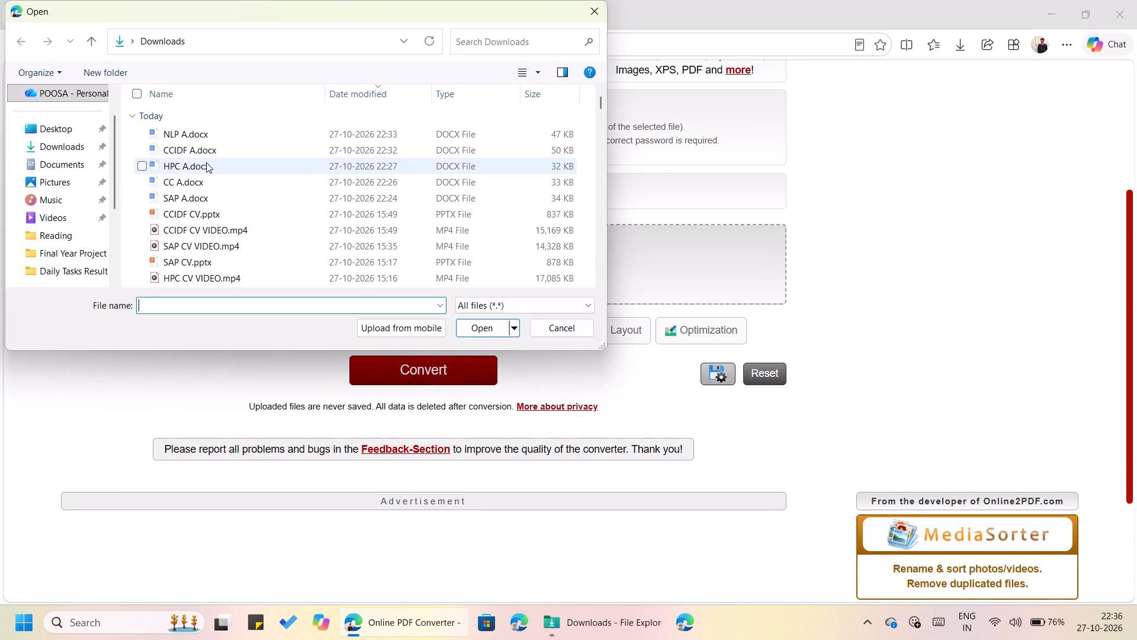
{"action": "left_click", "coordinate": [214, 134]}
{"action": "key", "text": "shift+Down"}
{"action": "key", "text": "shift+Down"}
{"action": "key", "text": "shift+Down"}
{"action": "key", "text": "shift+Down"}
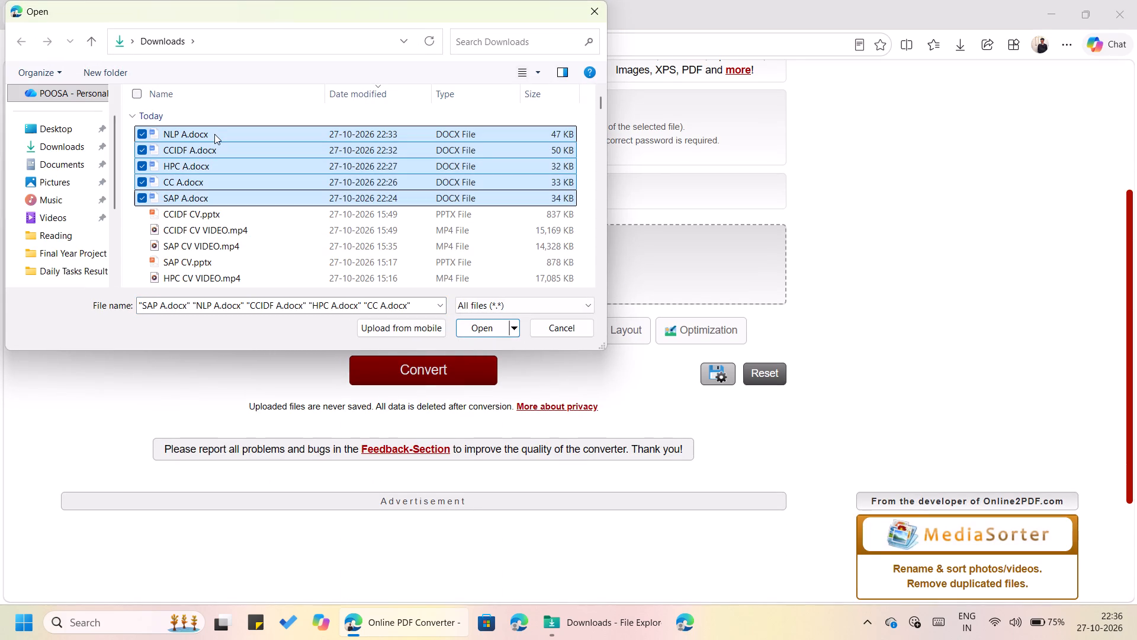
{"action": "key", "text": "Return"}
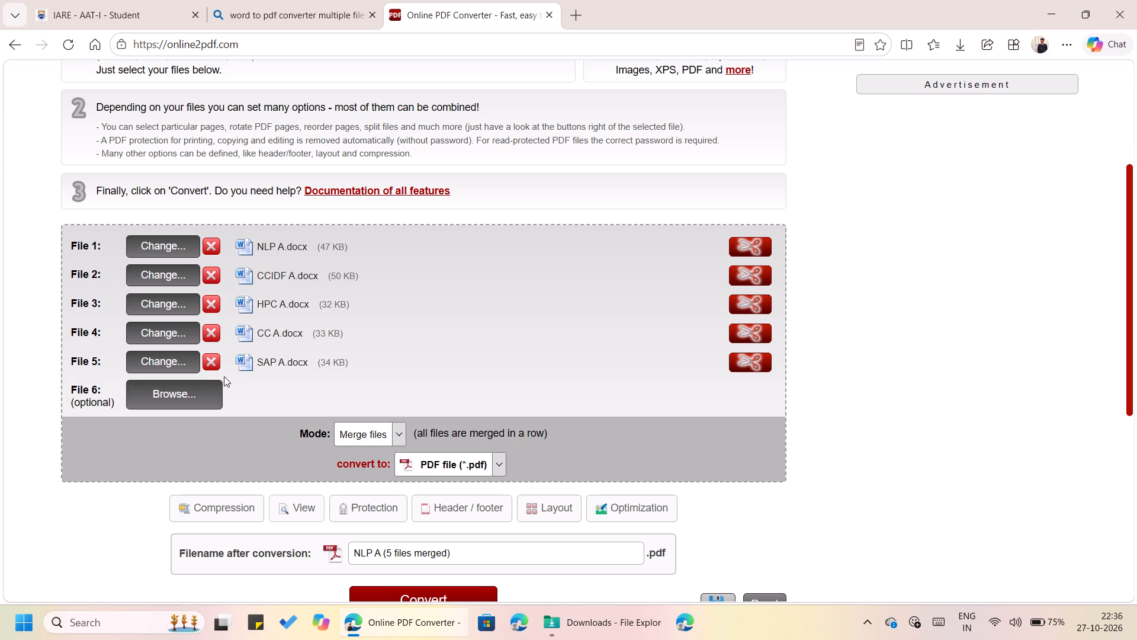
Convert the five added documents in Merge files mode with PDF file (*.pdf) as the output format.
{"action": "left_click", "coordinate": [439, 469]}
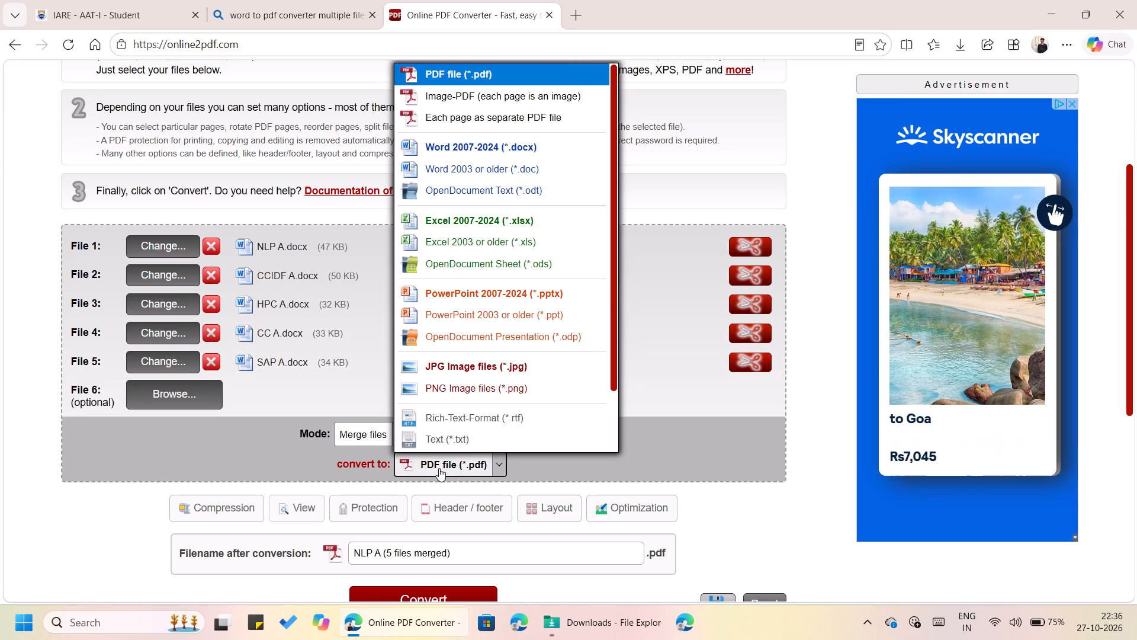
{"action": "left_click", "coordinate": [514, 75]}
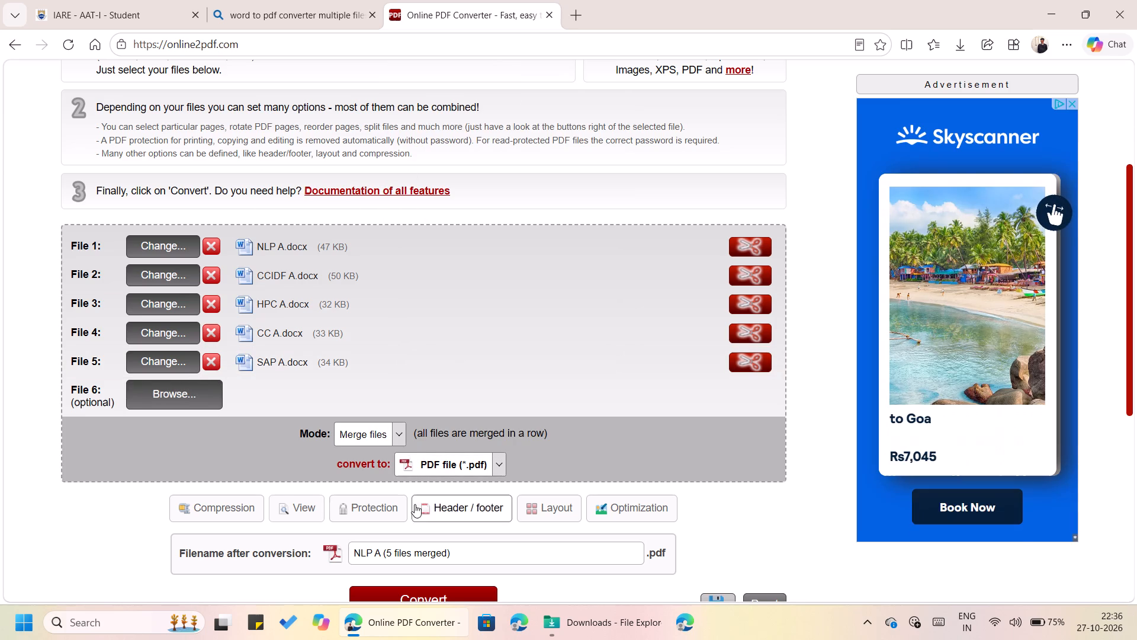
{"action": "scroll", "coordinate": [415, 507], "scroll_direction": "down", "scroll_amount": 2}
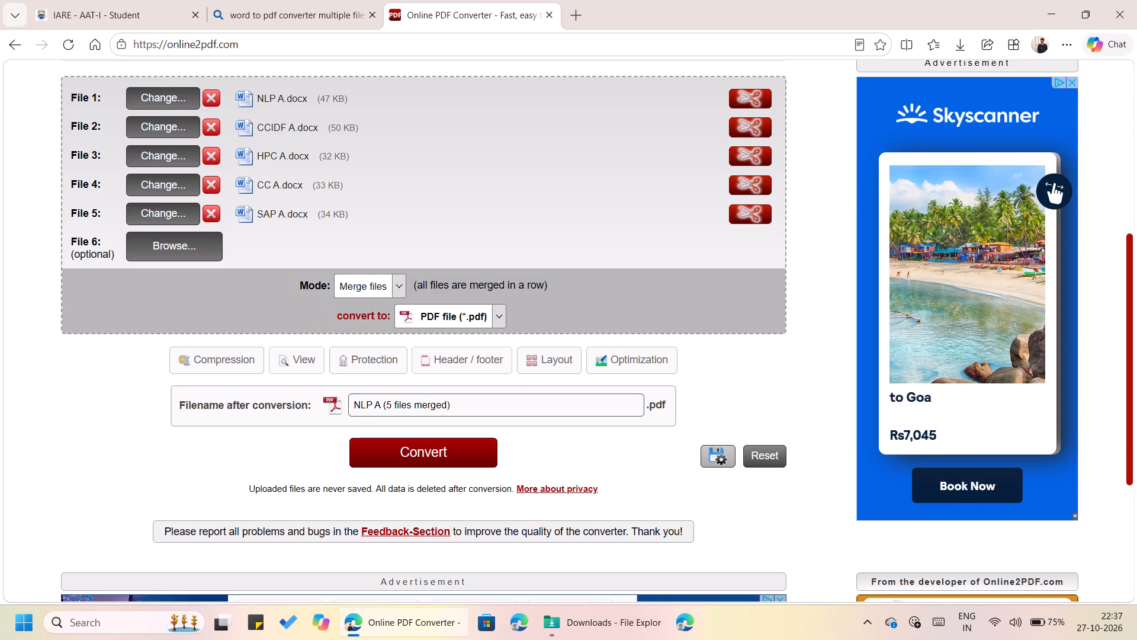
{"action": "left_click", "coordinate": [431, 450]}
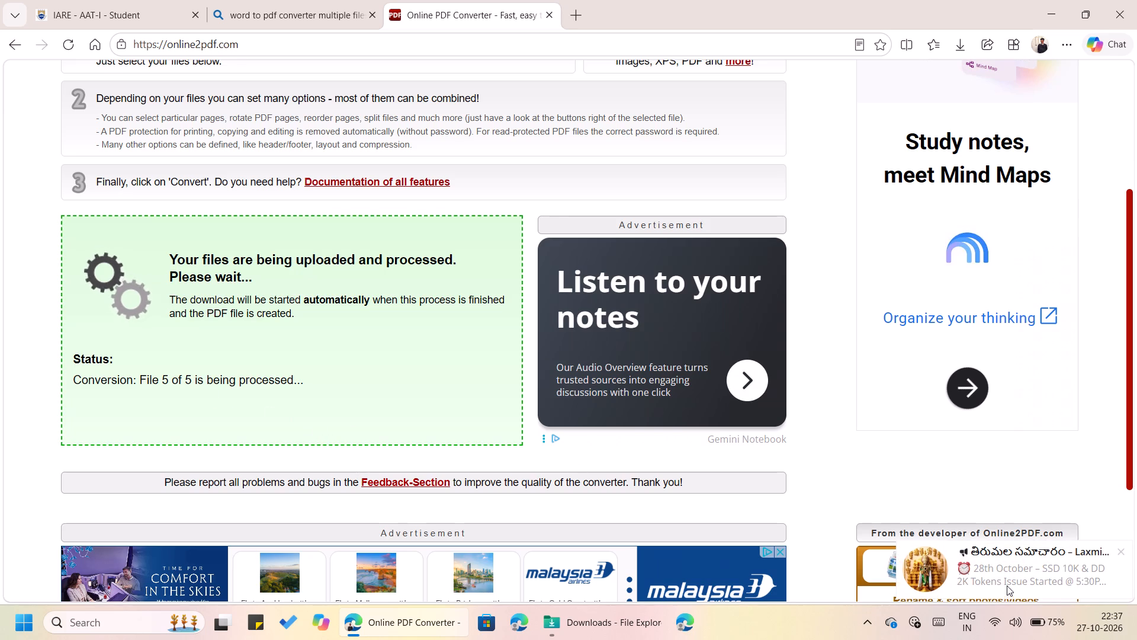
Clear all Windows notifications.
{"action": "left_click", "coordinate": [1109, 628]}
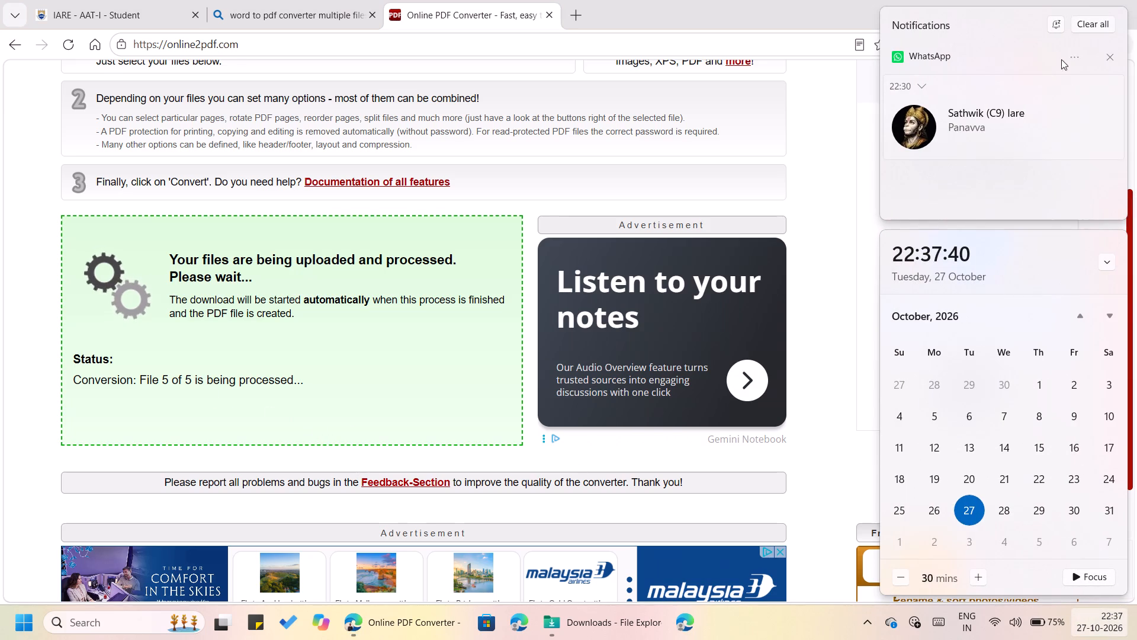
{"action": "left_click", "coordinate": [1113, 19]}
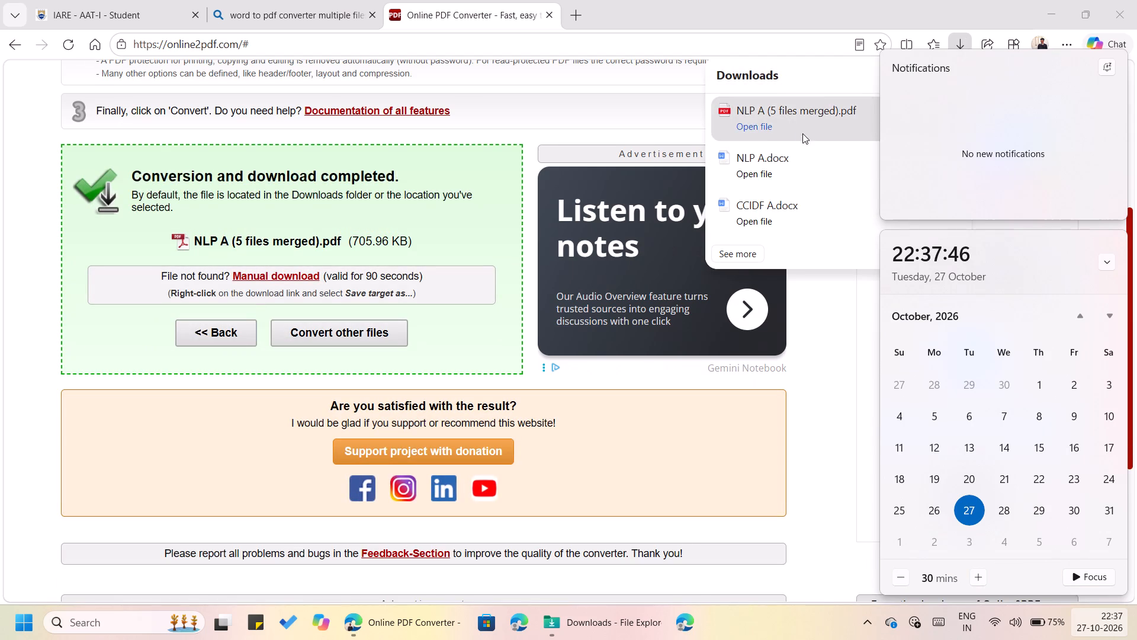
Open the downloaded merged PDF to check its pages, and close both it and the converter page.
{"action": "left_click", "coordinate": [801, 129]}
{"action": "scroll", "coordinate": [639, 314], "scroll_direction": "down", "scroll_amount": 12}
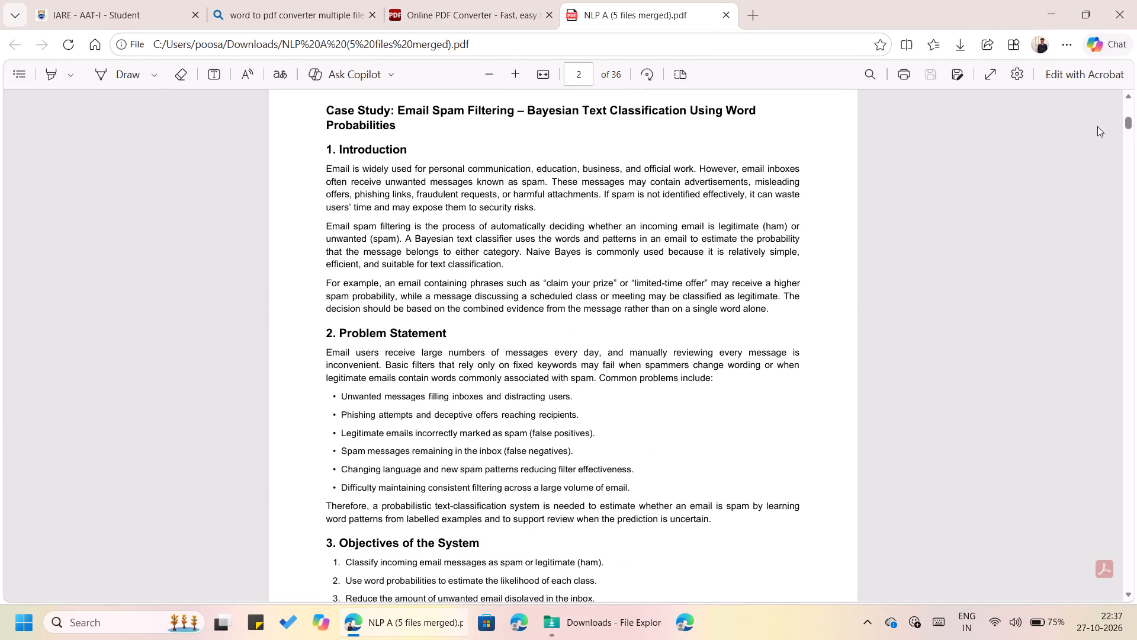
{"action": "left_click_drag", "start_coordinate": [1130, 120], "coordinate": [1136, 203]}
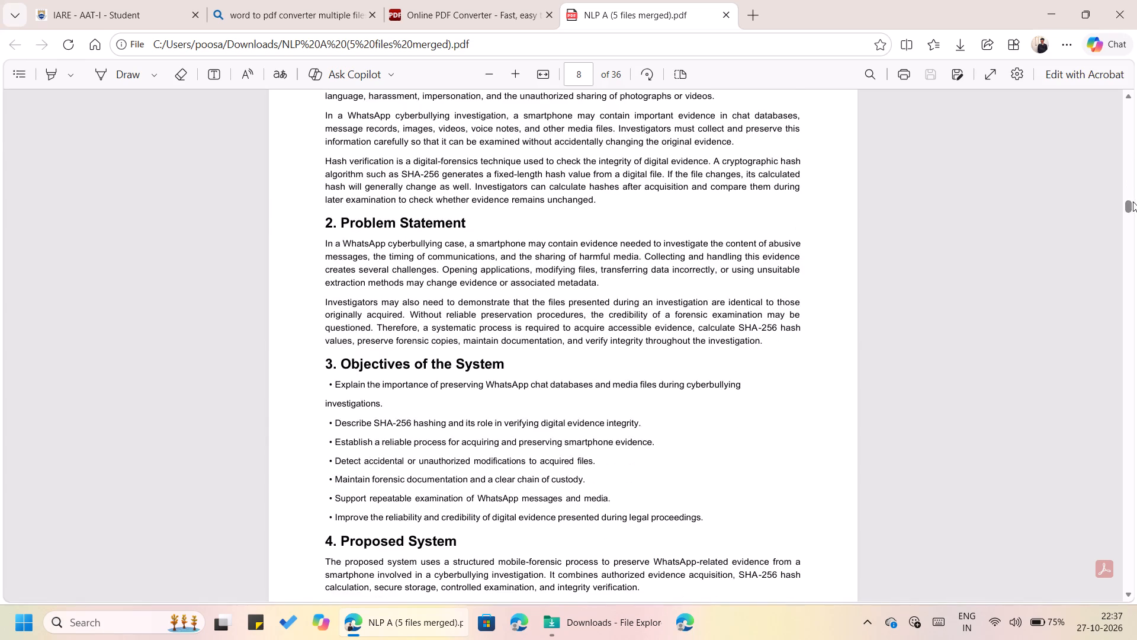
{"action": "key", "text": "ctrl+w"}
{"action": "key", "text": "ctrl+w"}
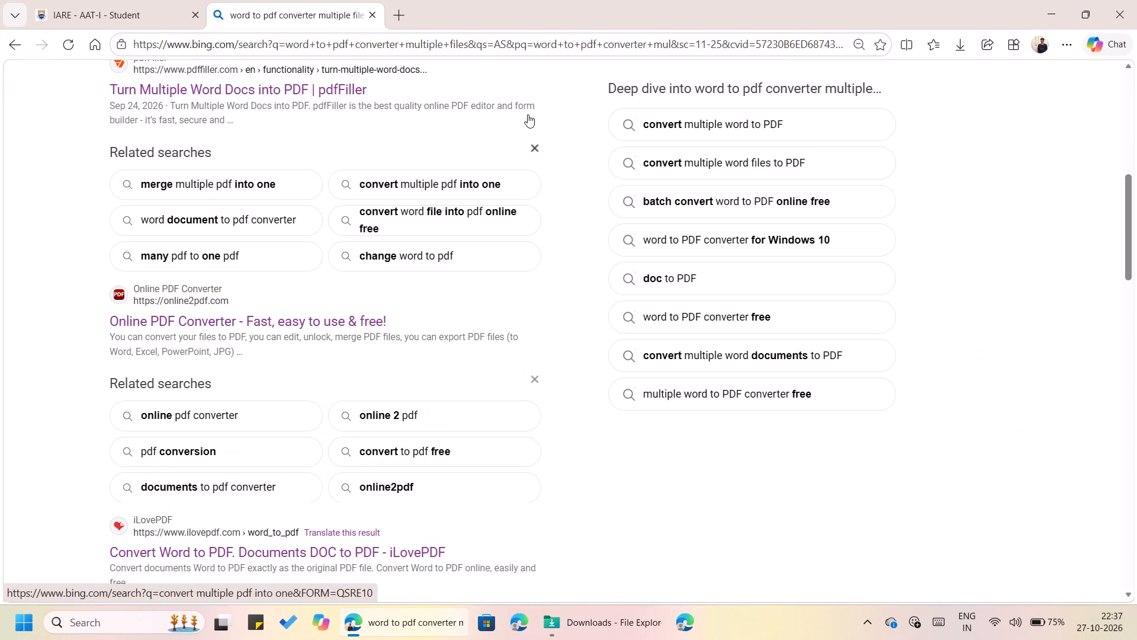
Replace the old search page with a new search for word to pdf converter and open iLovePDF's Word to PDF page.
{"action": "left_click", "coordinate": [394, 10]}
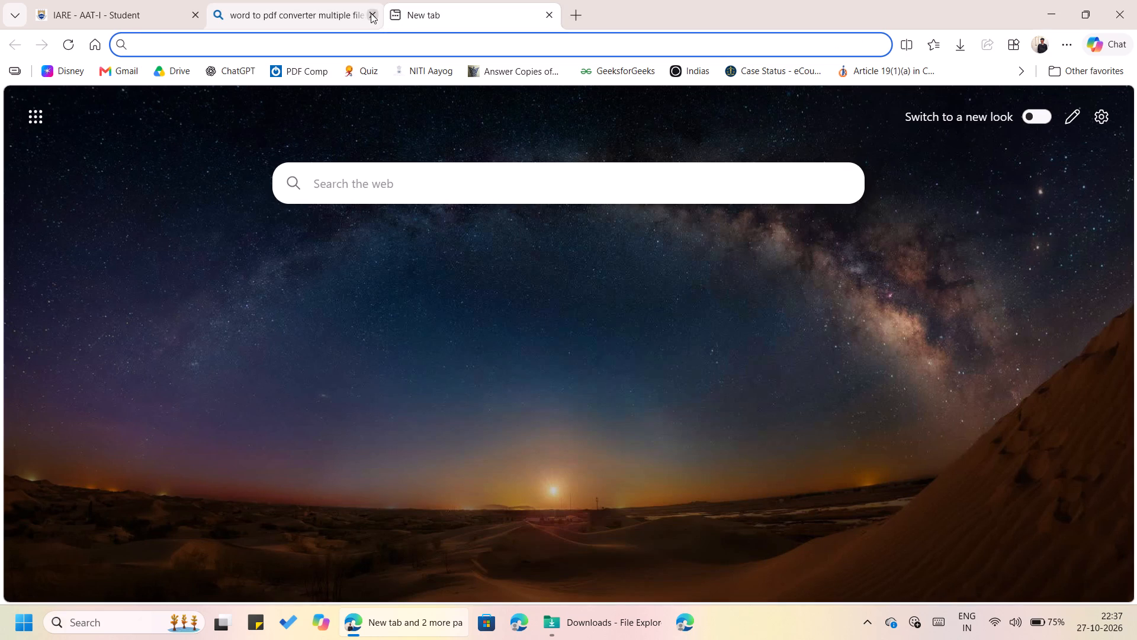
{"action": "left_click", "coordinate": [371, 13]}
{"action": "left_click", "coordinate": [78, 15]}
{"action": "scroll", "coordinate": [293, 282], "scroll_direction": "up", "scroll_amount": 5}
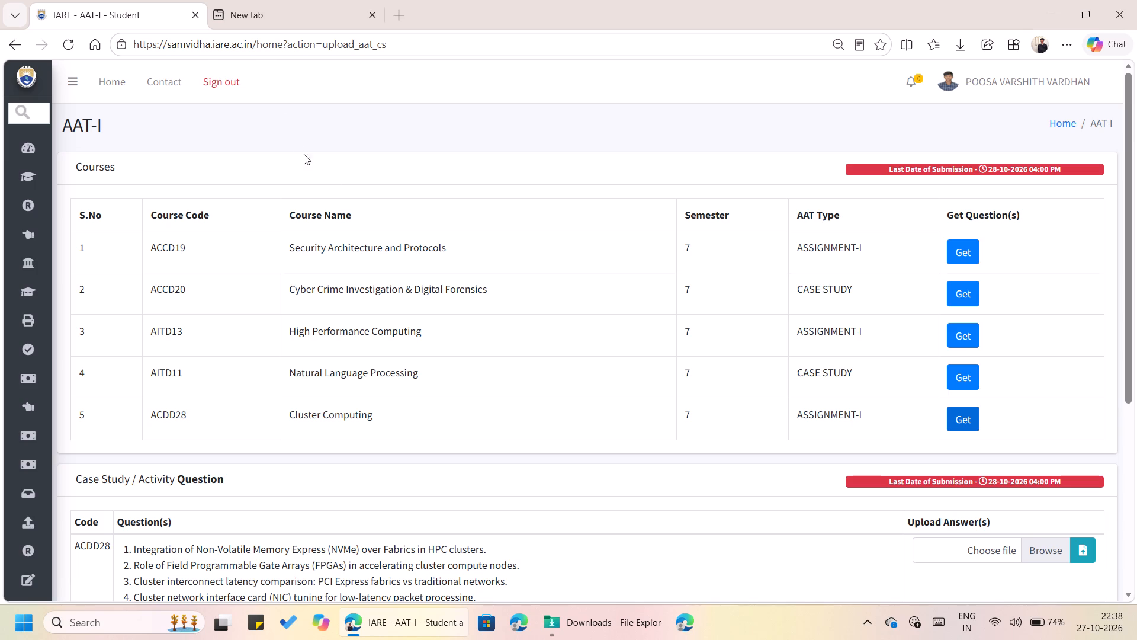
{"action": "left_click", "coordinate": [264, 16]}
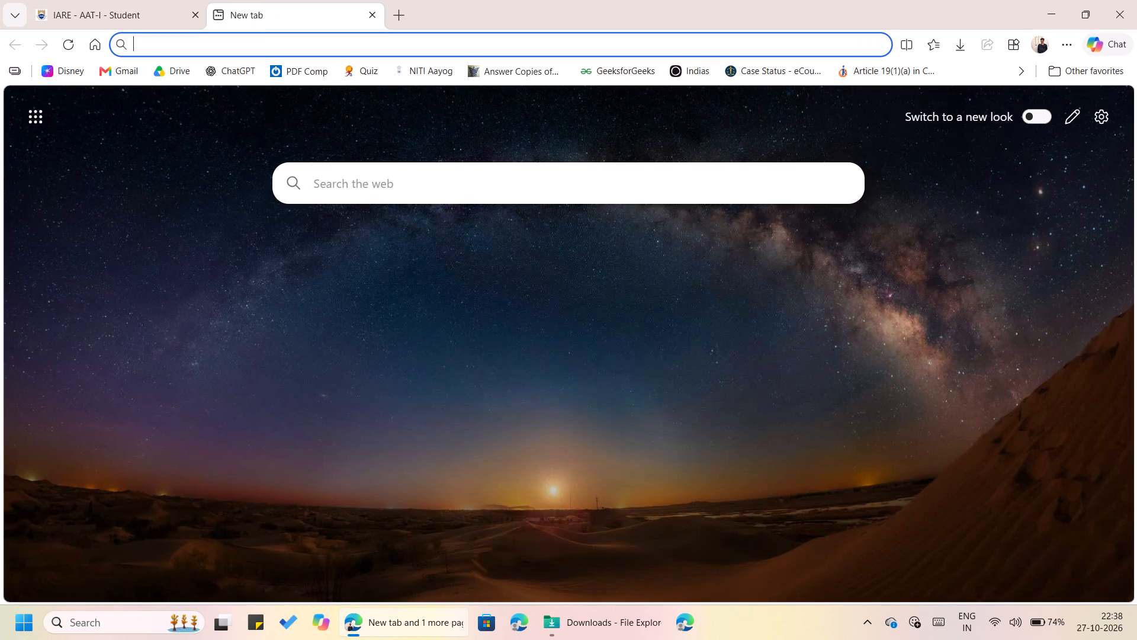
{"action": "type", "text": "WOR"}
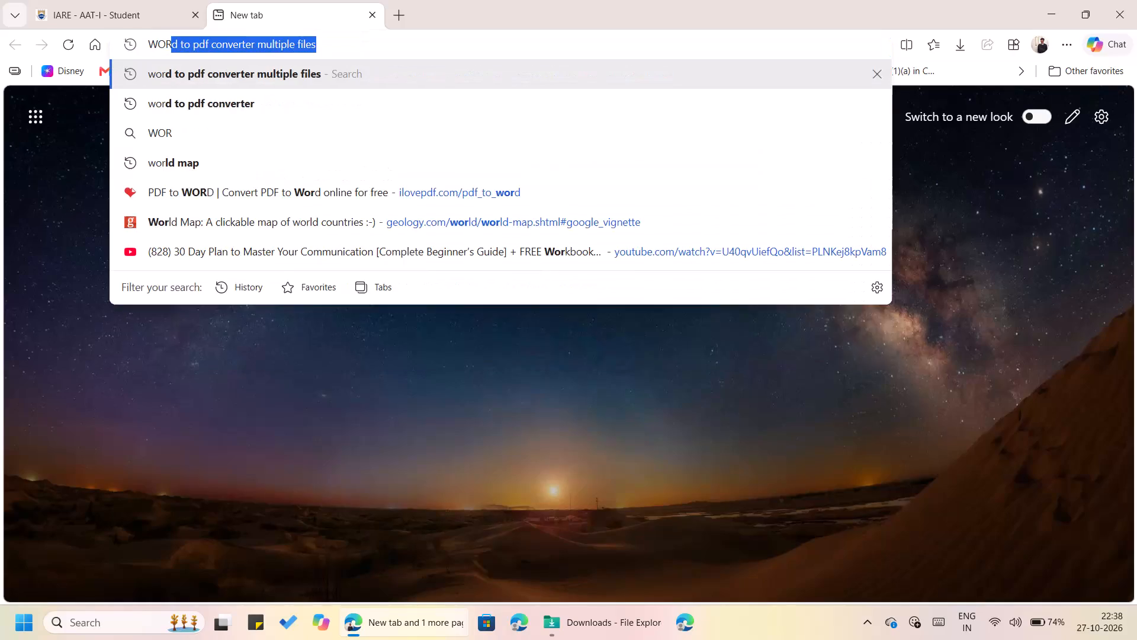
{"action": "left_click", "coordinate": [182, 126]}
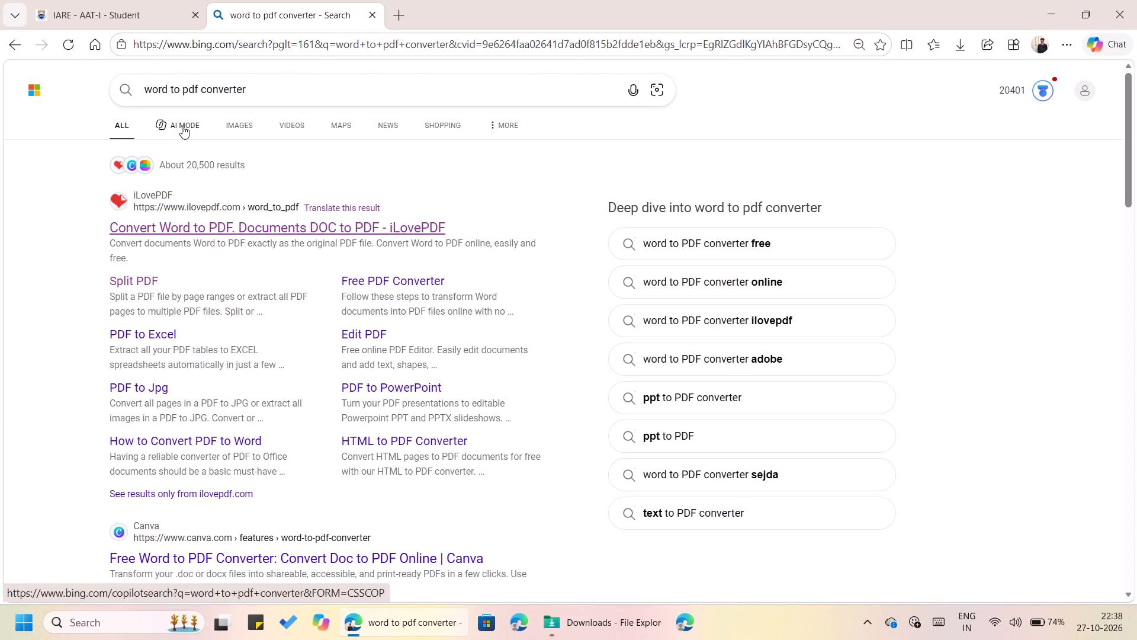
{"action": "left_click", "coordinate": [175, 228]}
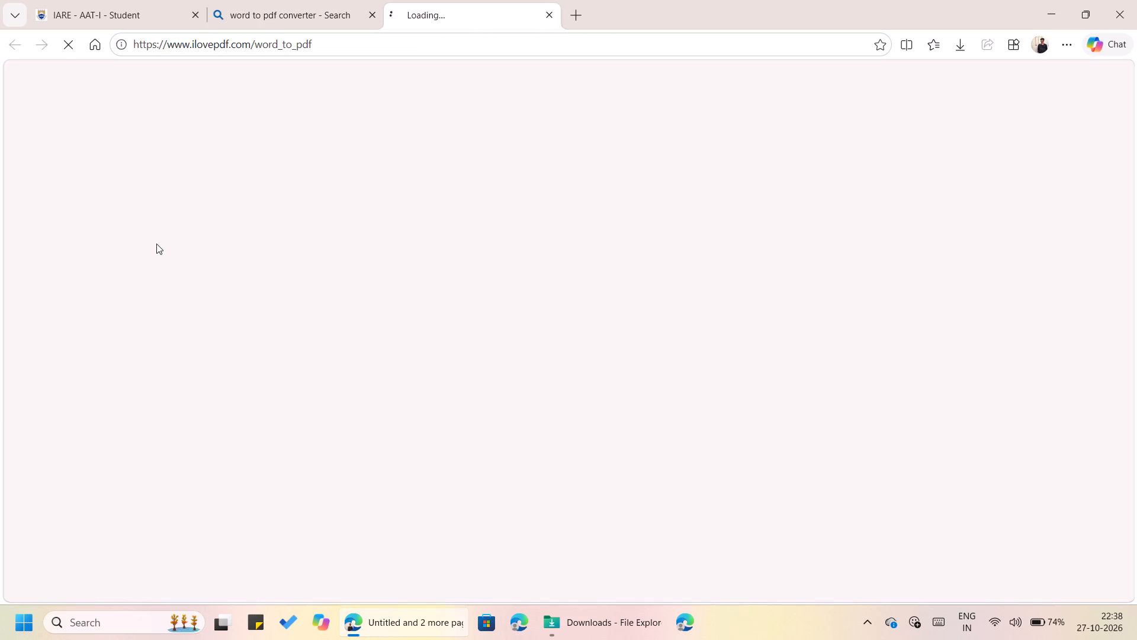
{"action": "left_click", "coordinate": [590, 263]}
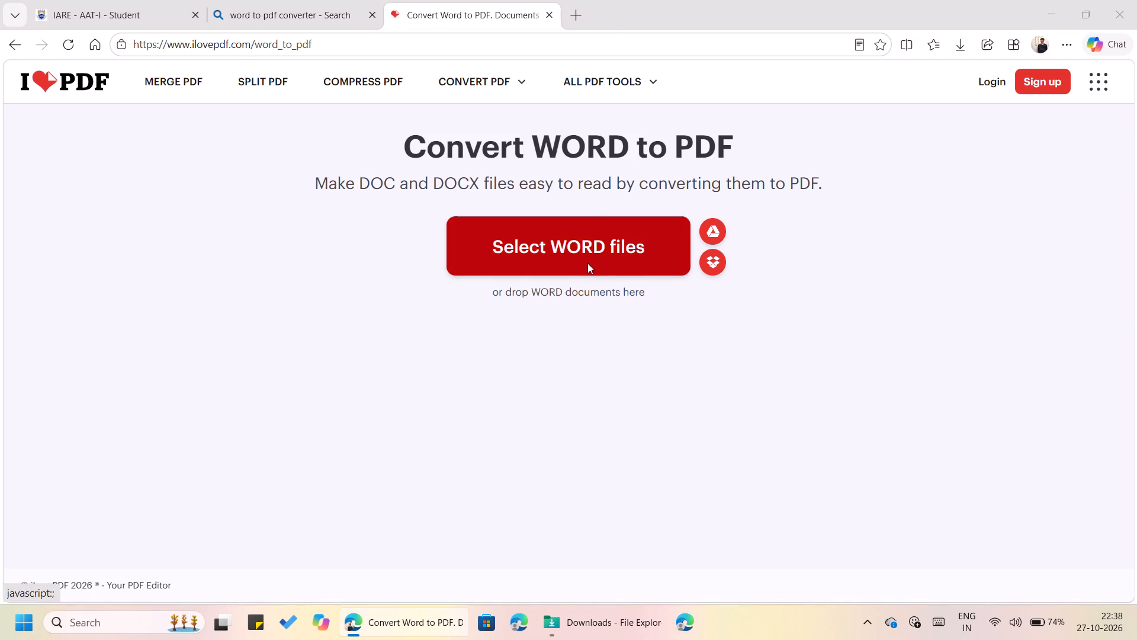
{"action": "double_click", "coordinate": [273, 133]}
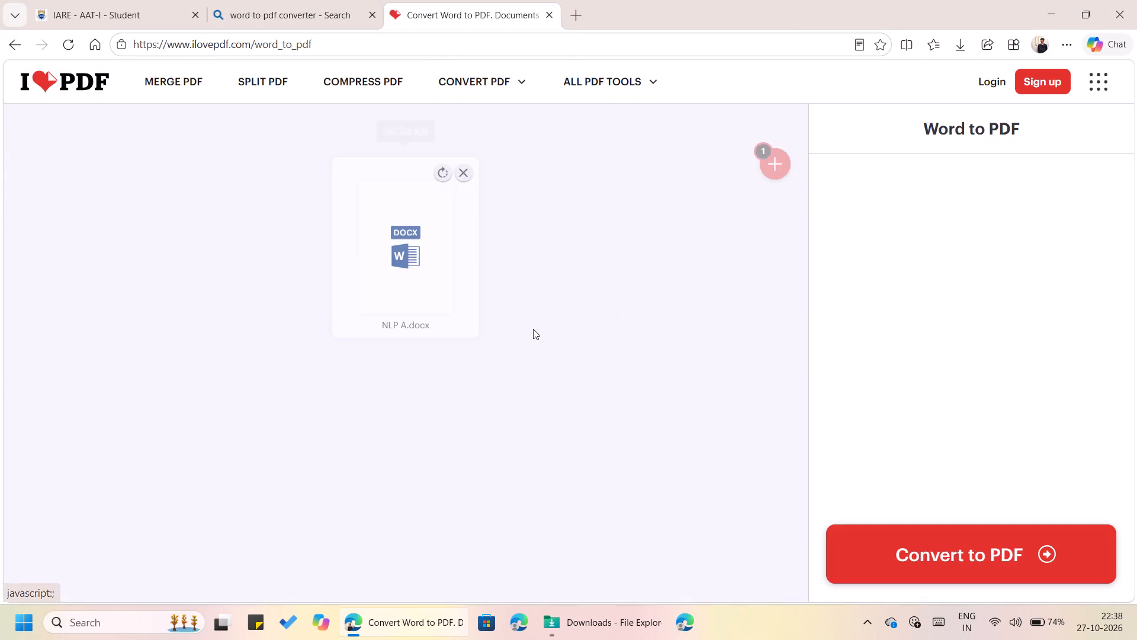
{"action": "left_click", "coordinate": [950, 538]}
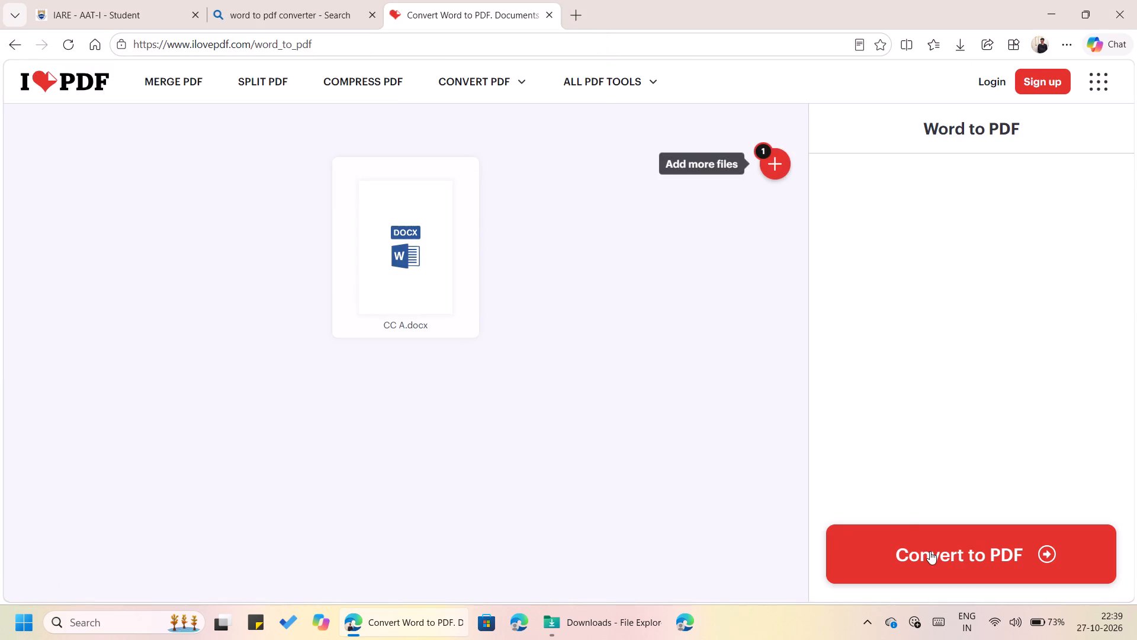
{"action": "left_click", "coordinate": [930, 551]}
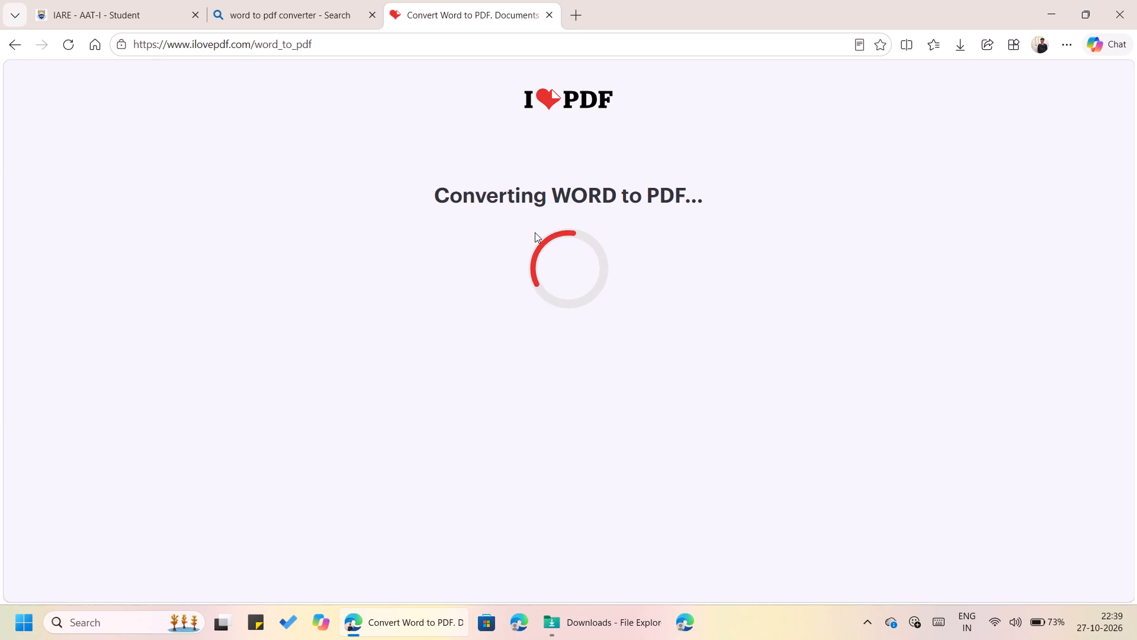
{"action": "left_click", "coordinate": [554, 205]}
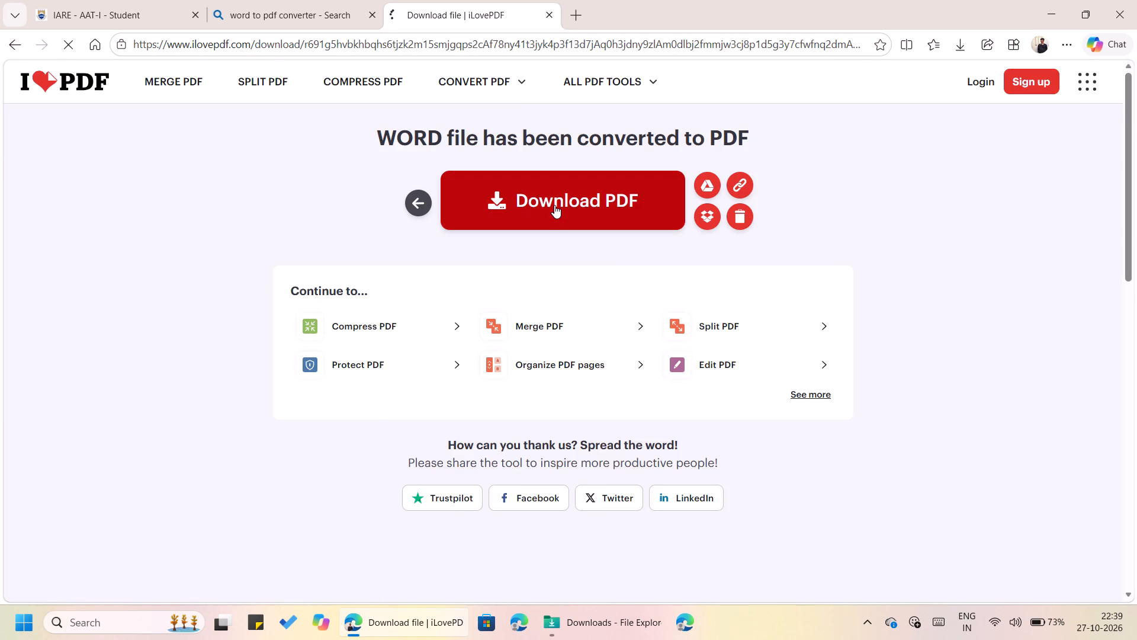
Convert SAP A.docx from Downloads to PDF, download it, and close the converter and search pages.
{"action": "left_click", "coordinate": [424, 203]}
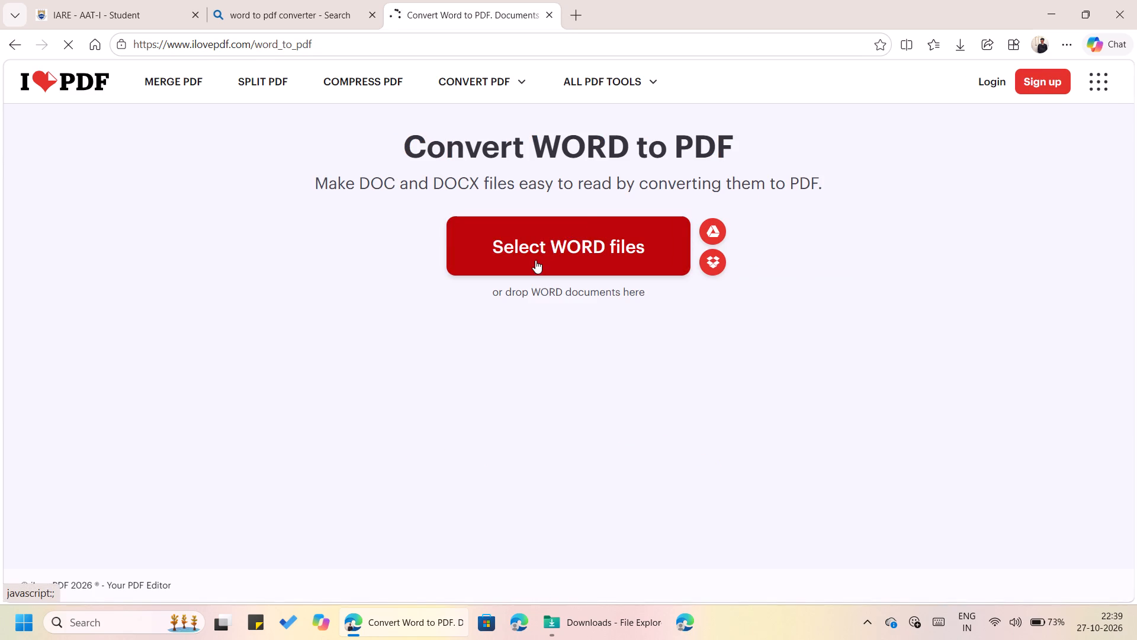
{"action": "left_click", "coordinate": [535, 260]}
{"action": "double_click", "coordinate": [209, 202]}
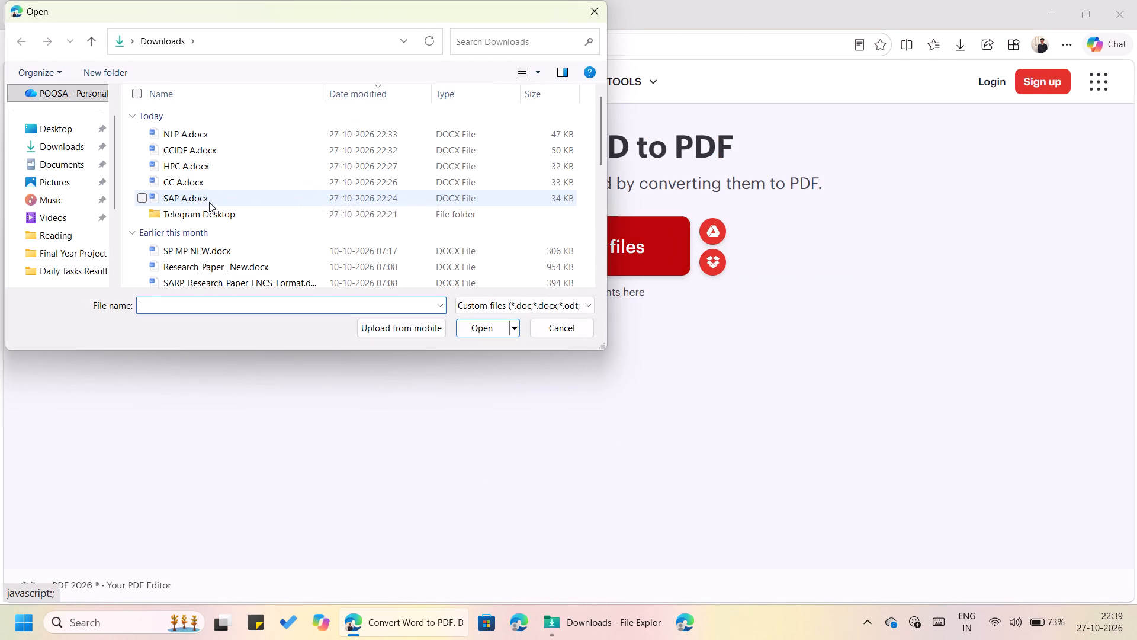
{"action": "left_click", "coordinate": [939, 555]}
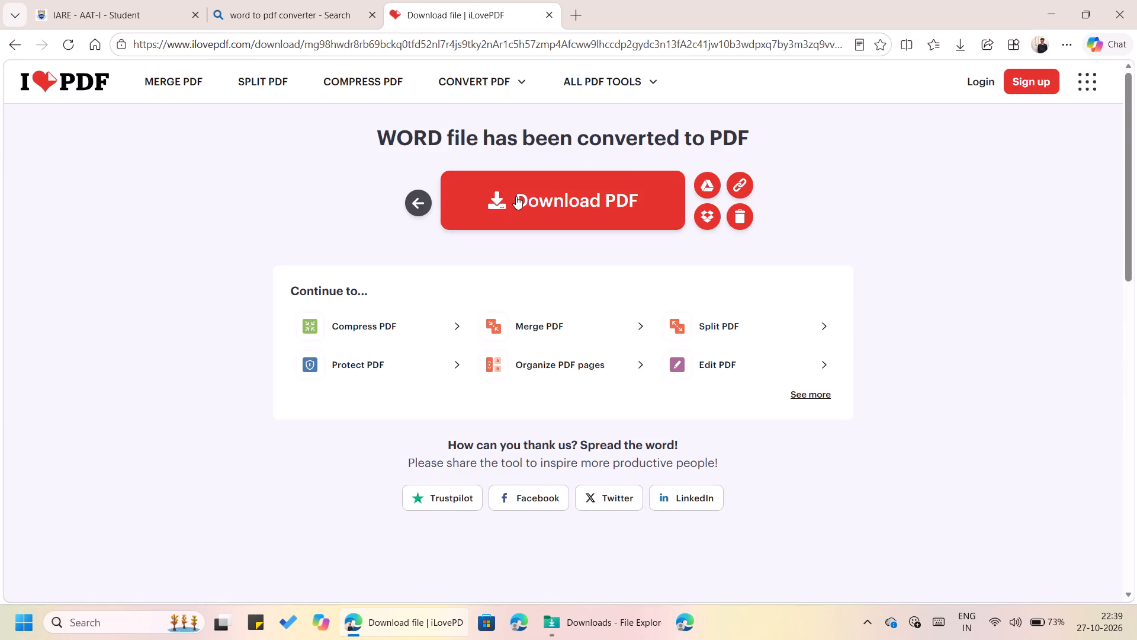
{"action": "left_click", "coordinate": [516, 196]}
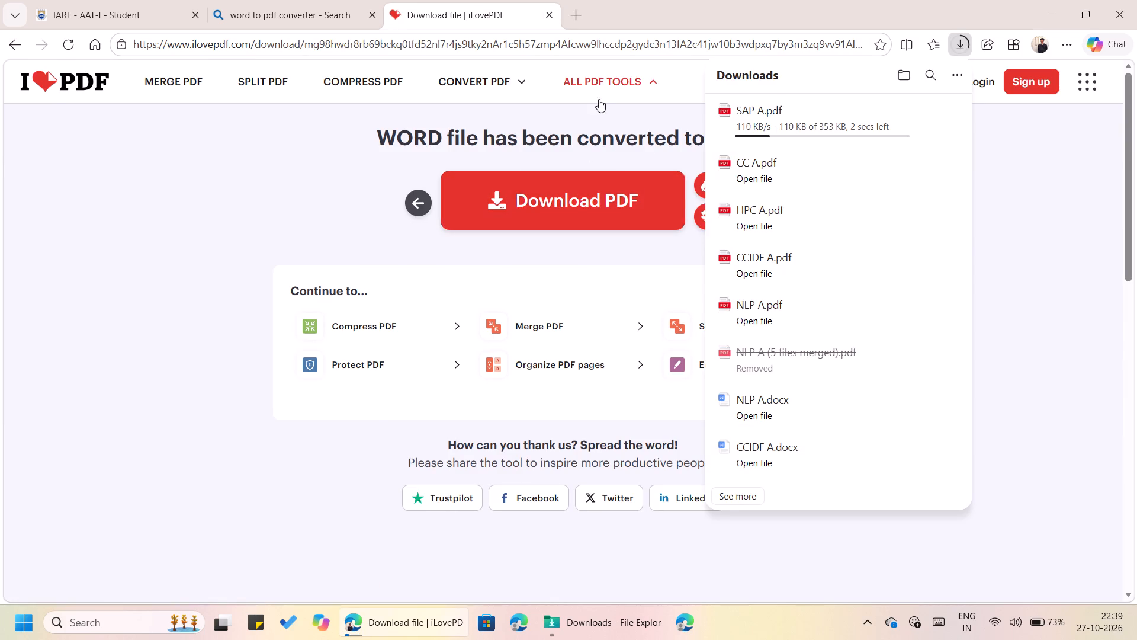
{"action": "left_click", "coordinate": [300, 192]}
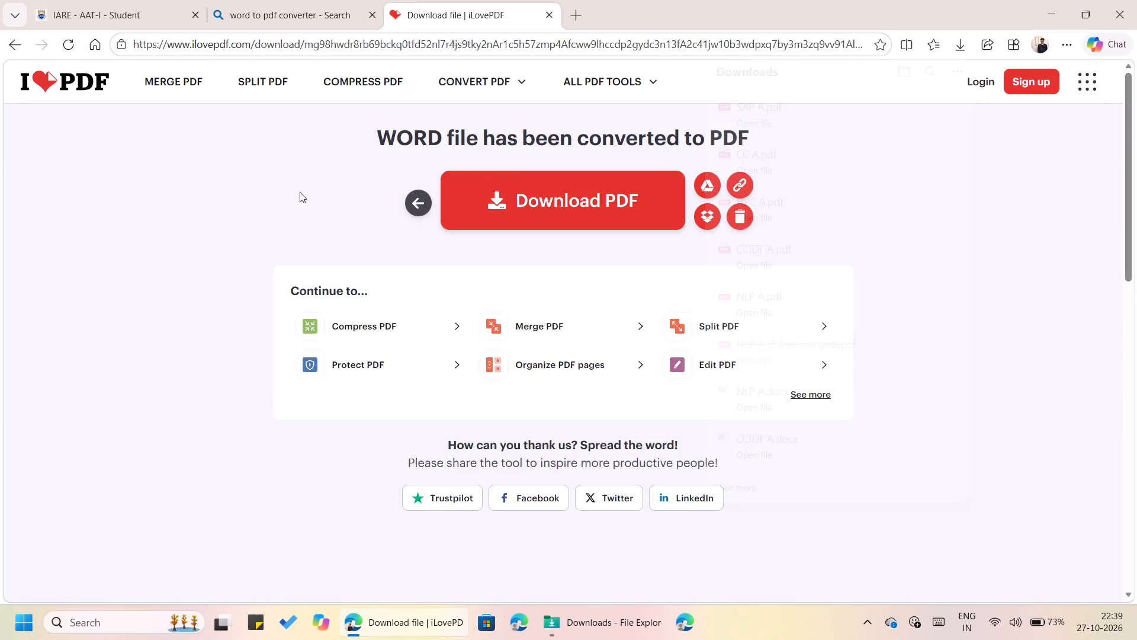
{"action": "key", "text": "ctrl+w"}
{"action": "key", "text": "ctrl+w"}
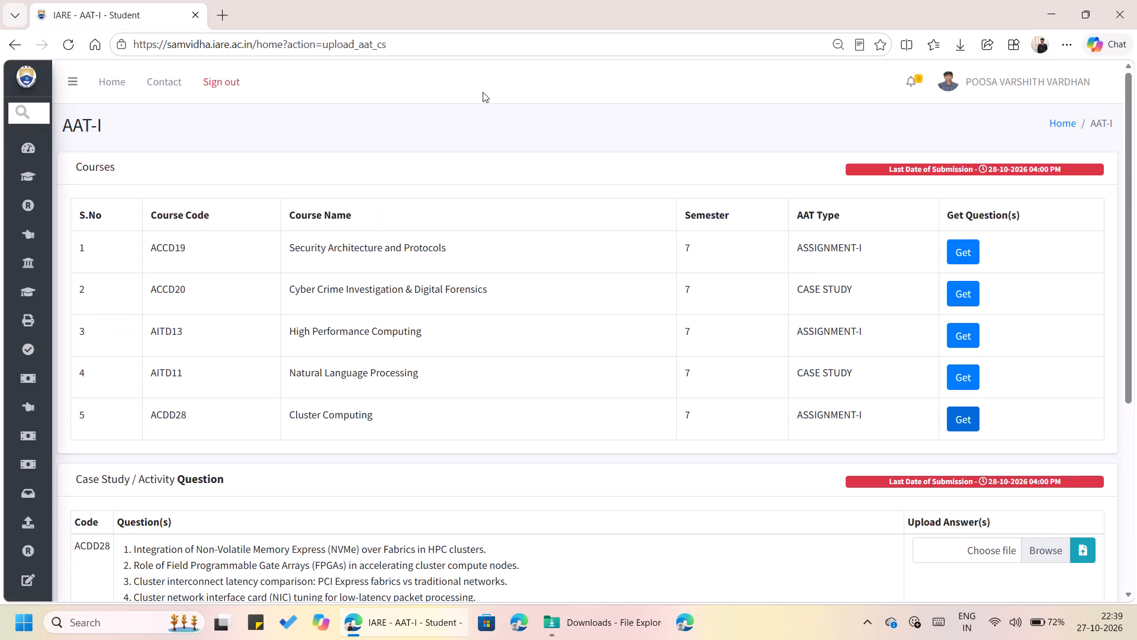
Get the questions and answer upload form for Security Architecture and Protocols (ACCD19) on the AAT-I page.
{"action": "scroll", "coordinate": [438, 287], "scroll_direction": "up", "scroll_amount": 3}
{"action": "left_click", "coordinate": [611, 285]}
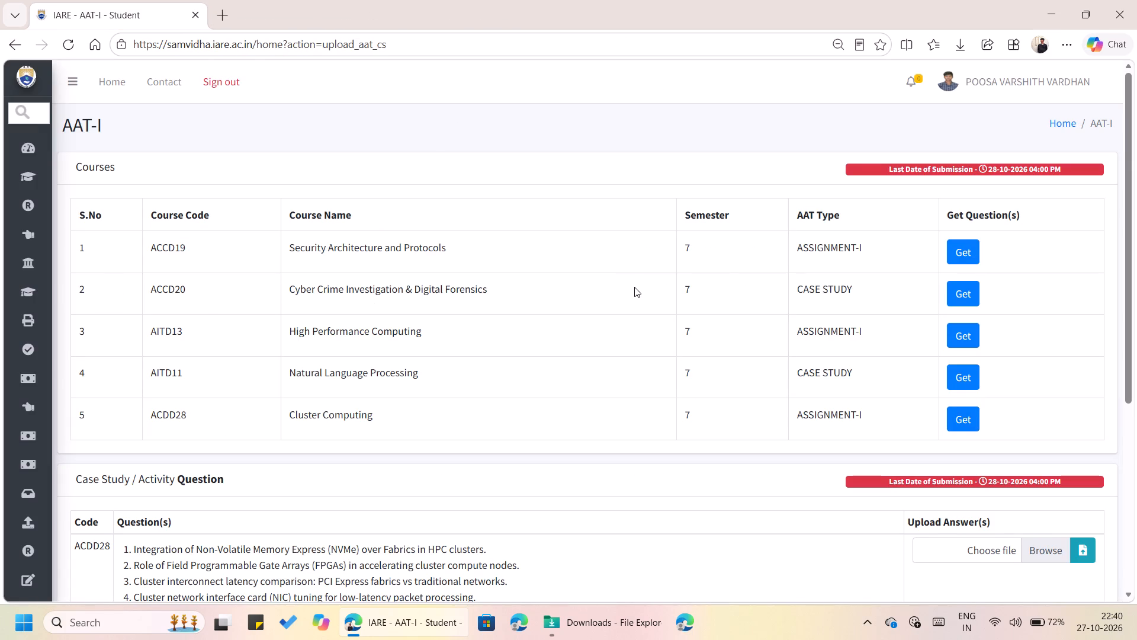
{"action": "left_click", "coordinate": [970, 251]}
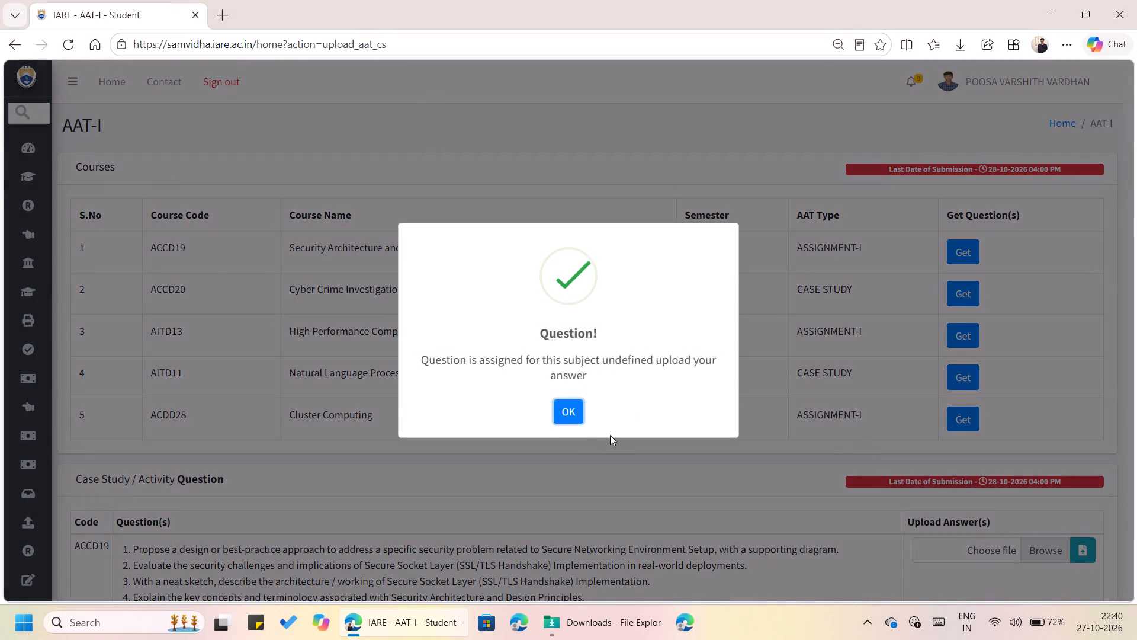
{"action": "left_click", "coordinate": [555, 413]}
{"action": "scroll", "coordinate": [561, 394], "scroll_direction": "down", "scroll_amount": 7}
{"action": "scroll", "coordinate": [561, 393], "scroll_direction": "up", "scroll_amount": 3}
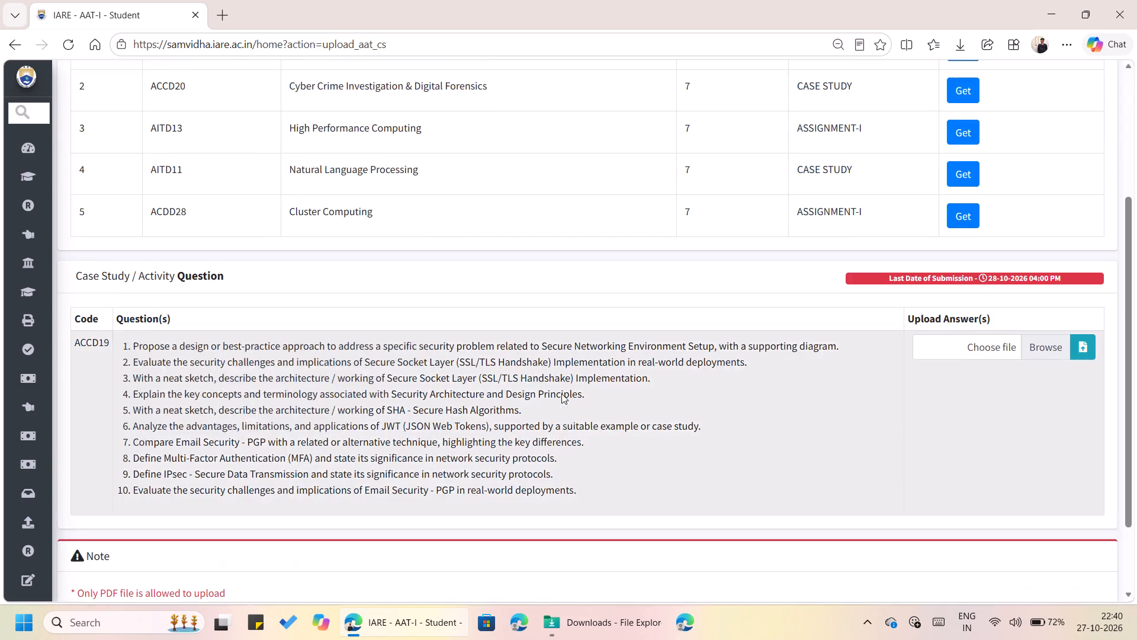
{"action": "scroll", "coordinate": [561, 393], "scroll_direction": "up", "scroll_amount": 1}
Switch to the Downloads folder in File Explorer and refresh its file listing.
{"action": "left_click", "coordinate": [599, 616]}
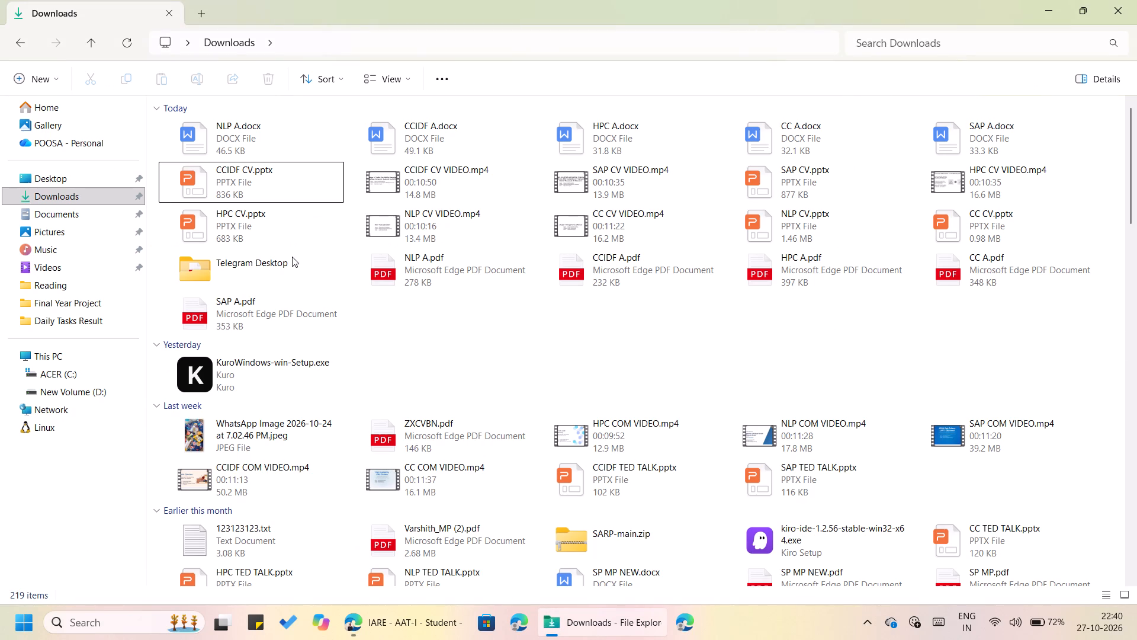
{"action": "key", "text": "F5"}
{"action": "key", "text": "F5"}
{"action": "key", "text": "F5"}
{"action": "key", "text": "F5"}
{"action": "key", "text": "F5"}
Refresh the Downloads folder's file listing so the newly converted PDFs are sorted among the newest files.
{"action": "key", "text": "F5"}
{"action": "key", "text": "F5"}
{"action": "key", "text": "F5"}
{"action": "key", "text": "F5"}
{"action": "key", "text": "F5"}
{"action": "key", "text": "F5"}
{"action": "key", "text": "F5"}
{"action": "key", "text": "F5"}
{"action": "key", "text": "F5"}
{"action": "key", "text": "F5"}
{"action": "key", "text": "F5"}
{"action": "key", "text": "F5"}
{"action": "key", "text": "F5"}
{"action": "key", "text": "F5"}
{"action": "key", "text": "F5"}
{"action": "key", "text": "F5"}
{"action": "key", "text": "F5"}
{"action": "key", "text": "F5"}
{"action": "key", "text": "F5"}
{"action": "key", "text": "F5"}
{"action": "key", "text": "F5"}
{"action": "key", "text": "F5"}
{"action": "key", "text": "F5"}
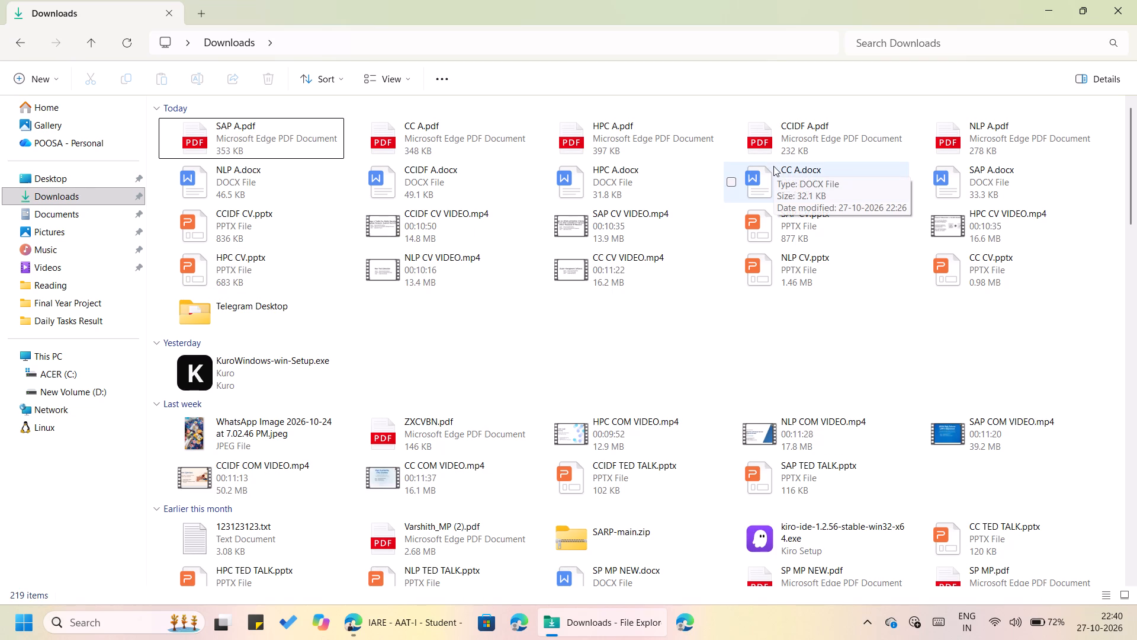
Open SAP A.pdf from Downloads, compare its cover page's subject and course code with the AAT-I course list, and close it.
{"action": "key", "text": "alt+Tab"}
{"action": "key", "text": "alt+Tab"}
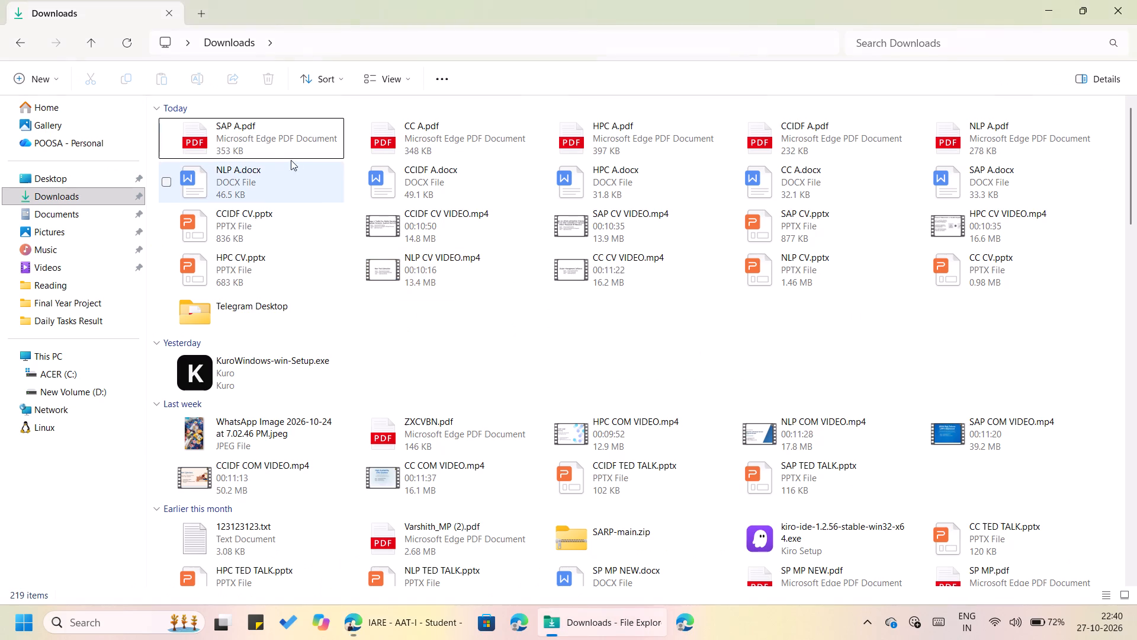
{"action": "double_click", "coordinate": [273, 137]}
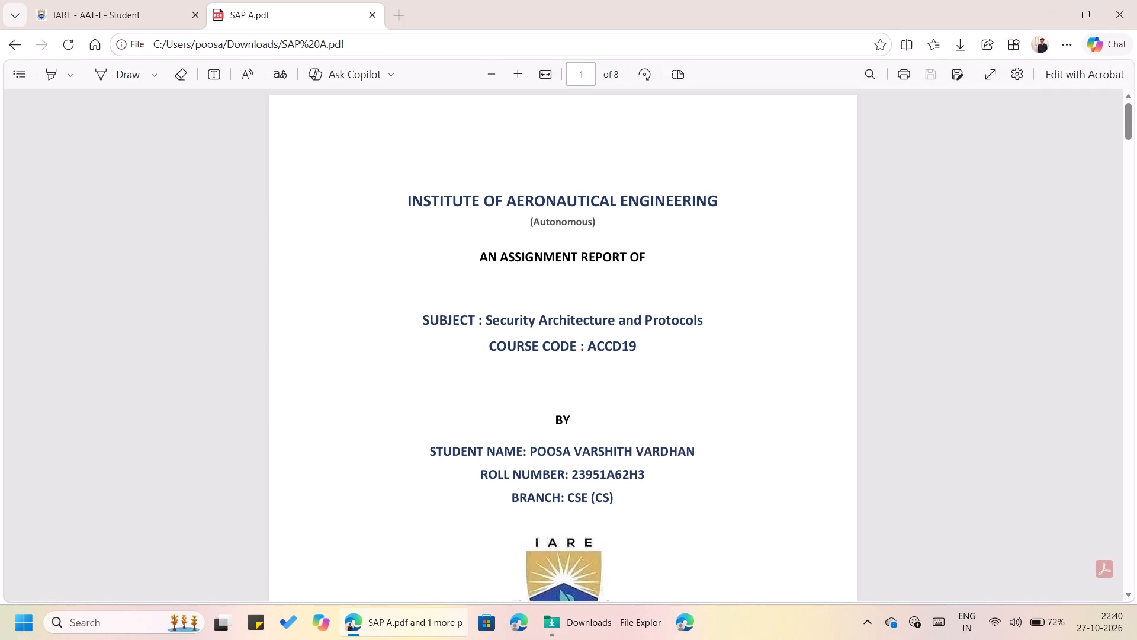
{"action": "scroll", "coordinate": [555, 268], "scroll_direction": "down", "scroll_amount": 1}
{"action": "key", "text": "alt+Tab"}
{"action": "key", "text": "alt+Tab"}
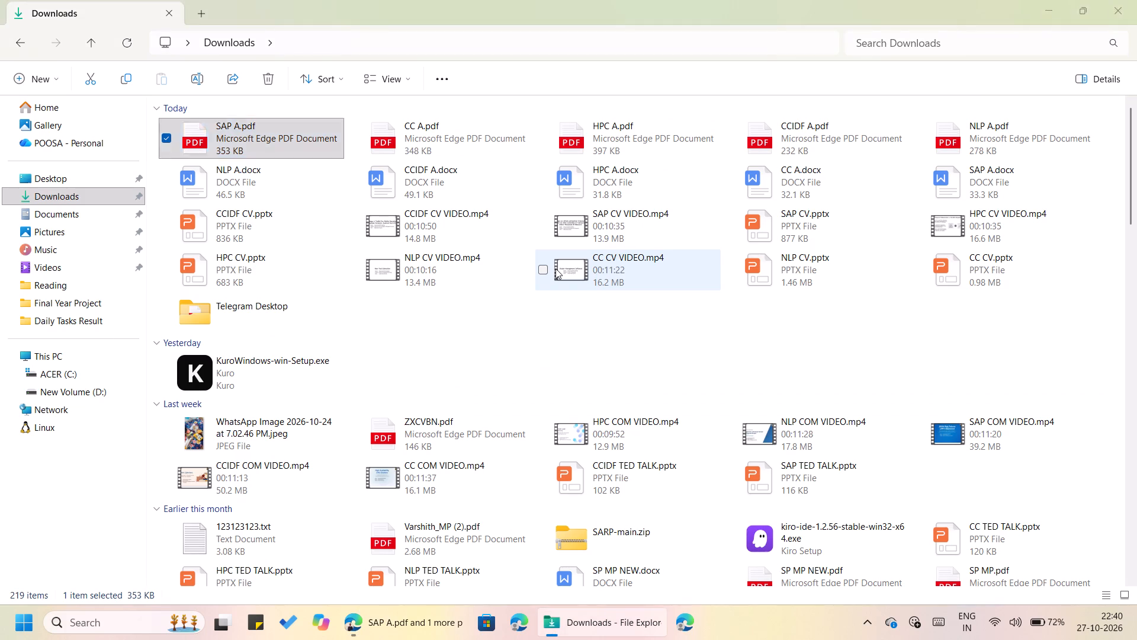
{"action": "key", "text": "alt+Tab"}
{"action": "key", "text": "alt+Tab"}
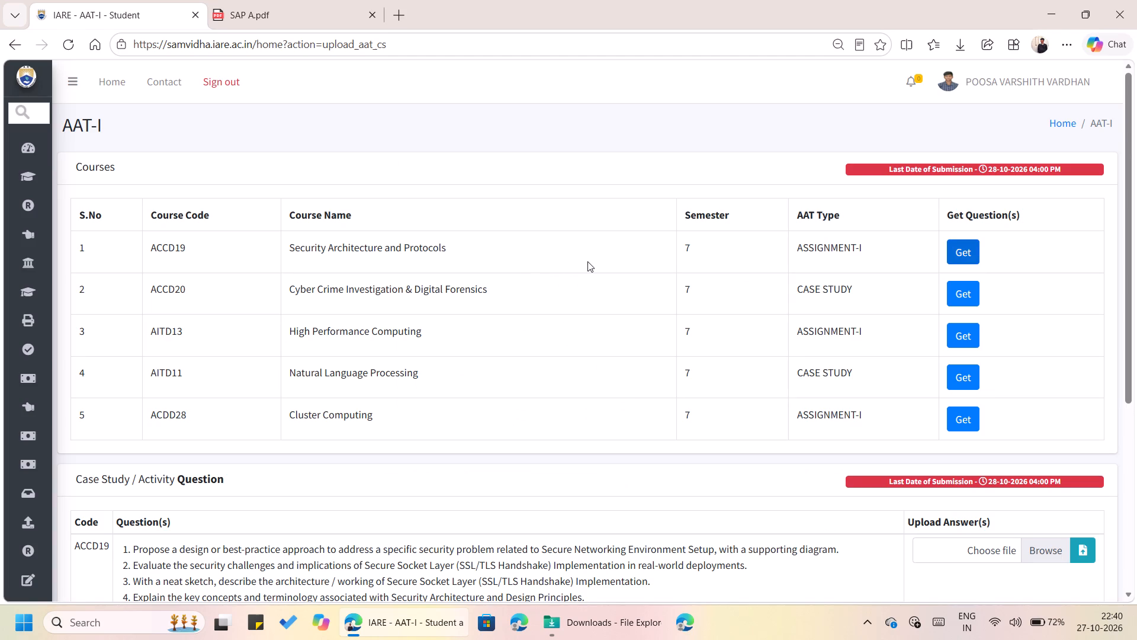
{"action": "key", "text": "alt+Tab"}
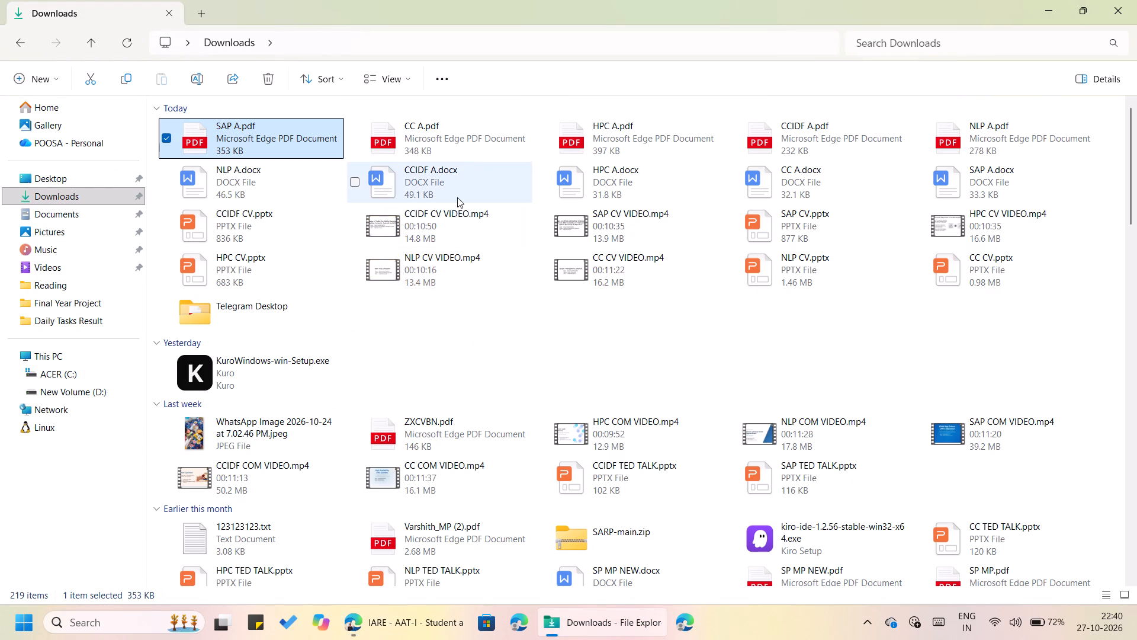
{"action": "key", "text": "alt+Tab"}
{"action": "key", "text": "alt+Tab"}
{"action": "key", "text": "alt+Tab"}
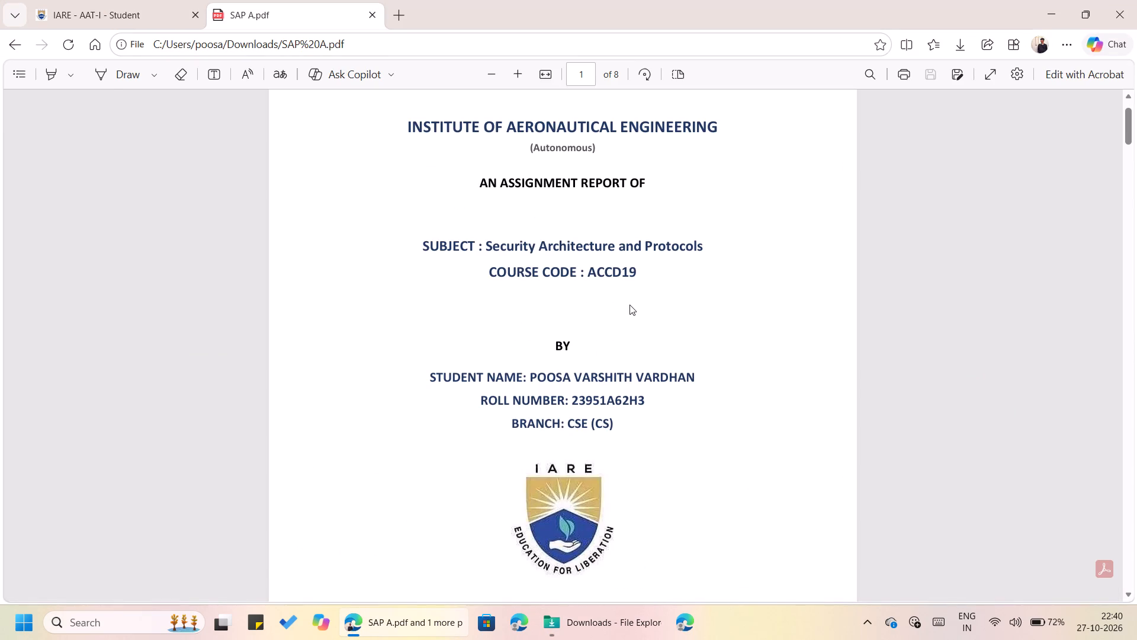
{"action": "key", "text": "alt+Tab"}
{"action": "key", "text": "alt+Tab"}
{"action": "scroll", "coordinate": [552, 291], "scroll_direction": "down", "scroll_amount": 2}
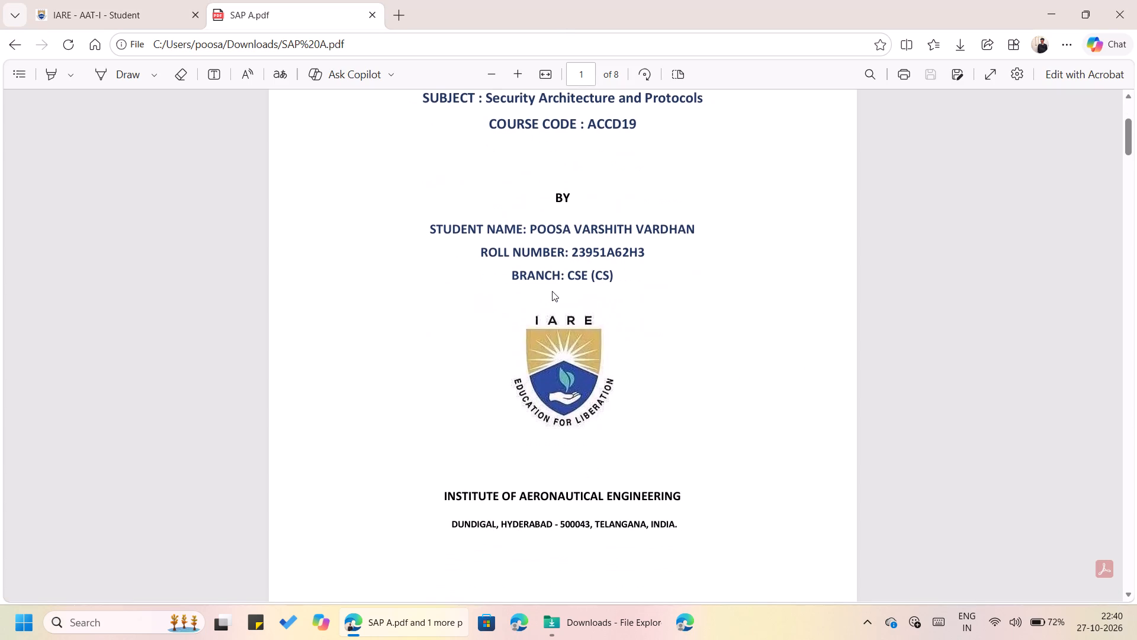
{"action": "scroll", "coordinate": [552, 291], "scroll_direction": "down", "scroll_amount": 1}
{"action": "scroll", "coordinate": [552, 291], "scroll_direction": "up", "scroll_amount": 4}
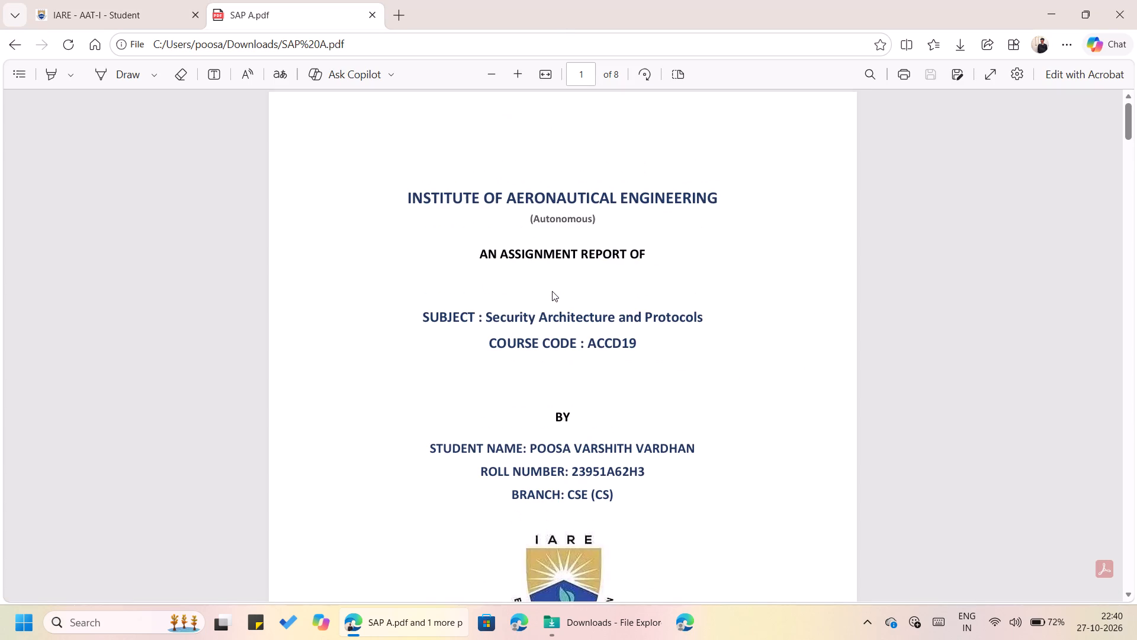
{"action": "scroll", "coordinate": [552, 291], "scroll_direction": "down", "scroll_amount": 2}
{"action": "key", "text": "alt+Tab"}
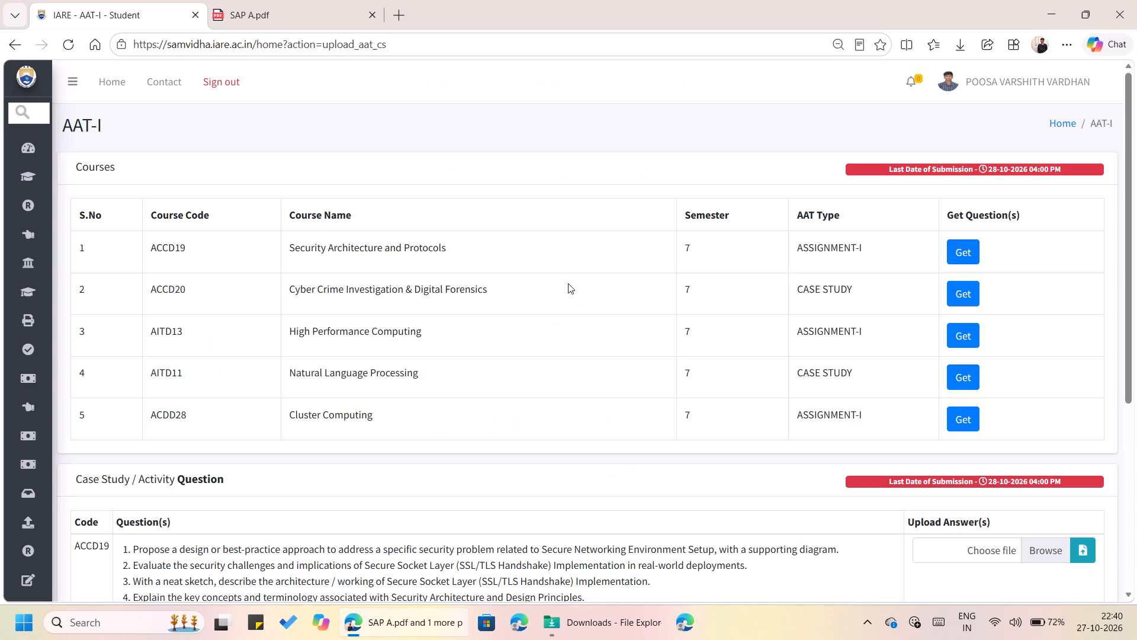
{"action": "key", "text": "alt+Tab"}
{"action": "key", "text": "ctrl+w"}
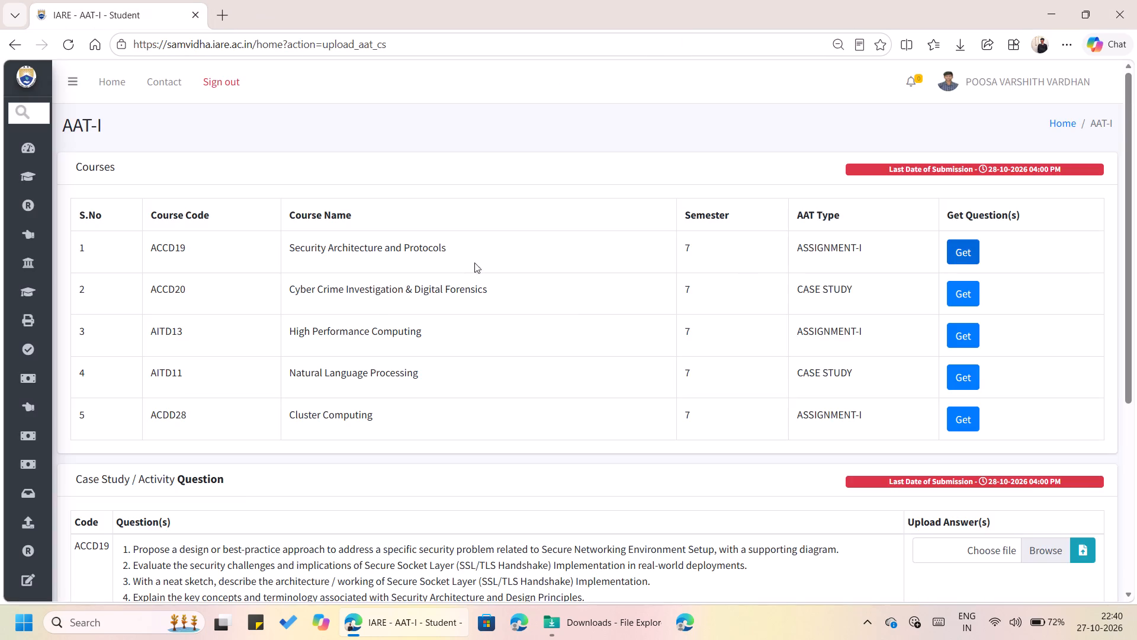
Open CC A.pdf from Downloads, compare its cover details with the Cluster Computing entry on AAT-I, check its contents and close it.
{"action": "key", "text": "alt+Tab"}
{"action": "double_click", "coordinate": [440, 150]}
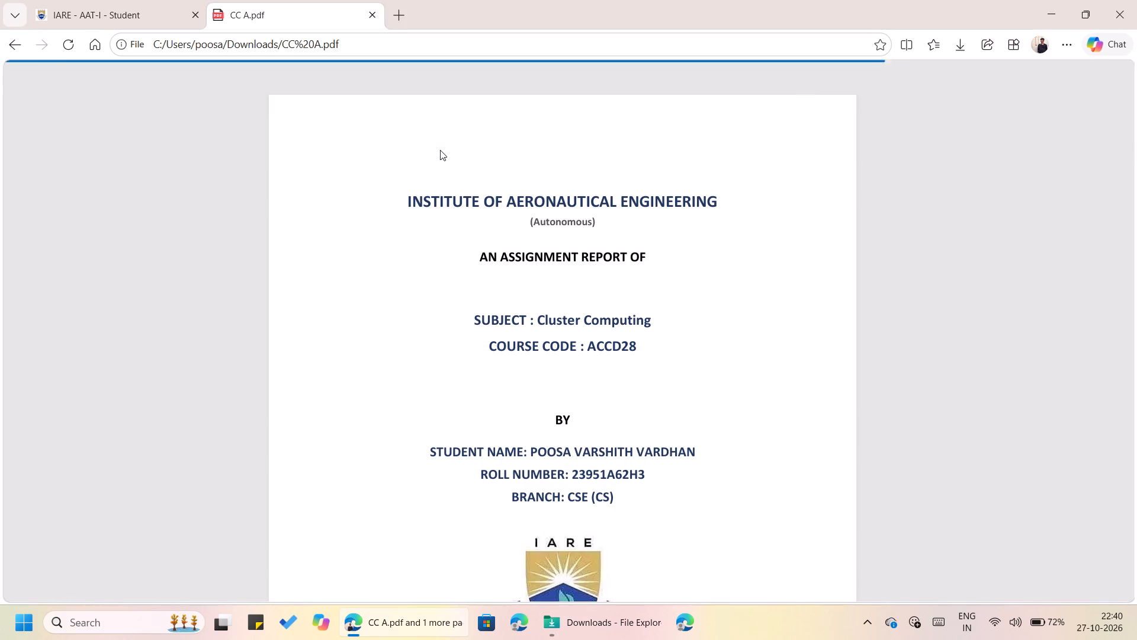
{"action": "key", "text": "alt+Tab"}
{"action": "key", "text": "alt+Tab"}
{"action": "key", "text": "alt+Tab"}
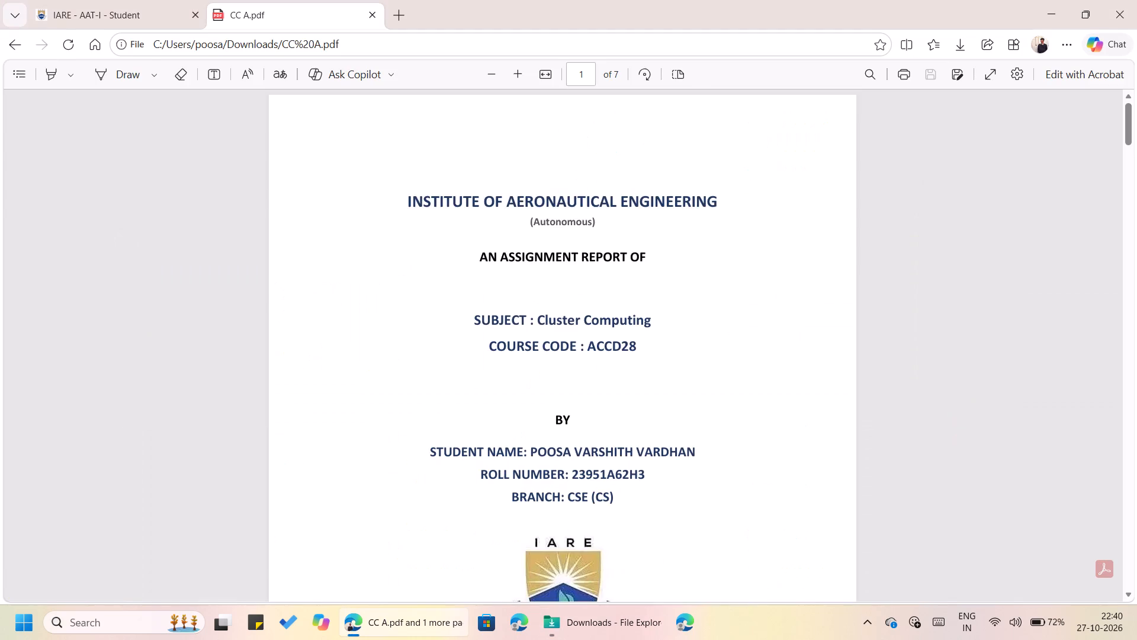
{"action": "key", "text": "alt+Tab"}
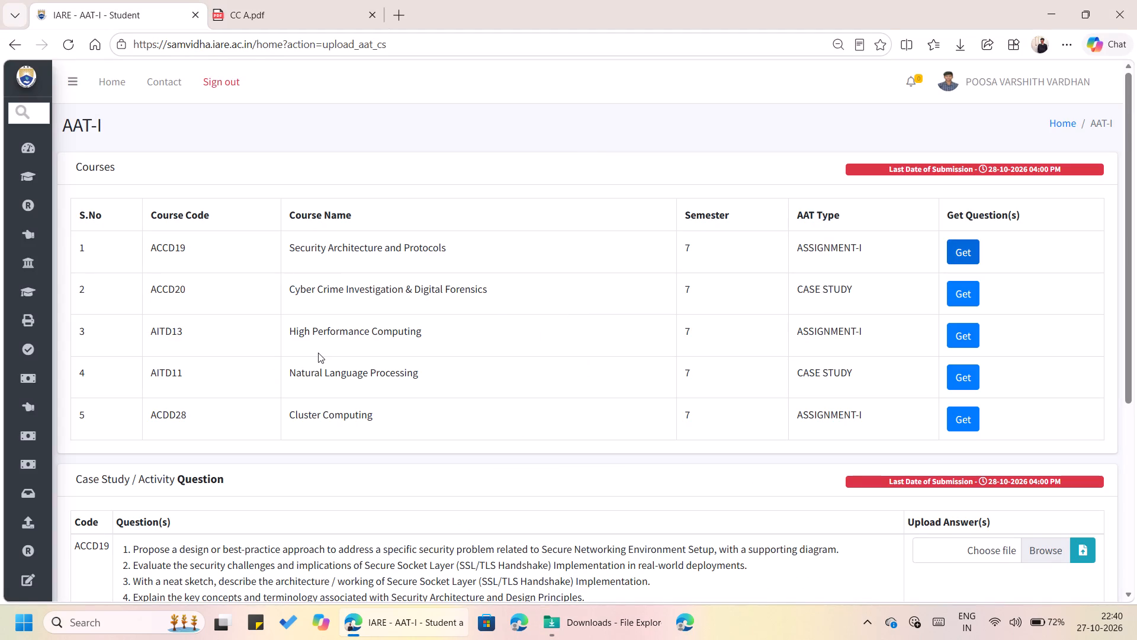
{"action": "key", "text": "alt+Tab"}
{"action": "key", "text": "alt+Tab"}
{"action": "key", "text": "alt+Tab"}
{"action": "key", "text": "alt+Tab"}
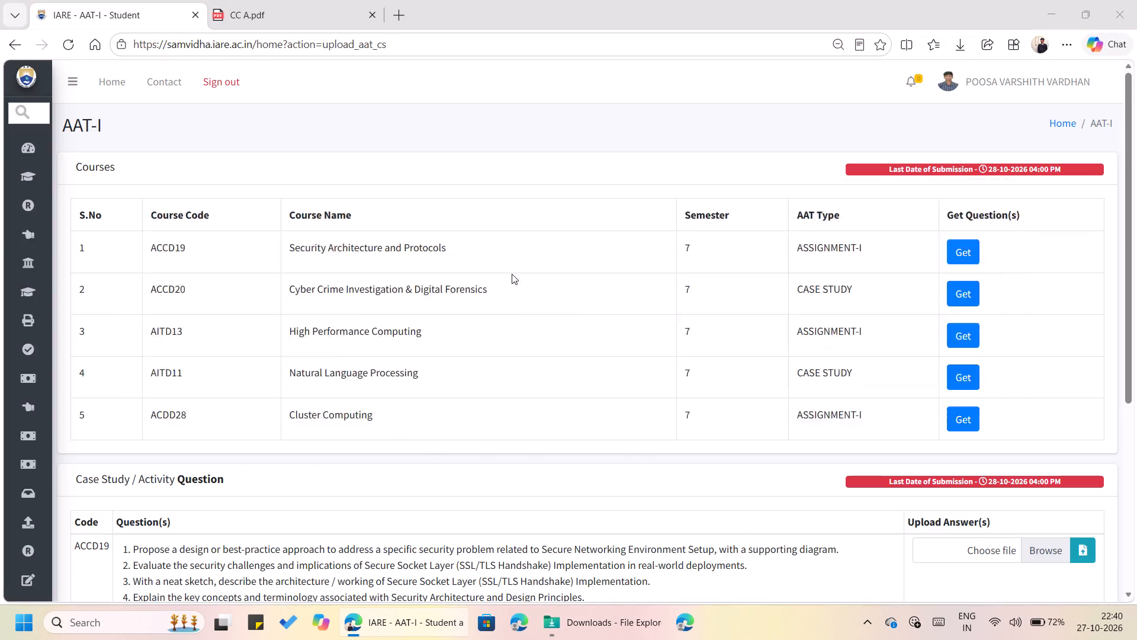
{"action": "key", "text": "alt+Tab"}
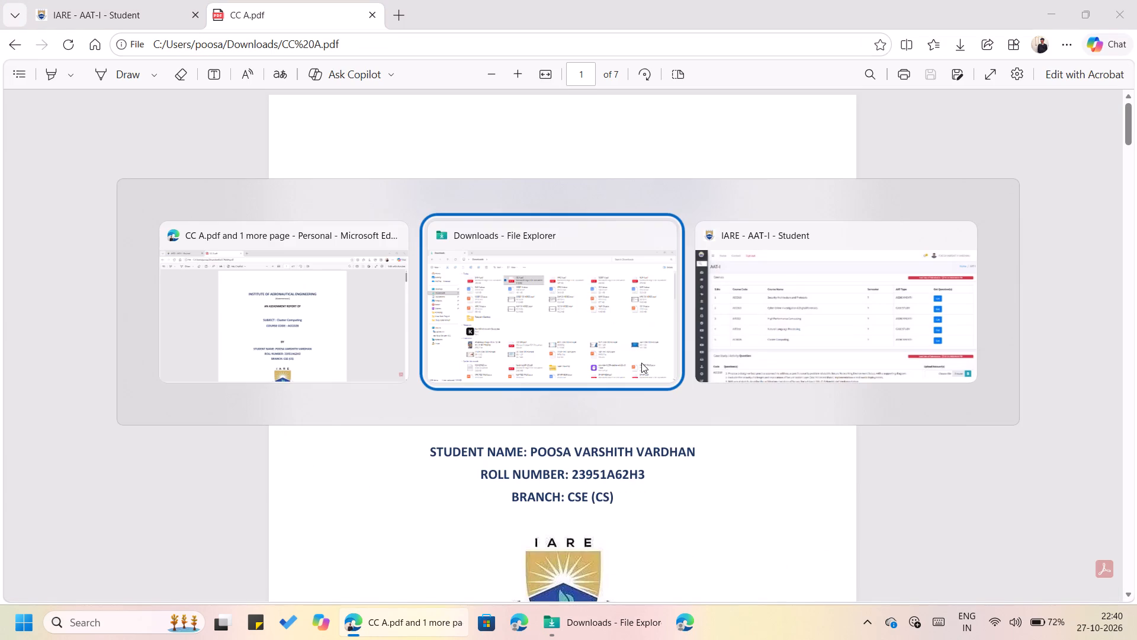
{"action": "key", "text": "alt+Tab"}
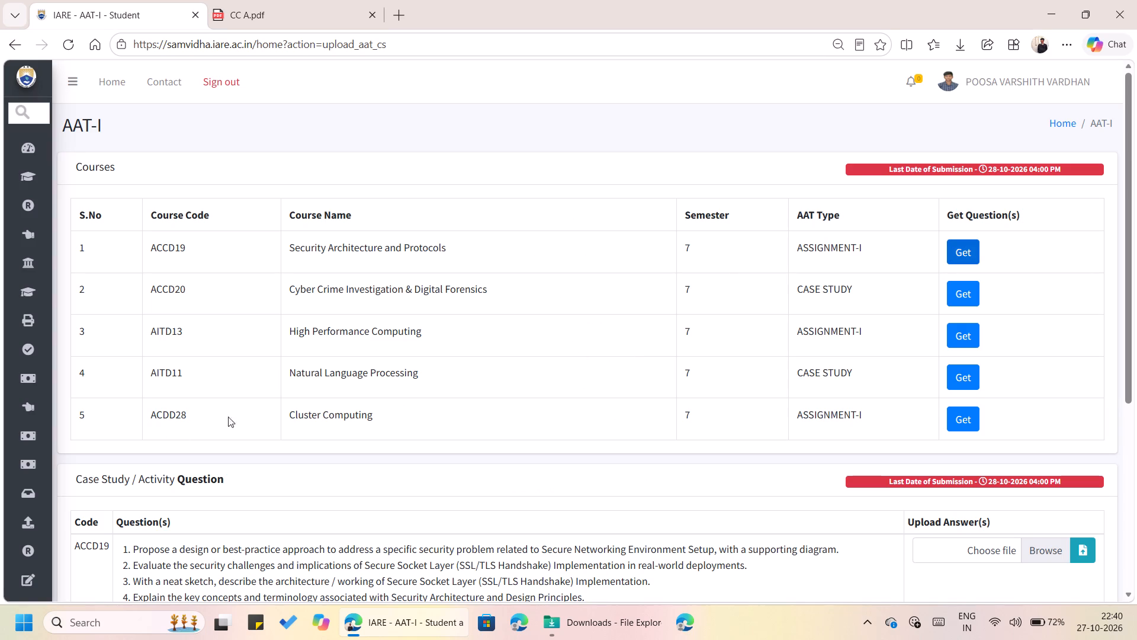
{"action": "key", "text": "alt+Tab"}
{"action": "scroll", "coordinate": [512, 303], "scroll_direction": "down", "scroll_amount": 17}
{"action": "scroll", "coordinate": [523, 325], "scroll_direction": "up", "scroll_amount": 5}
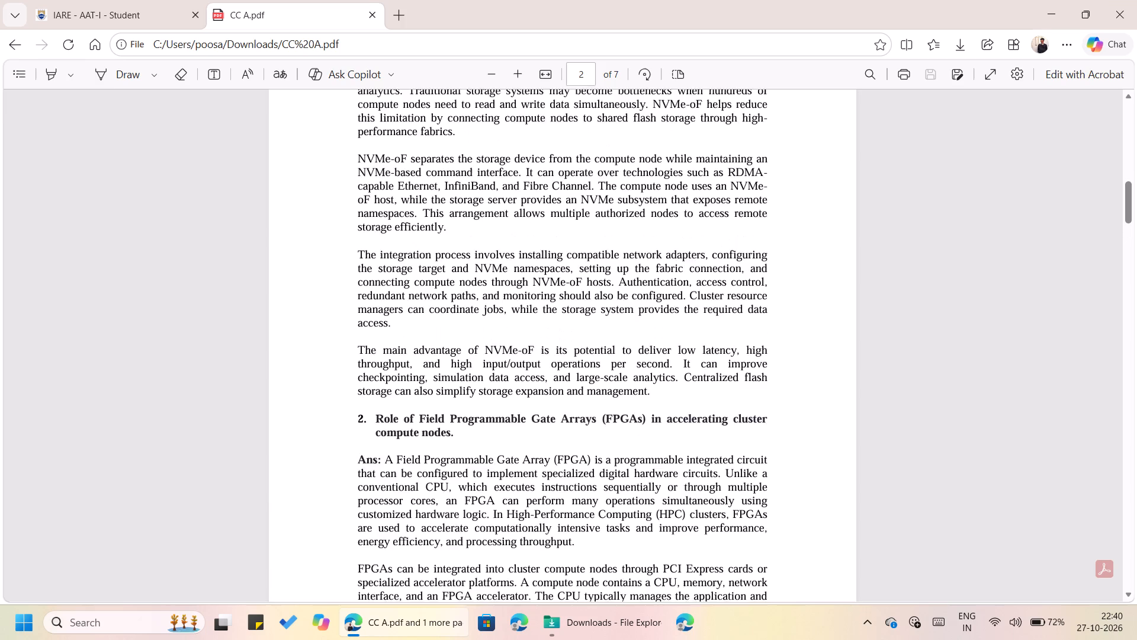
{"action": "key", "text": "ctrl+w"}
Open HPC A.pdf from Downloads, compare its cover details with the High Performance Computing entry on AAT-I, and close it.
{"action": "key", "text": "alt+Tab"}
{"action": "double_click", "coordinate": [611, 143]}
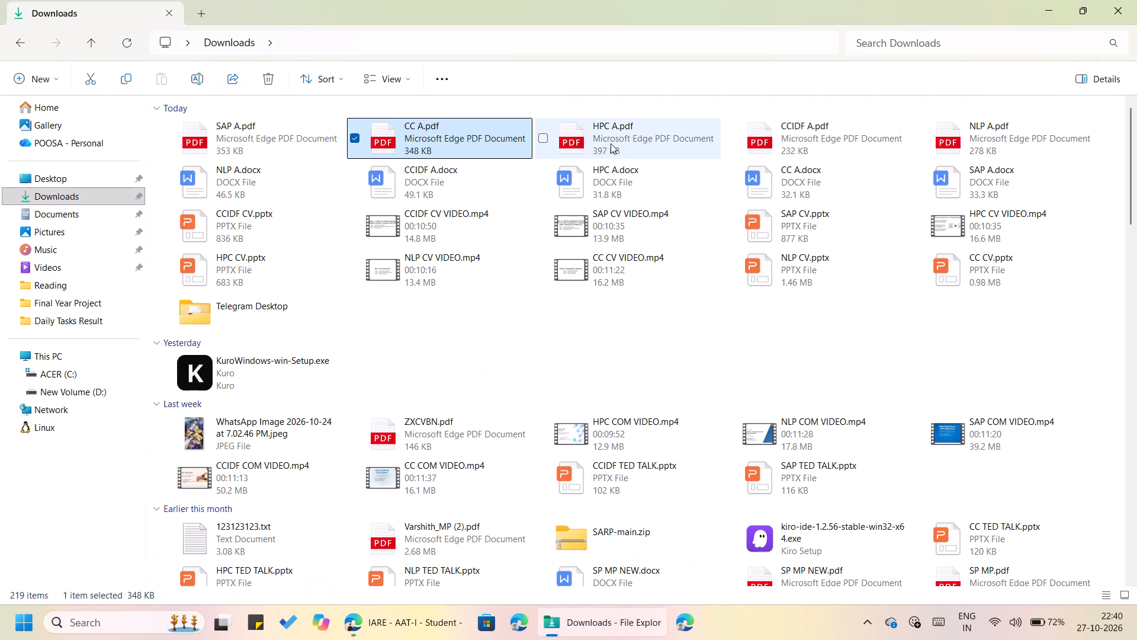
{"action": "scroll", "coordinate": [422, 264], "scroll_direction": "down", "scroll_amount": 5}
{"action": "scroll", "coordinate": [426, 272], "scroll_direction": "up", "scroll_amount": 5}
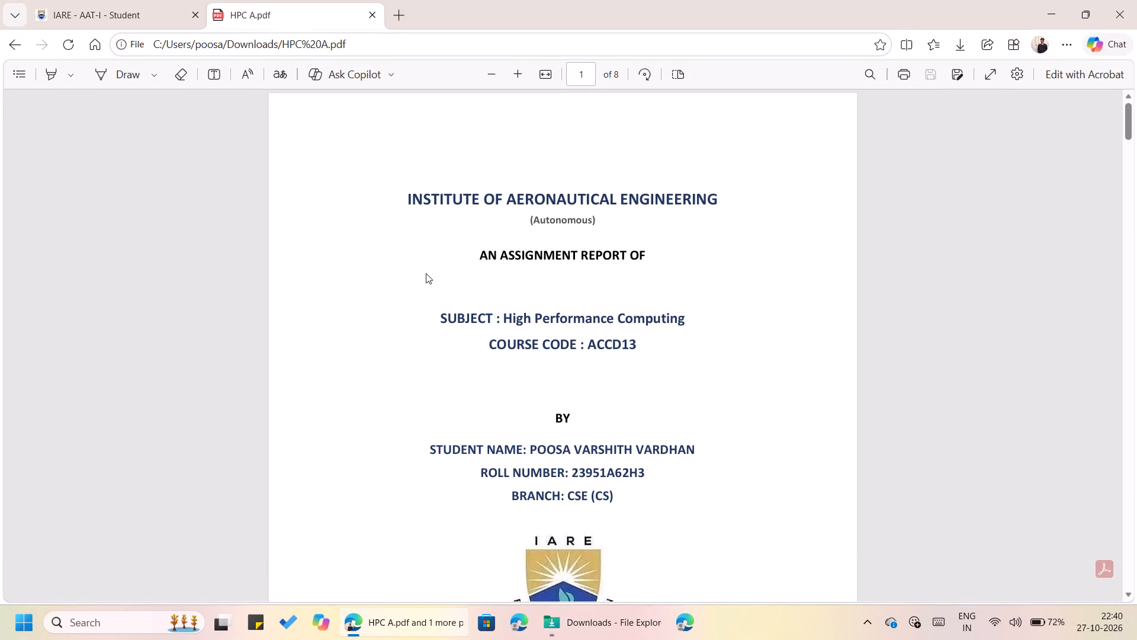
{"action": "left_click", "coordinate": [143, 1]}
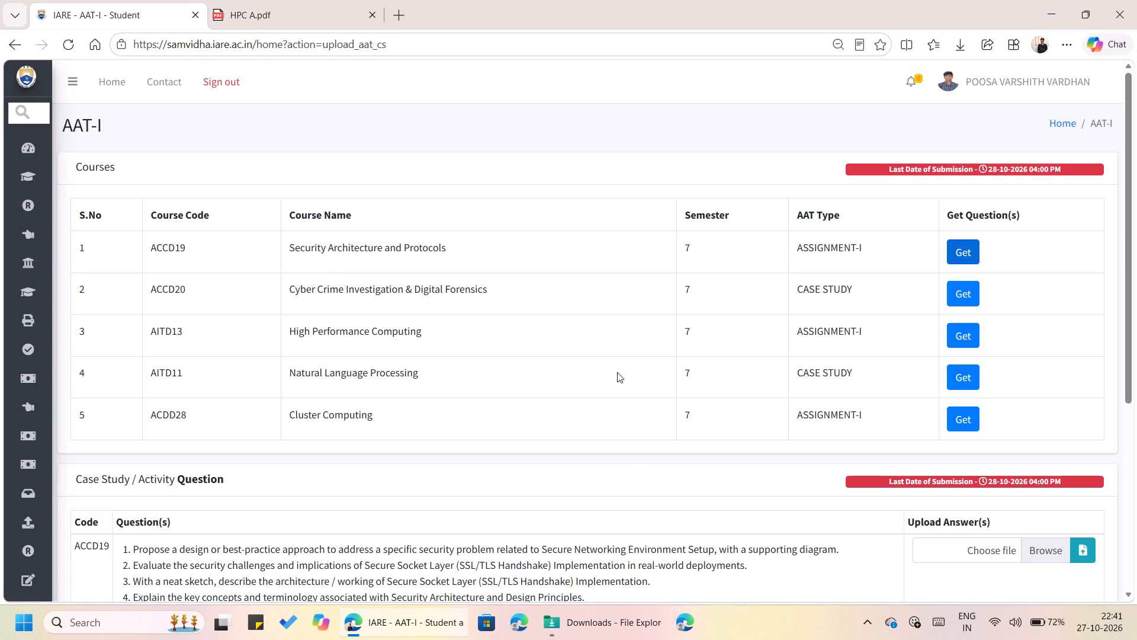
{"action": "left_click", "coordinate": [248, 0]}
{"action": "key", "text": "ctrl+w"}
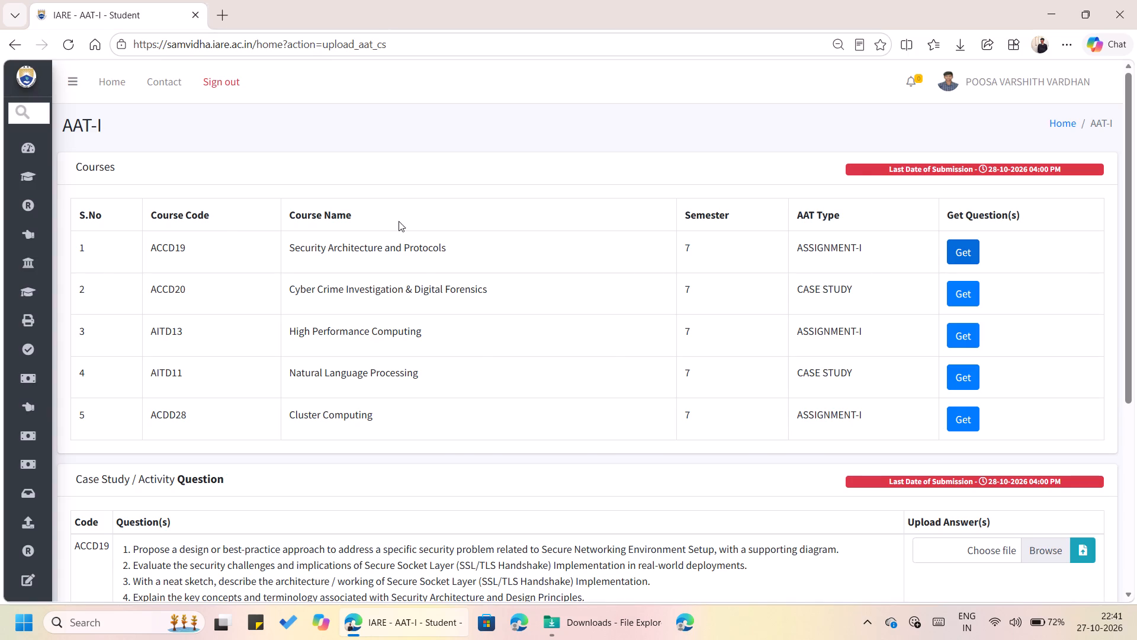
Open CCIDF A.pdf from Downloads and check the subject and course code on its cover page.
{"action": "key", "text": "alt+Tab"}
{"action": "double_click", "coordinate": [831, 144]}
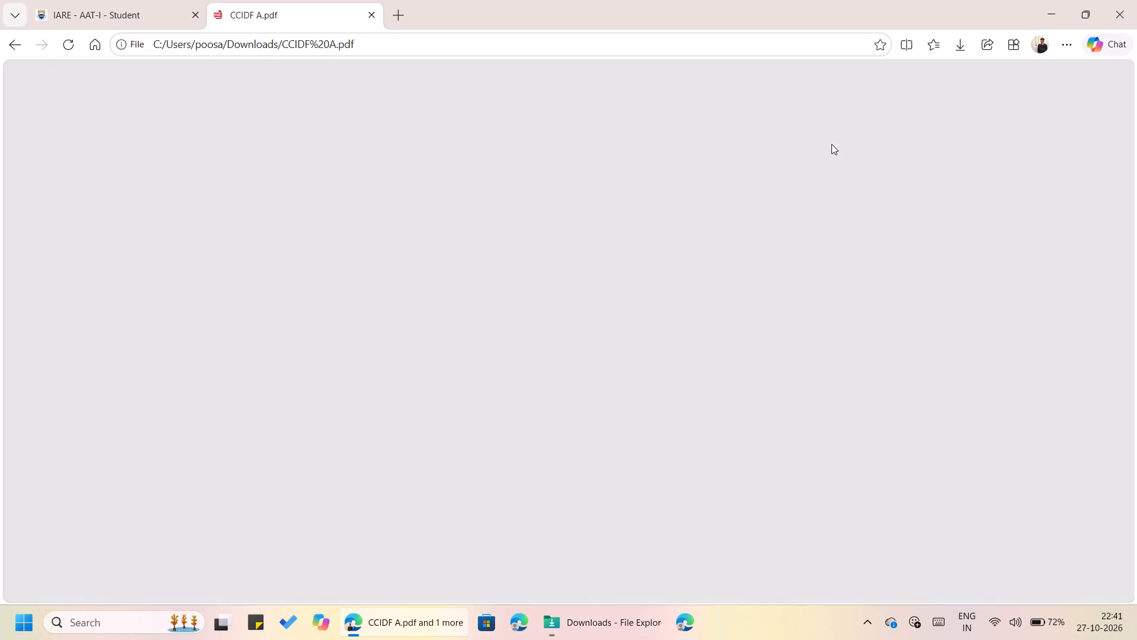
{"action": "scroll", "coordinate": [524, 294], "scroll_direction": "down", "scroll_amount": 2}
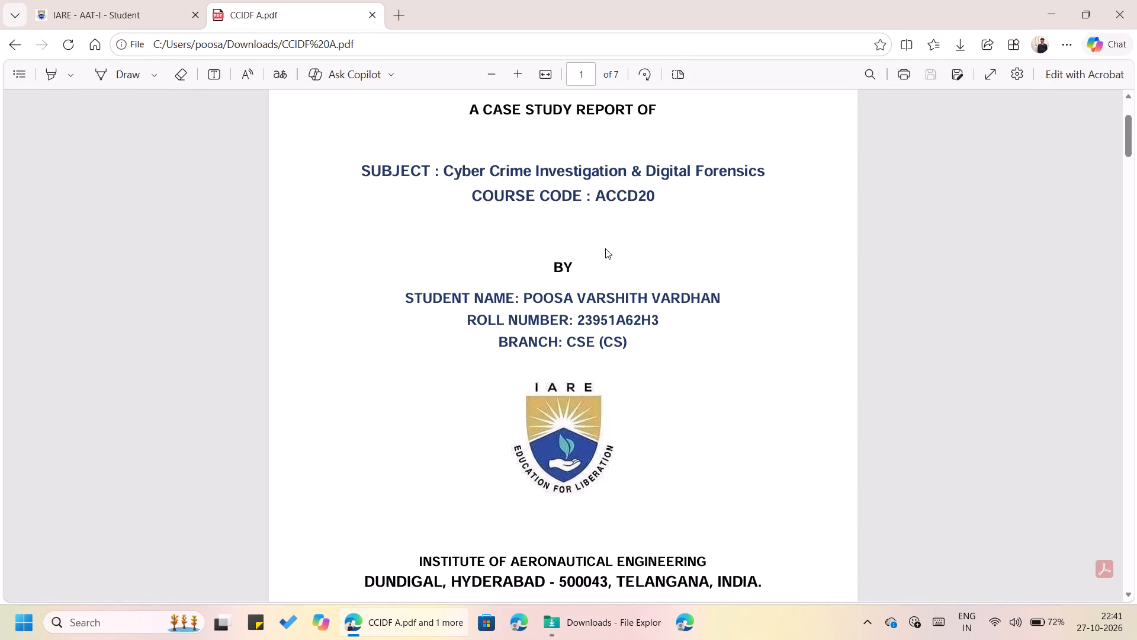
{"action": "scroll", "coordinate": [605, 248], "scroll_direction": "up", "scroll_amount": 1}
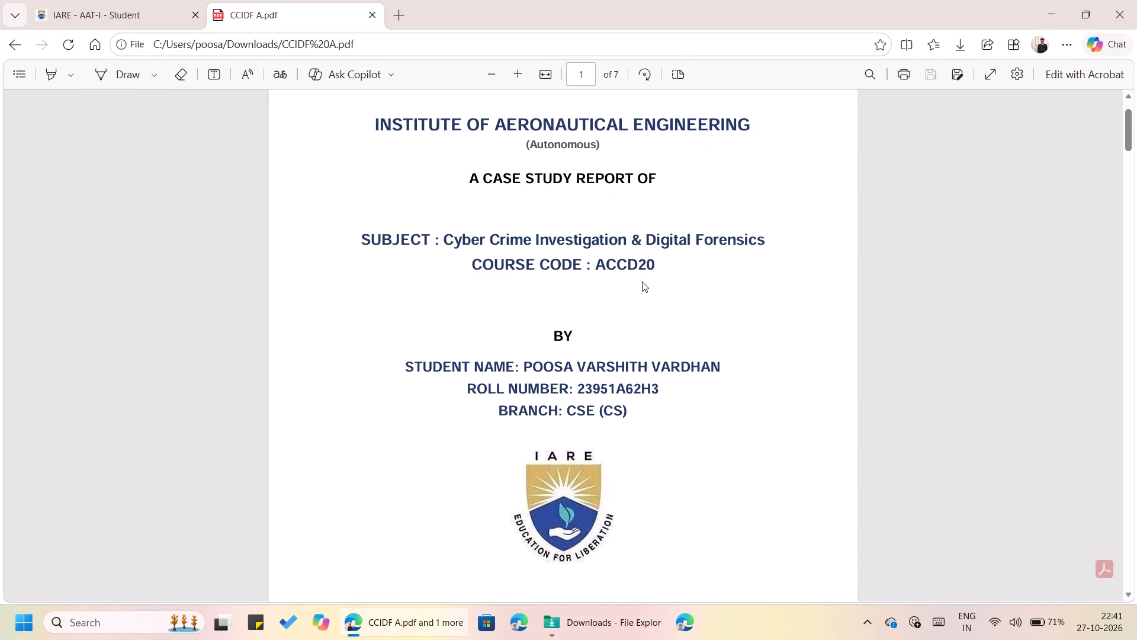
Compare CCIDF A.pdf's cover details with the Cyber Crime Investigation & Digital Forensics entry on AAT-I, and close the PDF.
{"action": "key", "text": "alt+Tab"}
{"action": "key", "text": "alt+Tab"}
{"action": "left_click", "coordinate": [142, 0]}
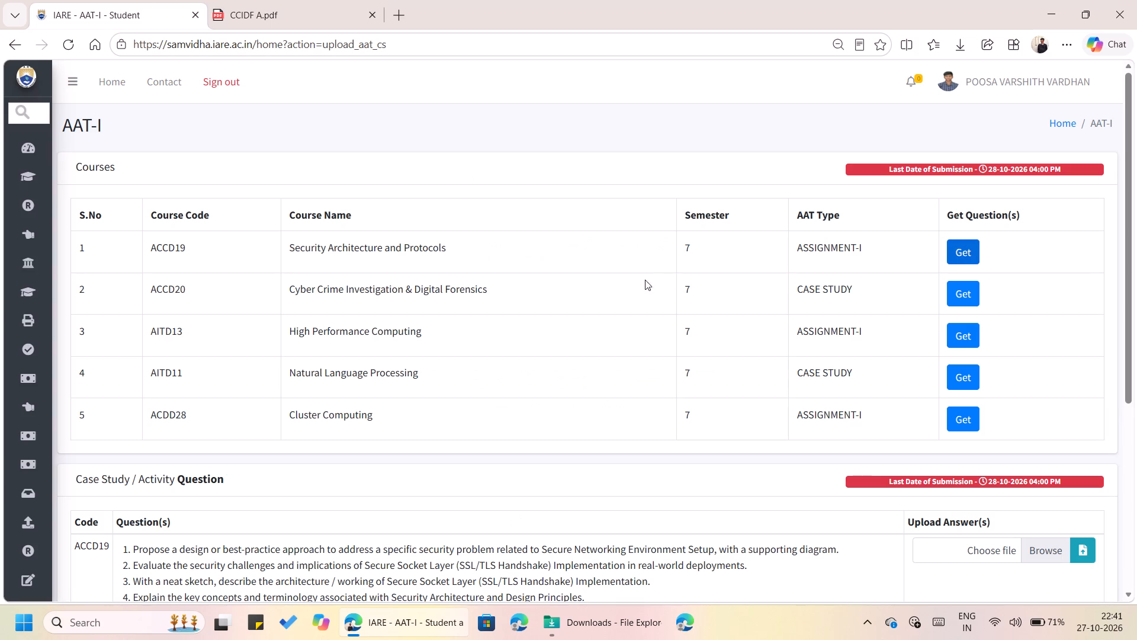
{"action": "key", "text": "alt+Tab"}
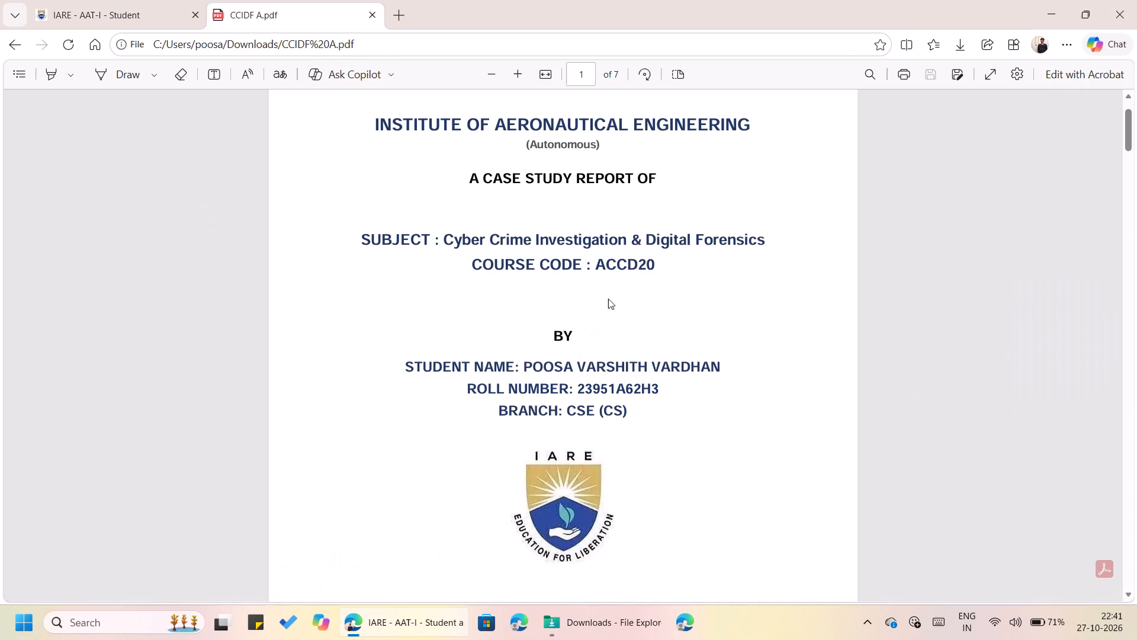
{"action": "scroll", "coordinate": [555, 296], "scroll_direction": "down", "scroll_amount": 10}
{"action": "scroll", "coordinate": [563, 319], "scroll_direction": "up", "scroll_amount": 5}
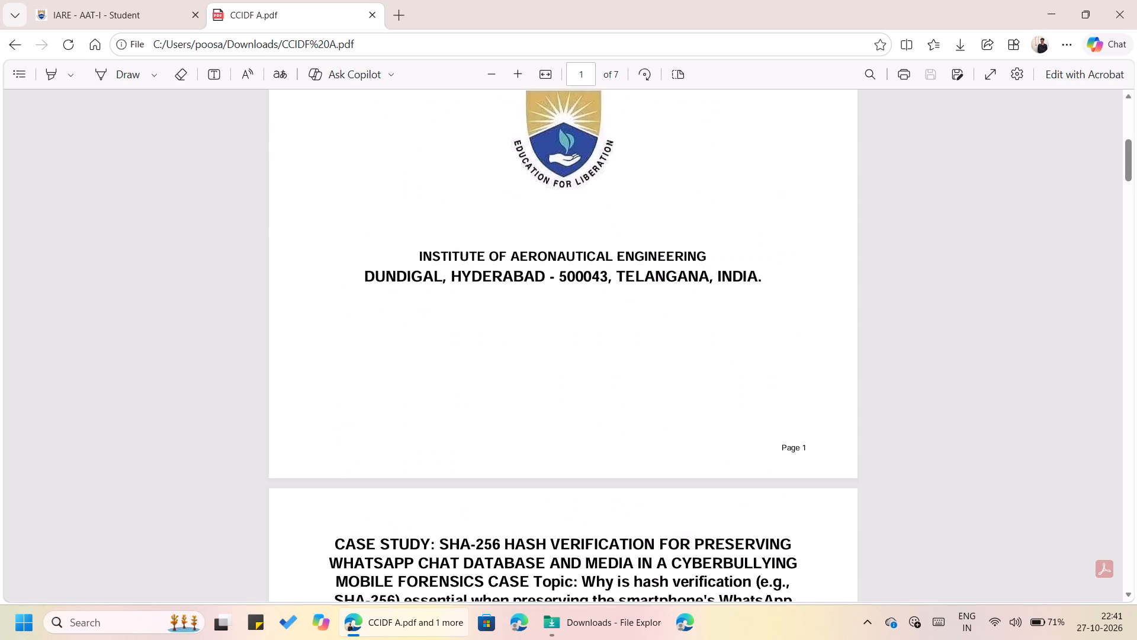
{"action": "key", "text": "ctrl+w"}
Open NLP A.pdf from Downloads, compare its cover page's subject and course code with the Natural Language Processing entry on AAT-I, and close it.
{"action": "key", "text": "alt+Tab"}
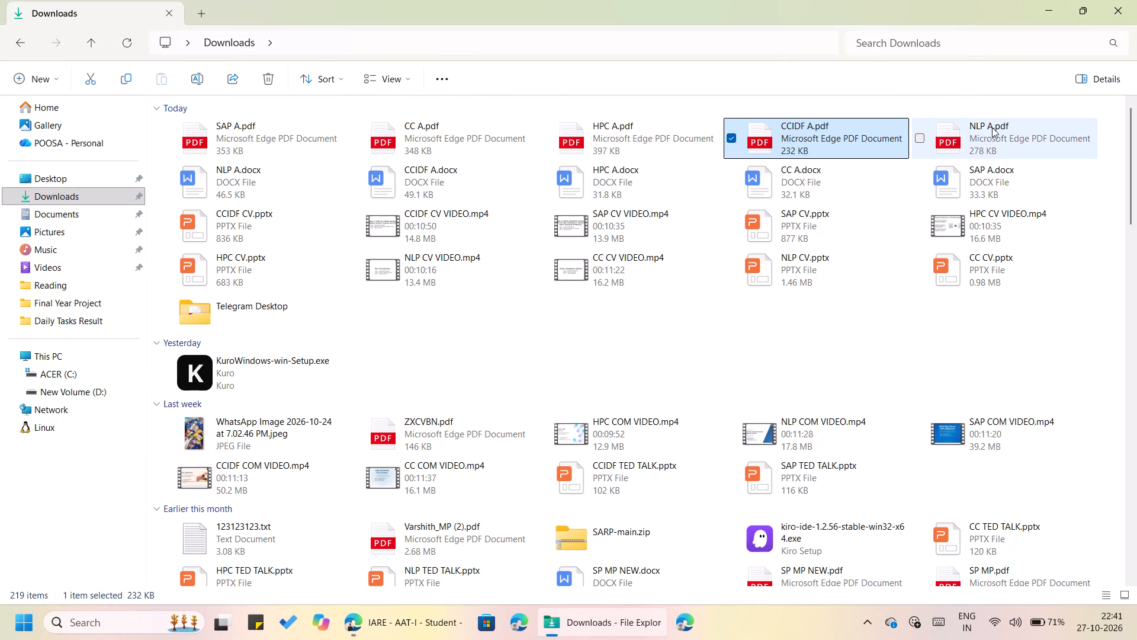
{"action": "double_click", "coordinate": [992, 127]}
{"action": "scroll", "coordinate": [650, 242], "scroll_direction": "down", "scroll_amount": 1}
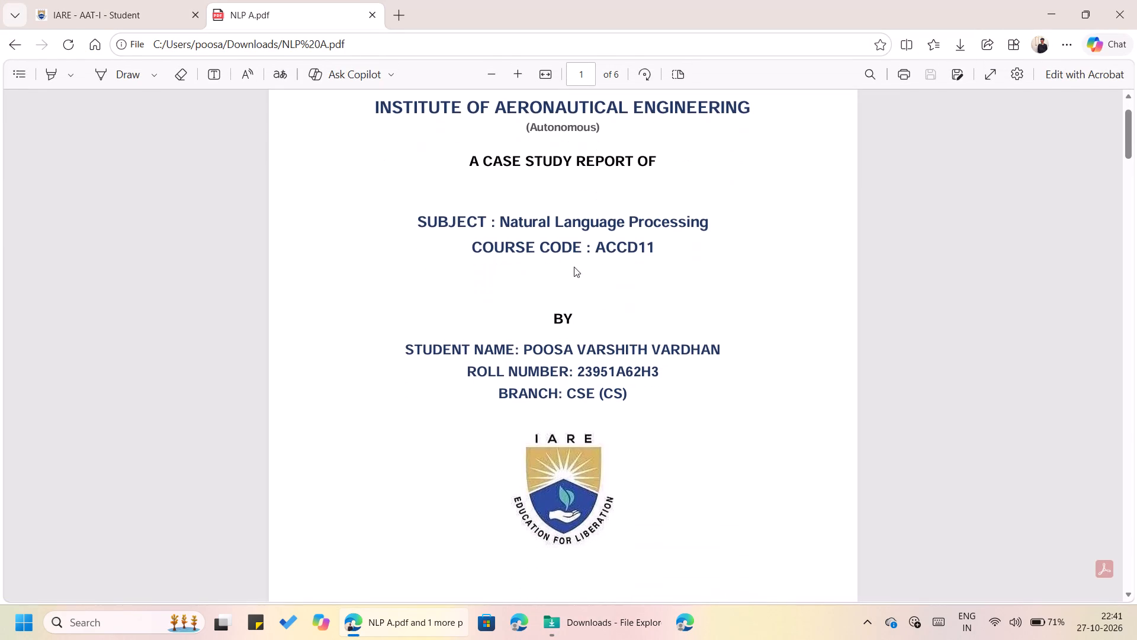
{"action": "key", "text": "alt+Tab"}
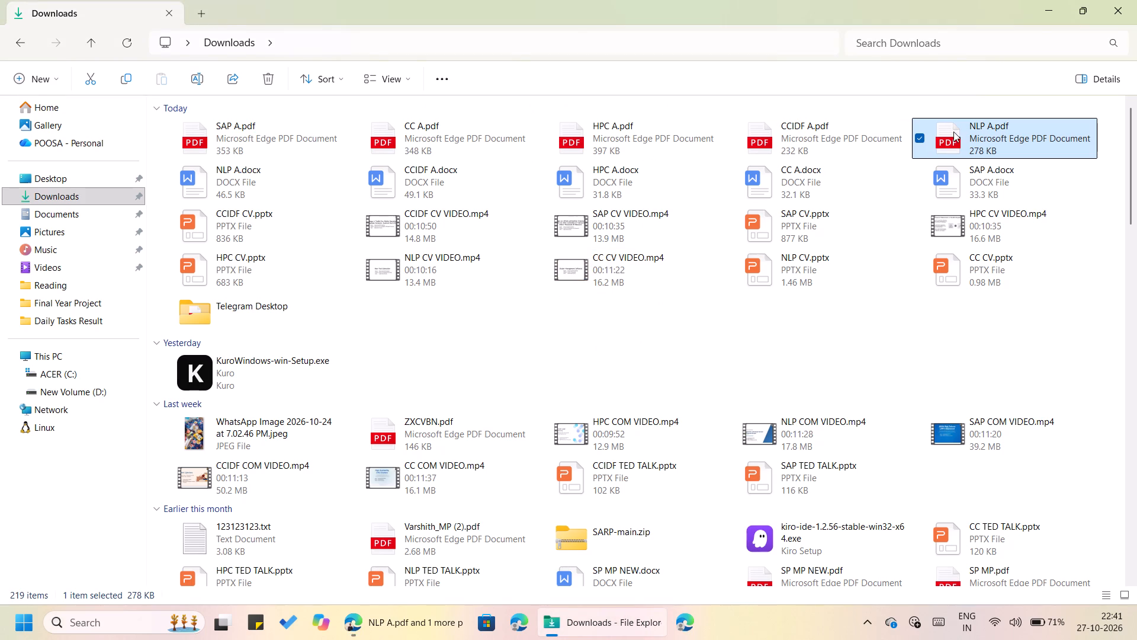
{"action": "key", "text": "alt+Tab"}
{"action": "key", "text": "alt+Tab"}
{"action": "key", "text": "alt+Tab"}
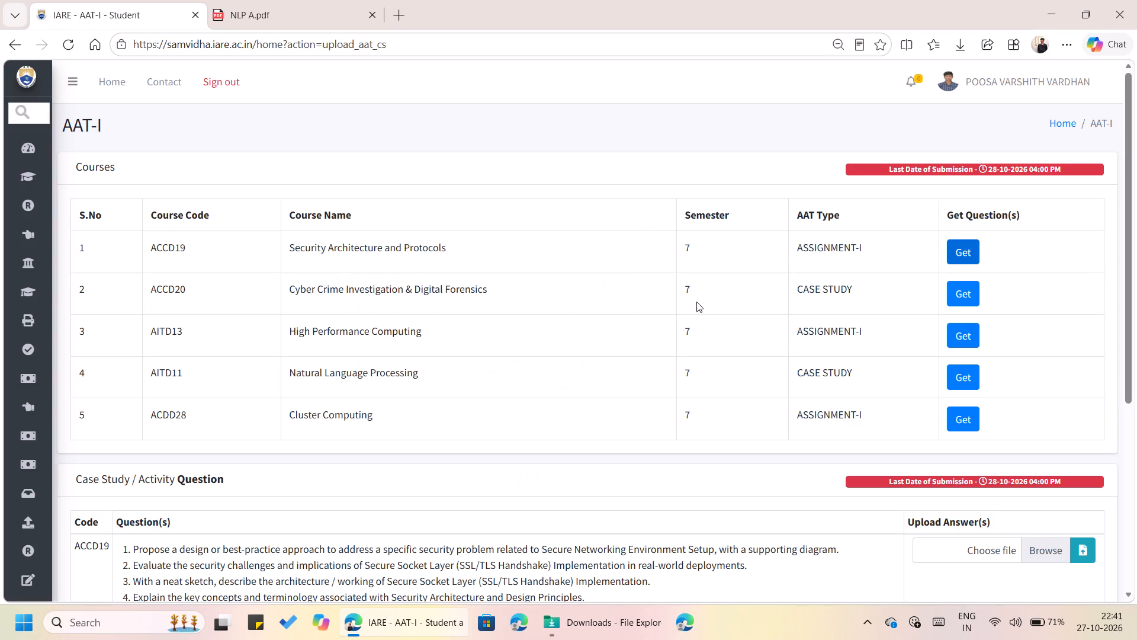
{"action": "left_click", "coordinate": [290, 0]}
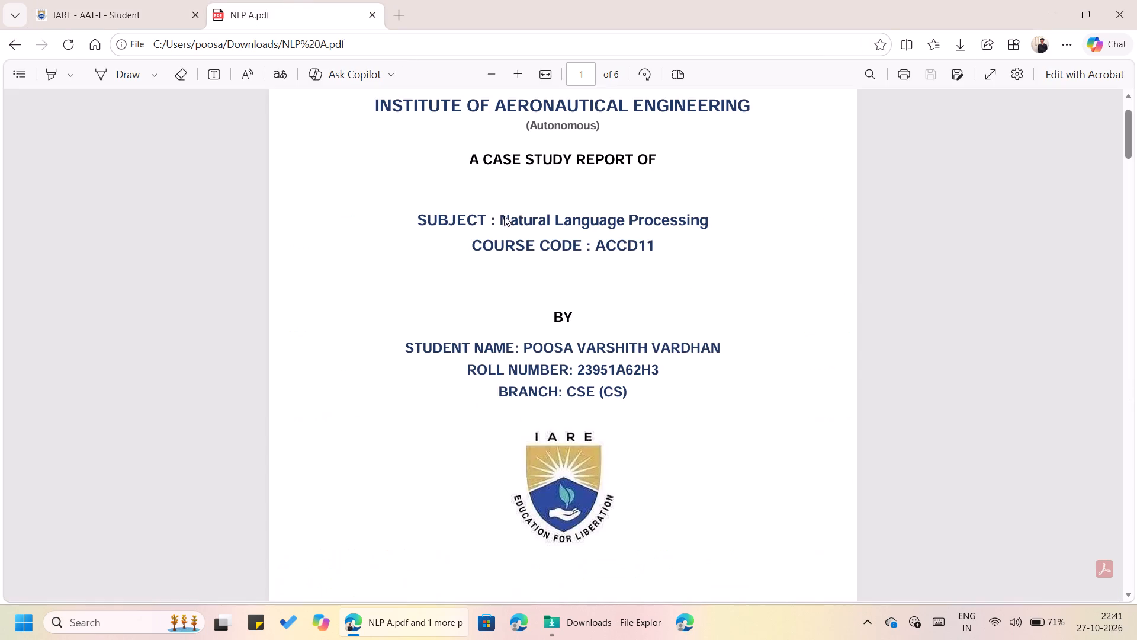
{"action": "key", "text": "alt+Tab"}
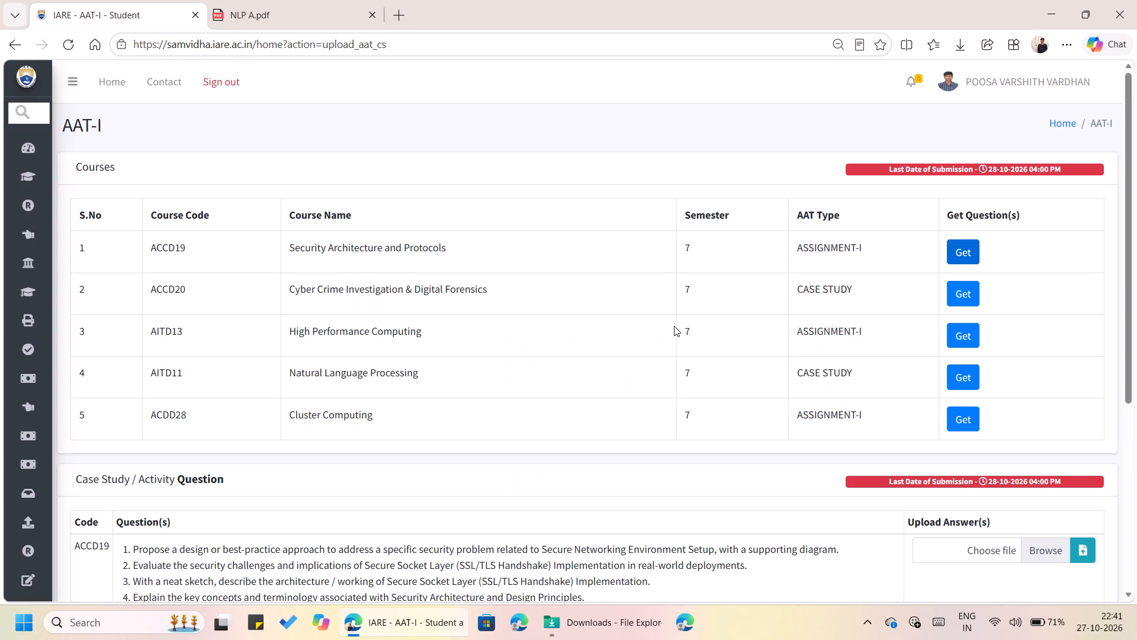
{"action": "key", "text": "alt+Tab"}
{"action": "scroll", "coordinate": [570, 325], "scroll_direction": "up", "scroll_amount": 1}
{"action": "key", "text": "alt+Tab"}
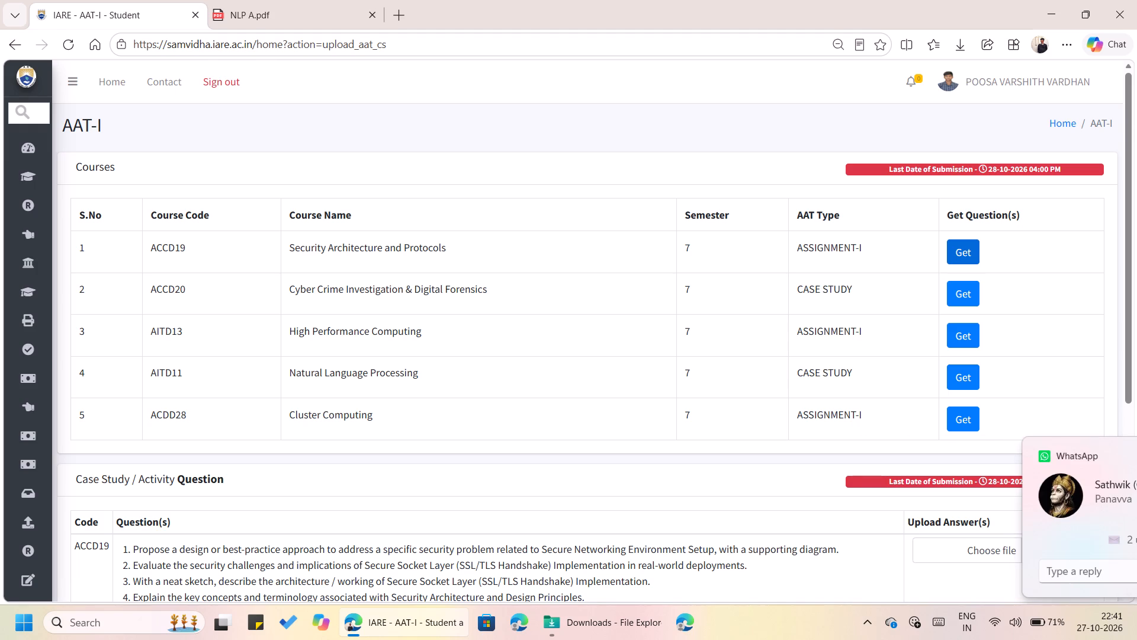
{"action": "left_click", "coordinate": [280, 0]}
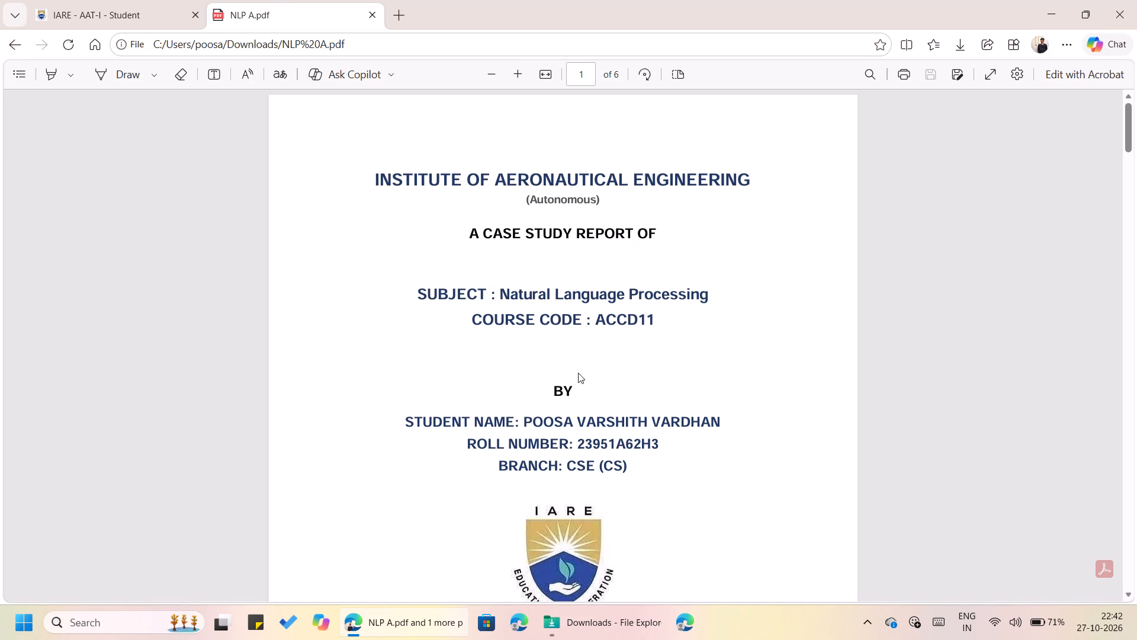
{"action": "key", "text": "ctrl+w"}
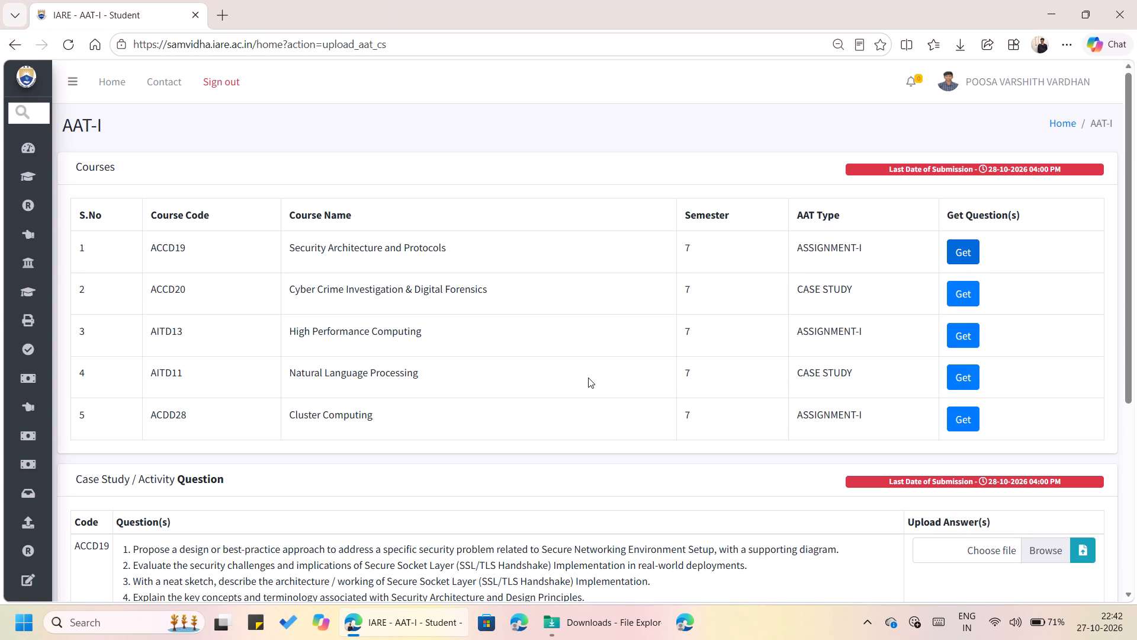
Open the CIA Marks page in the student portal and look through the internal assessment marks.
{"action": "scroll", "coordinate": [563, 295], "scroll_direction": "down", "scroll_amount": 3}
{"action": "scroll", "coordinate": [563, 295], "scroll_direction": "up", "scroll_amount": 5}
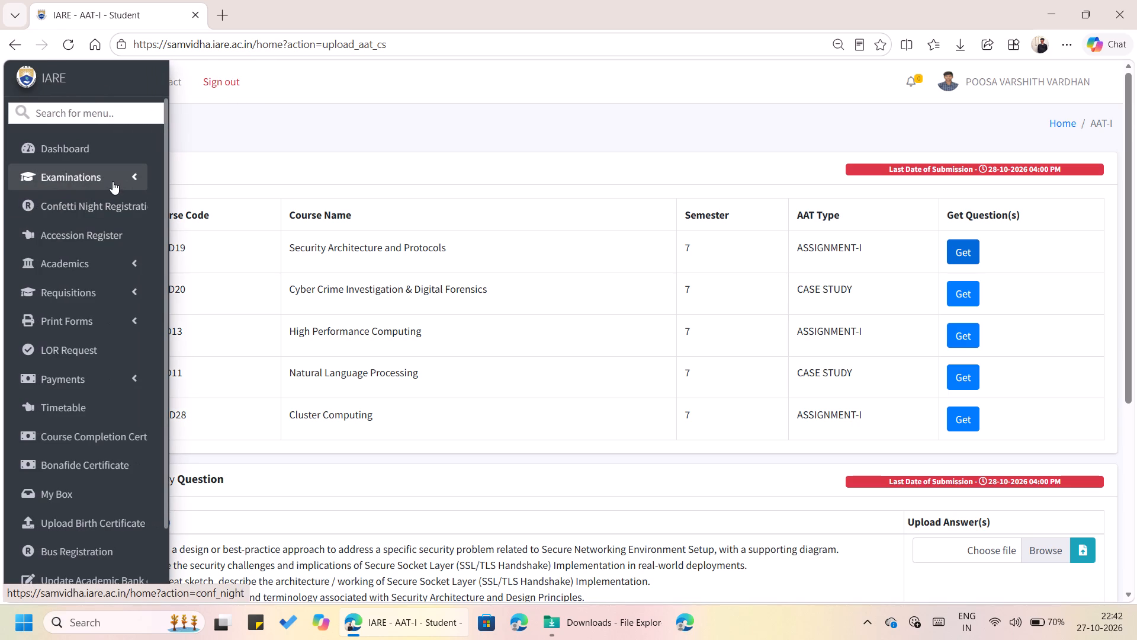
{"action": "left_click", "coordinate": [113, 181]}
{"action": "left_click", "coordinate": [106, 216]}
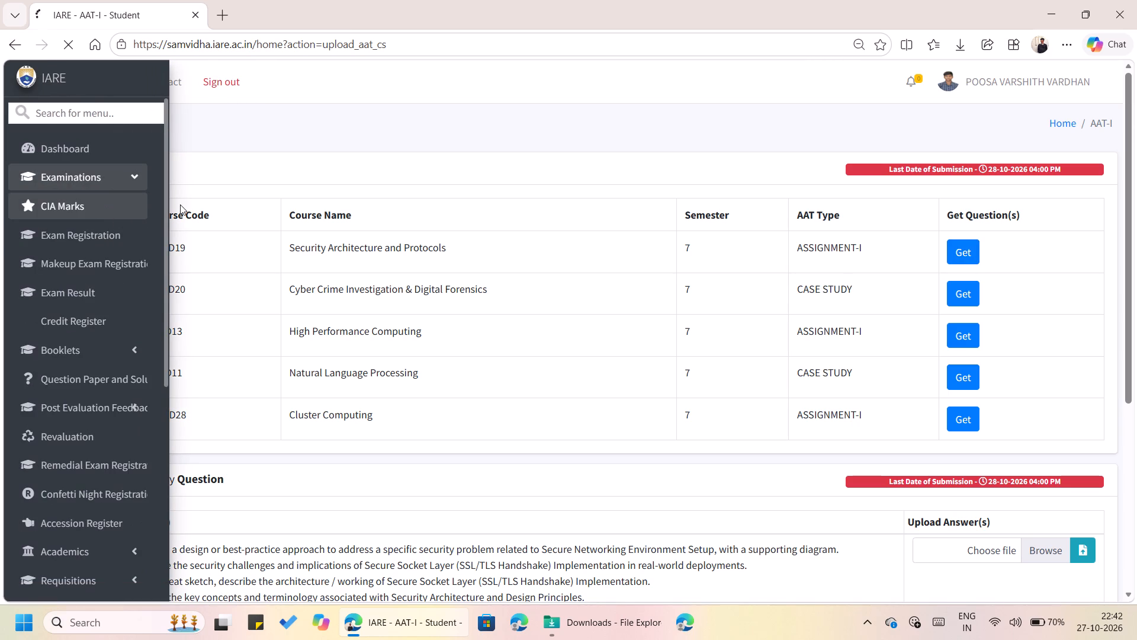
{"action": "scroll", "coordinate": [410, 259], "scroll_direction": "down", "scroll_amount": 2}
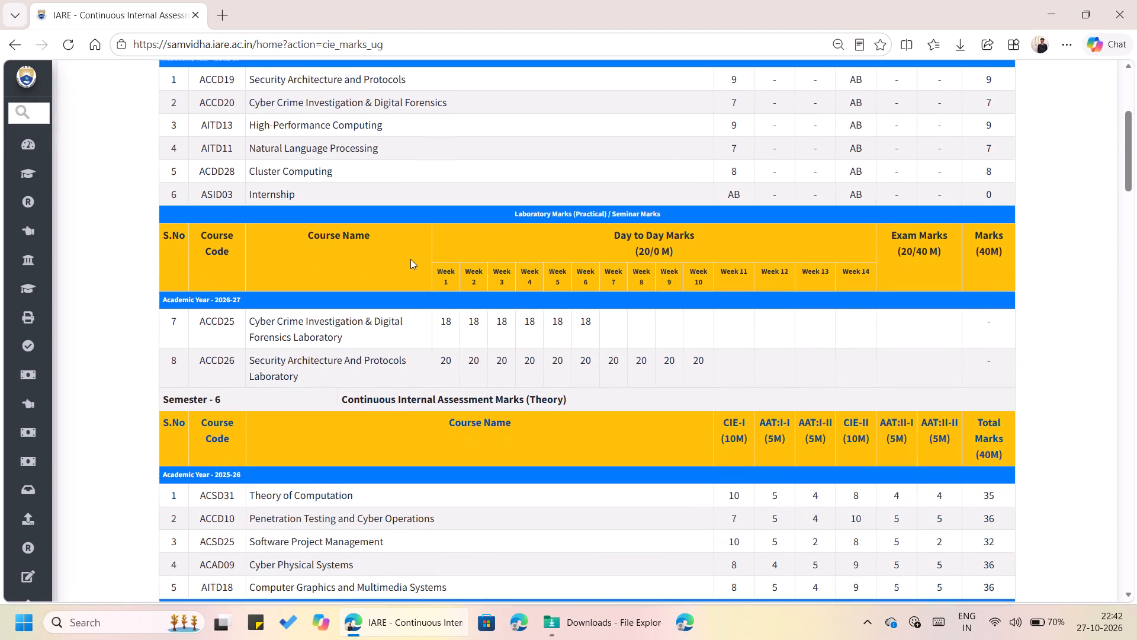
Open the Biometric page in the student portal and look over the attendance report.
{"action": "scroll", "coordinate": [410, 259], "scroll_direction": "down", "scroll_amount": 2}
{"action": "scroll", "coordinate": [55, 287], "scroll_direction": "down", "scroll_amount": 3}
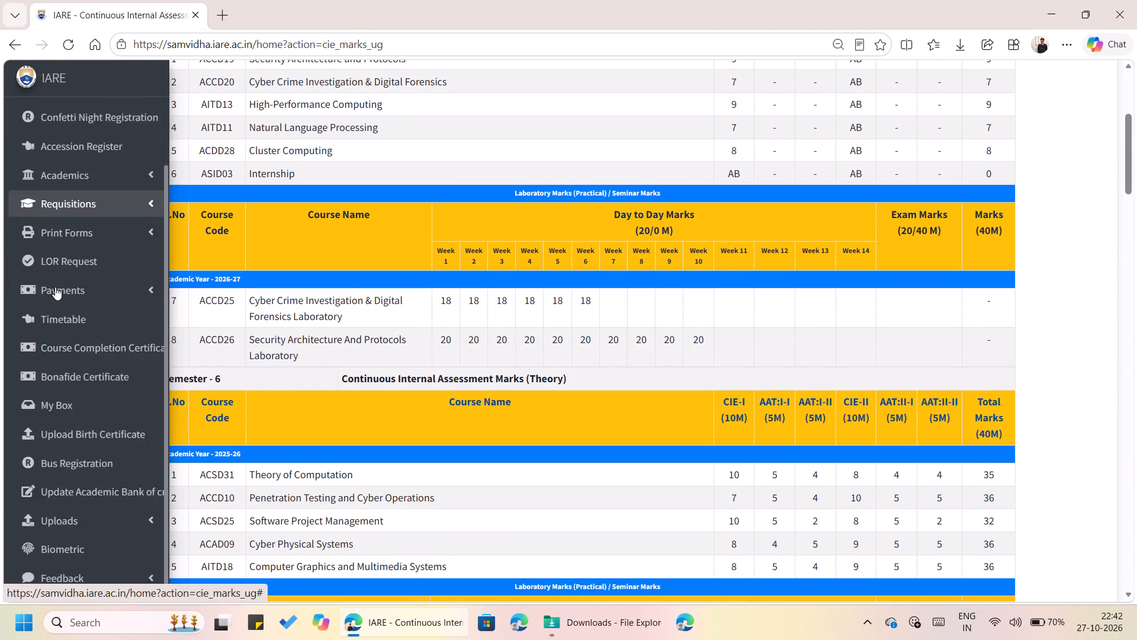
{"action": "left_click", "coordinate": [104, 556]}
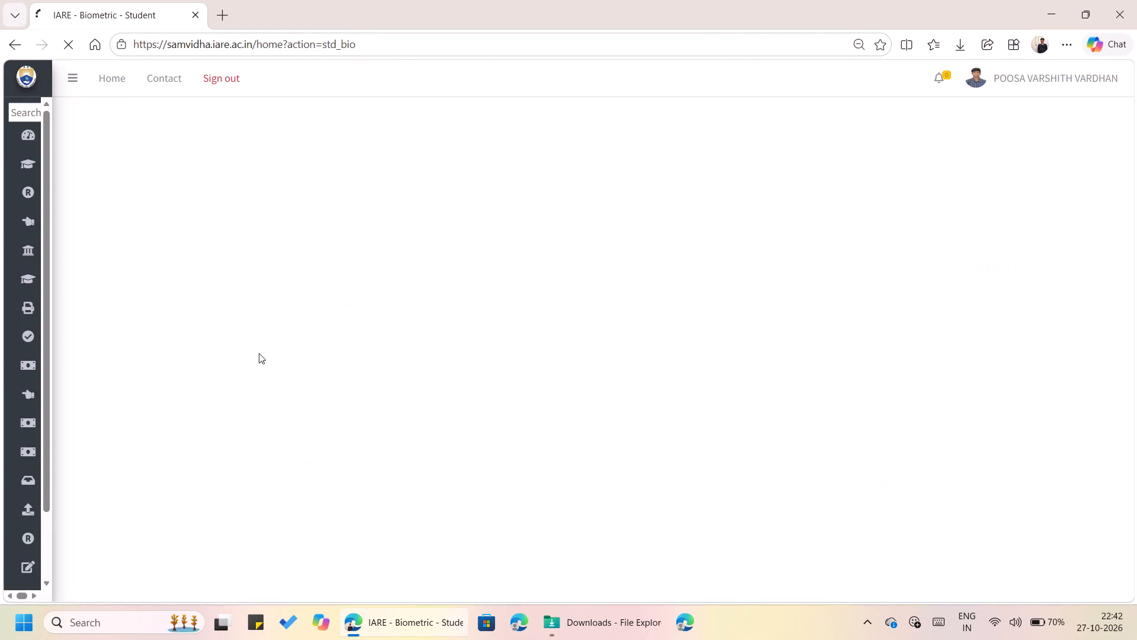
{"action": "scroll", "coordinate": [343, 276], "scroll_direction": "up", "scroll_amount": 1}
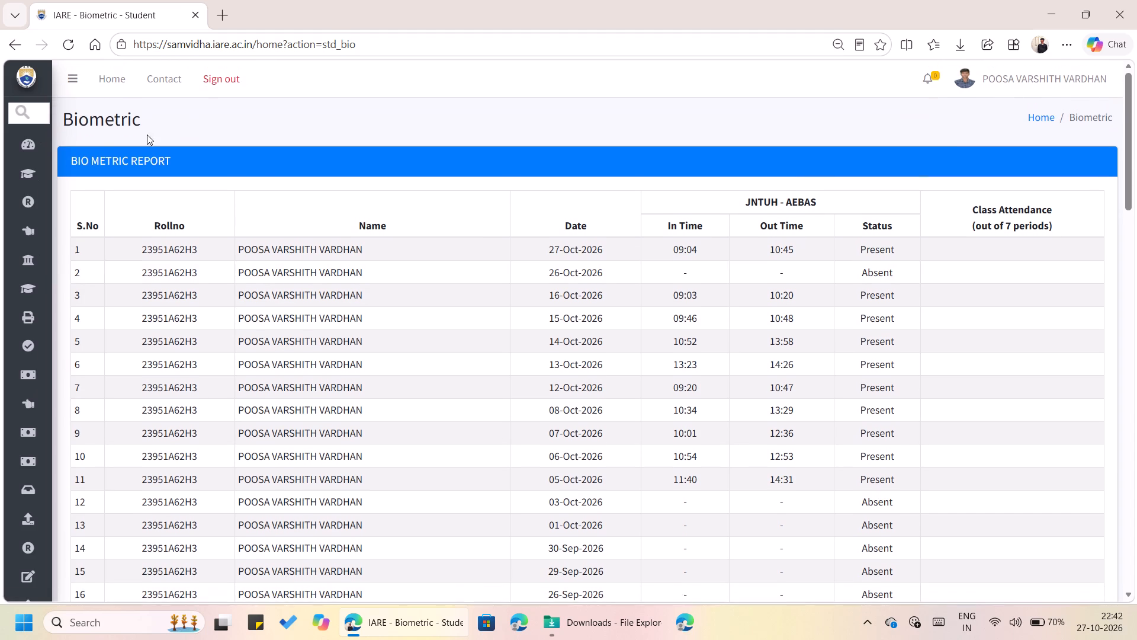
Open the Exam Registration page under Examinations and look through the listed semester exams and fee dates.
{"action": "left_click", "coordinate": [99, 259]}
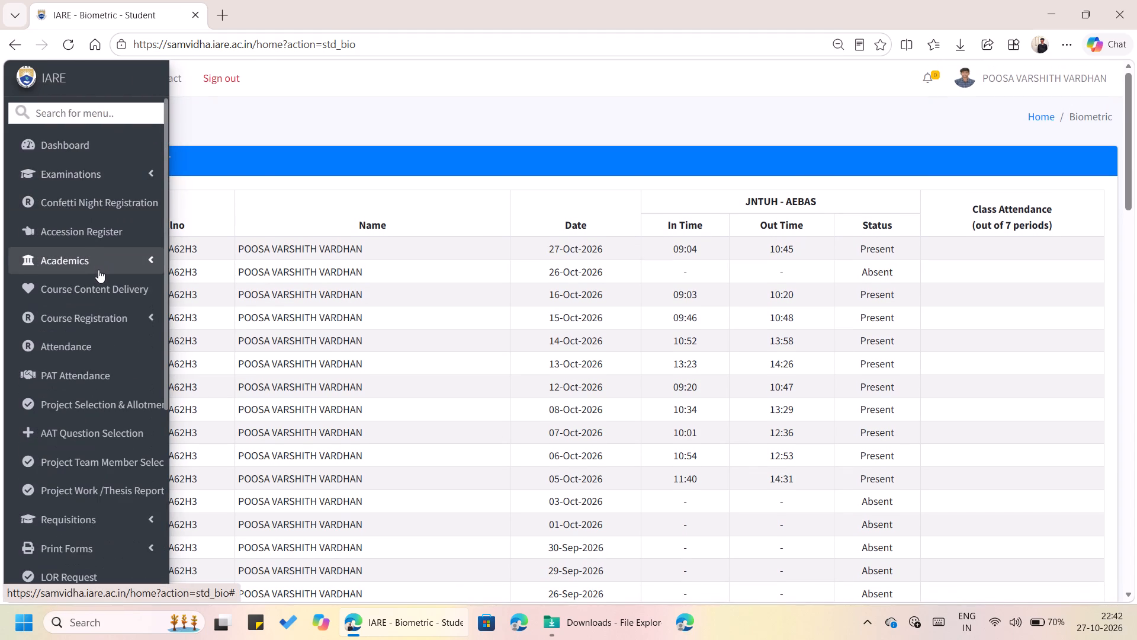
{"action": "left_click", "coordinate": [92, 184]}
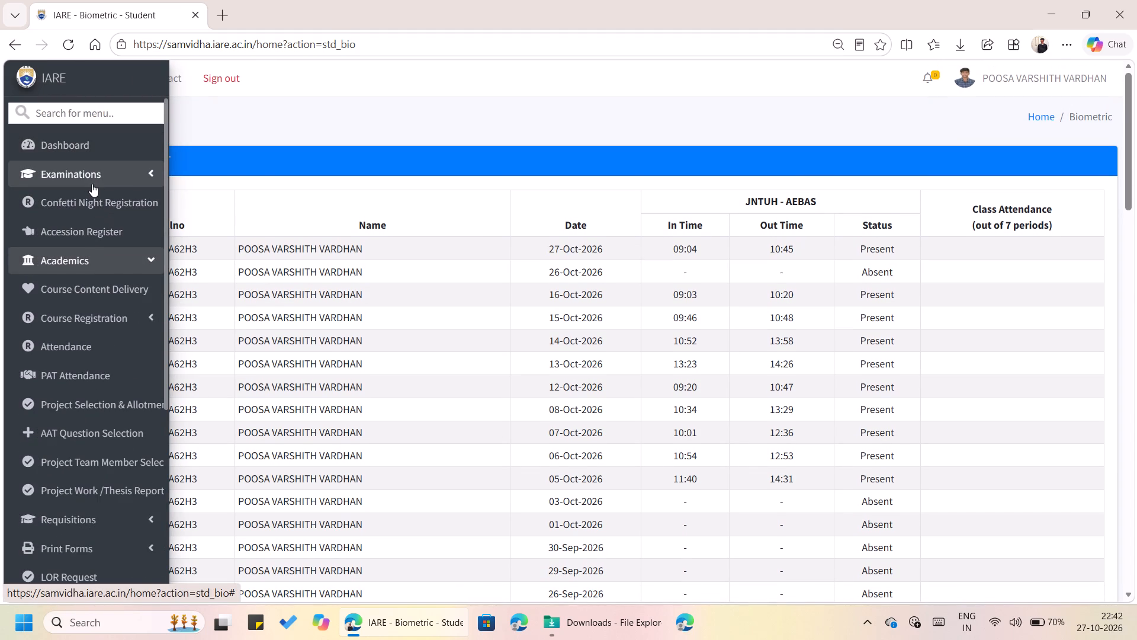
{"action": "left_click", "coordinate": [95, 230]}
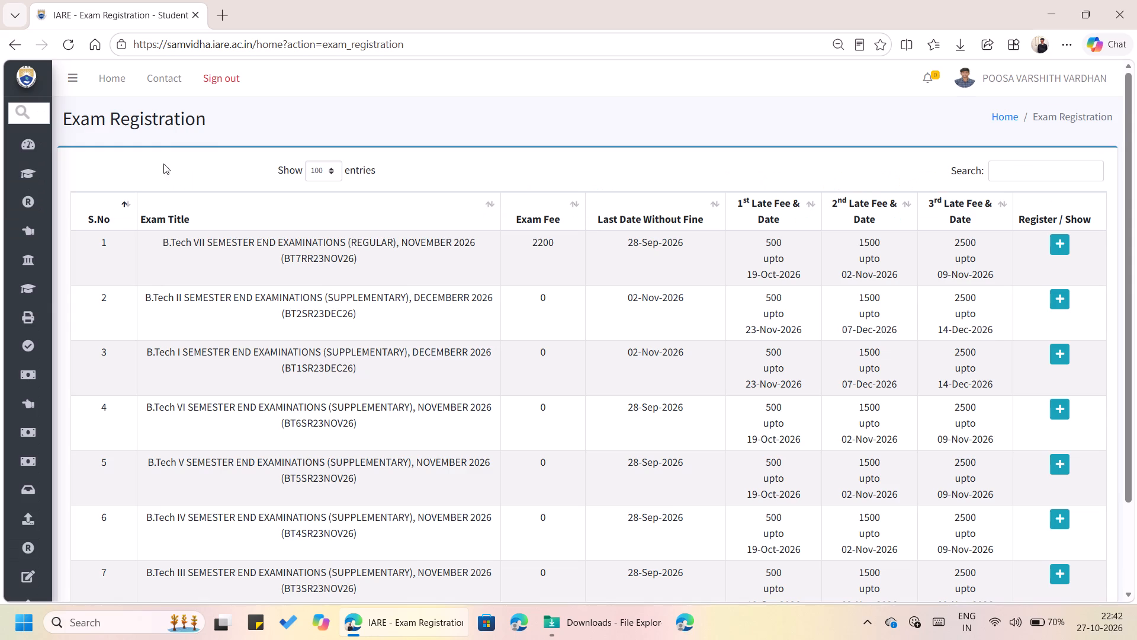
{"action": "scroll", "coordinate": [303, 244], "scroll_direction": "down", "scroll_amount": 2}
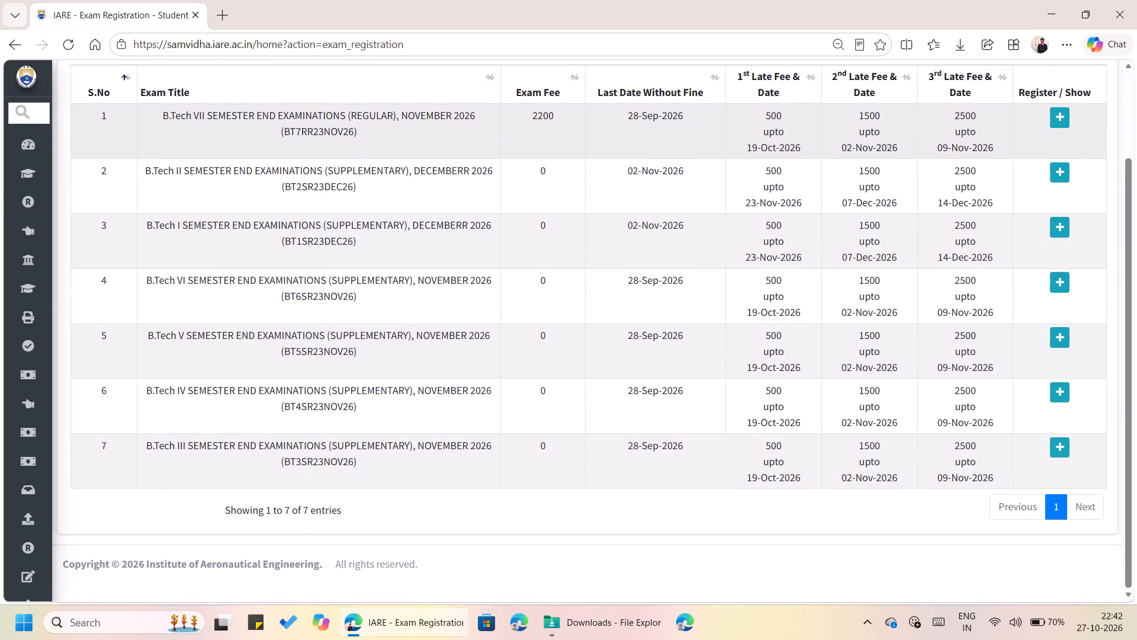
{"action": "scroll", "coordinate": [303, 244], "scroll_direction": "down", "scroll_amount": 1}
{"action": "scroll", "coordinate": [191, 339], "scroll_direction": "up", "scroll_amount": 1}
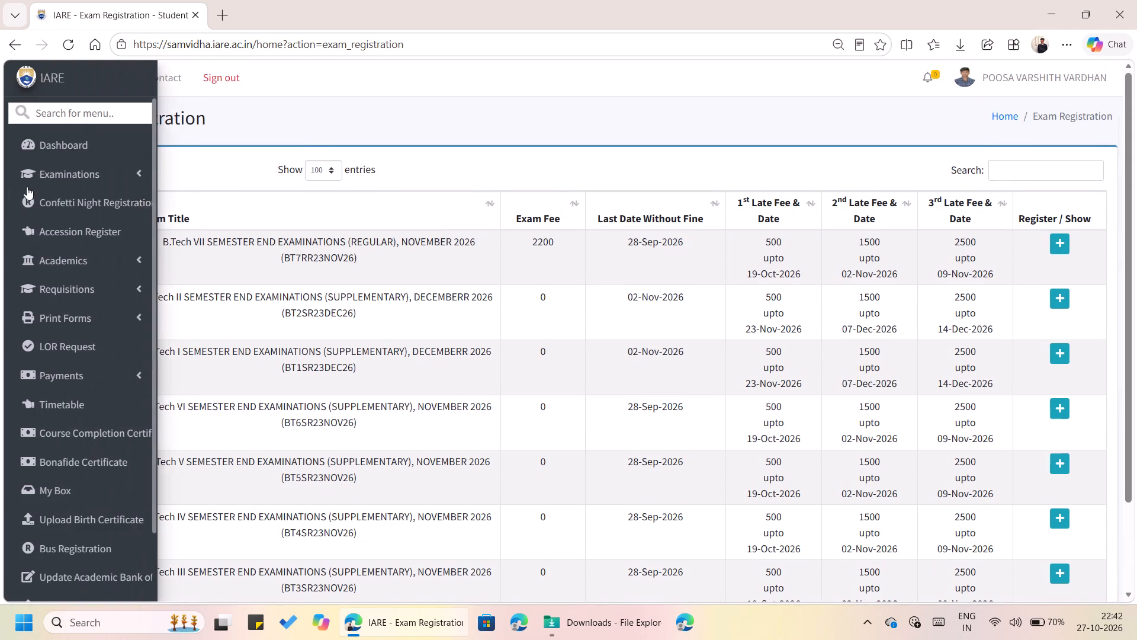
Return to the portal dashboard and open the AAT-I upload page.
{"action": "left_click", "coordinate": [75, 150]}
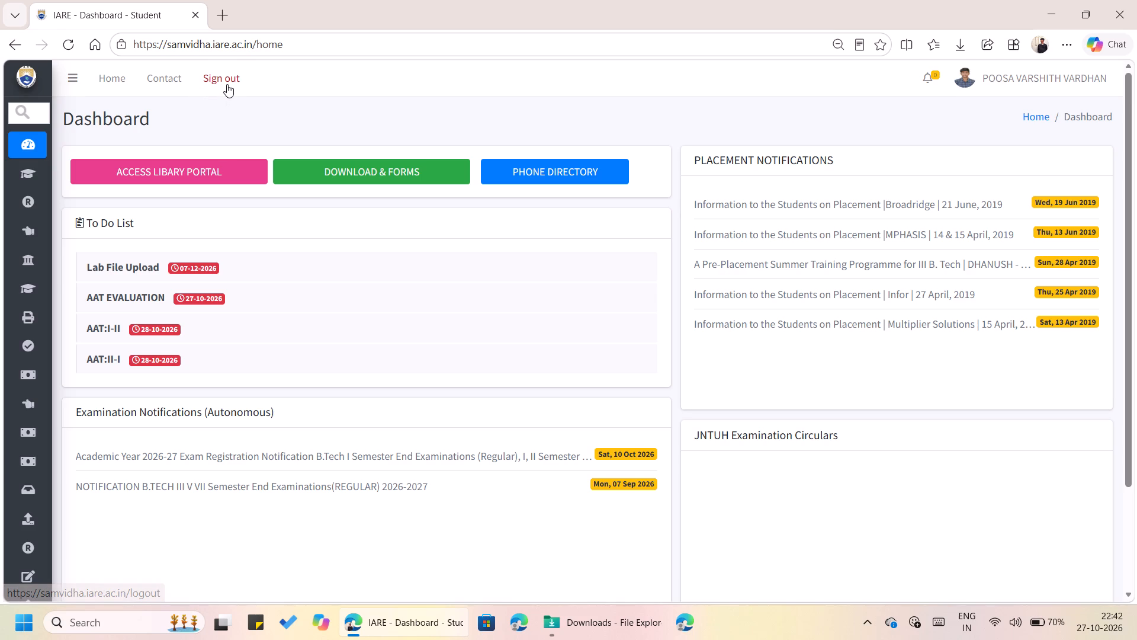
{"action": "scroll", "coordinate": [80, 277], "scroll_direction": "down", "scroll_amount": 3}
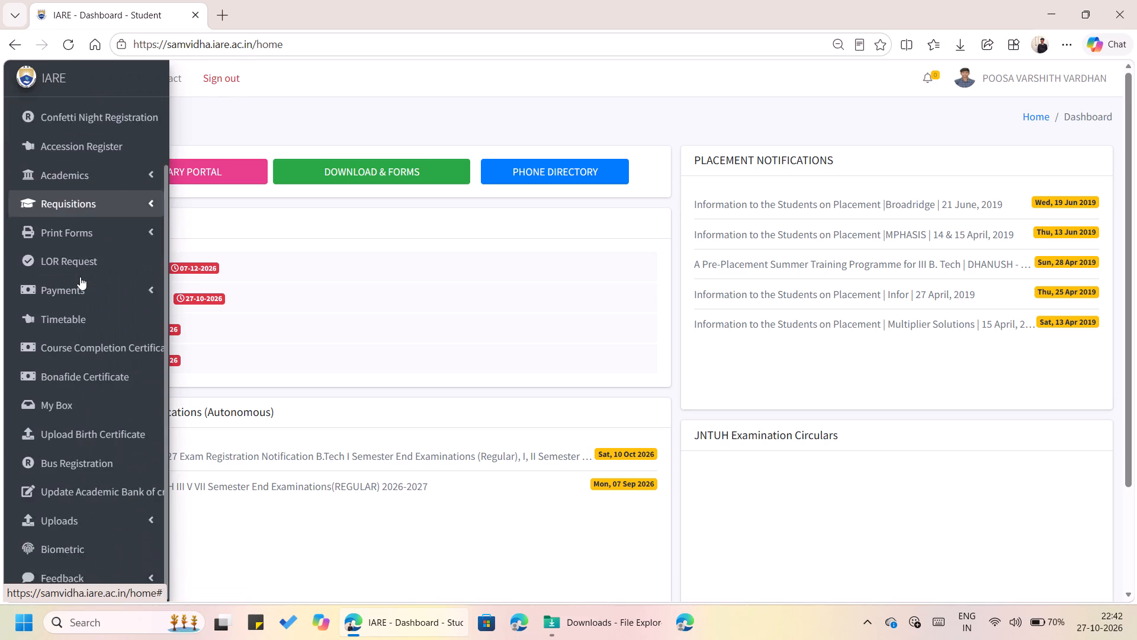
{"action": "scroll", "coordinate": [65, 369], "scroll_direction": "down", "scroll_amount": 2}
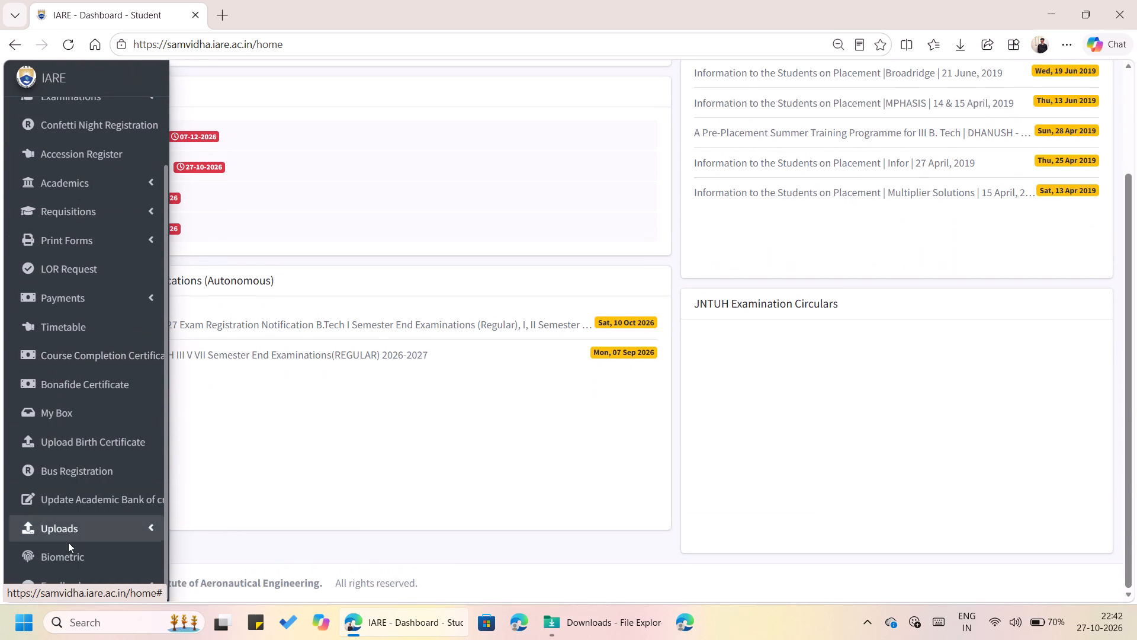
{"action": "left_click", "coordinate": [88, 535]}
{"action": "scroll", "coordinate": [88, 535], "scroll_direction": "down", "scroll_amount": 4}
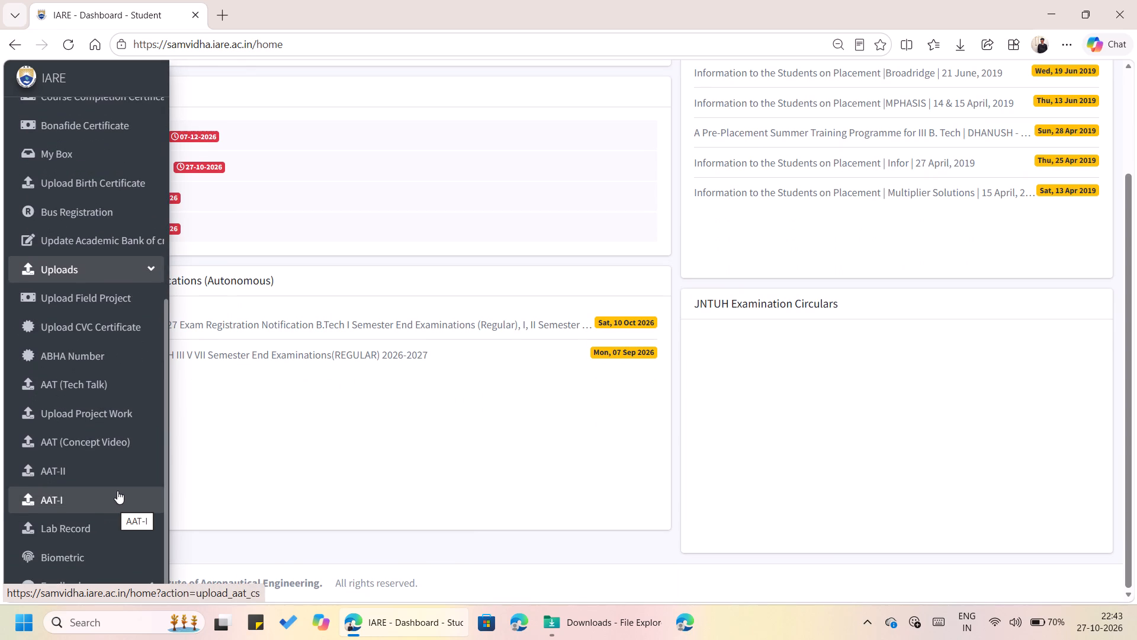
{"action": "left_click", "coordinate": [104, 502]}
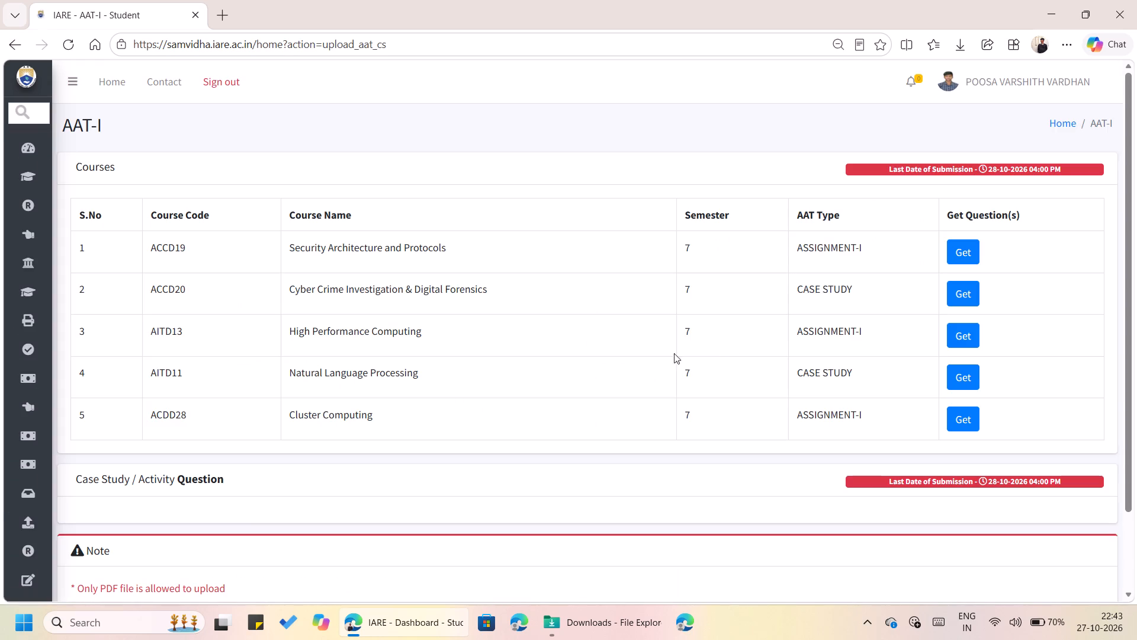
Get the Security Architecture and Protocols (ACCD19) questions and upload SAP A.pdf from Downloads as the answer.
{"action": "left_click", "coordinate": [964, 248]}
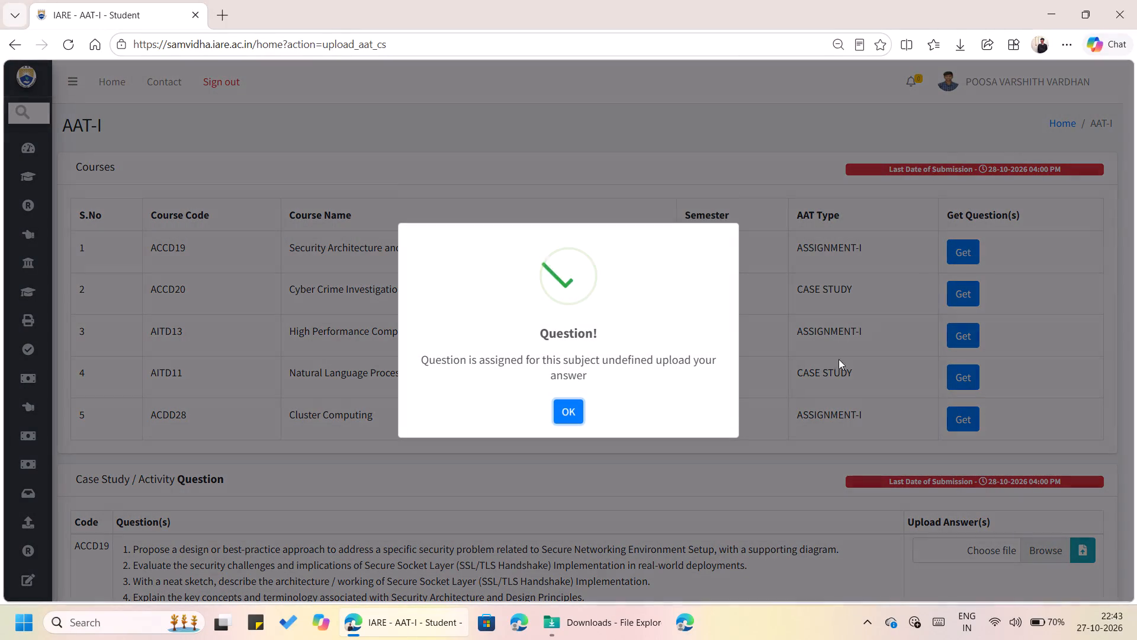
{"action": "left_click", "coordinate": [550, 414]}
{"action": "left_click", "coordinate": [561, 413]}
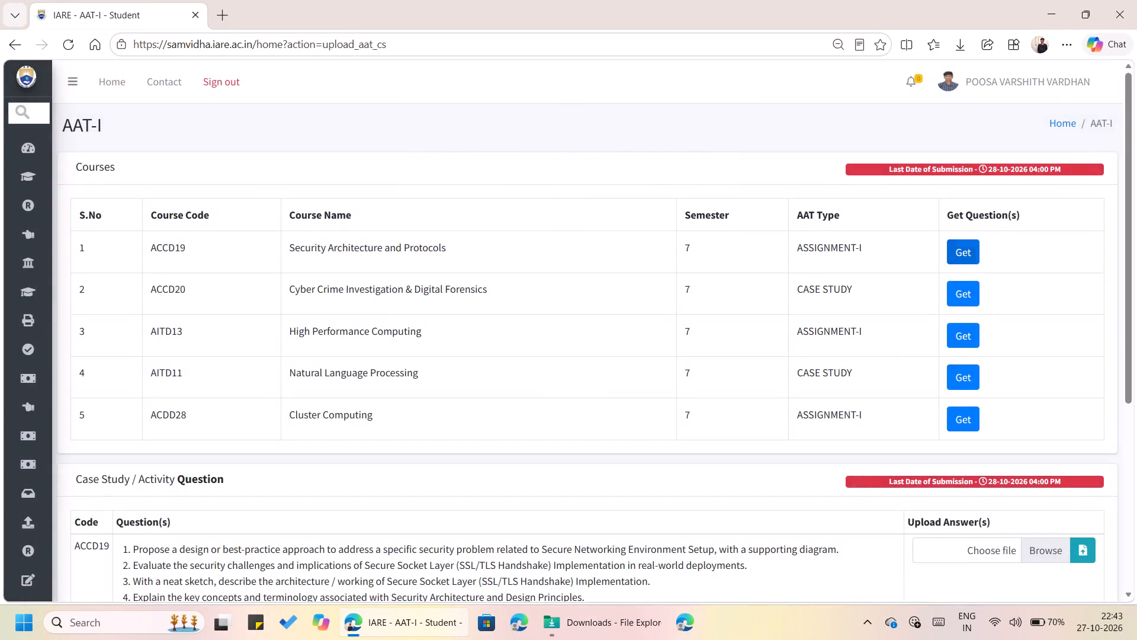
{"action": "scroll", "coordinate": [442, 243], "scroll_direction": "down", "scroll_amount": 2}
{"action": "left_click", "coordinate": [985, 405]}
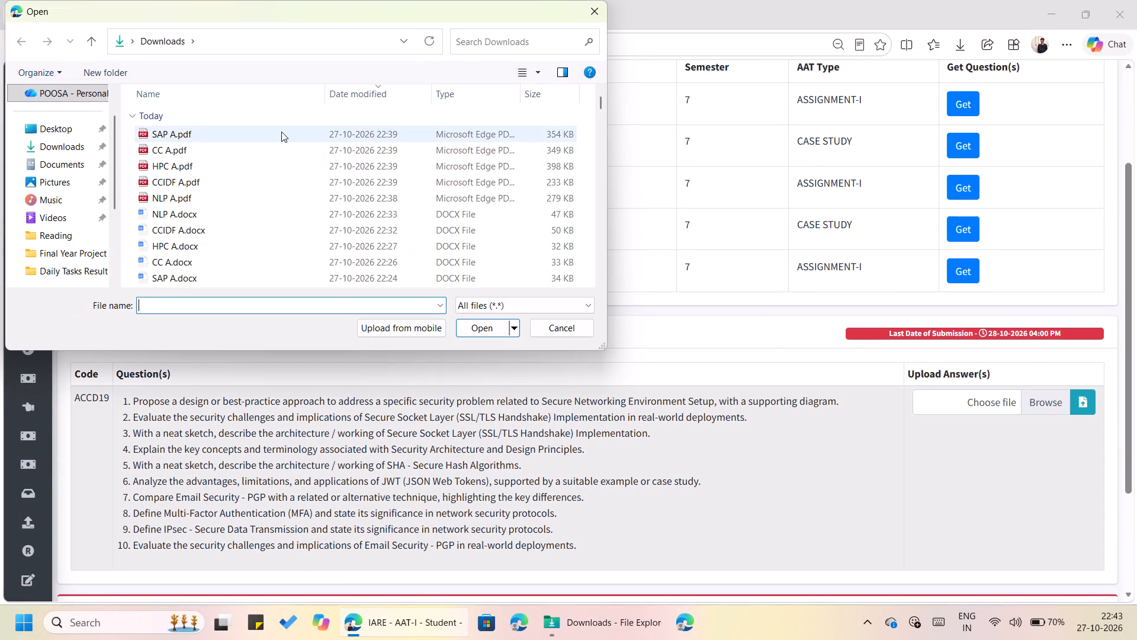
{"action": "double_click", "coordinate": [282, 131]}
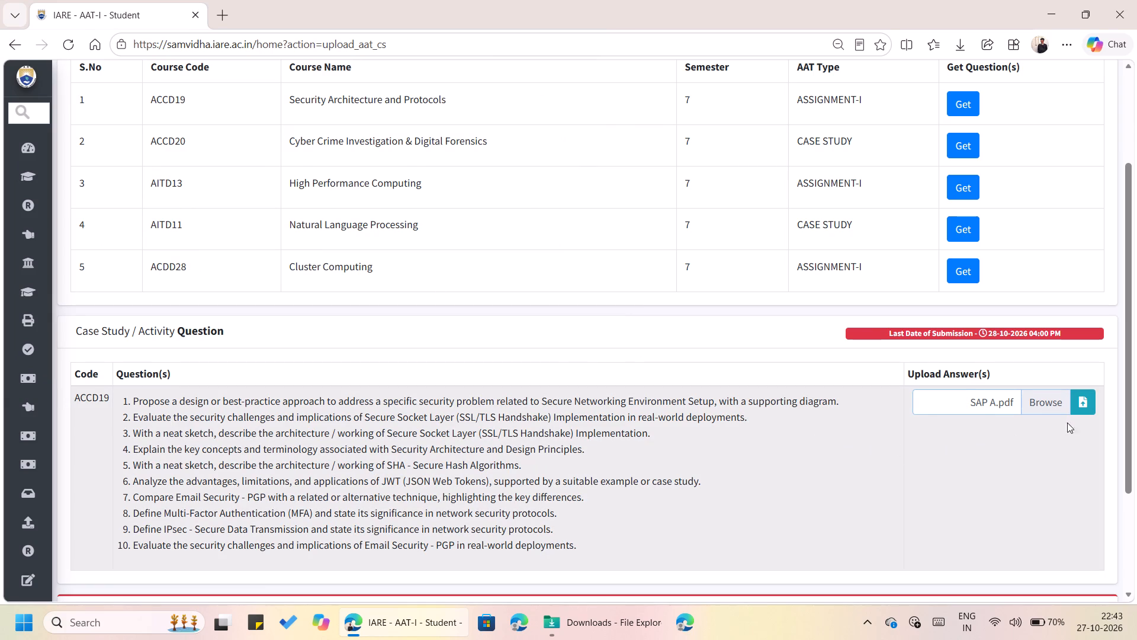
{"action": "left_click", "coordinate": [1080, 406]}
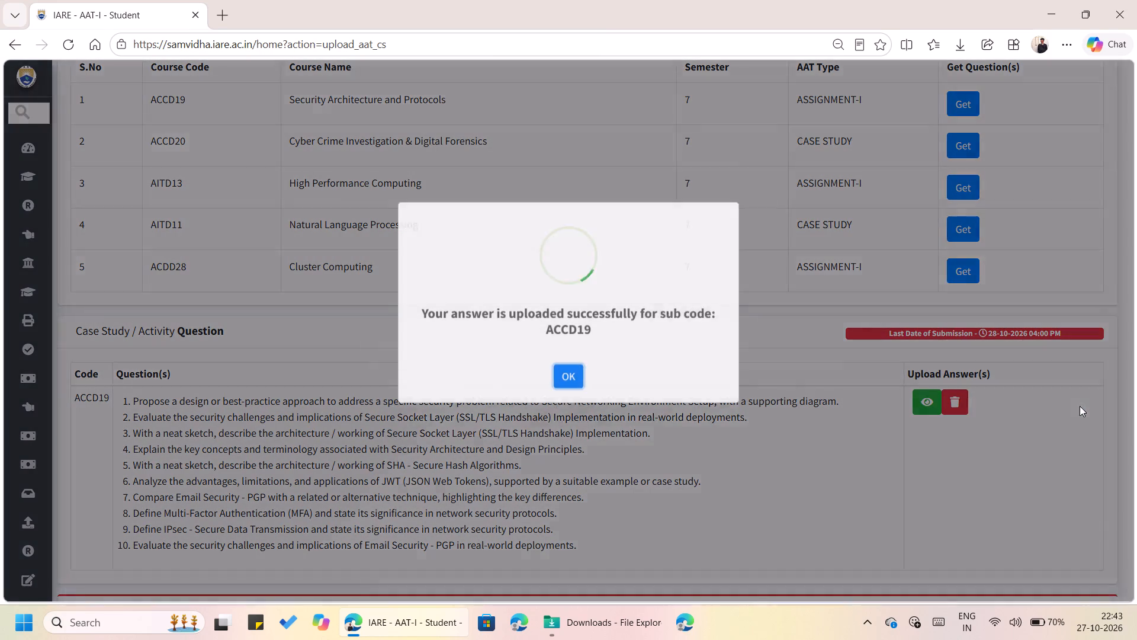
{"action": "left_click", "coordinate": [555, 404]}
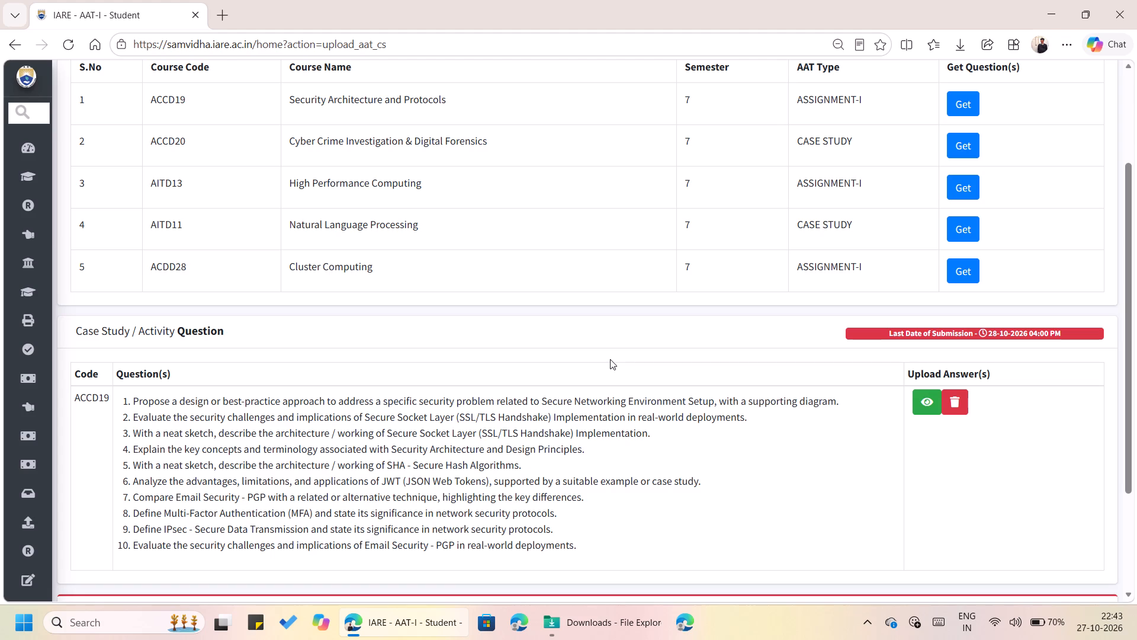
Get the assigned case study question for Cyber Crime Investigation & Digital Forensics (ACCD20).
{"action": "left_click", "coordinate": [961, 155]}
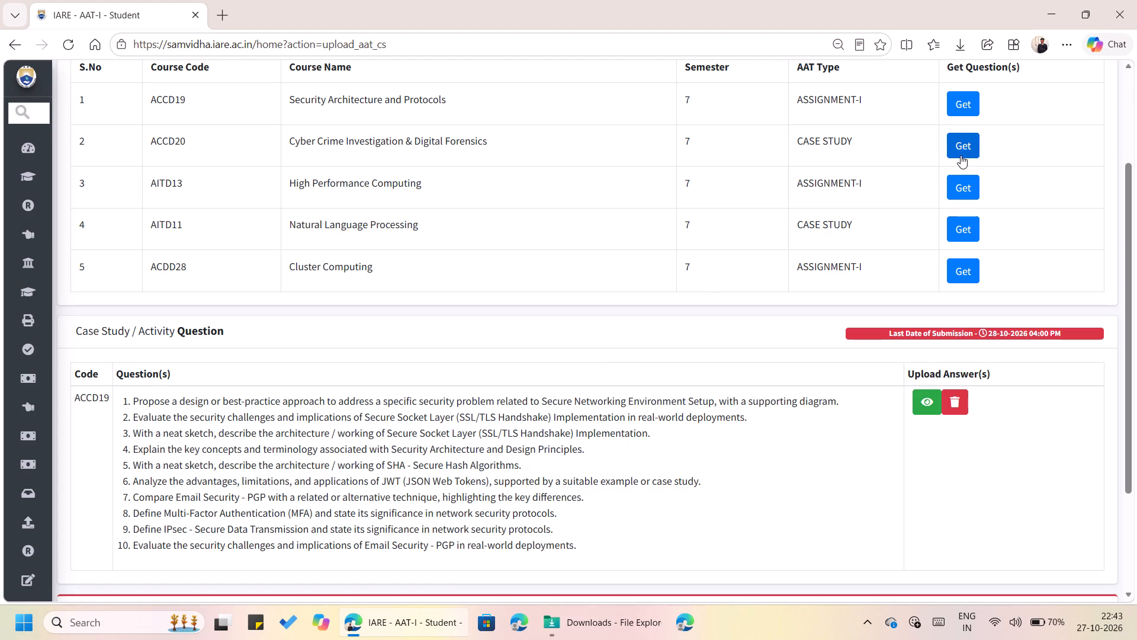
{"action": "left_click", "coordinate": [557, 417]}
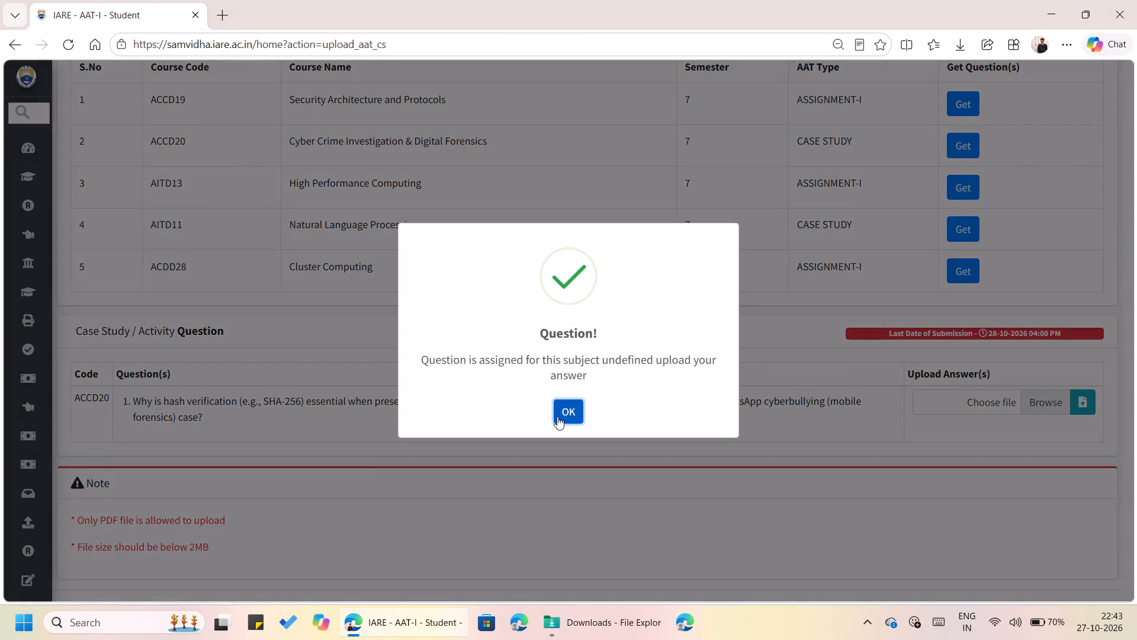
Upload CCIDF A.pdf from Downloads as the answer to the Cyber Crime Investigation & Digital Forensics (ACCD20) case study.
{"action": "left_click", "coordinate": [974, 401]}
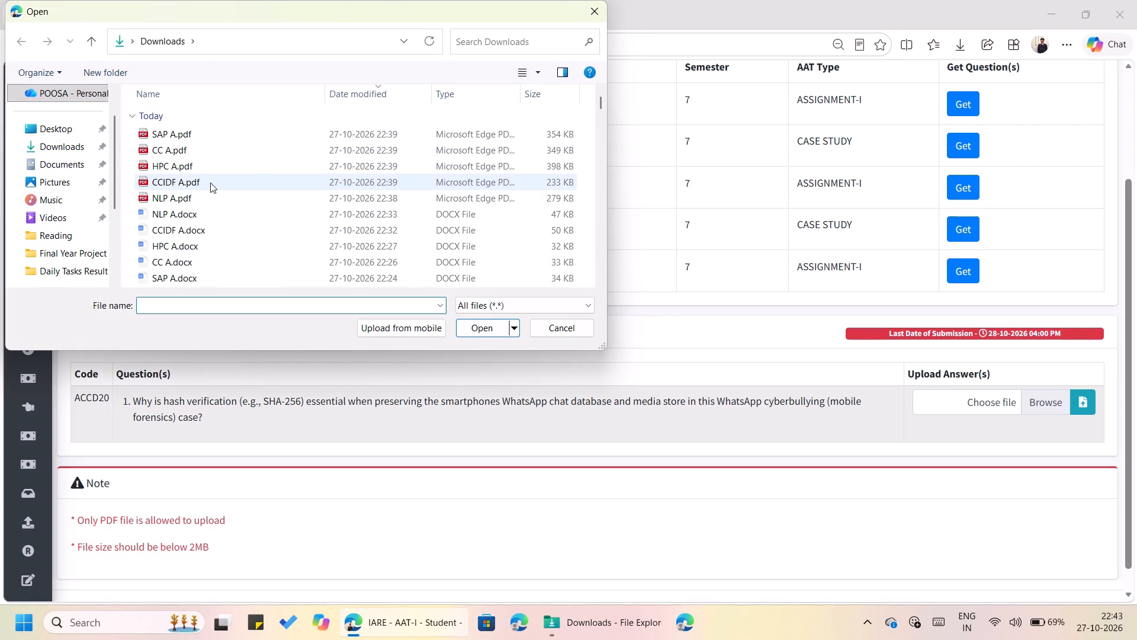
{"action": "double_click", "coordinate": [211, 182]}
{"action": "left_click", "coordinate": [1090, 403]}
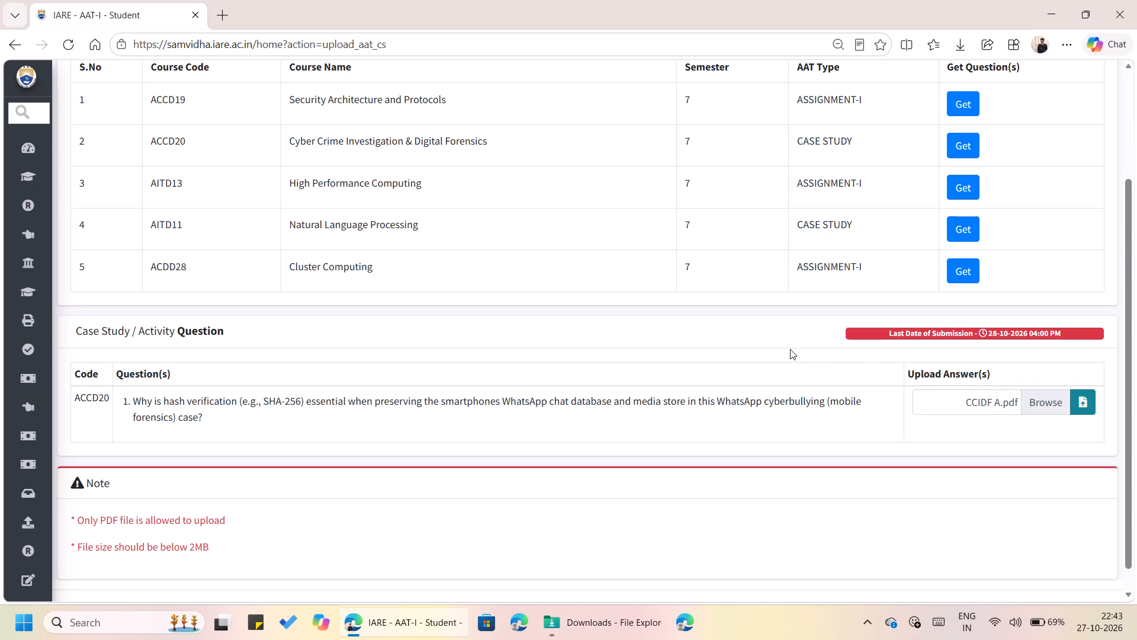
{"action": "left_click", "coordinate": [1085, 403]}
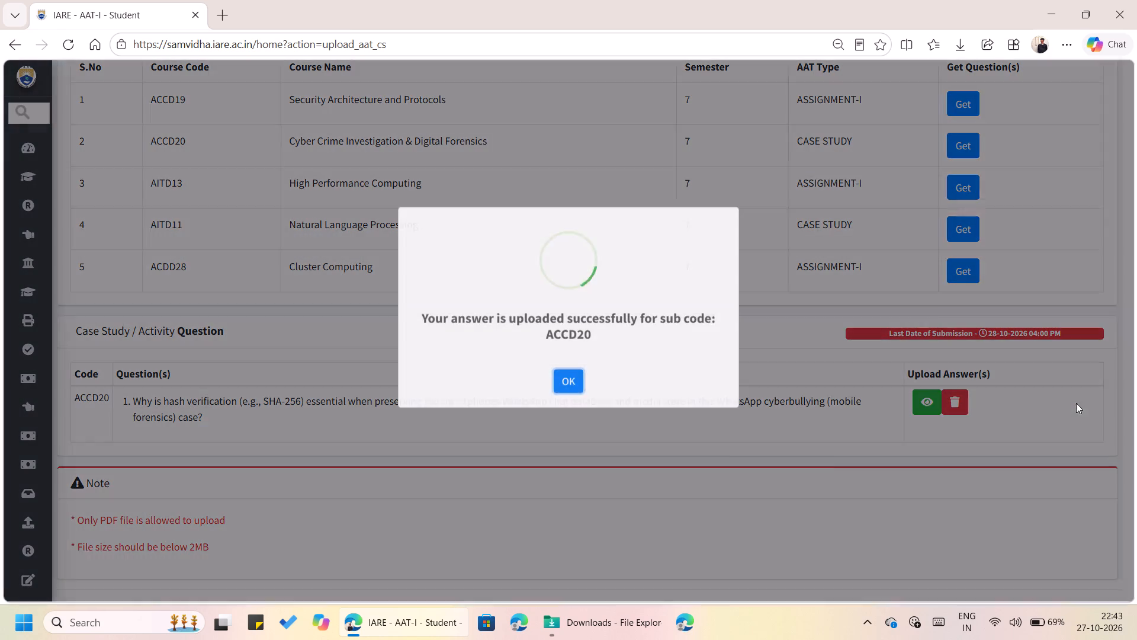
{"action": "left_click", "coordinate": [567, 401]}
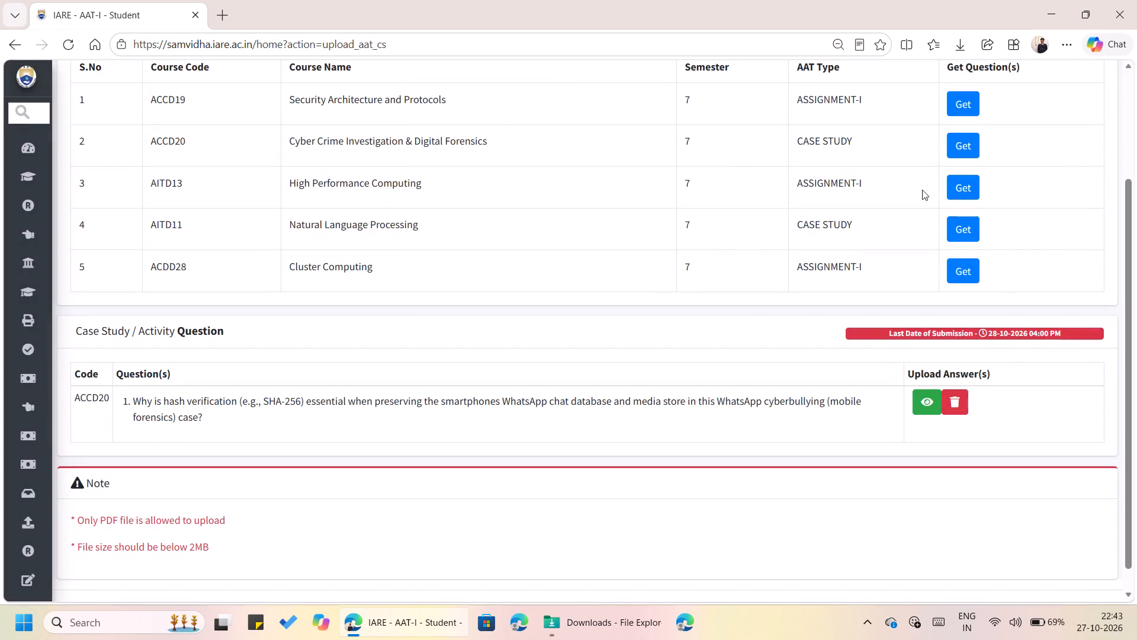
Get the High Performance Computing (AITD13) questions and choose HPC A.pdf from Downloads as the answer file.
{"action": "left_click", "coordinate": [958, 185]}
{"action": "left_click", "coordinate": [574, 402]}
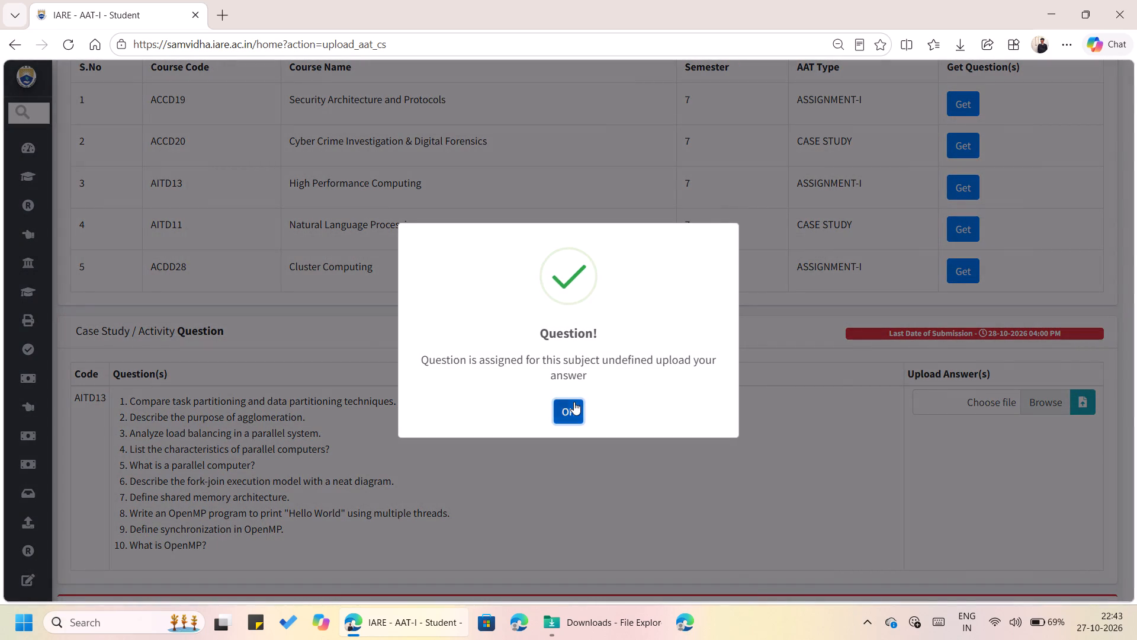
{"action": "key", "text": "alt+Tab"}
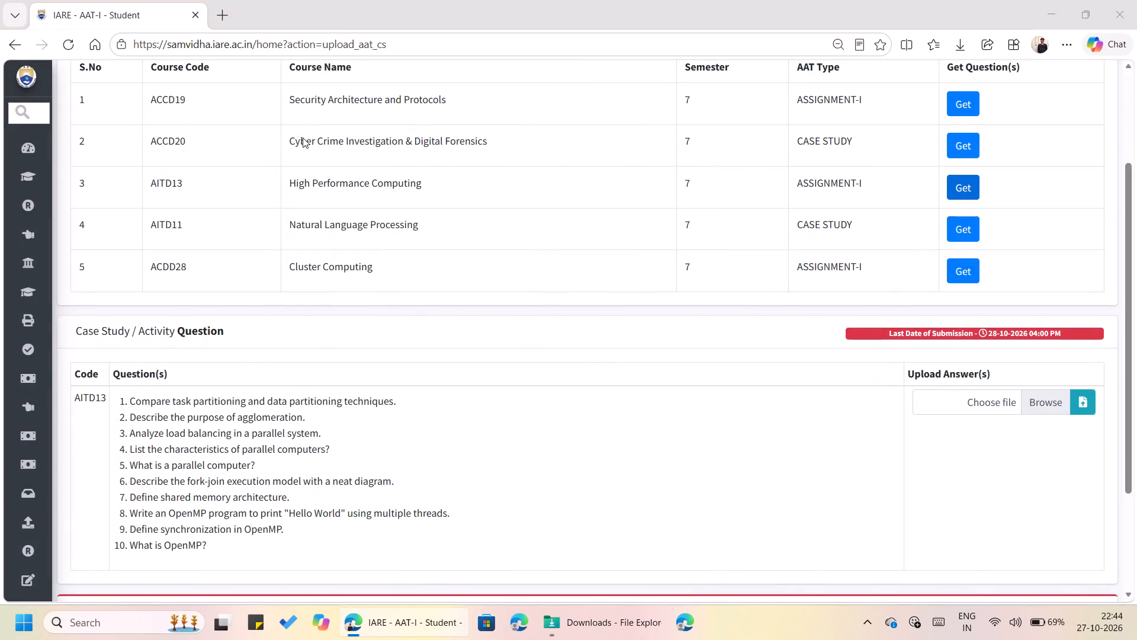
{"action": "key", "text": "alt+Tab"}
{"action": "left_click", "coordinate": [982, 404]}
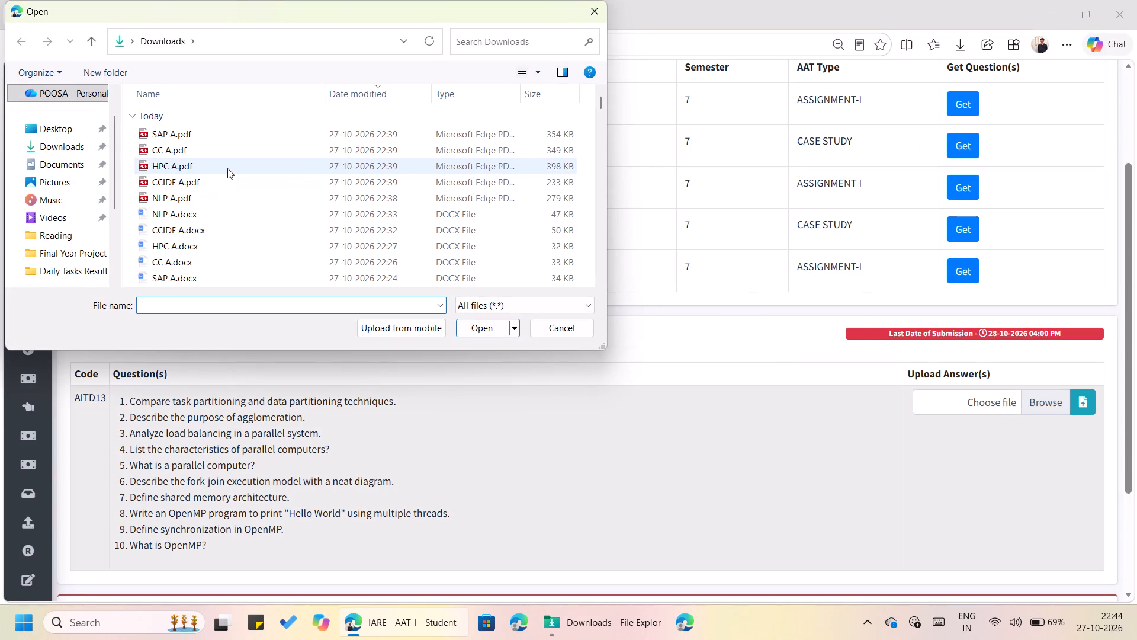
{"action": "double_click", "coordinate": [228, 167]}
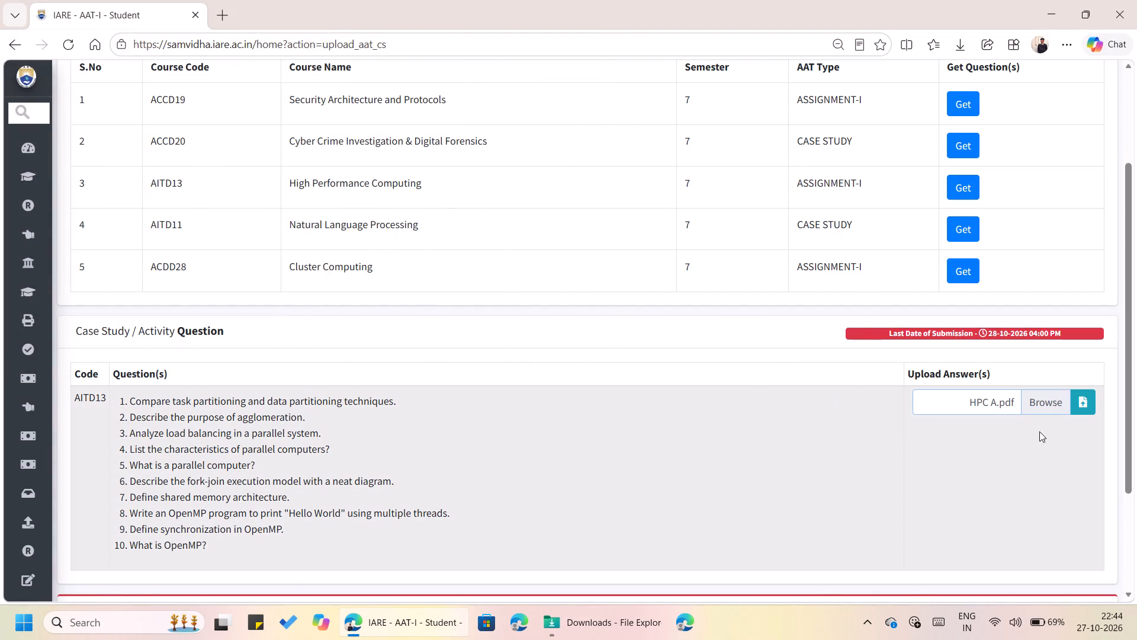
Submit the selected HPC A.pdf as the answer for High Performance Computing (AITD13).
{"action": "left_click", "coordinate": [1074, 403]}
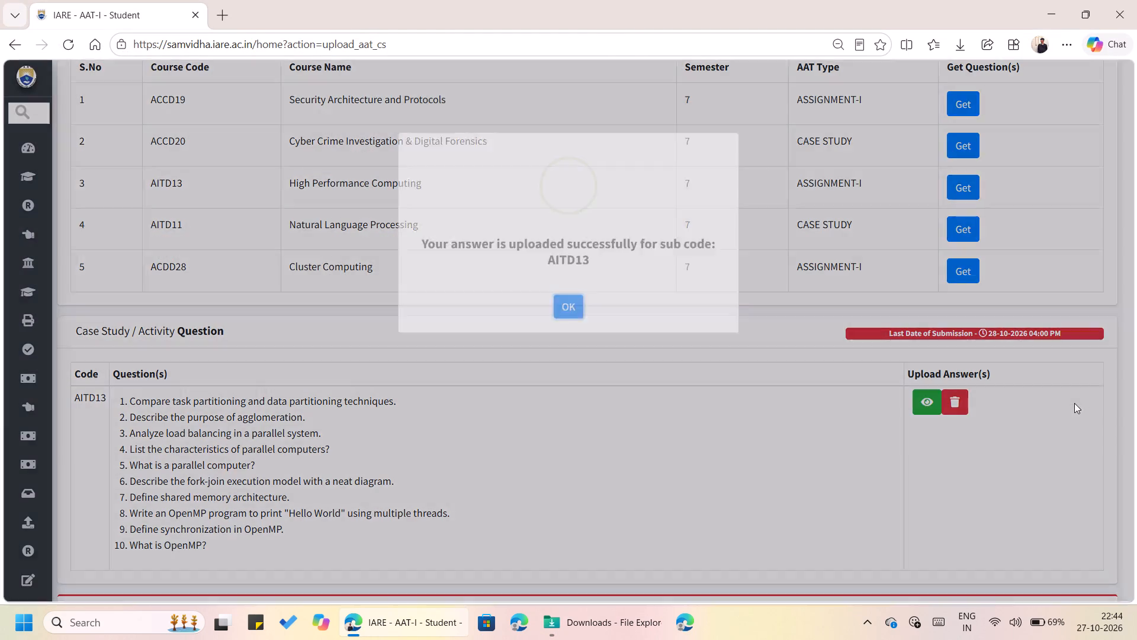
{"action": "left_click", "coordinate": [563, 396]}
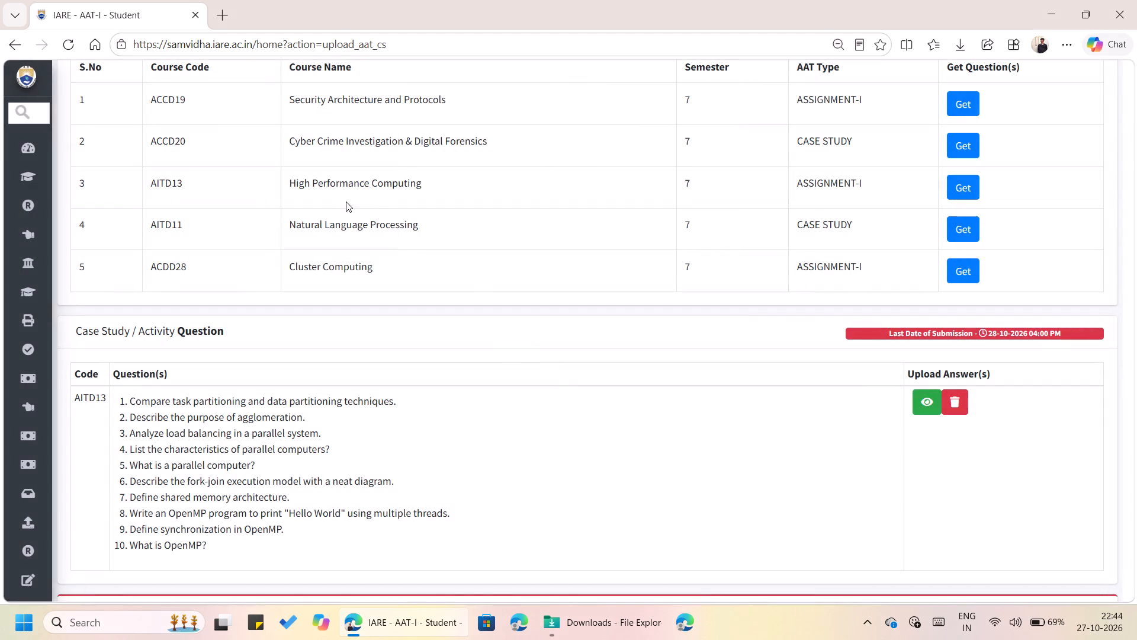
Get the Natural Language Processing (AITD11) case study question and upload NLP A.pdf from Downloads as the answer.
{"action": "left_click", "coordinate": [961, 236]}
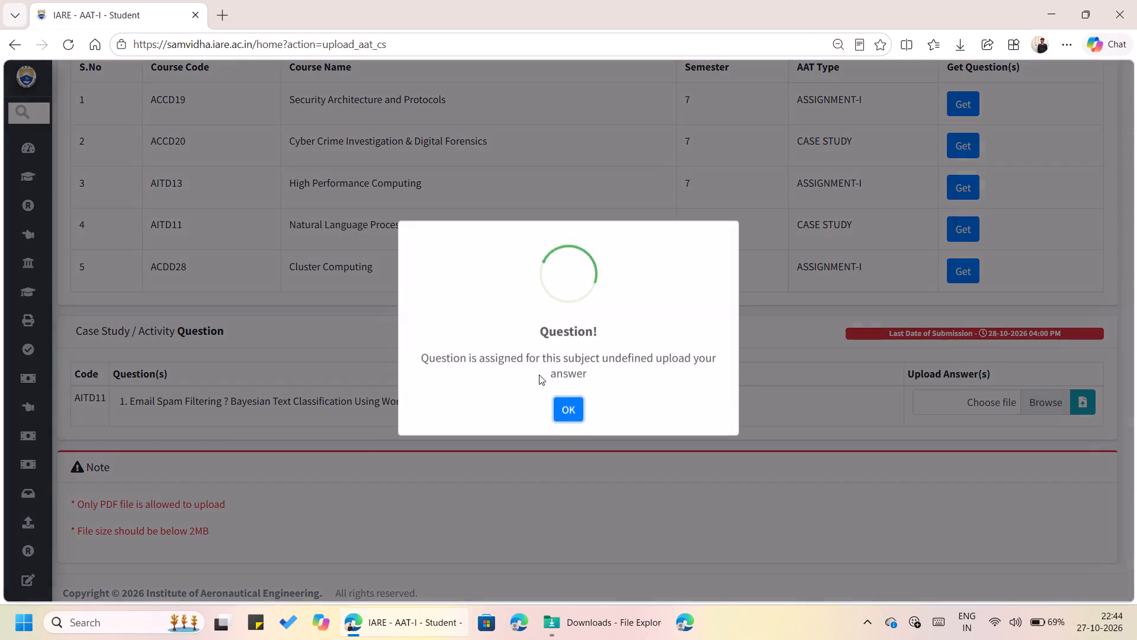
{"action": "left_click", "coordinate": [565, 401]}
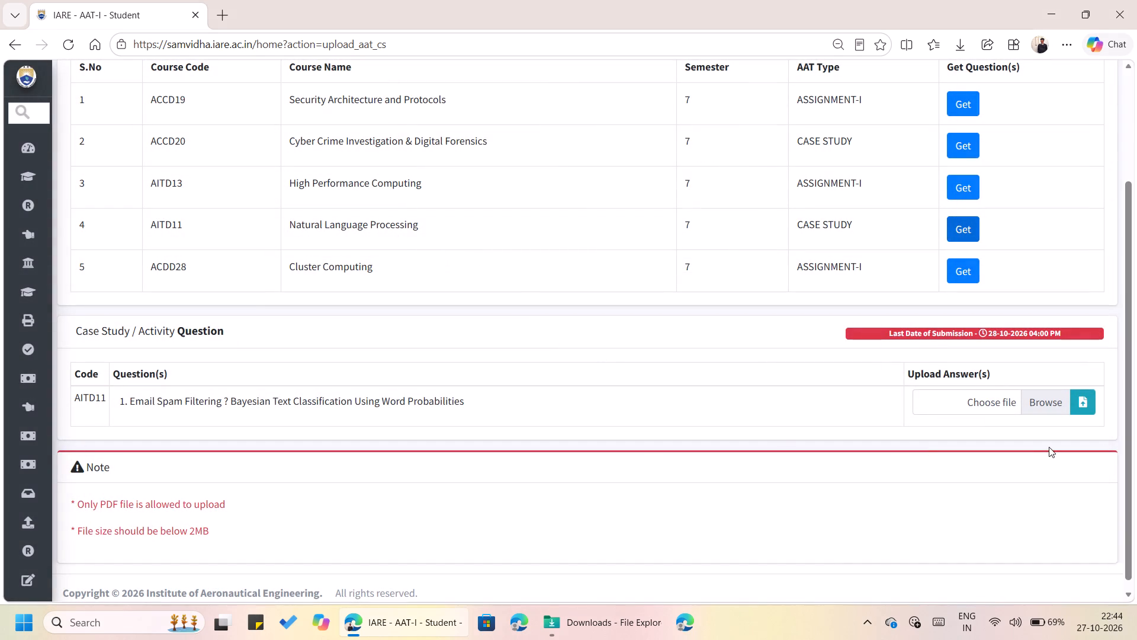
{"action": "left_click", "coordinate": [985, 407]}
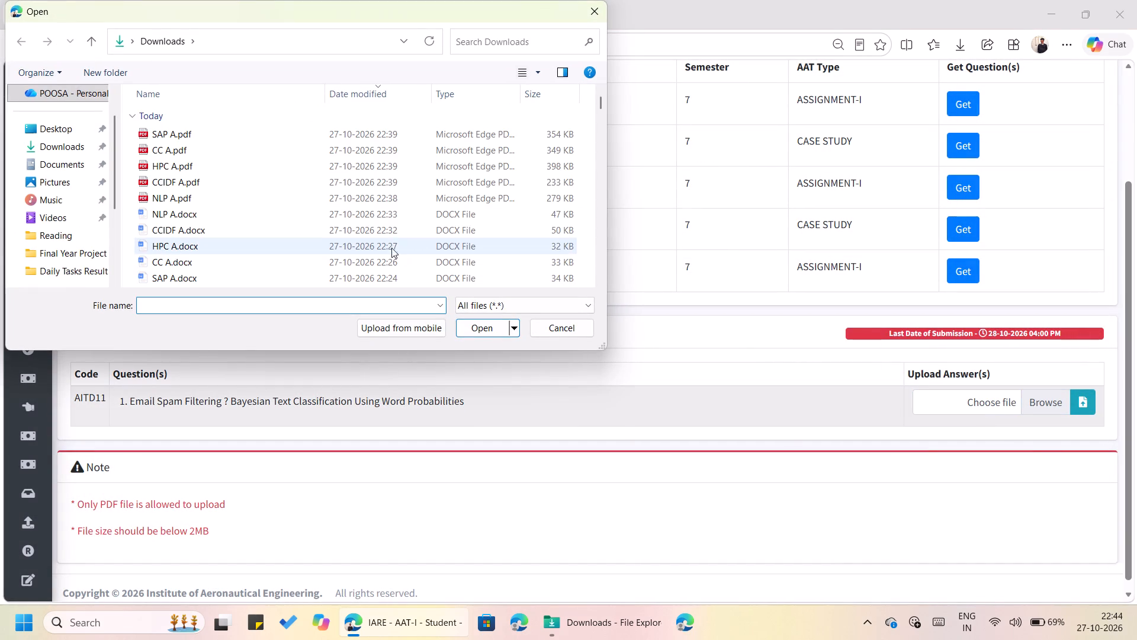
{"action": "key", "text": "Escape"}
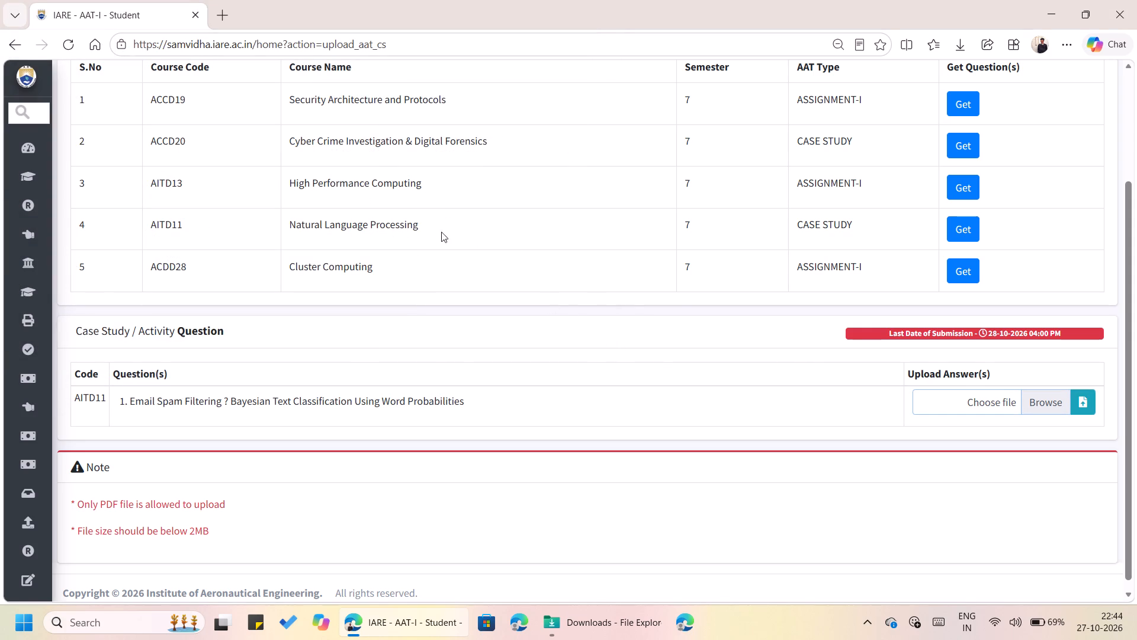
{"action": "left_click", "coordinate": [966, 401]}
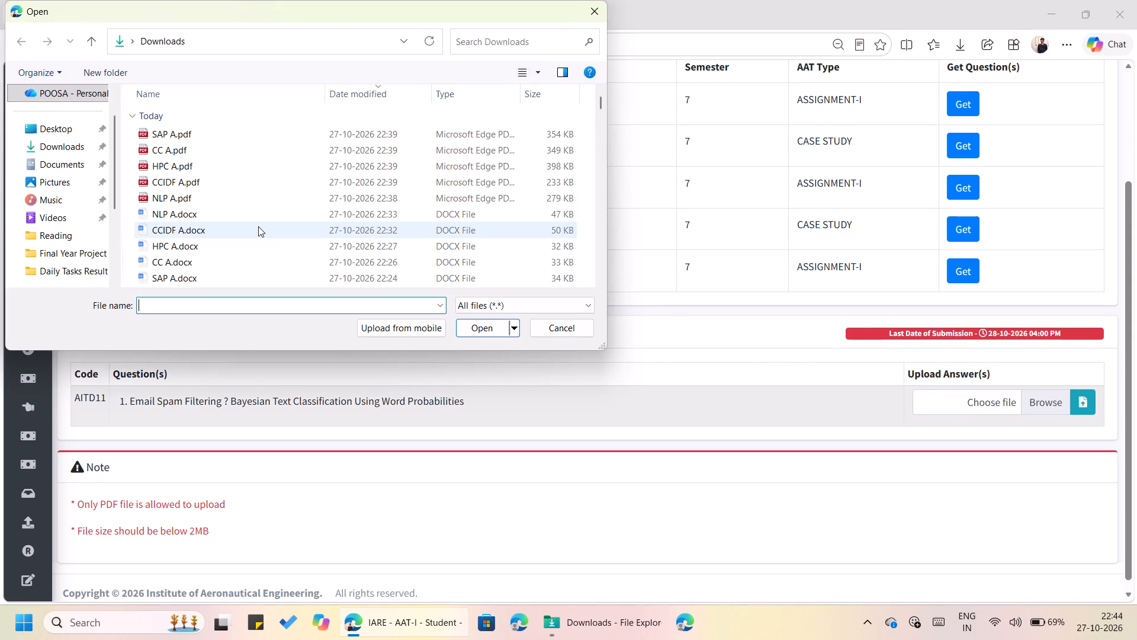
{"action": "double_click", "coordinate": [187, 200]}
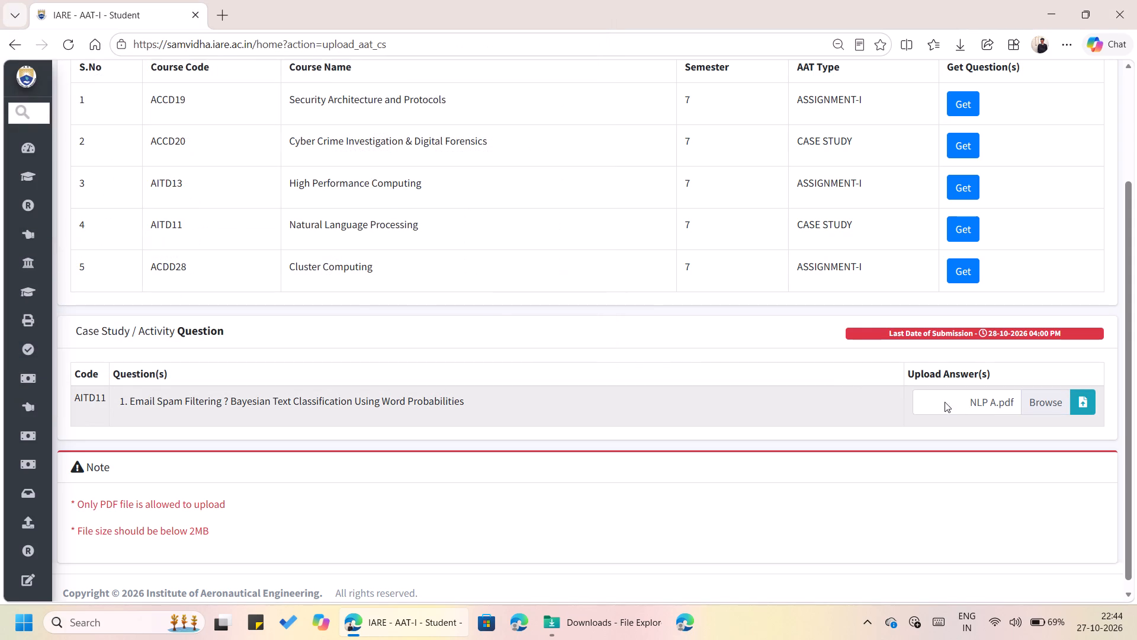
{"action": "left_click", "coordinate": [1078, 400]}
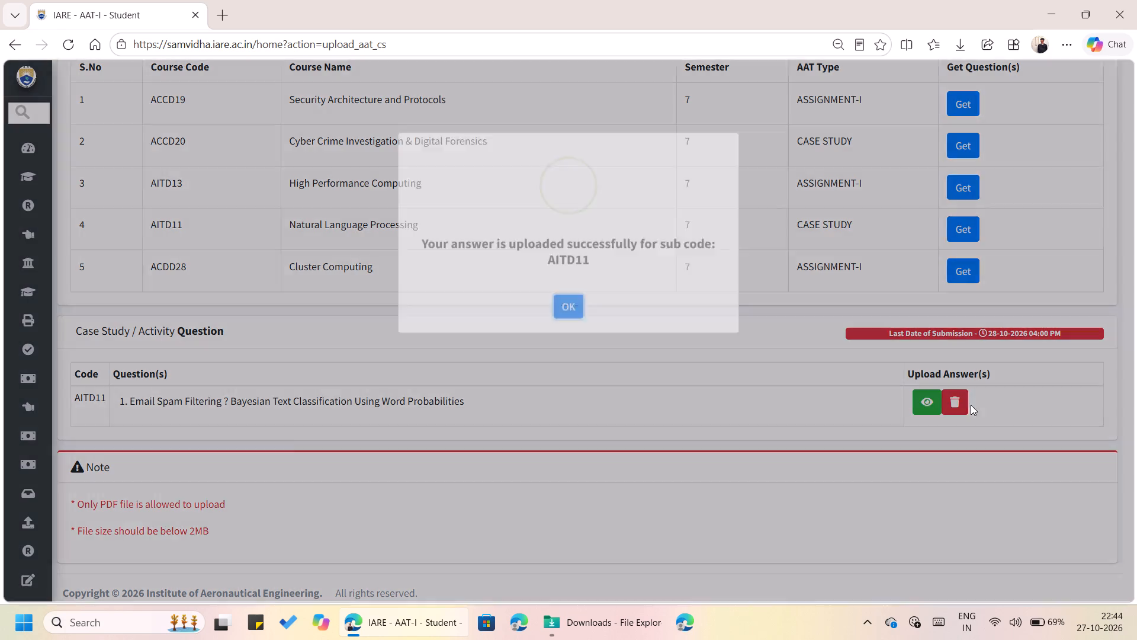
{"action": "left_click", "coordinate": [573, 408]}
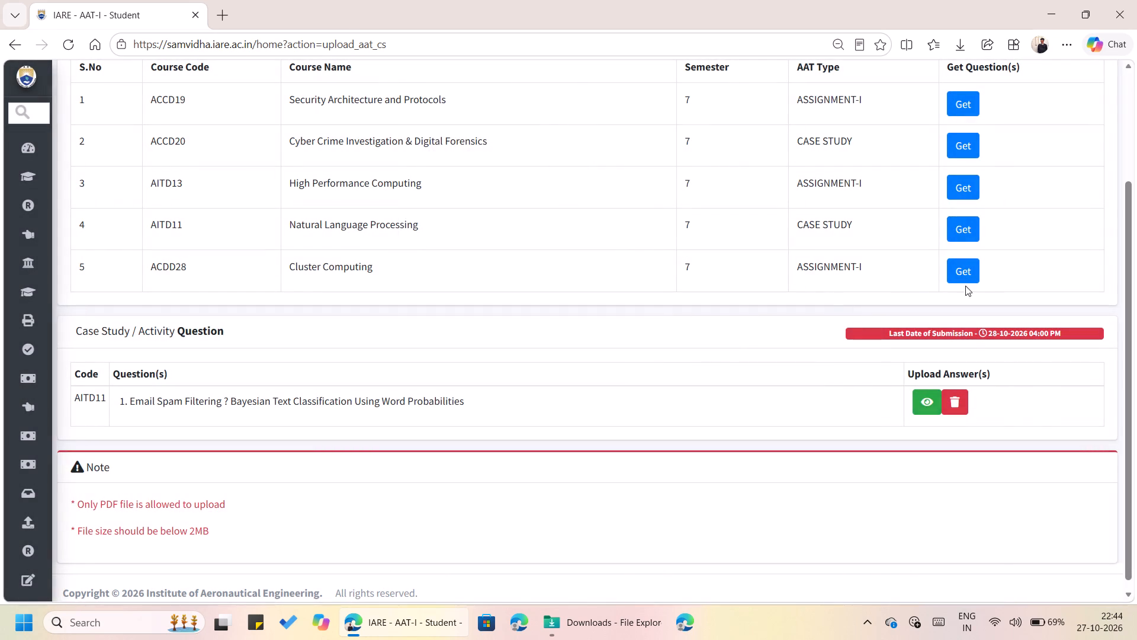
Get the Cluster Computing (ACDD28) assignment questions and upload CC A.pdf from Downloads as the answer.
{"action": "left_click", "coordinate": [963, 277]}
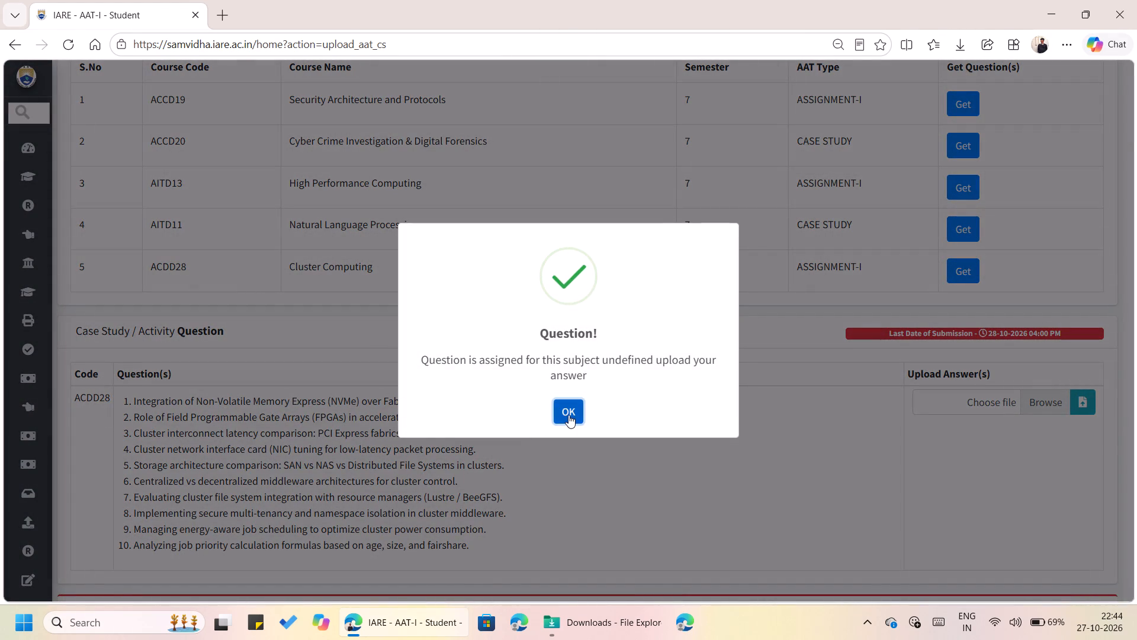
{"action": "left_click", "coordinate": [568, 415]}
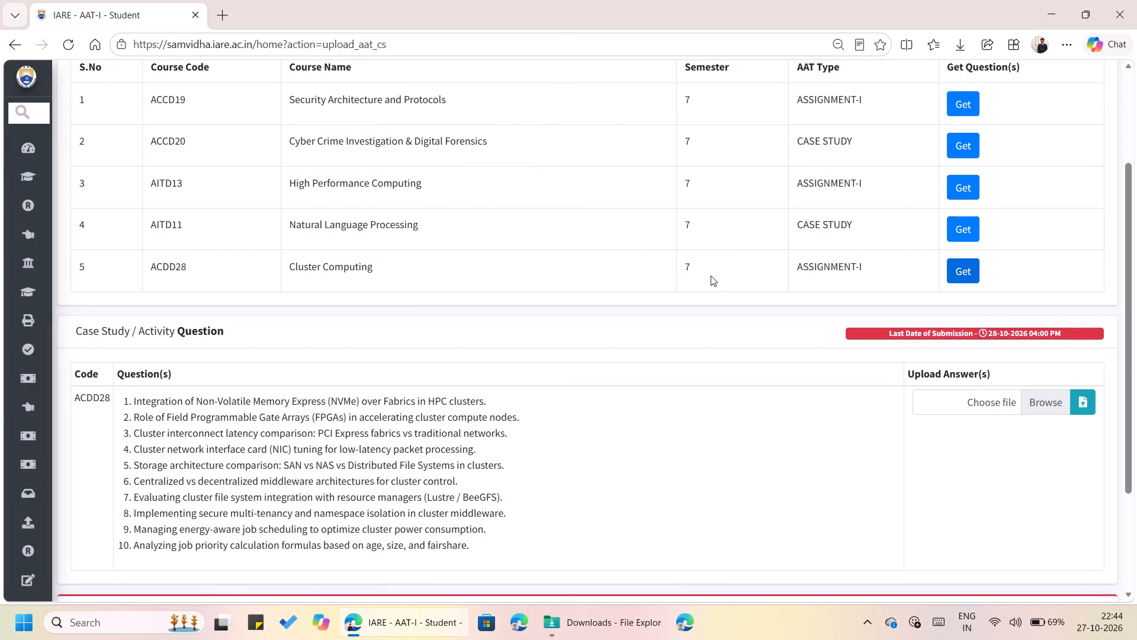
{"action": "left_click", "coordinate": [997, 408]}
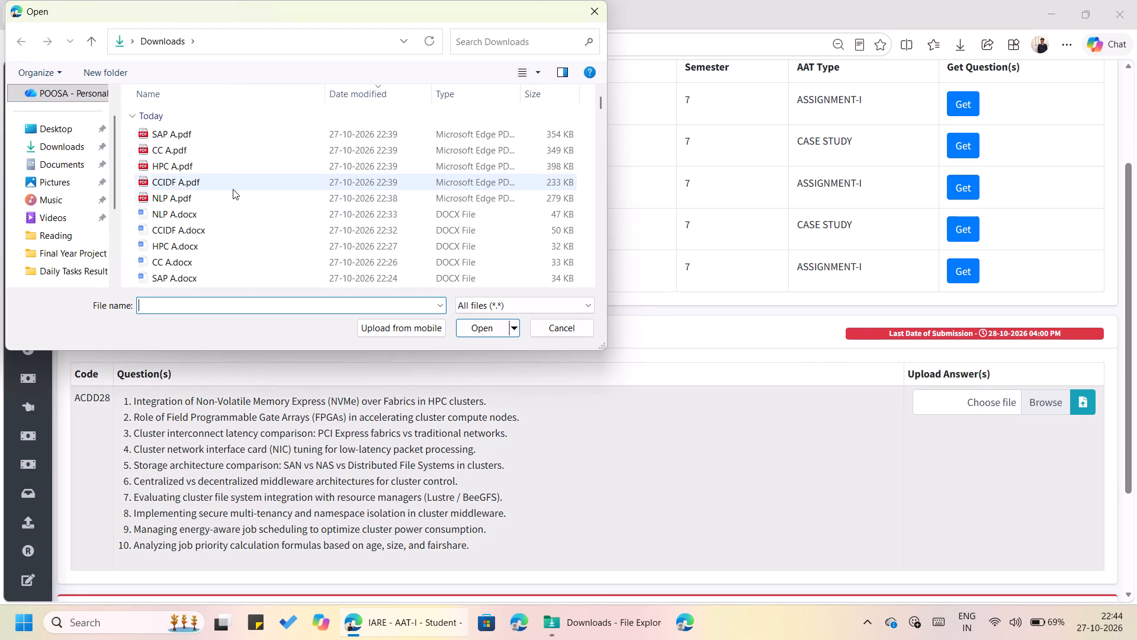
{"action": "double_click", "coordinate": [240, 148]}
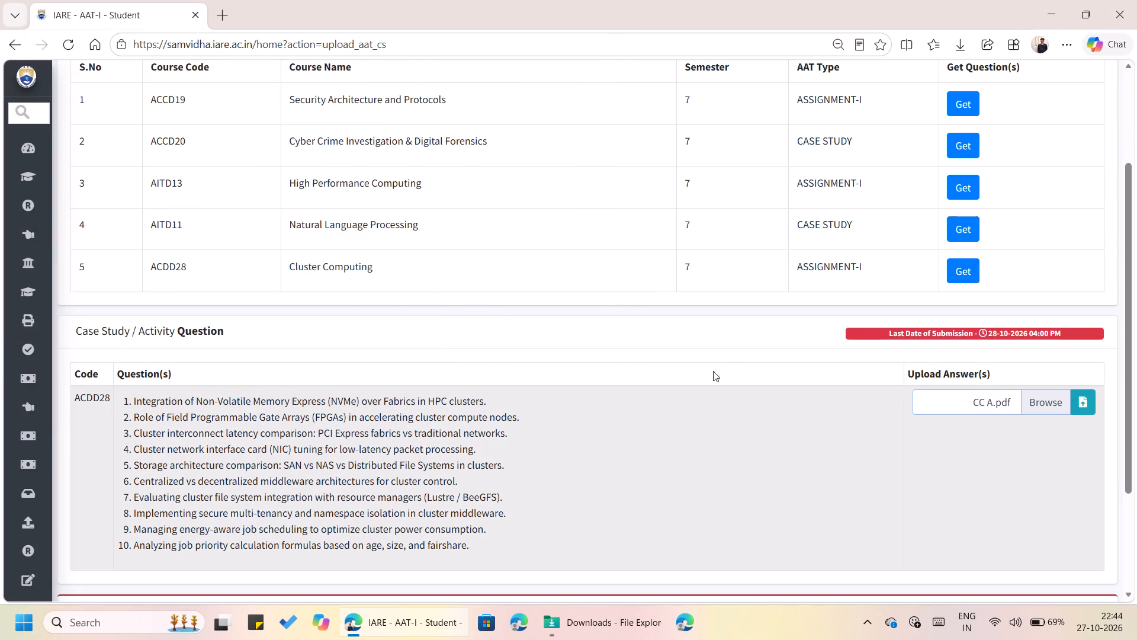
{"action": "left_click", "coordinate": [1083, 406]}
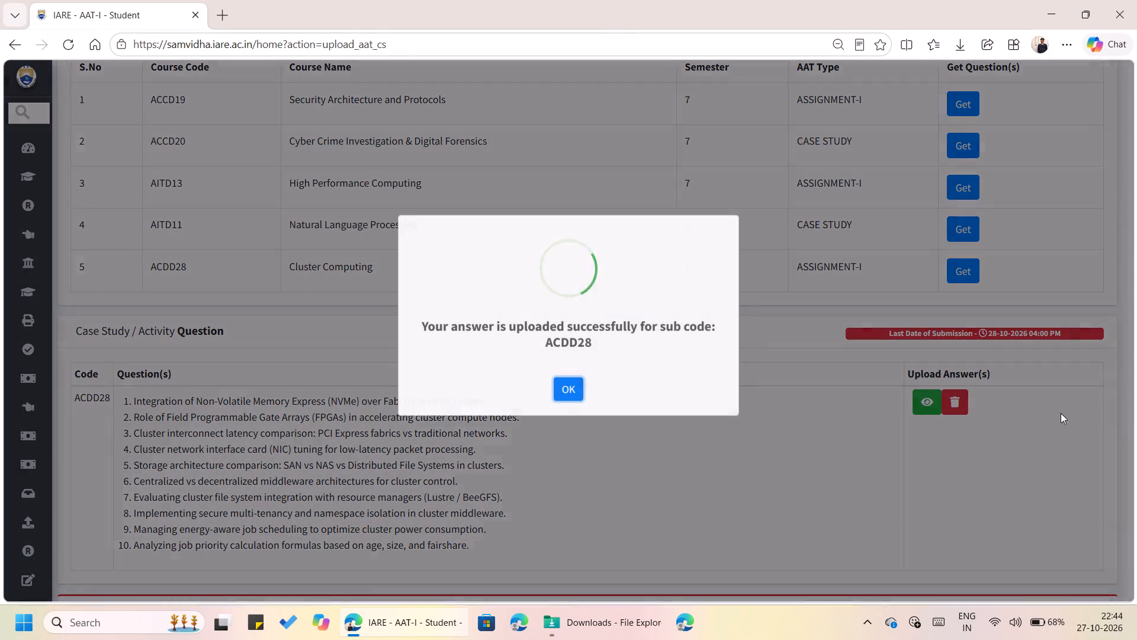
{"action": "left_click", "coordinate": [575, 408]}
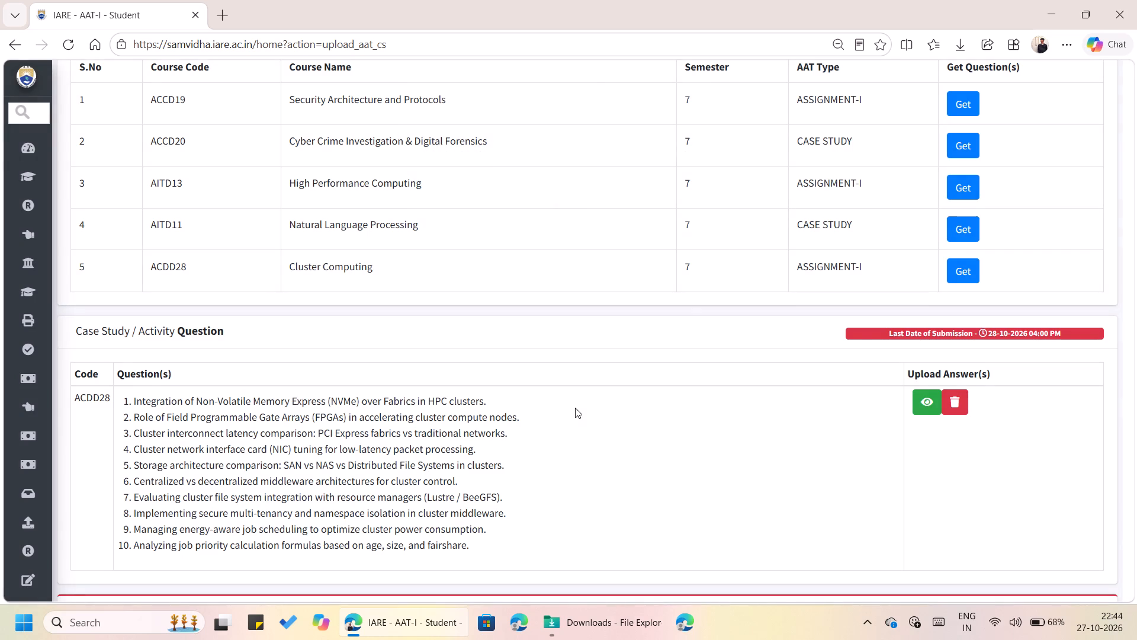
Get the Security Architecture and Protocols (ACCD19) questions and view the uploaded answer PDF to check its cover page.
{"action": "scroll", "coordinate": [727, 414], "scroll_direction": "up", "scroll_amount": 1}
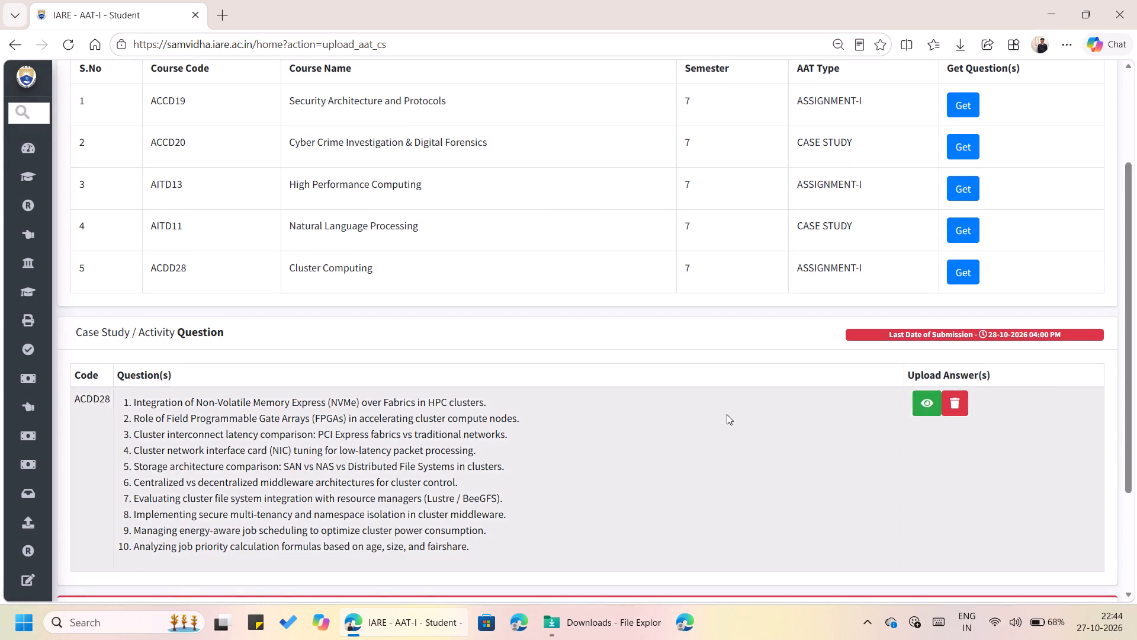
{"action": "scroll", "coordinate": [727, 414], "scroll_direction": "up", "scroll_amount": 2}
{"action": "left_click", "coordinate": [975, 254]}
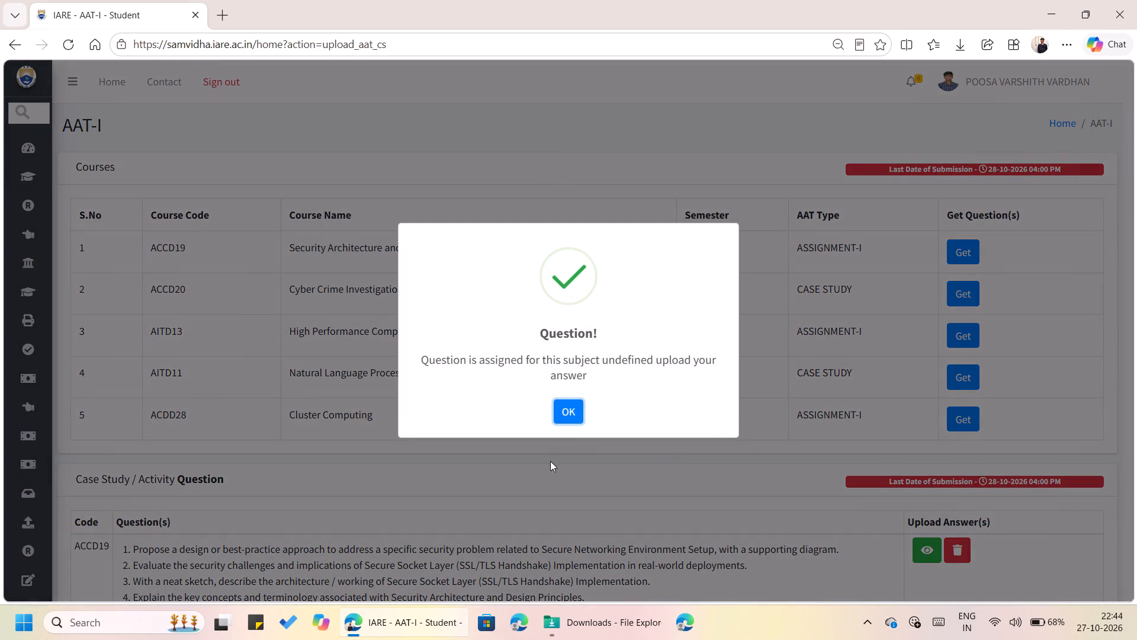
{"action": "left_click", "coordinate": [578, 420]}
{"action": "scroll", "coordinate": [578, 420], "scroll_direction": "down", "scroll_amount": 2}
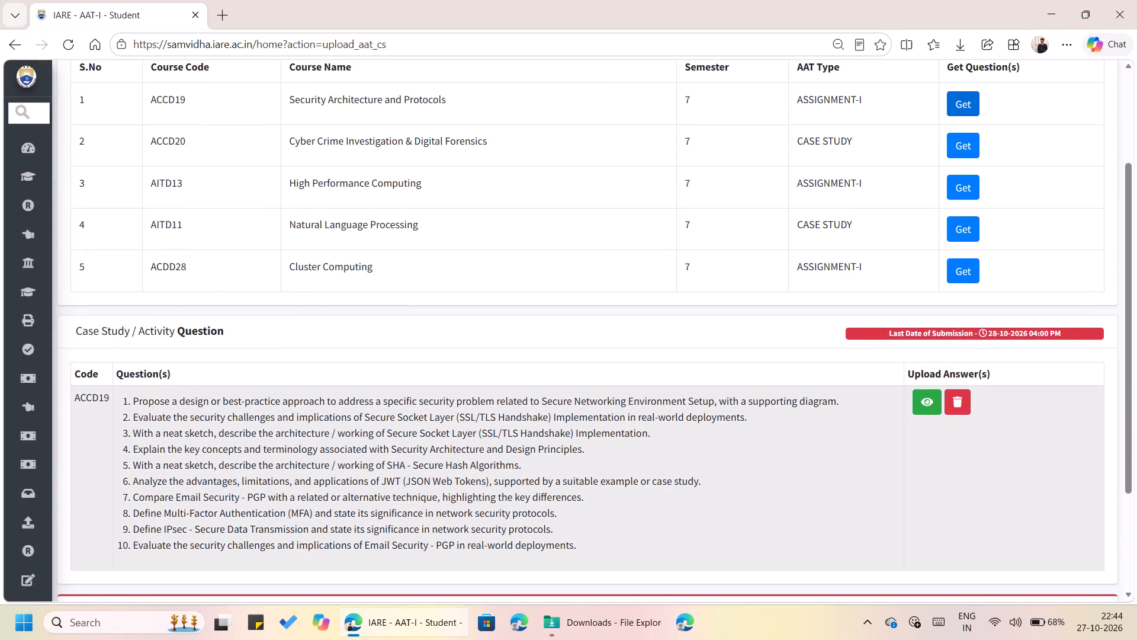
{"action": "left_click", "coordinate": [924, 409]}
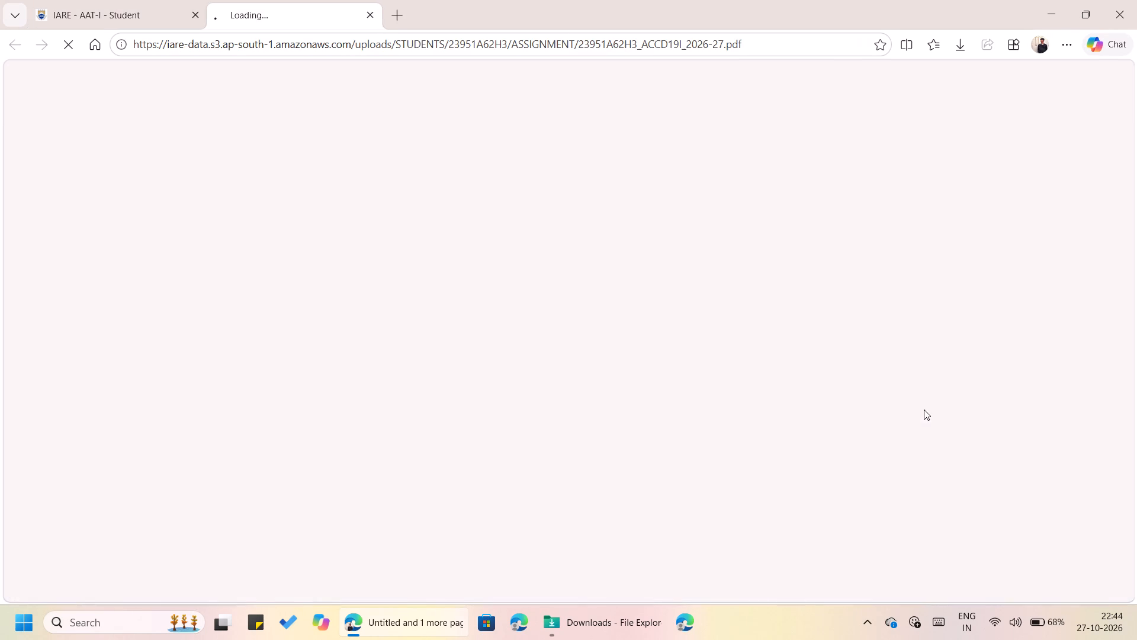
{"action": "scroll", "coordinate": [616, 364], "scroll_direction": "down", "scroll_amount": 1}
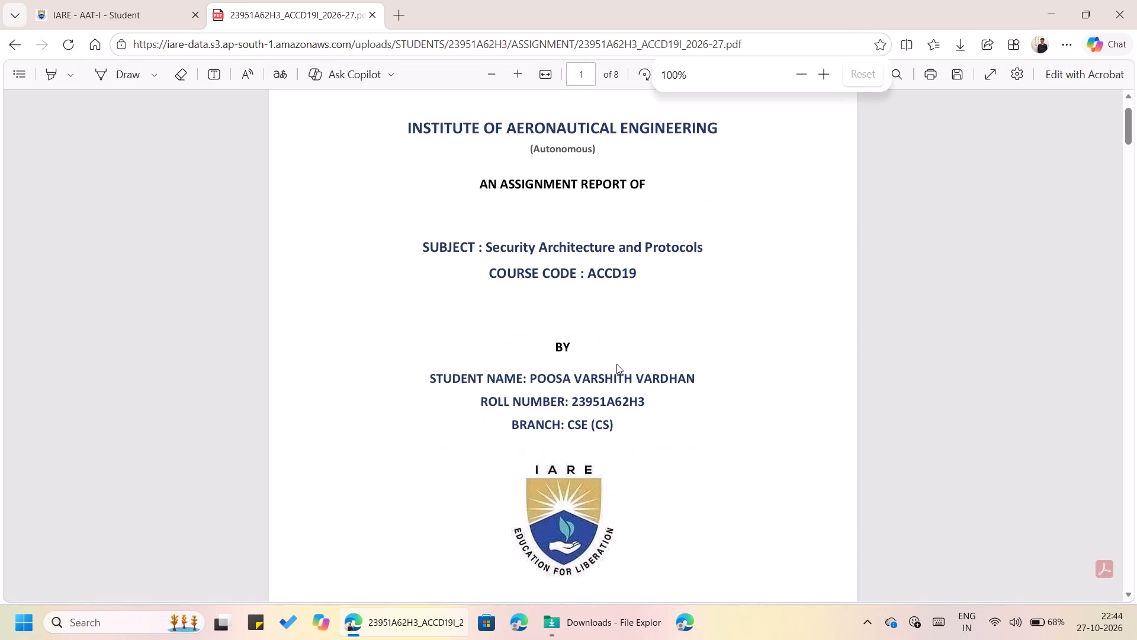
{"action": "key", "text": "ctrl+w"}
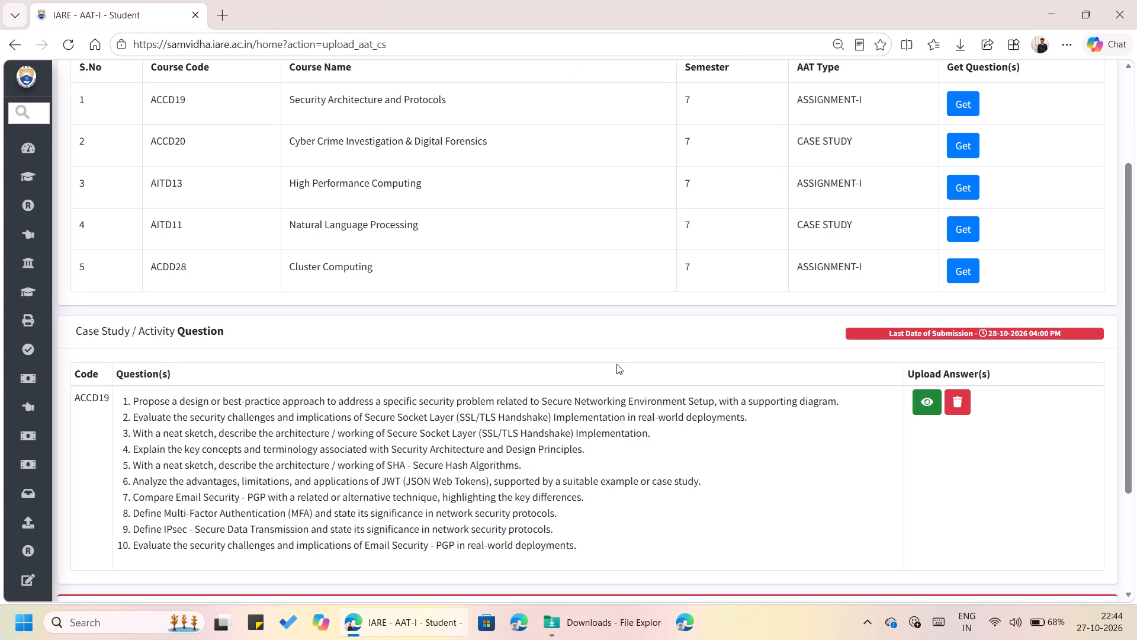
Get the Cyber Crime Investigation & Digital Forensics (ACCD20) question and view the uploaded answer PDF to check its cover page.
{"action": "scroll", "coordinate": [969, 151], "scroll_direction": "up", "scroll_amount": 1}
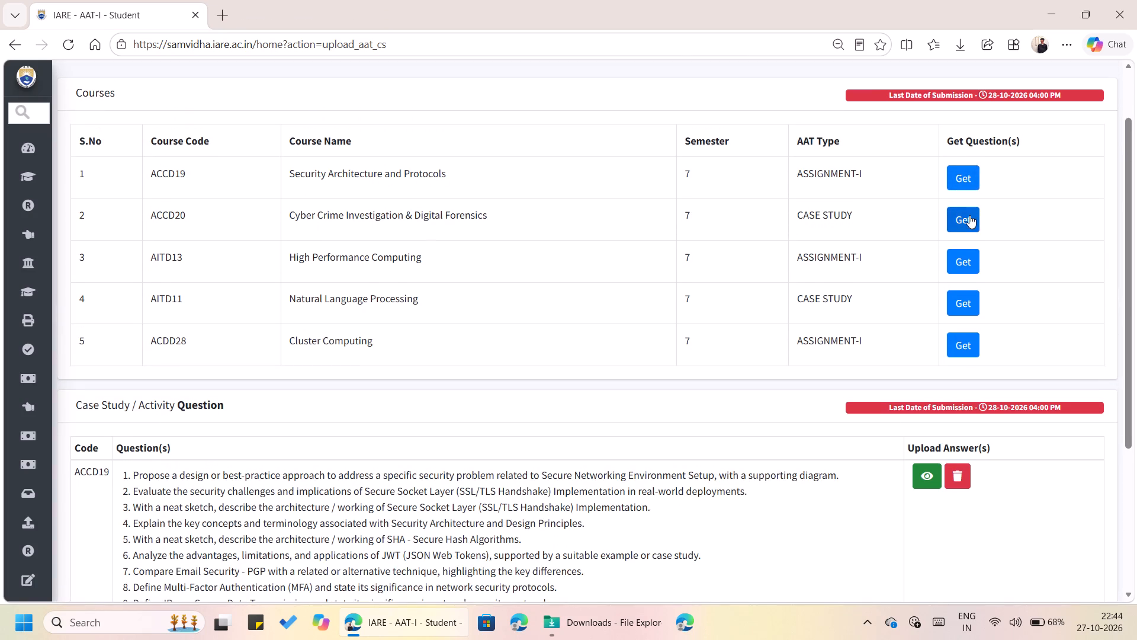
{"action": "left_click", "coordinate": [969, 215]}
{"action": "left_click", "coordinate": [571, 415]}
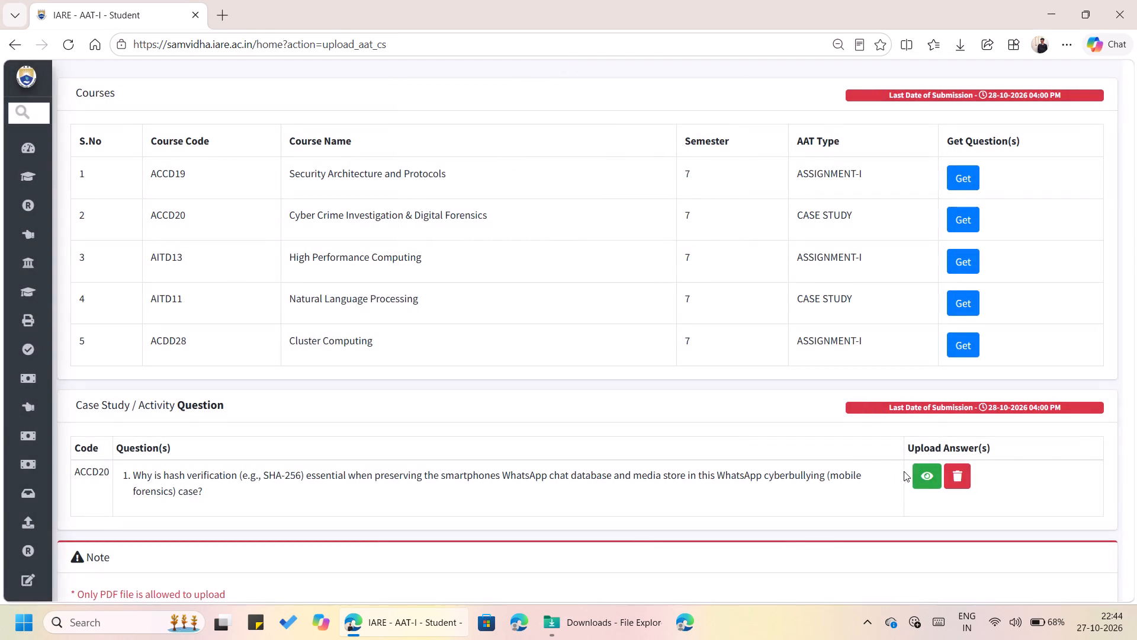
{"action": "left_click", "coordinate": [923, 475]}
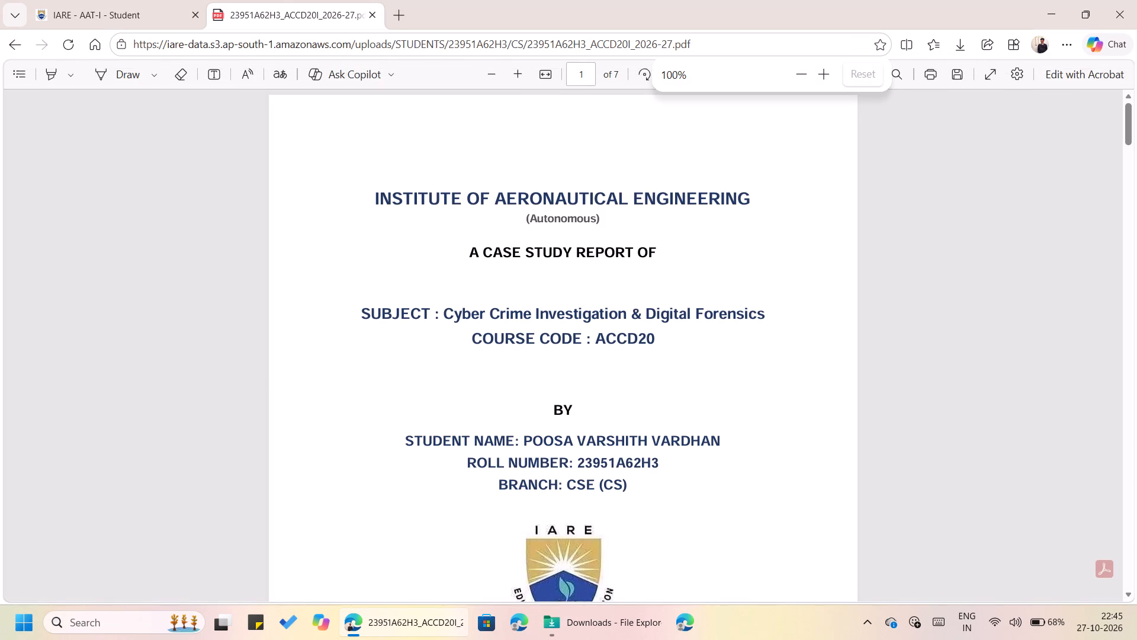
{"action": "key", "text": "ctrl+w"}
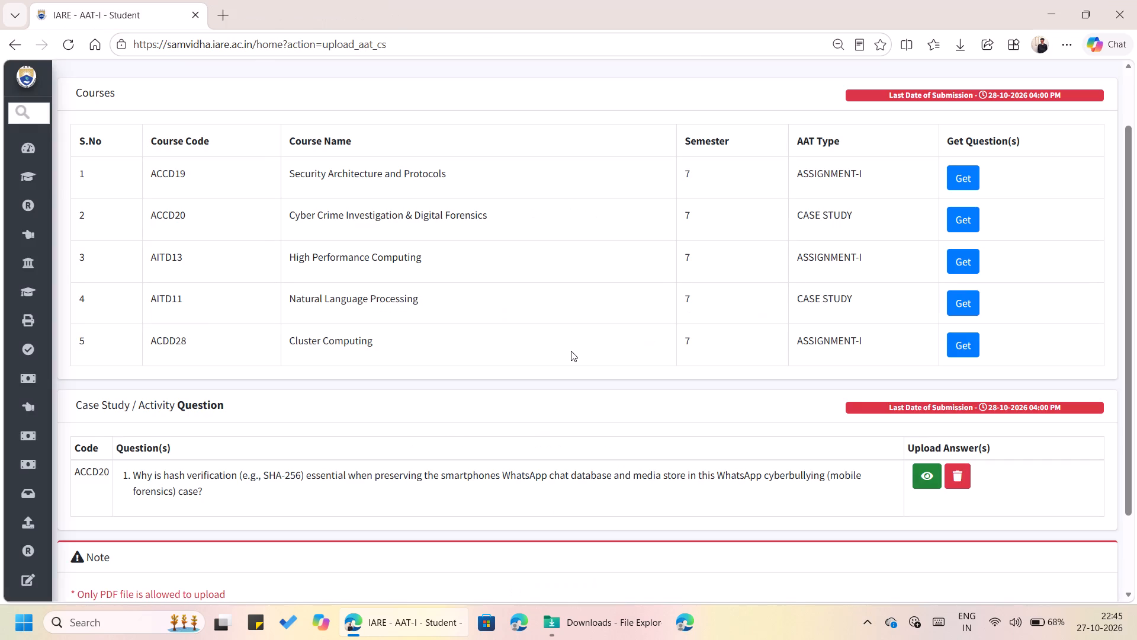
Get the High Performance Computing (AITD13) questions and view the uploaded answer PDF to check its cover page.
{"action": "left_click", "coordinate": [966, 258]}
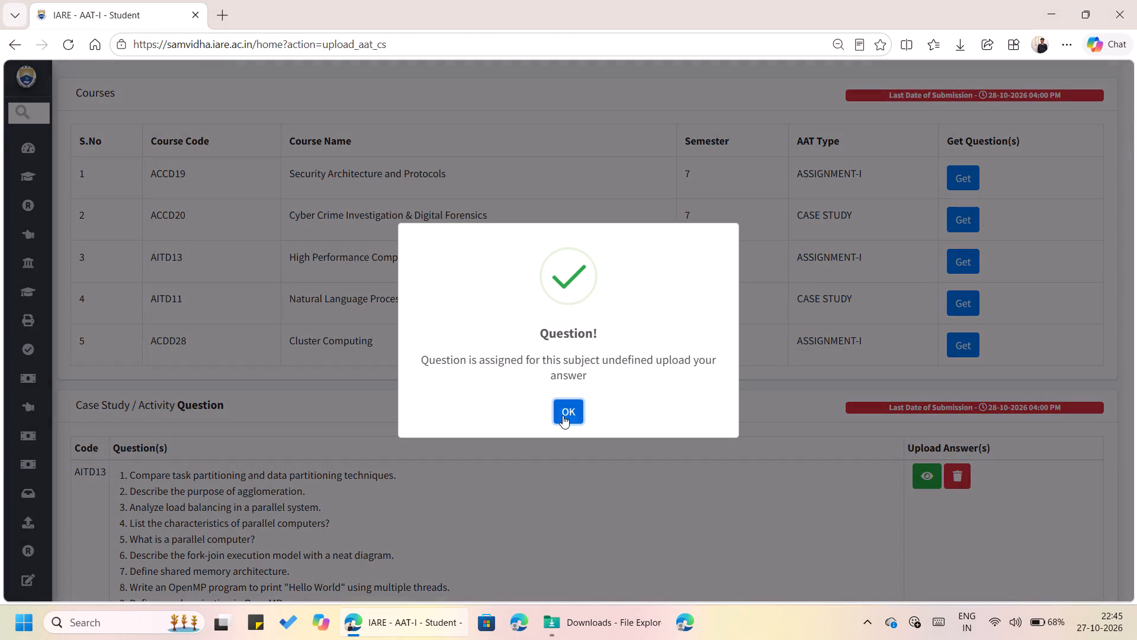
{"action": "left_click", "coordinate": [566, 413]}
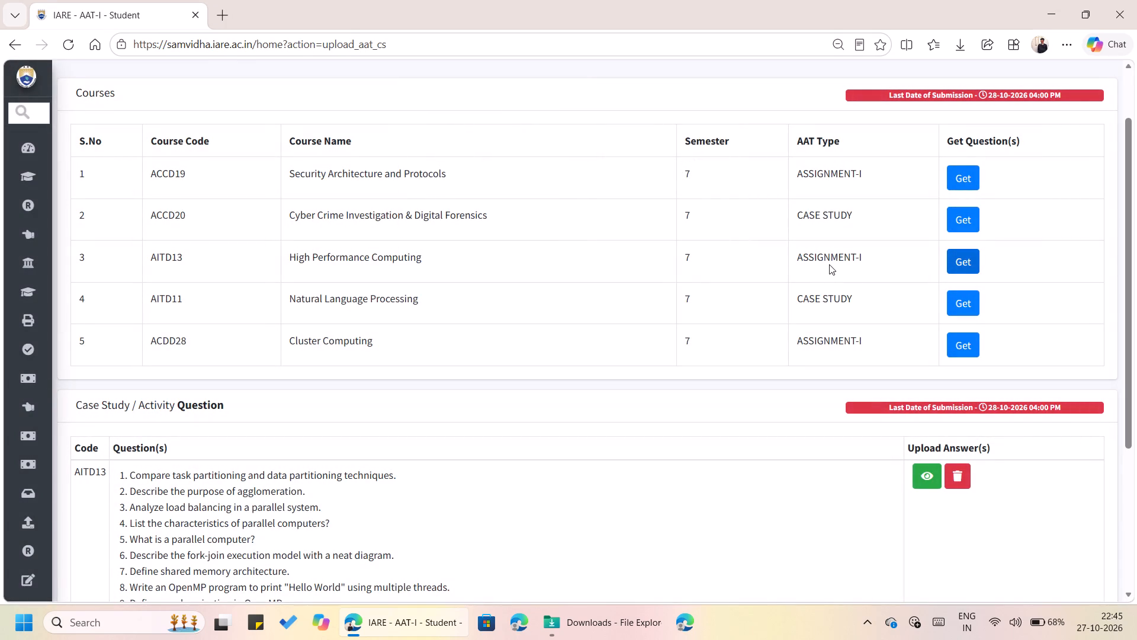
{"action": "left_click", "coordinate": [933, 472]}
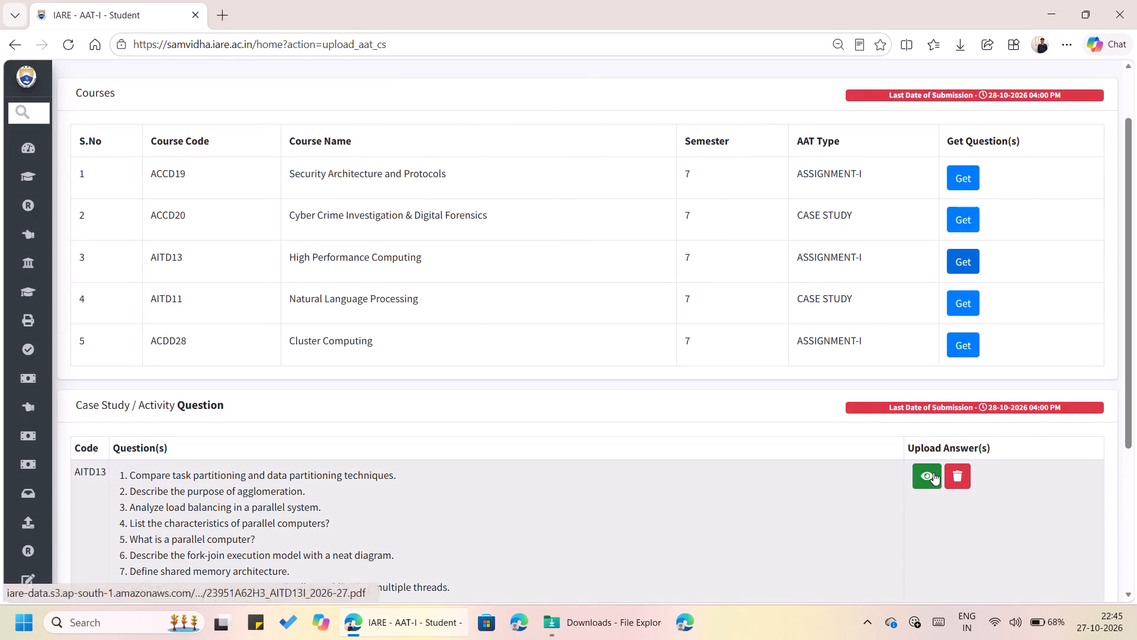
{"action": "scroll", "coordinate": [611, 373], "scroll_direction": "down", "scroll_amount": 1}
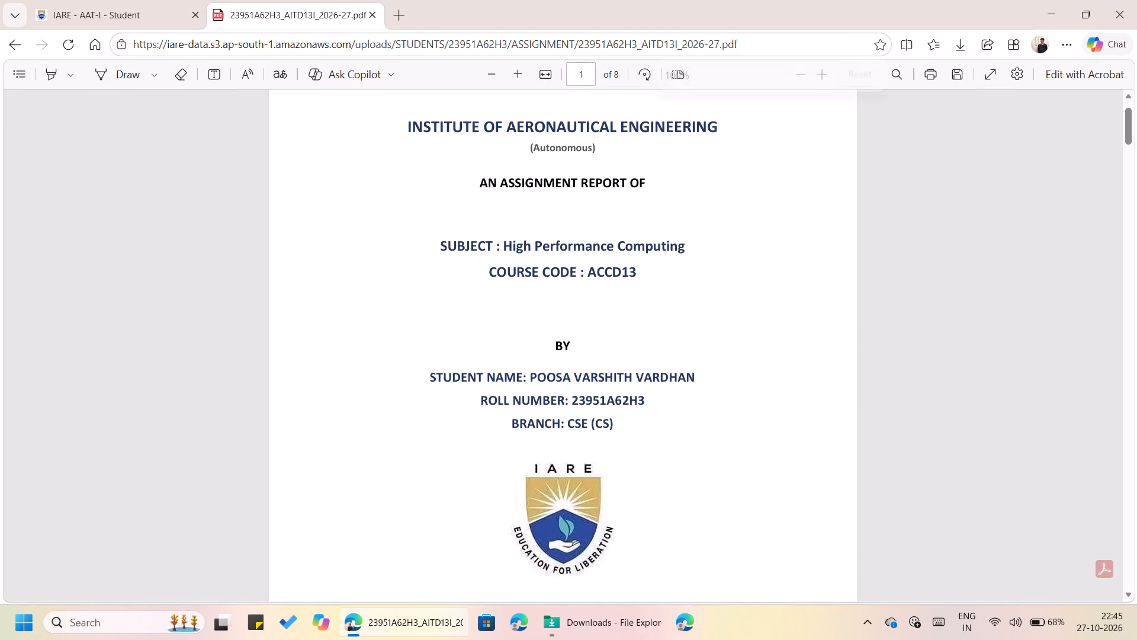
{"action": "key", "text": "ctrl+w"}
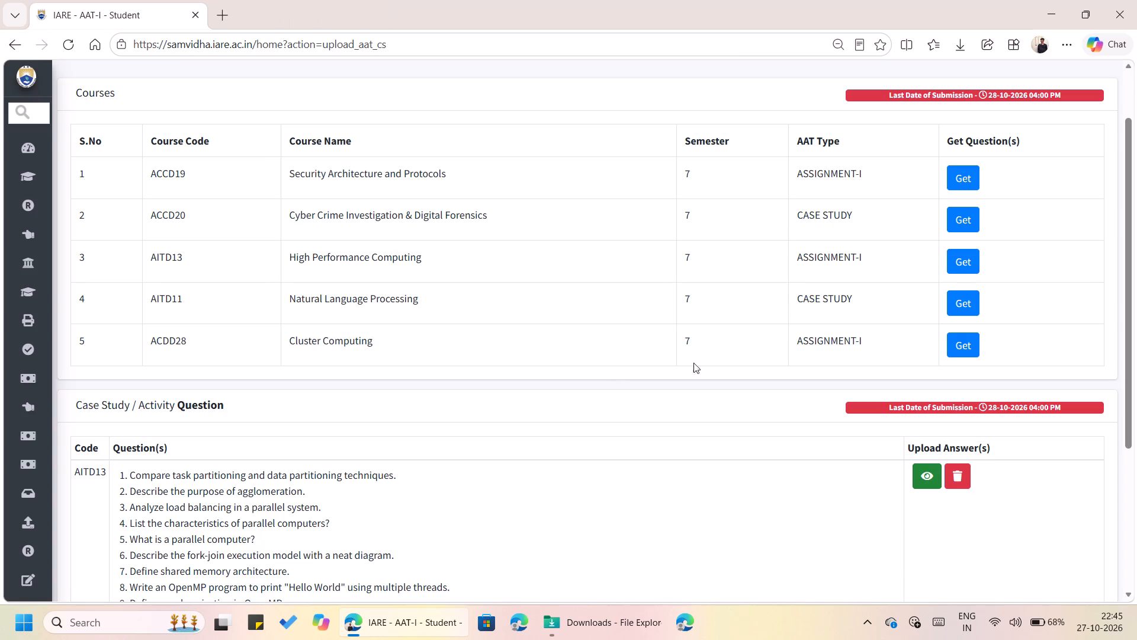
Get the Natural Language Processing (AITD11) question and view the uploaded answer PDF to check its cover page.
{"action": "left_click", "coordinate": [973, 306]}
{"action": "left_click", "coordinate": [581, 405]}
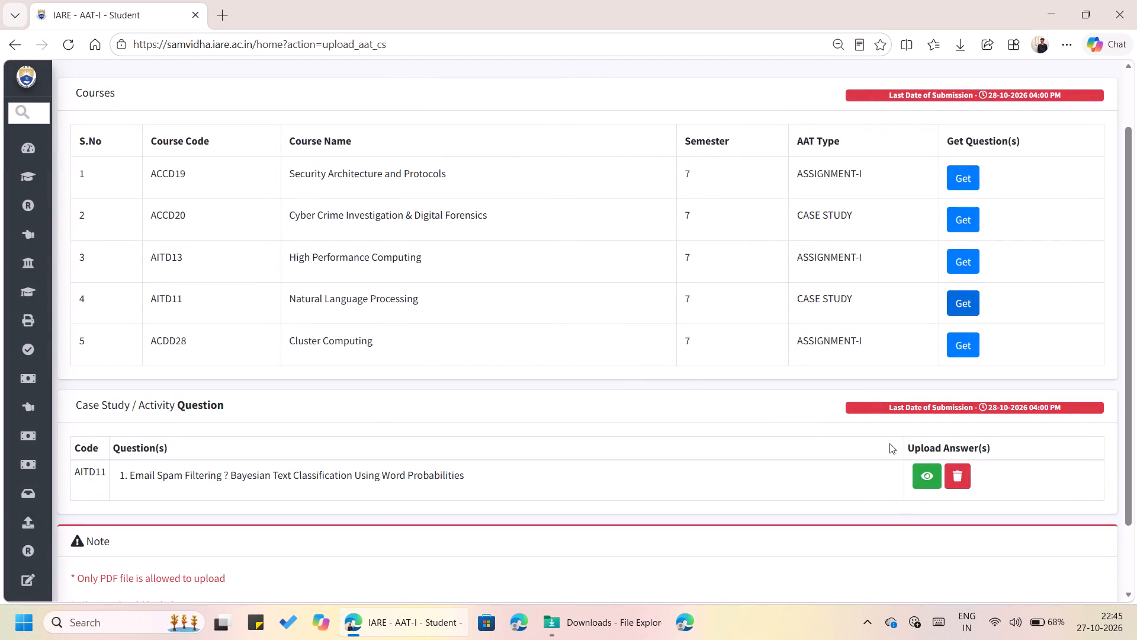
{"action": "left_click", "coordinate": [926, 475]}
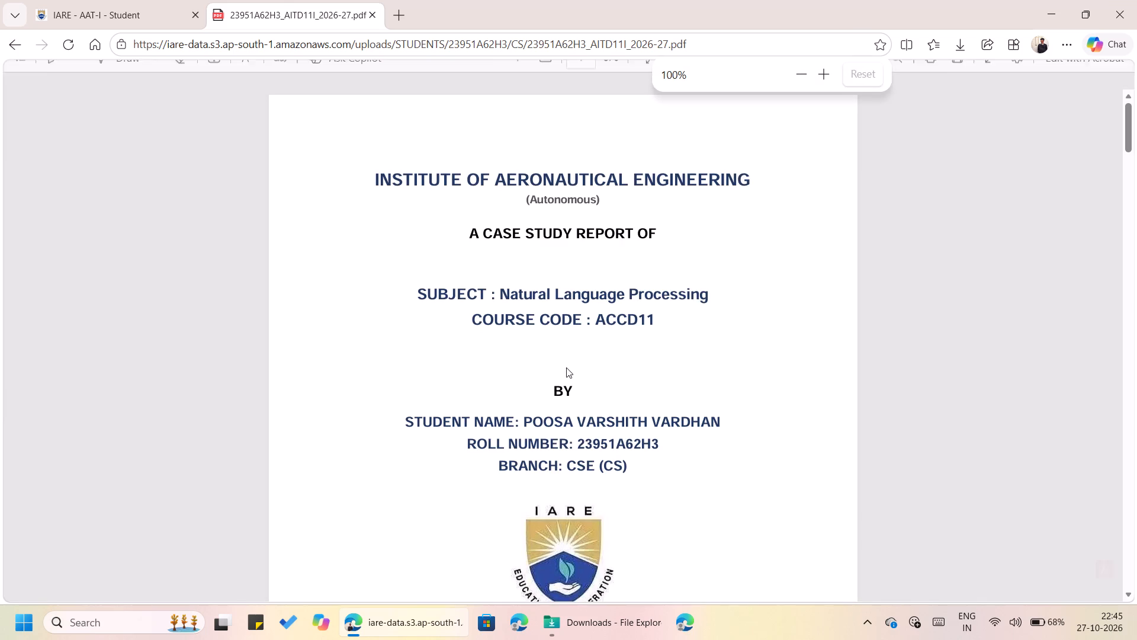
{"action": "scroll", "coordinate": [566, 367], "scroll_direction": "down", "scroll_amount": 1}
{"action": "key", "text": "ctrl+w"}
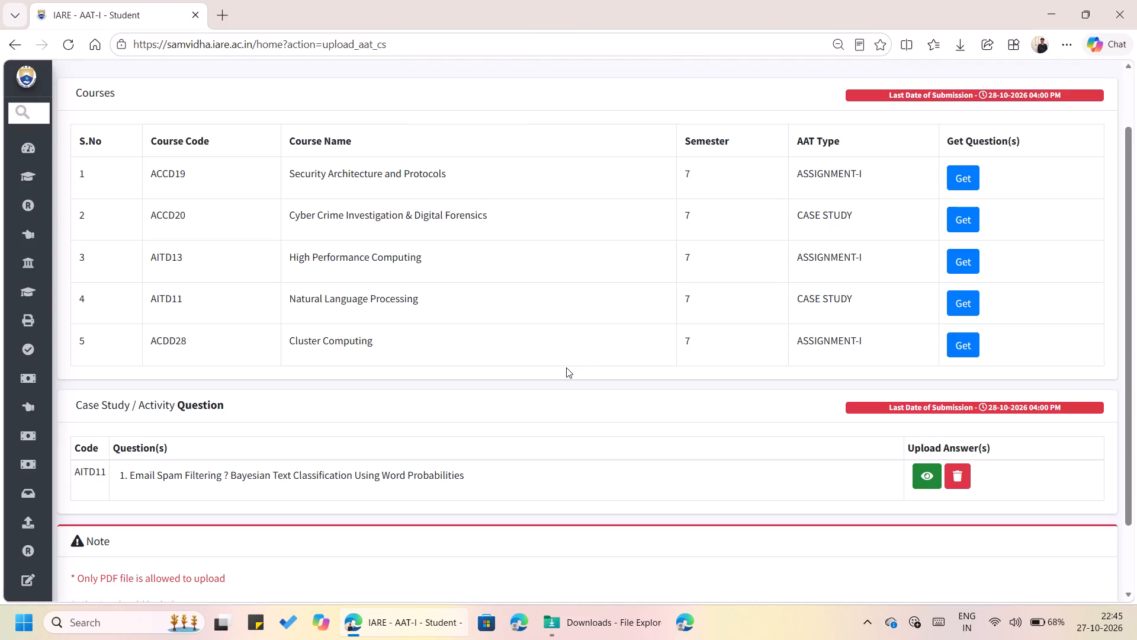
Get the Cluster Computing (ACDD28) questions again and view the uploaded answer PDF to check it.
{"action": "left_click", "coordinate": [971, 347]}
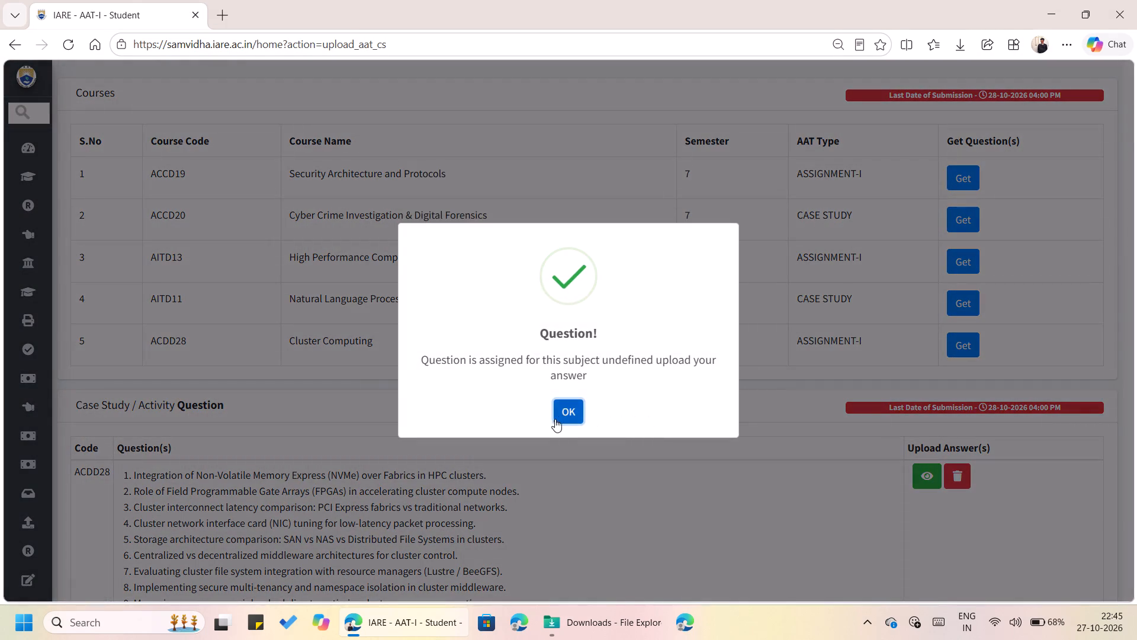
{"action": "left_click", "coordinate": [559, 415]}
{"action": "left_click", "coordinate": [918, 479]}
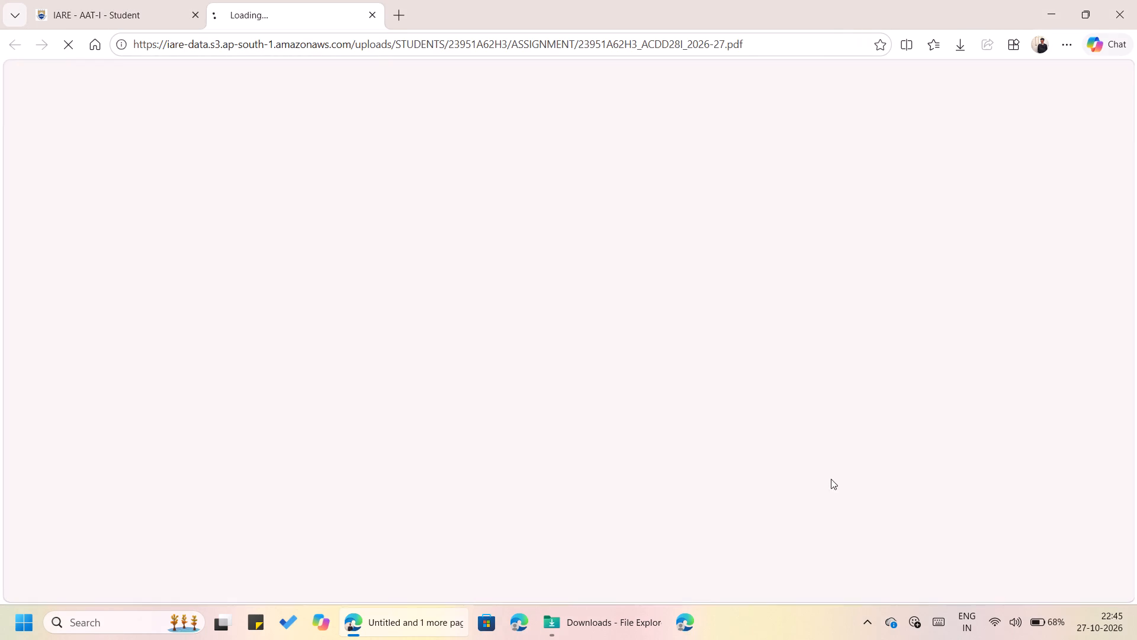
{"action": "key", "text": "ctrl+w"}
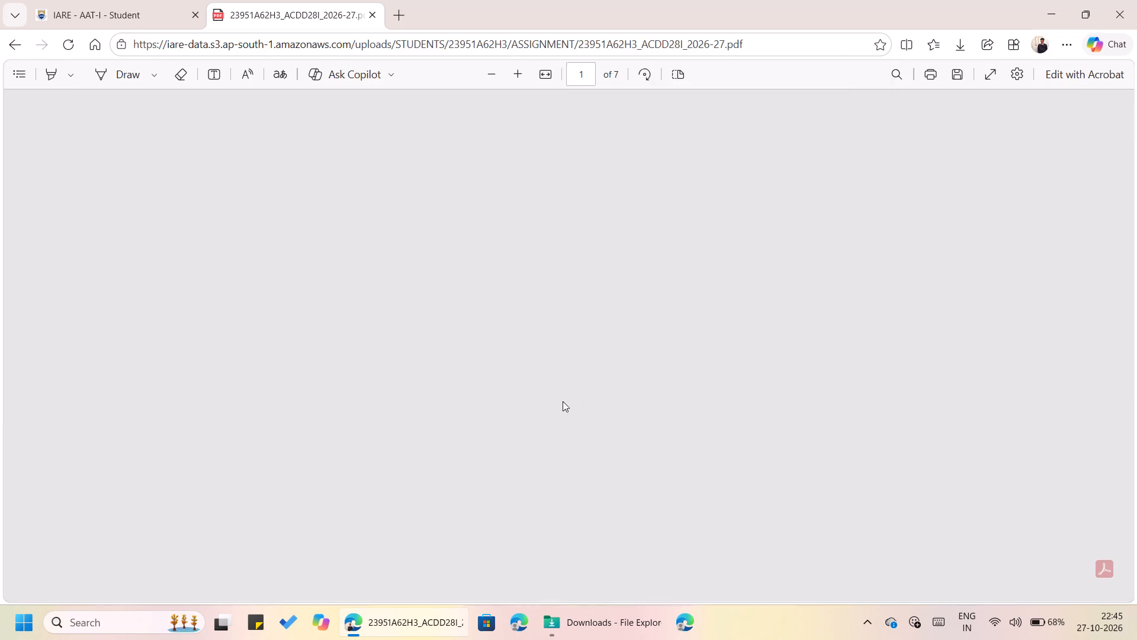
{"action": "scroll", "coordinate": [563, 401], "scroll_direction": "up", "scroll_amount": 3}
{"action": "scroll", "coordinate": [563, 401], "scroll_direction": "down", "scroll_amount": 10}
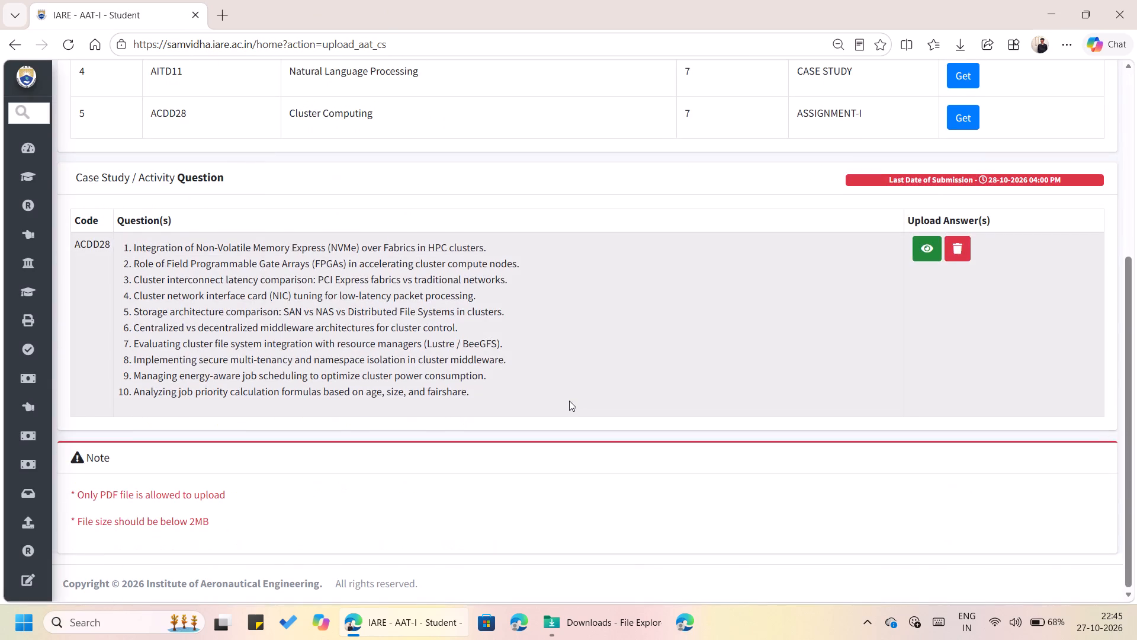
{"action": "scroll", "coordinate": [569, 401], "scroll_direction": "up", "scroll_amount": 5}
{"action": "scroll", "coordinate": [95, 443], "scroll_direction": "down", "scroll_amount": 4}
Go to the AAT (Concept Video) upload page of the student portal.
{"action": "left_click", "coordinate": [94, 535]}
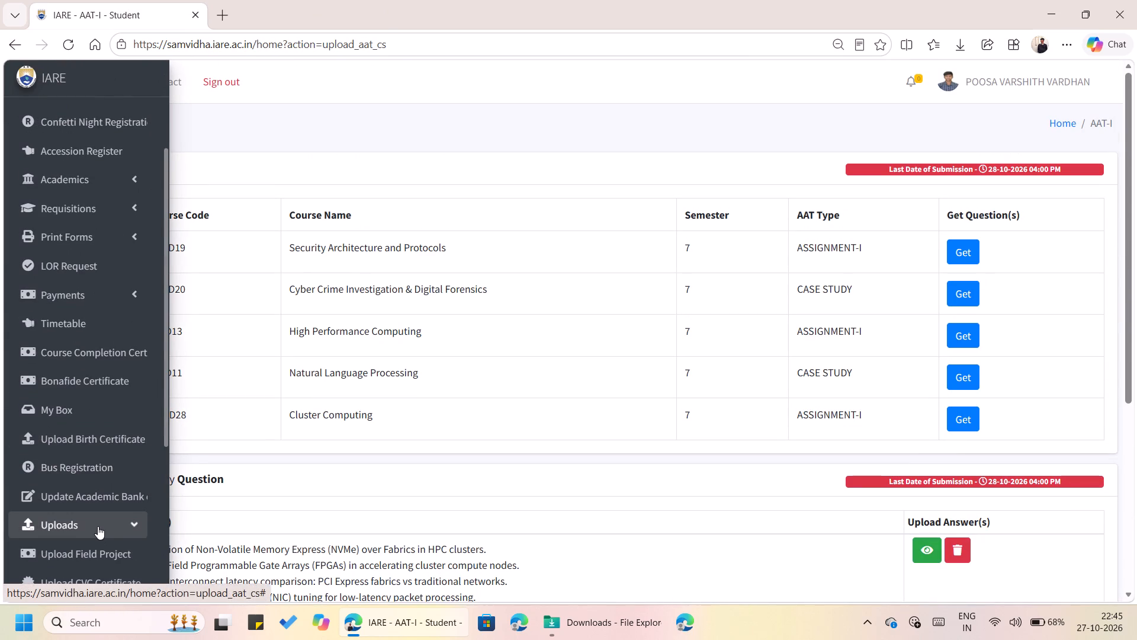
{"action": "left_click", "coordinate": [98, 526]}
{"action": "scroll", "coordinate": [99, 522], "scroll_direction": "down", "scroll_amount": 10}
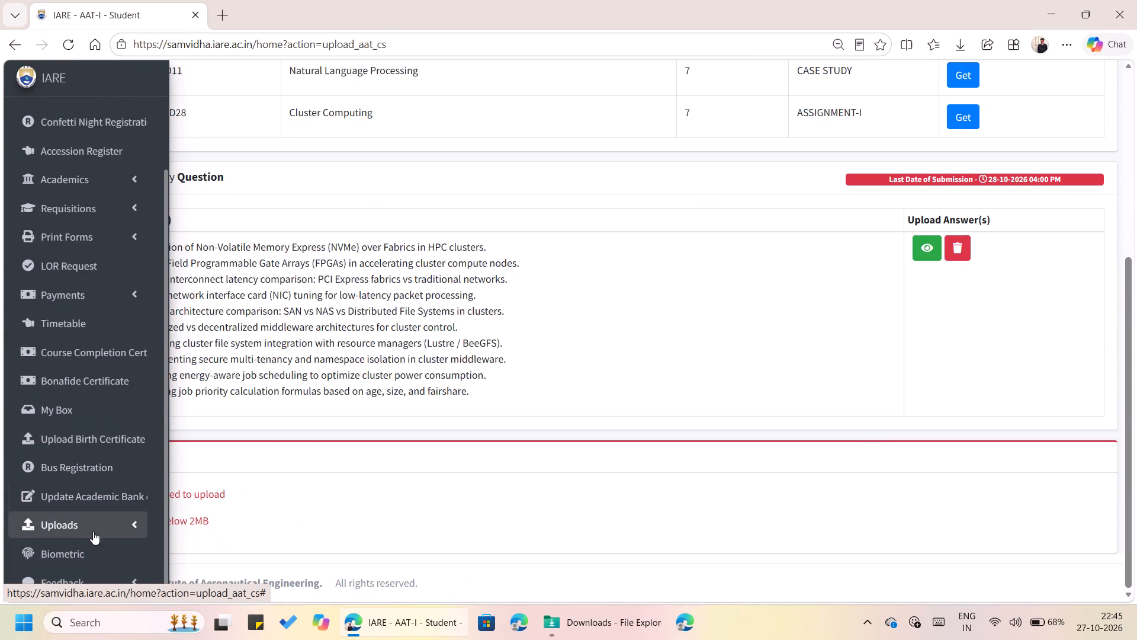
{"action": "scroll", "coordinate": [96, 528], "scroll_direction": "down", "scroll_amount": 4}
{"action": "left_click", "coordinate": [96, 521]}
{"action": "scroll", "coordinate": [97, 491], "scroll_direction": "down", "scroll_amount": 6}
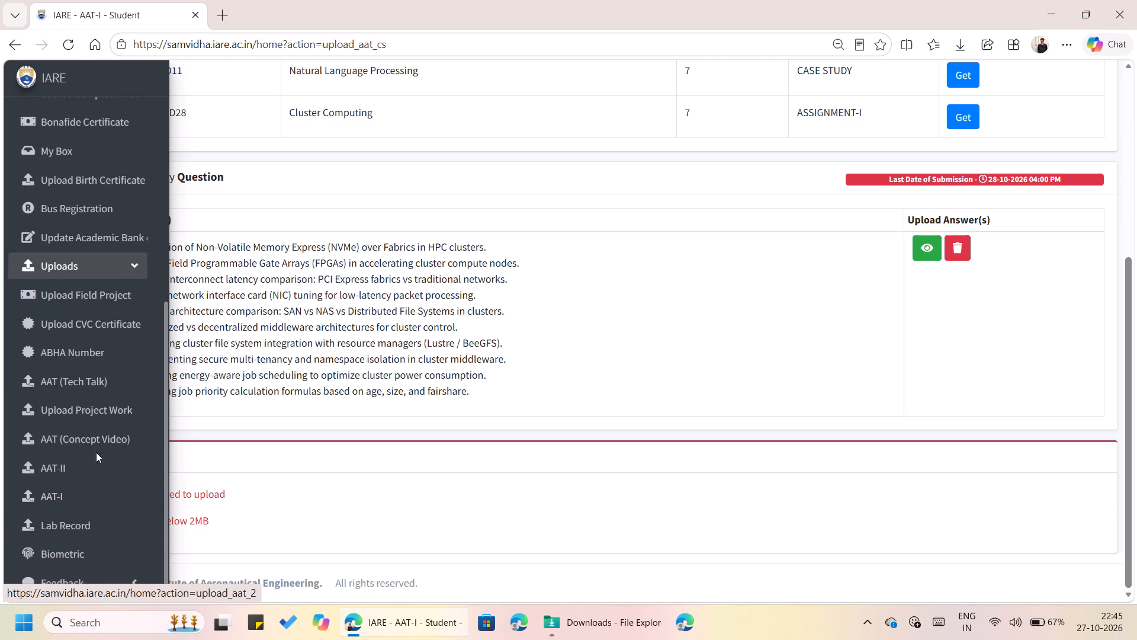
{"action": "left_click", "coordinate": [97, 446]}
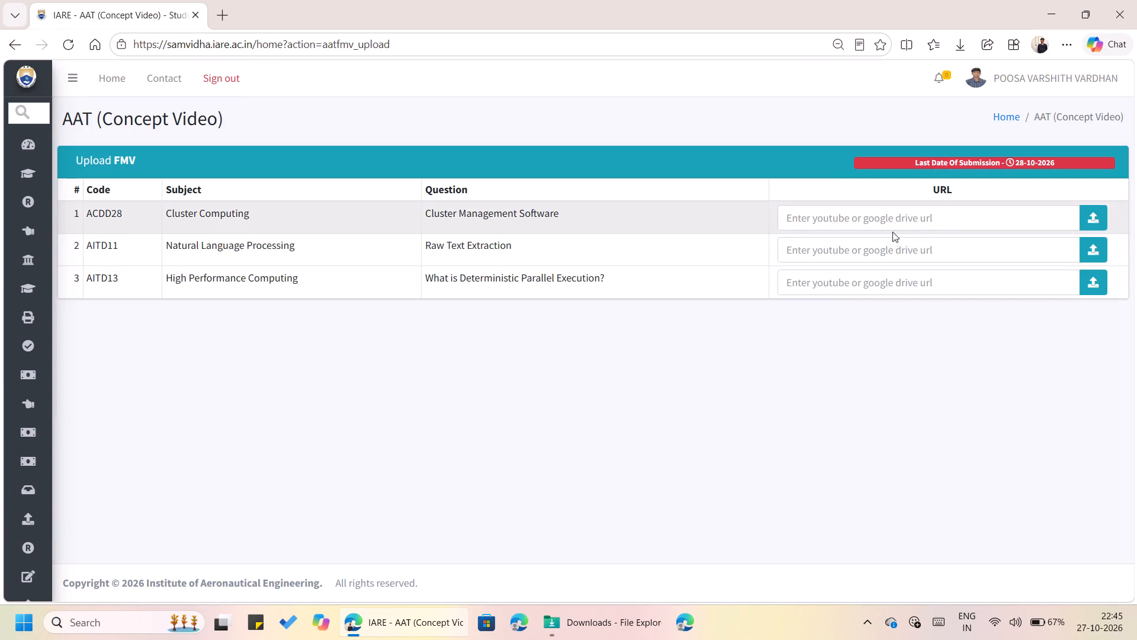
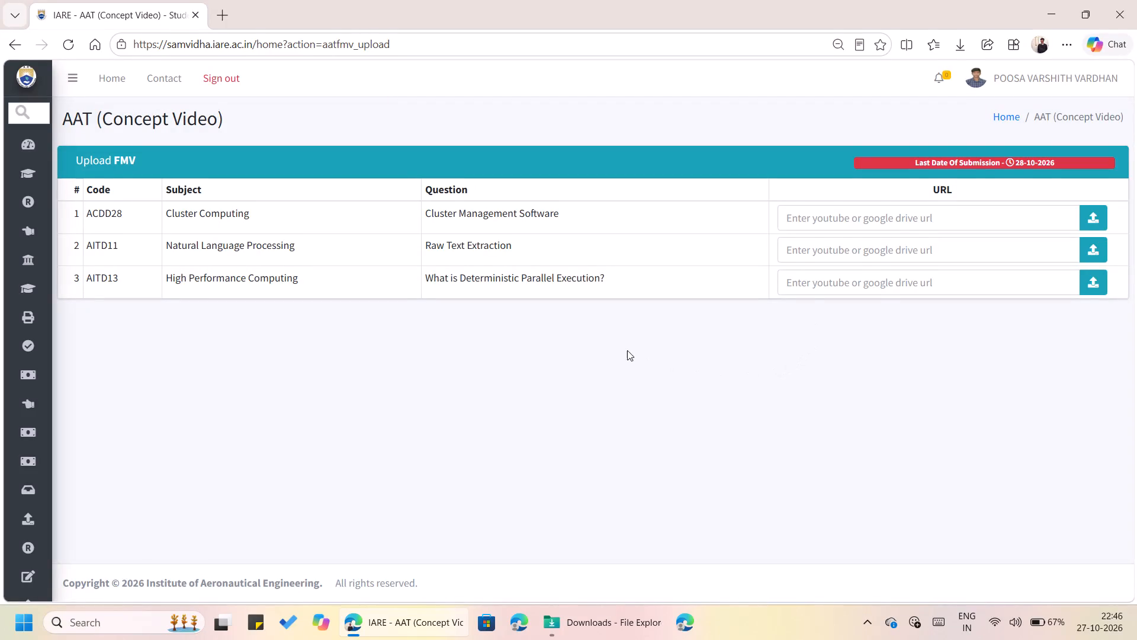
Sign out of the Samvidha student portal and close the browser and the Downloads folder window.
{"action": "scroll", "coordinate": [627, 350], "scroll_direction": "up", "scroll_amount": 2}
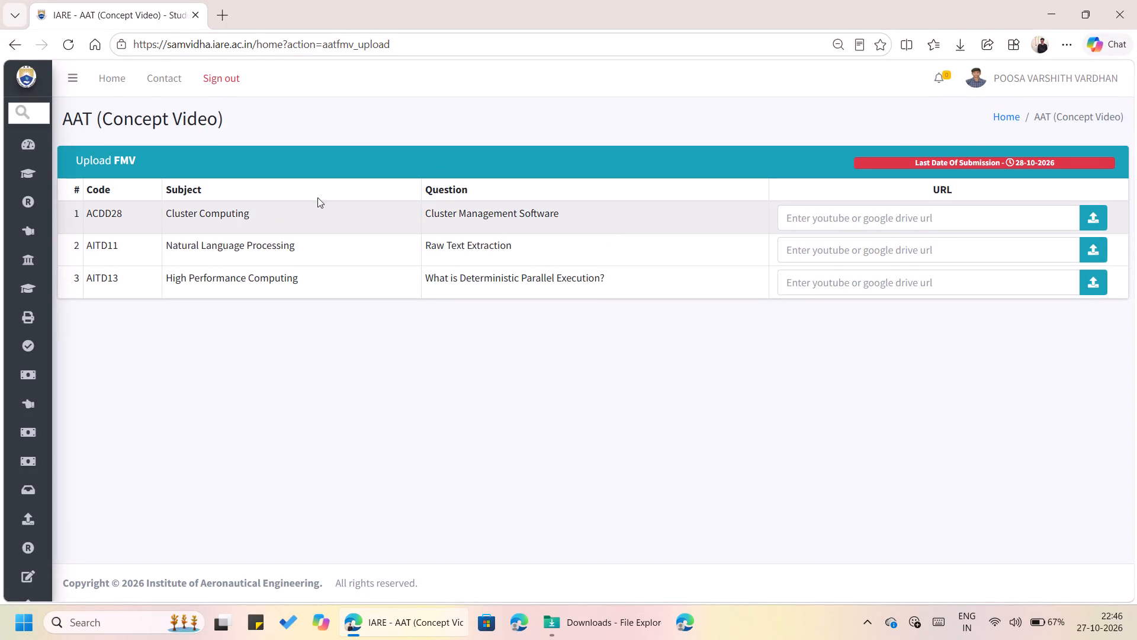
{"action": "left_click", "coordinate": [224, 82]}
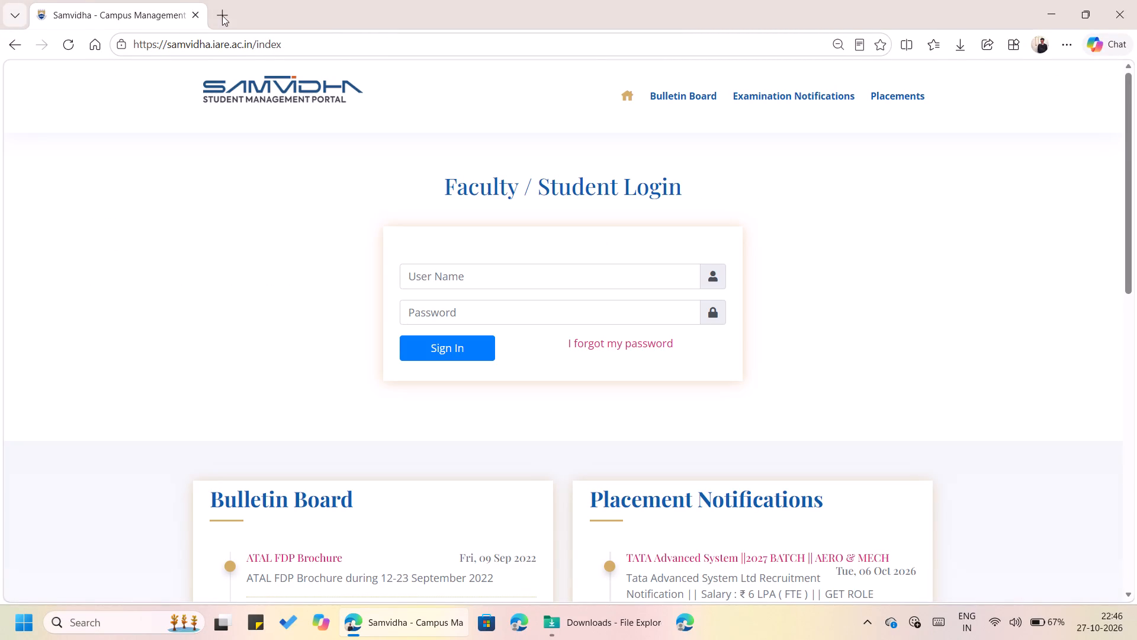
{"action": "left_click", "coordinate": [1136, 0]}
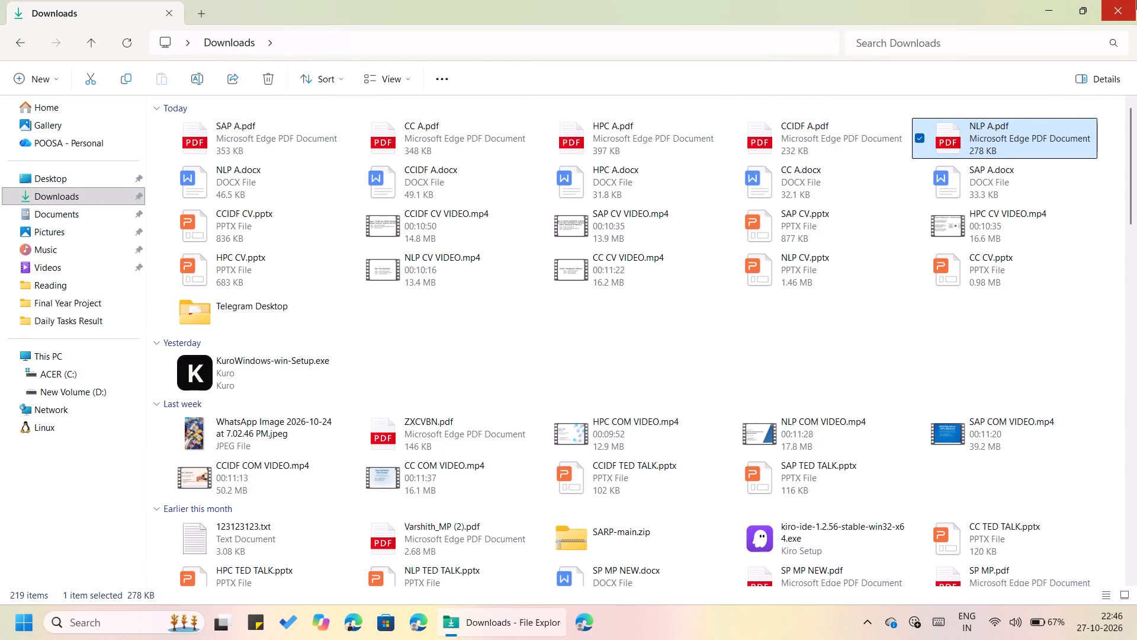
{"action": "left_click", "coordinate": [1136, 0]}
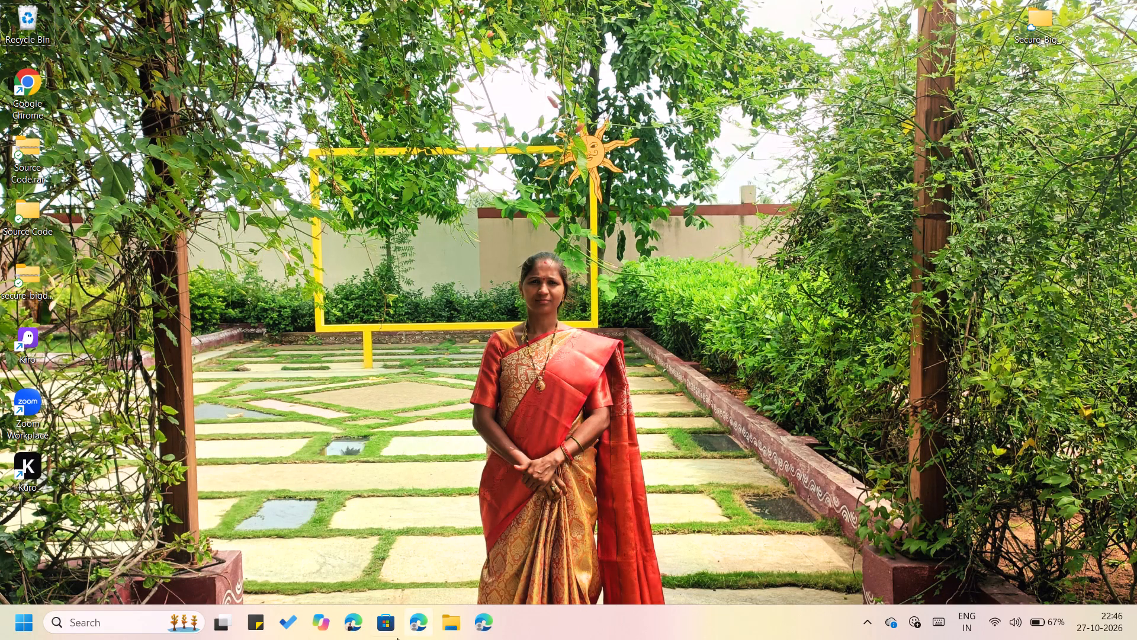
Open Google Drive in Edge, go to My Drive with the details pane closed, and look through its folders and files.
{"action": "left_click", "coordinate": [357, 636]}
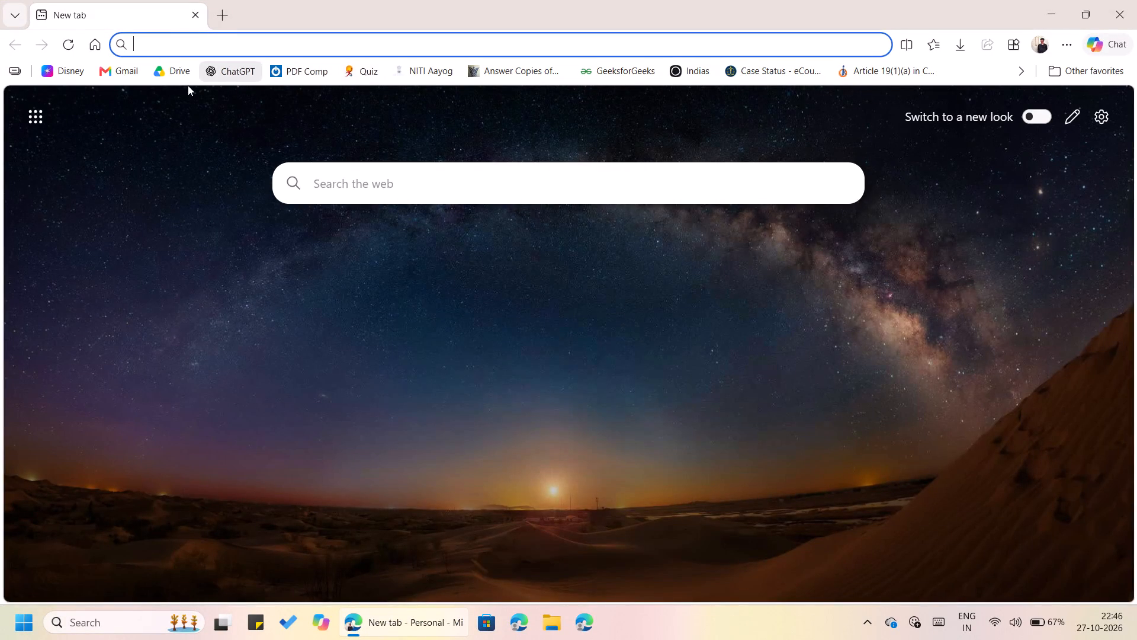
{"action": "left_click", "coordinate": [174, 78]}
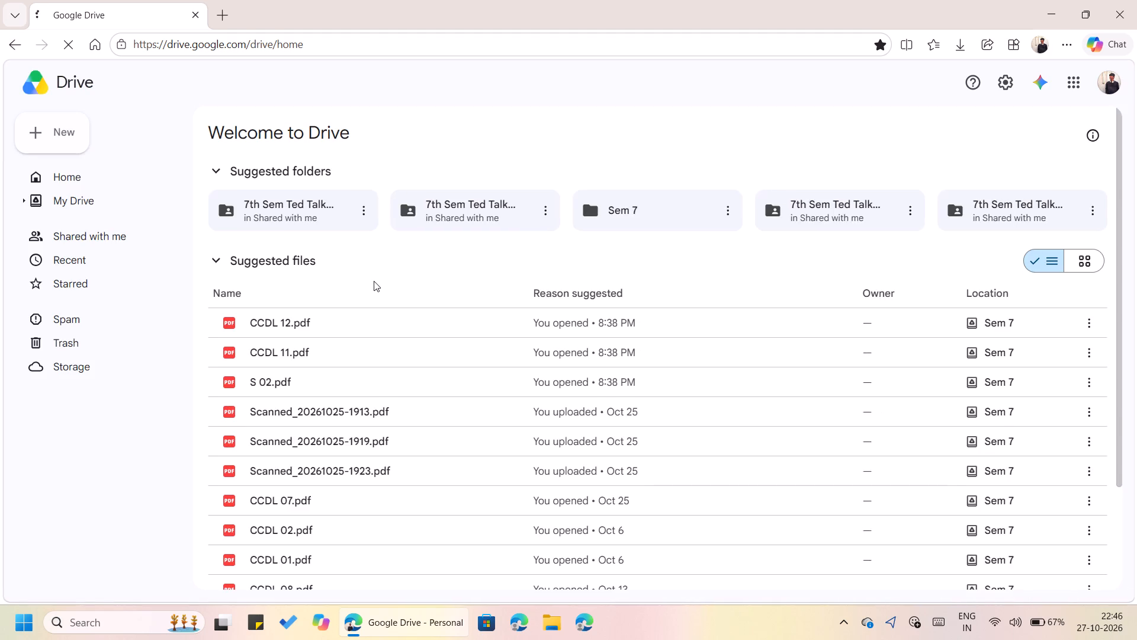
{"action": "scroll", "coordinate": [425, 297], "scroll_direction": "down", "scroll_amount": 3}
{"action": "scroll", "coordinate": [438, 309], "scroll_direction": "up", "scroll_amount": 5}
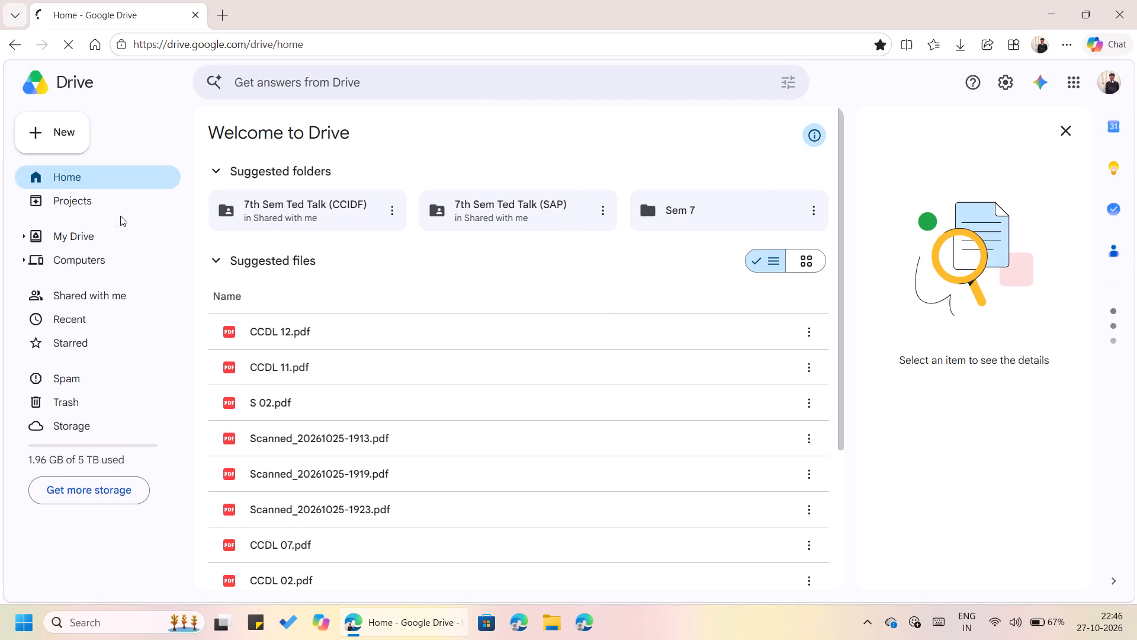
{"action": "left_click", "coordinate": [95, 238]}
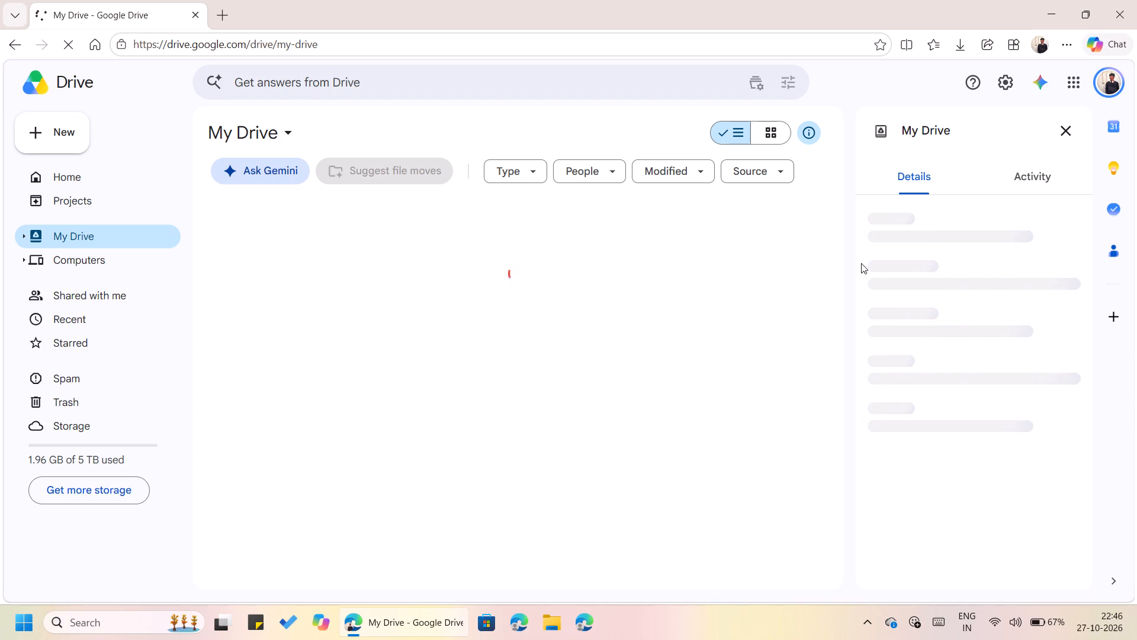
{"action": "left_click", "coordinate": [1071, 134]}
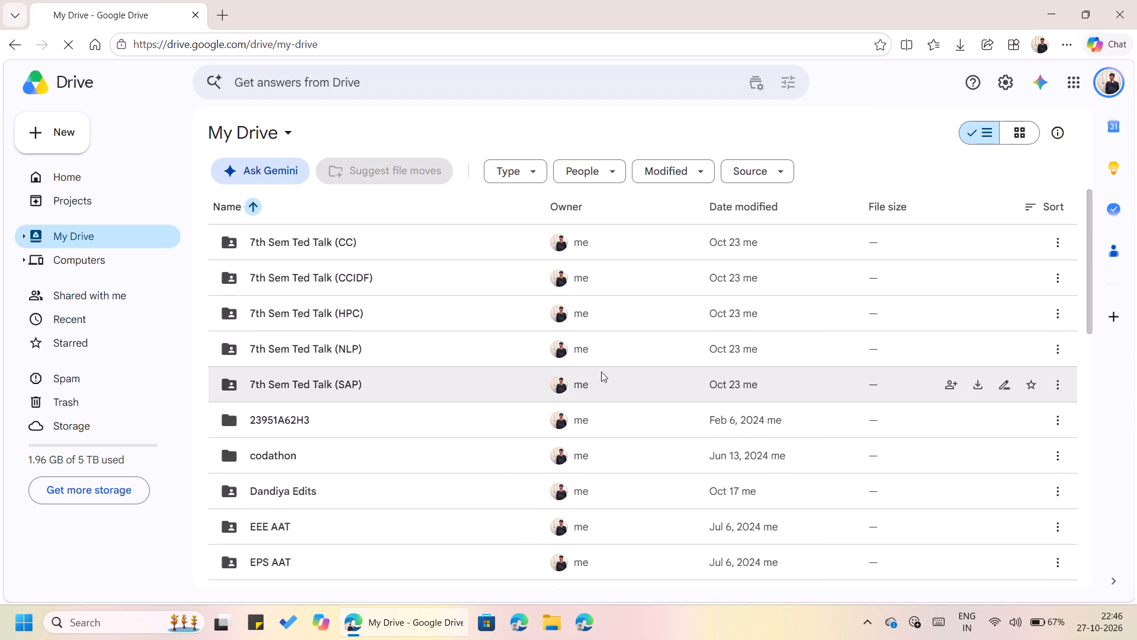
{"action": "scroll", "coordinate": [606, 372], "scroll_direction": "down", "scroll_amount": 5}
{"action": "scroll", "coordinate": [614, 382], "scroll_direction": "up", "scroll_amount": 7}
{"action": "scroll", "coordinate": [615, 383], "scroll_direction": "down", "scroll_amount": 18}
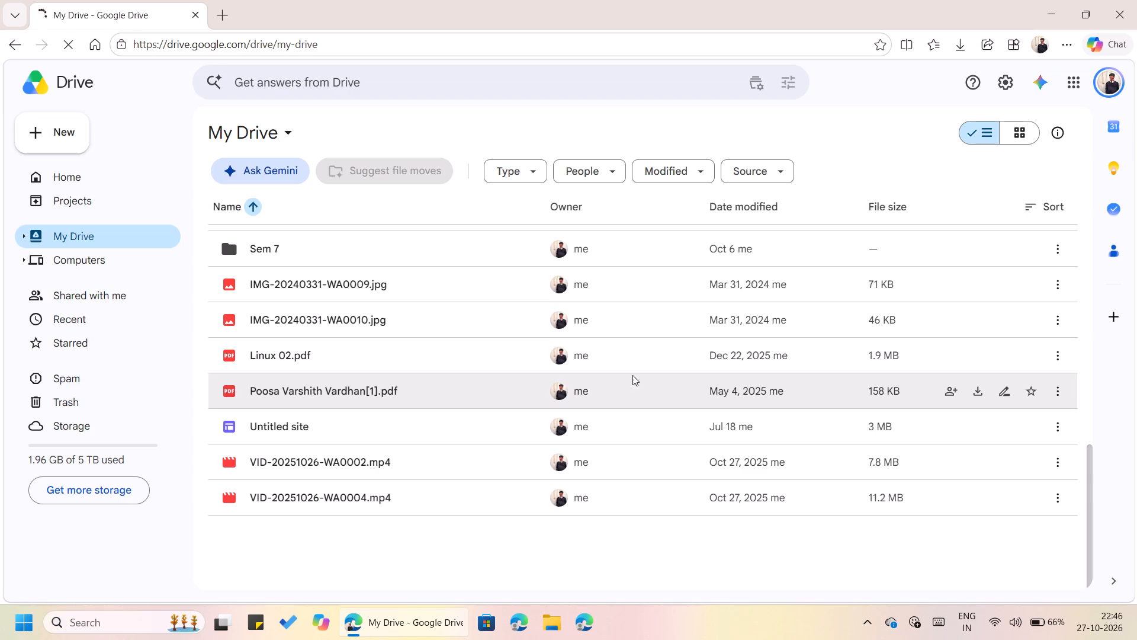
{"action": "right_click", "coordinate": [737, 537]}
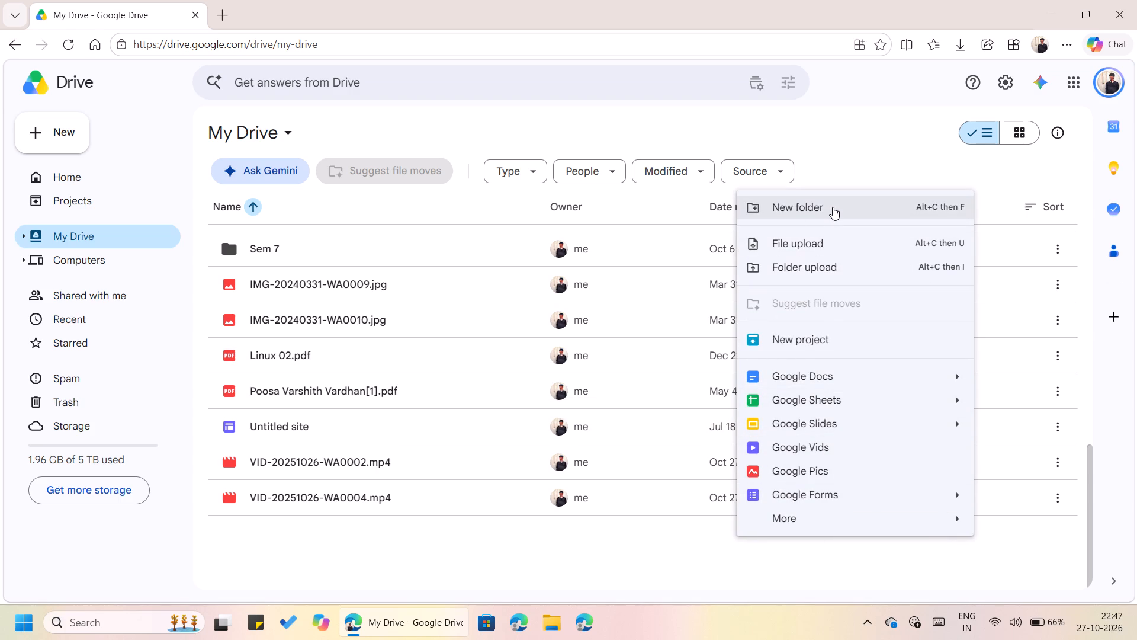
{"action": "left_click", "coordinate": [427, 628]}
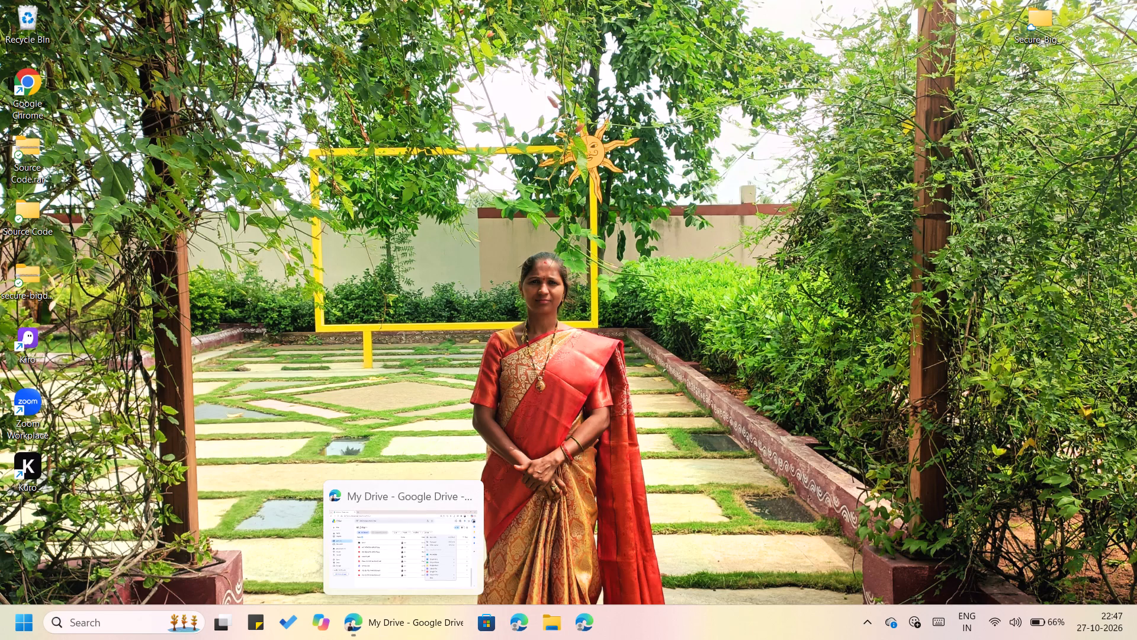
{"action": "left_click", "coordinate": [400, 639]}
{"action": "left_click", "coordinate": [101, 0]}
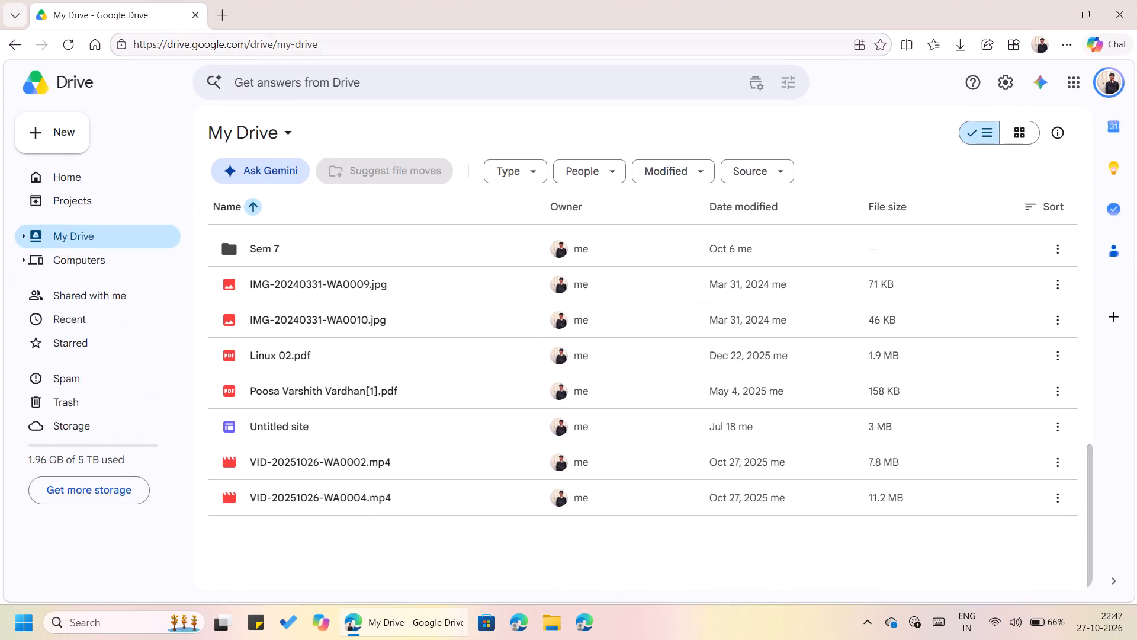
Create a new folder named cv cc in My Drive.
{"action": "scroll", "coordinate": [391, 271], "scroll_direction": "up", "scroll_amount": 9}
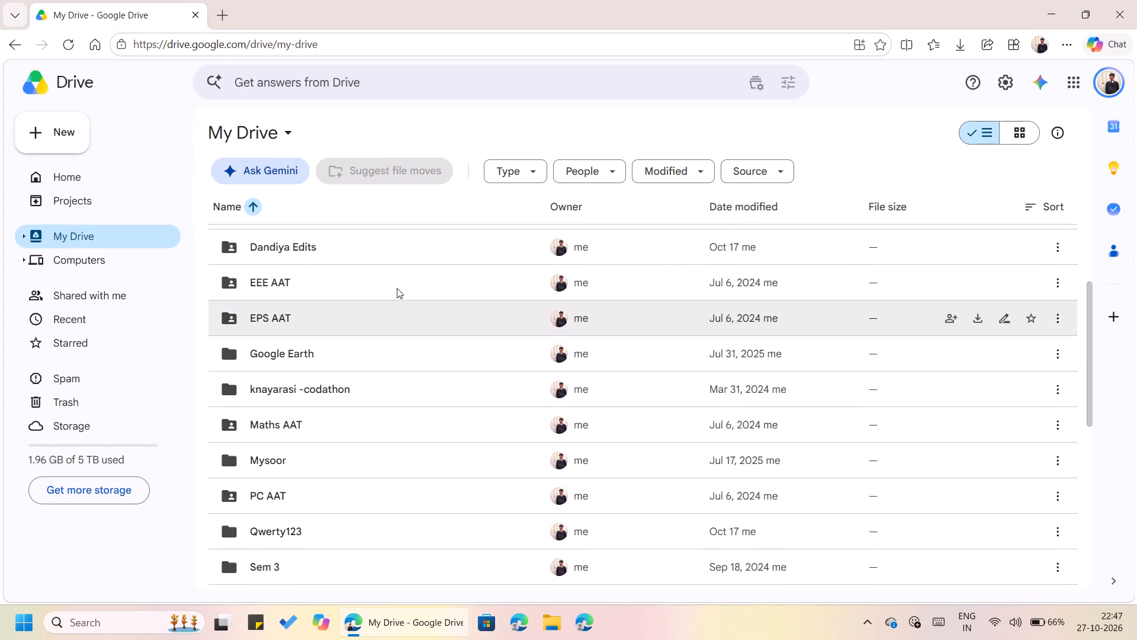
{"action": "scroll", "coordinate": [397, 288], "scroll_direction": "up", "scroll_amount": 8}
{"action": "scroll", "coordinate": [397, 299], "scroll_direction": "down", "scroll_amount": 4}
{"action": "scroll", "coordinate": [397, 299], "scroll_direction": "up", "scroll_amount": 5}
{"action": "scroll", "coordinate": [397, 299], "scroll_direction": "down", "scroll_amount": 19}
{"action": "right_click", "coordinate": [512, 547]}
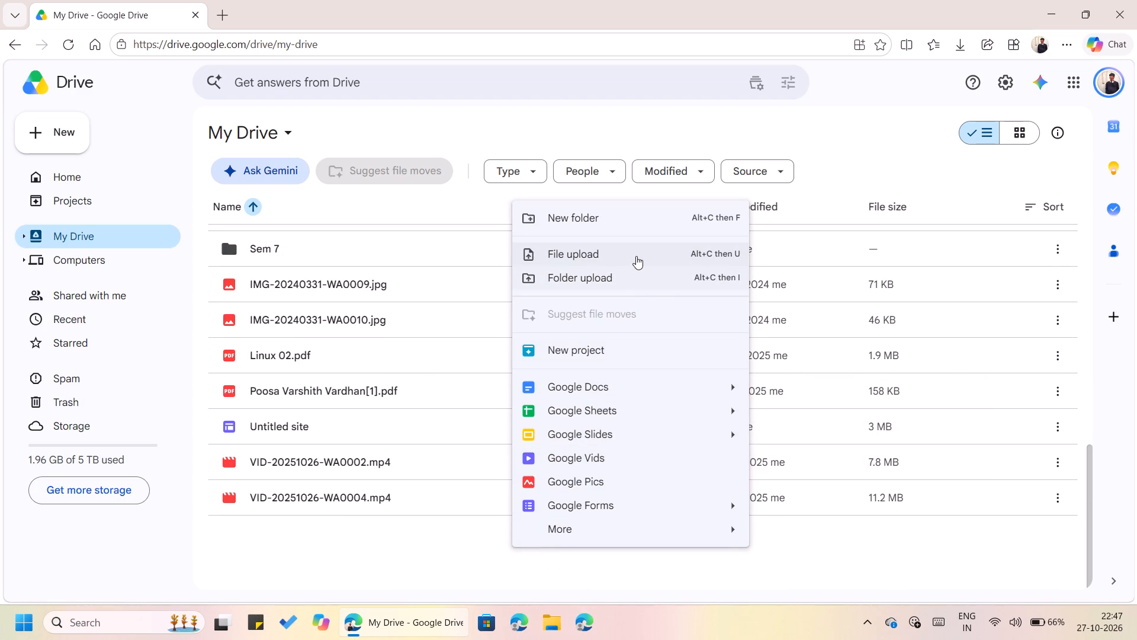
{"action": "left_click", "coordinate": [689, 214]}
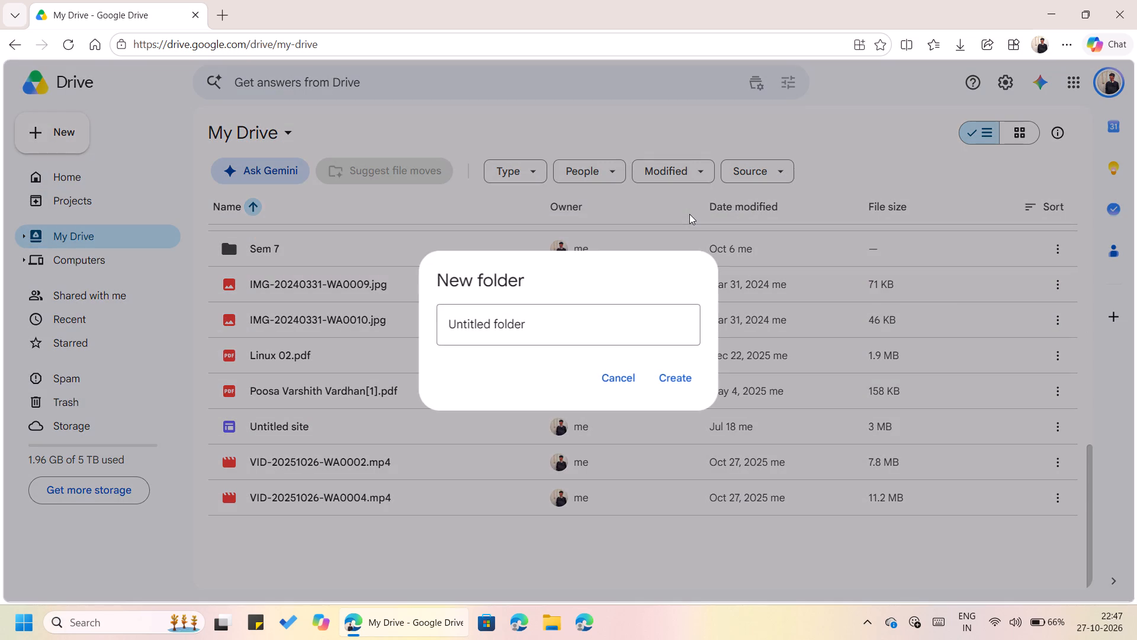
{"action": "type", "text": "cv"}
{"action": "key", "text": "space"}
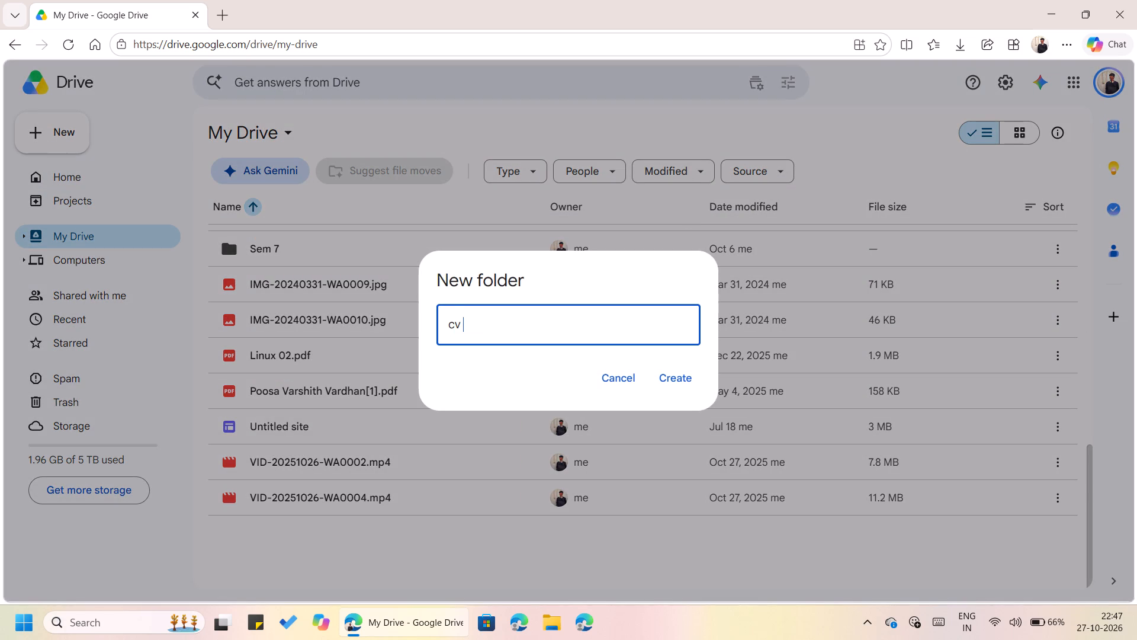
{"action": "type", "text": "cc"}
{"action": "left_click", "coordinate": [663, 386]}
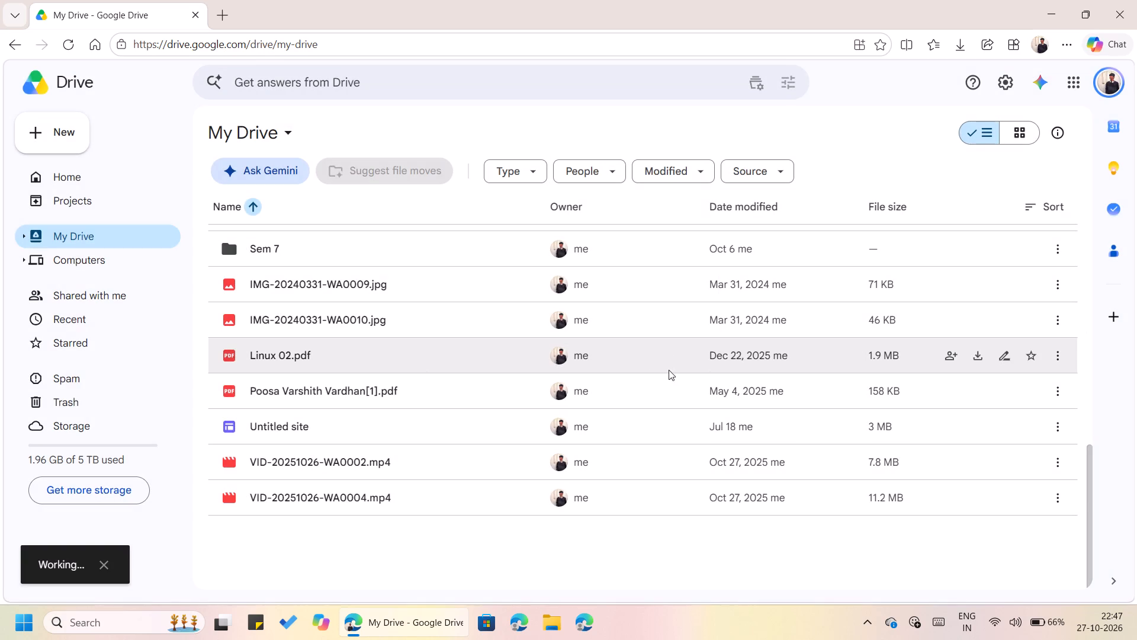
Rename the cv cc folder as CV CC.
{"action": "scroll", "coordinate": [453, 324], "scroll_direction": "up", "scroll_amount": 9}
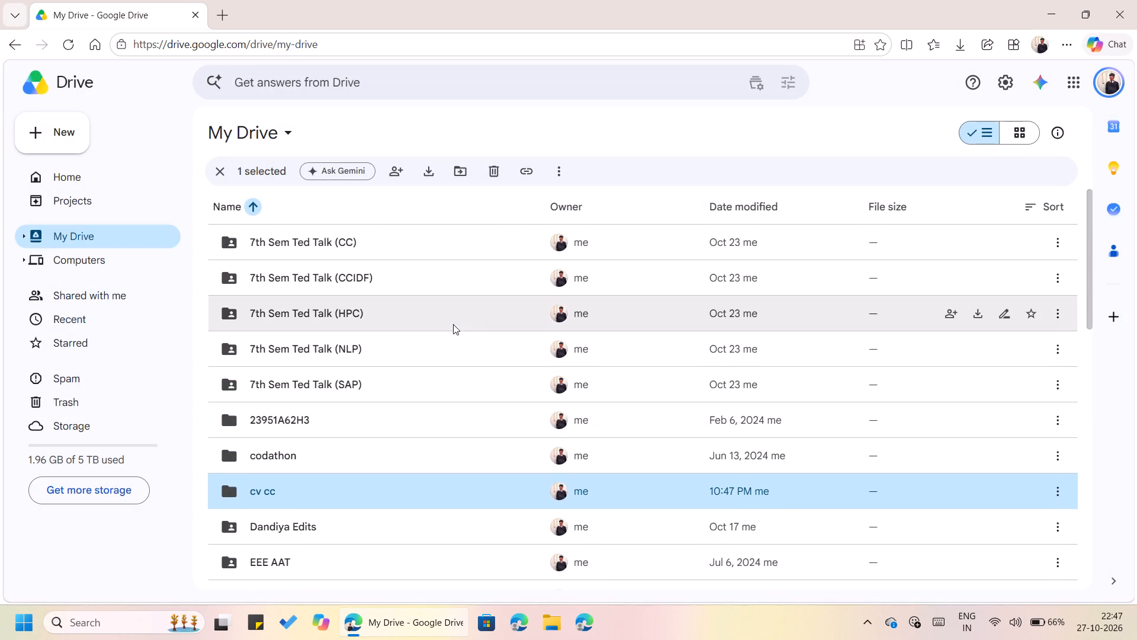
{"action": "scroll", "coordinate": [453, 324], "scroll_direction": "up", "scroll_amount": 6}
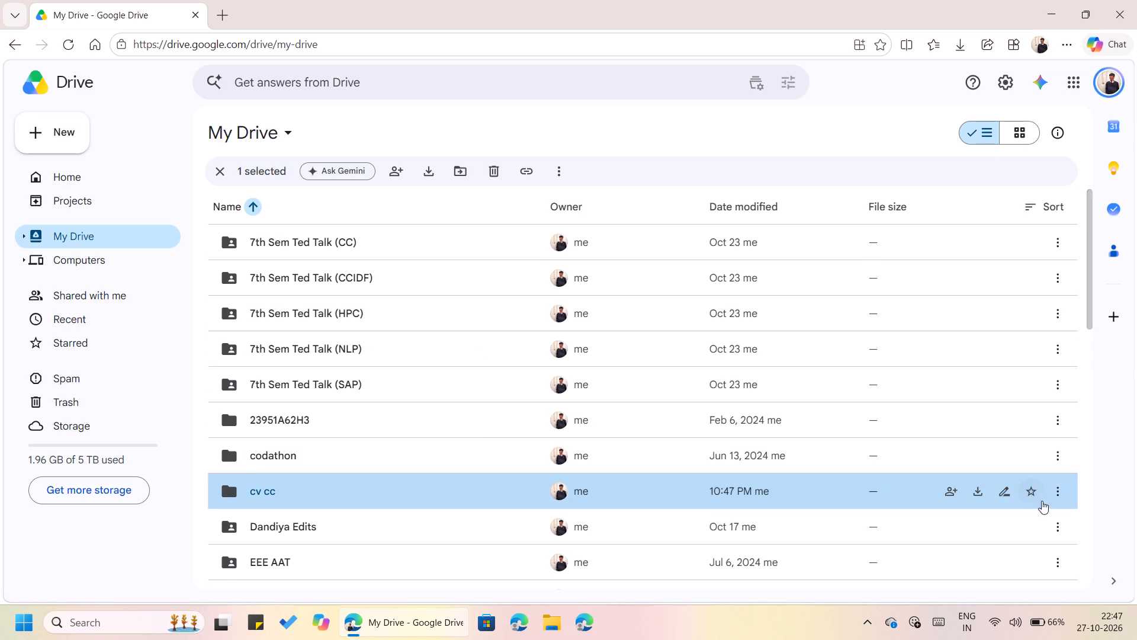
{"action": "left_click", "coordinate": [1060, 500]}
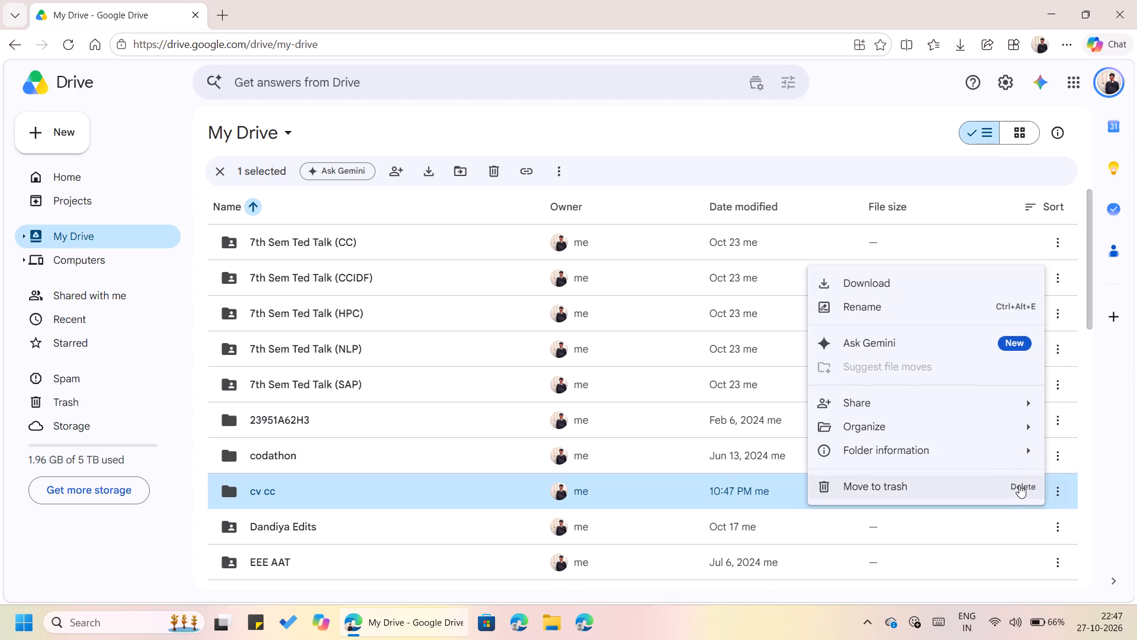
{"action": "left_click", "coordinate": [924, 303]}
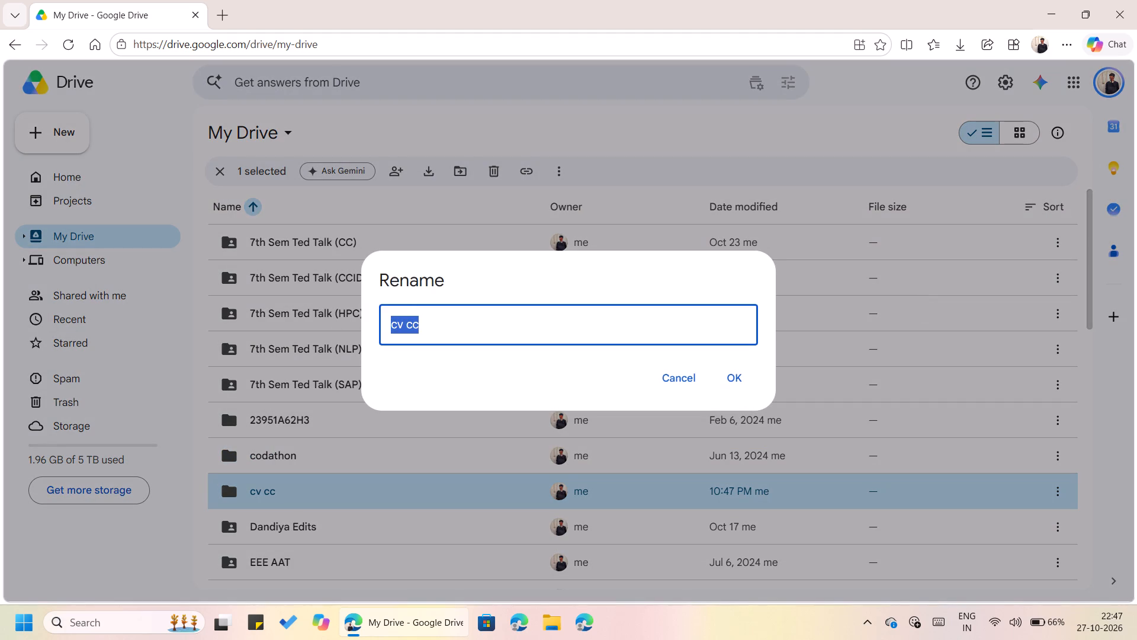
{"action": "type", "text": "CV CC"}
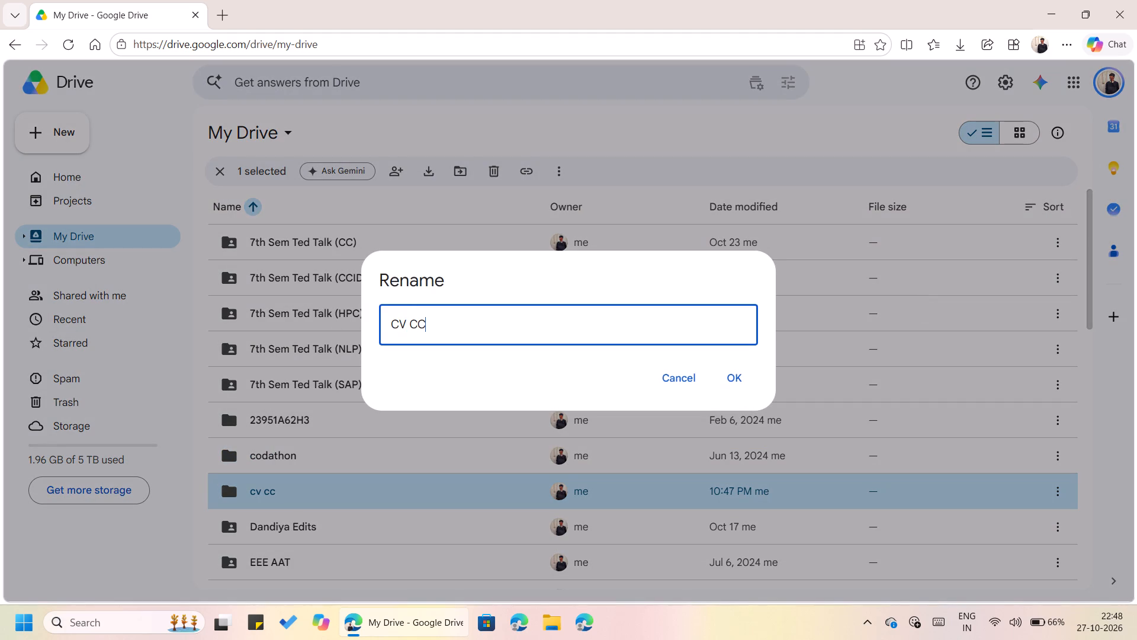
{"action": "left_click", "coordinate": [747, 377]}
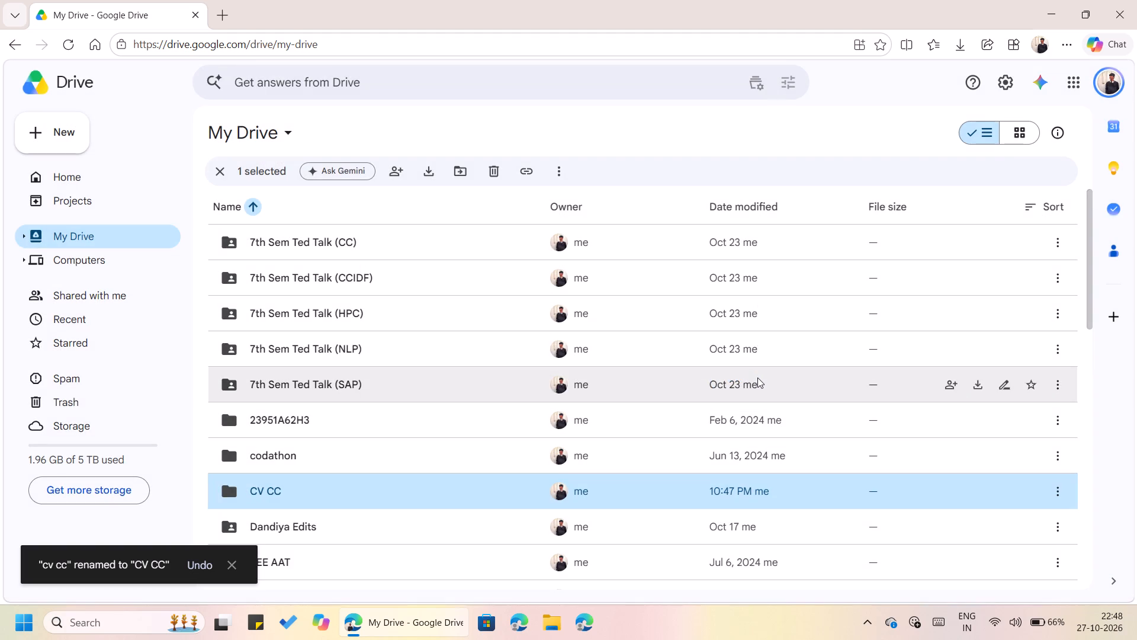
Create a new folder named CV CCIDF in My Drive.
{"action": "scroll", "coordinate": [662, 297], "scroll_direction": "down", "scroll_amount": 5}
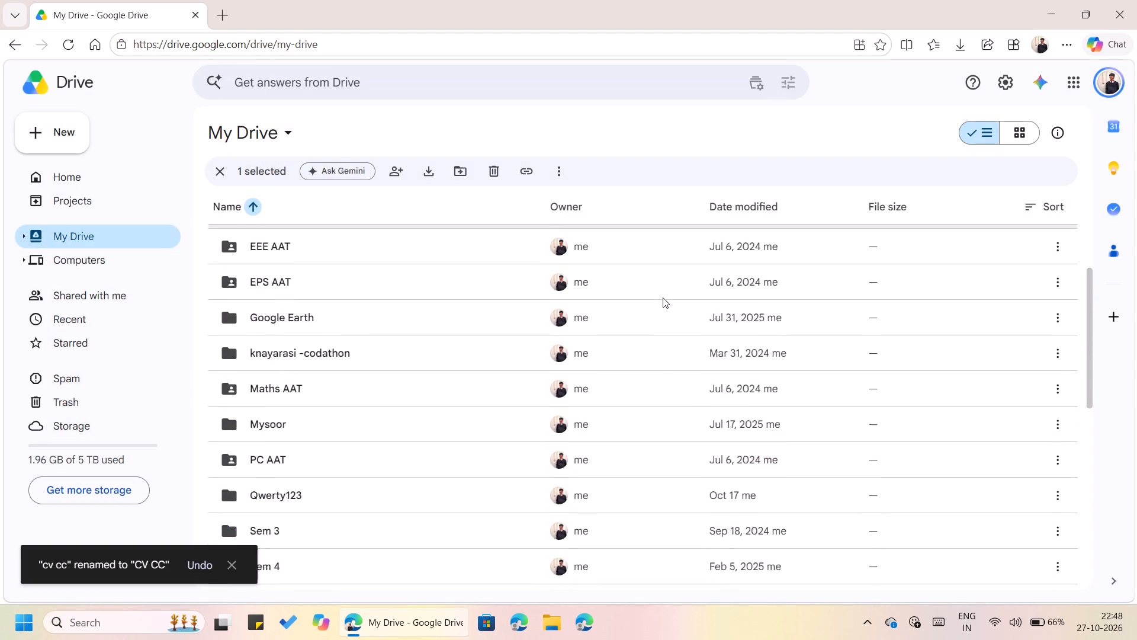
{"action": "scroll", "coordinate": [663, 297], "scroll_direction": "down", "scroll_amount": 16}
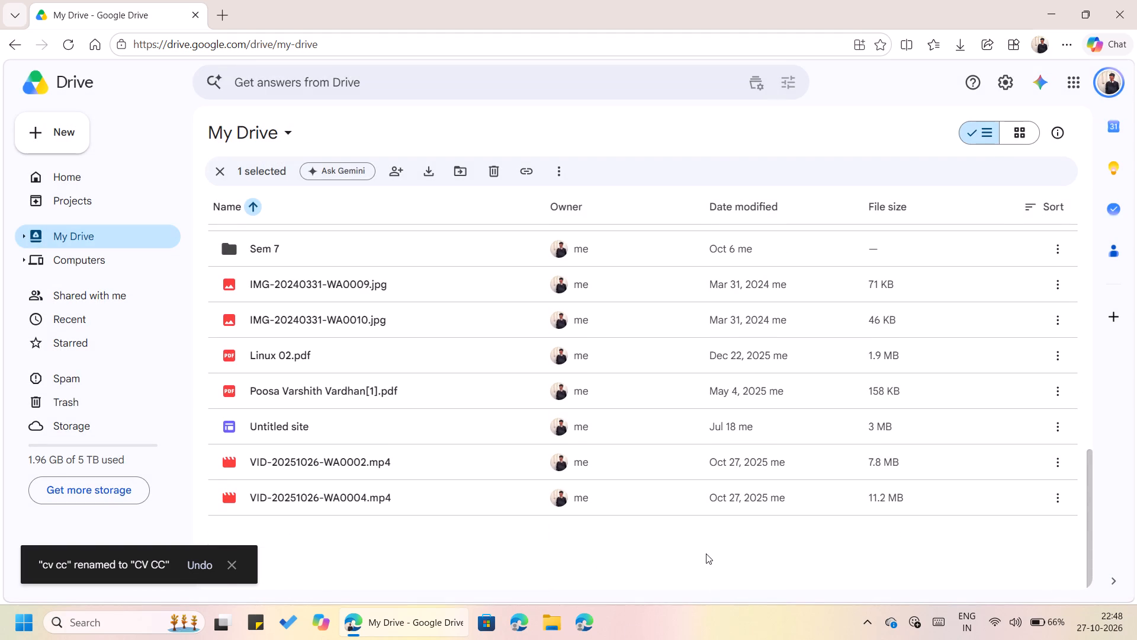
{"action": "right_click", "coordinate": [707, 544]}
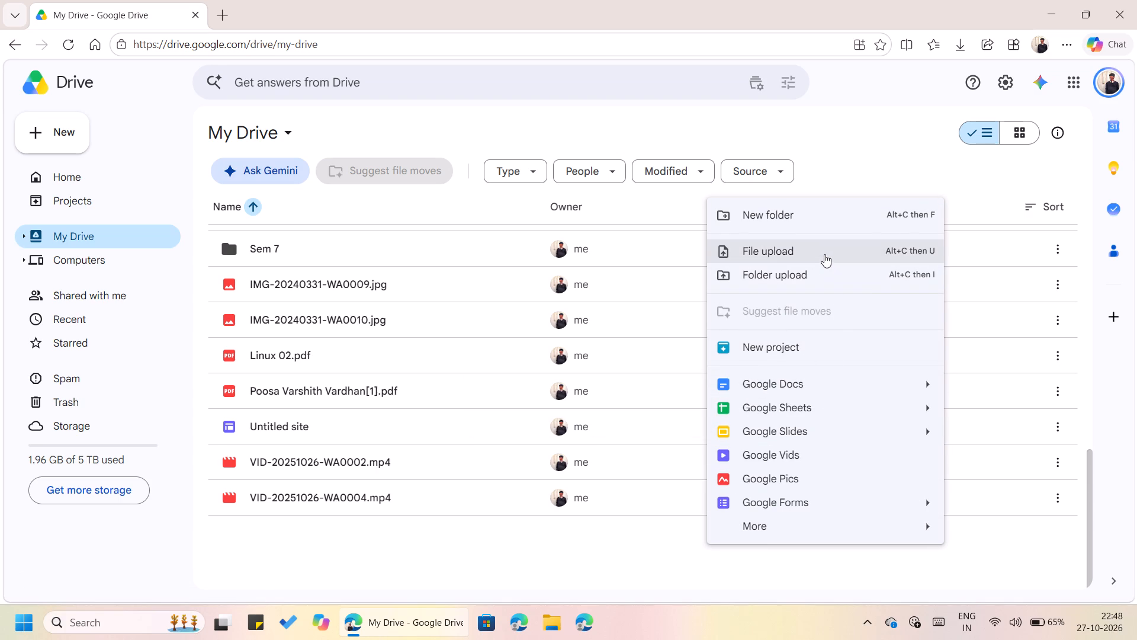
{"action": "scroll", "coordinate": [409, 331], "scroll_direction": "up", "scroll_amount": 17}
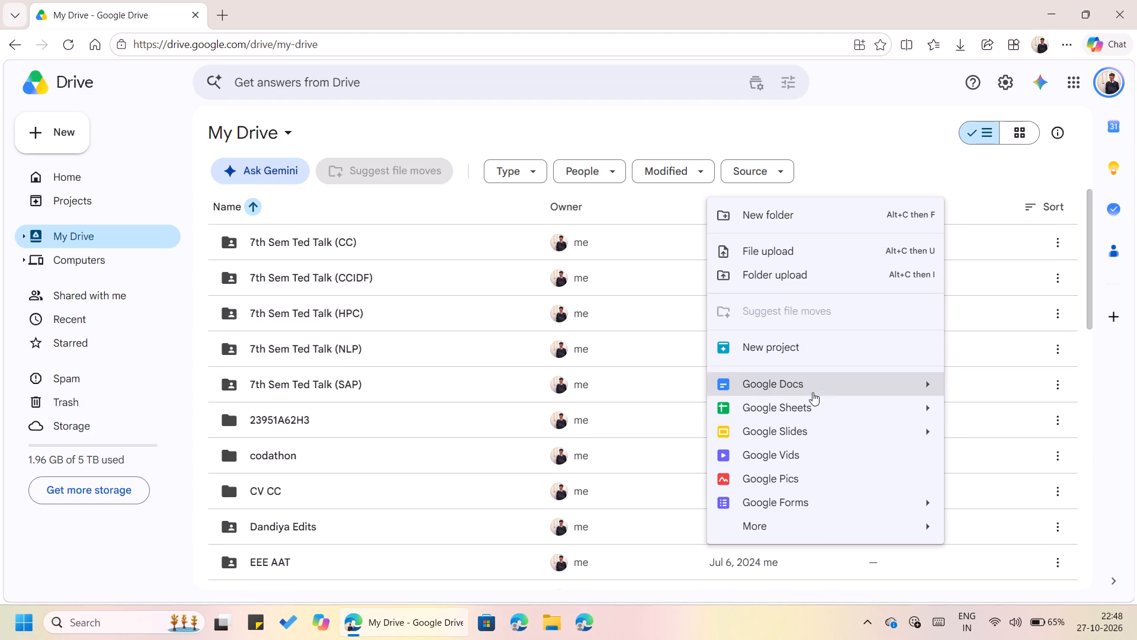
{"action": "left_click", "coordinate": [812, 218]}
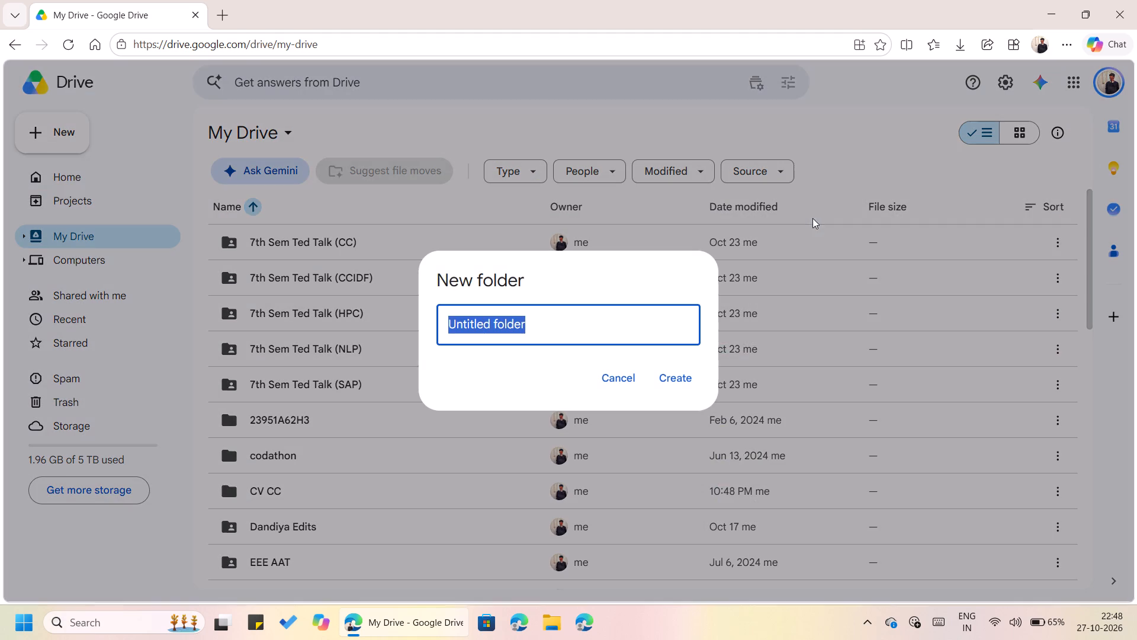
{"action": "type", "text": "cv ccidf"}
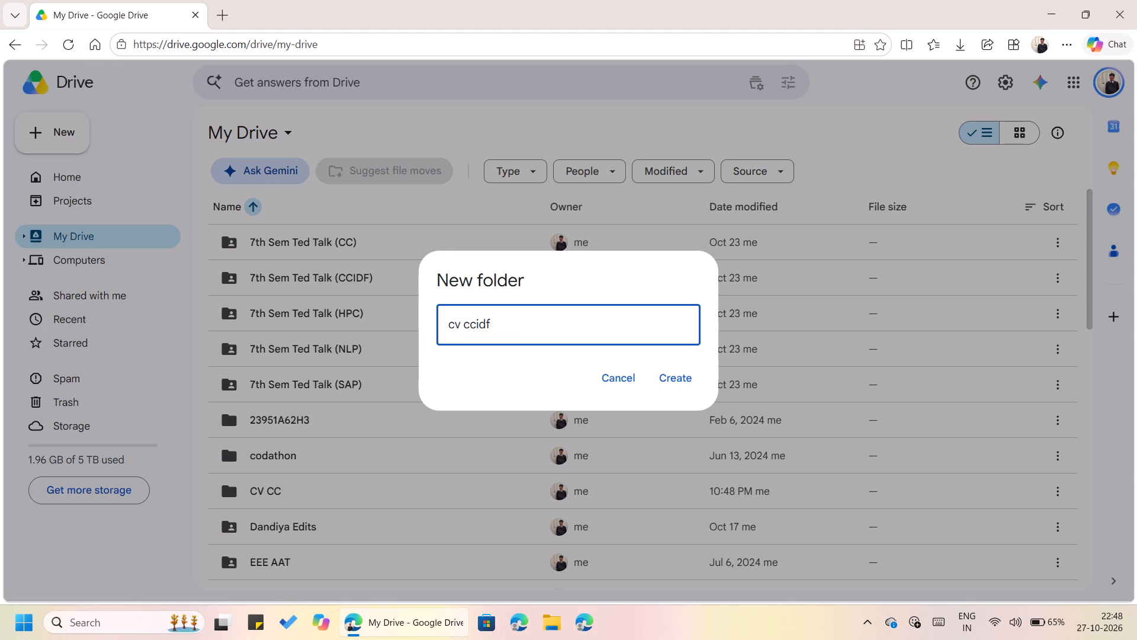
{"action": "type", "text": "CC C"}
{"action": "key", "text": "shift+BackSpace"}
{"action": "key", "text": "shift+BackSpace"}
{"action": "key", "text": "shift+BackSpace"}
{"action": "type", "text": "V CCI"}
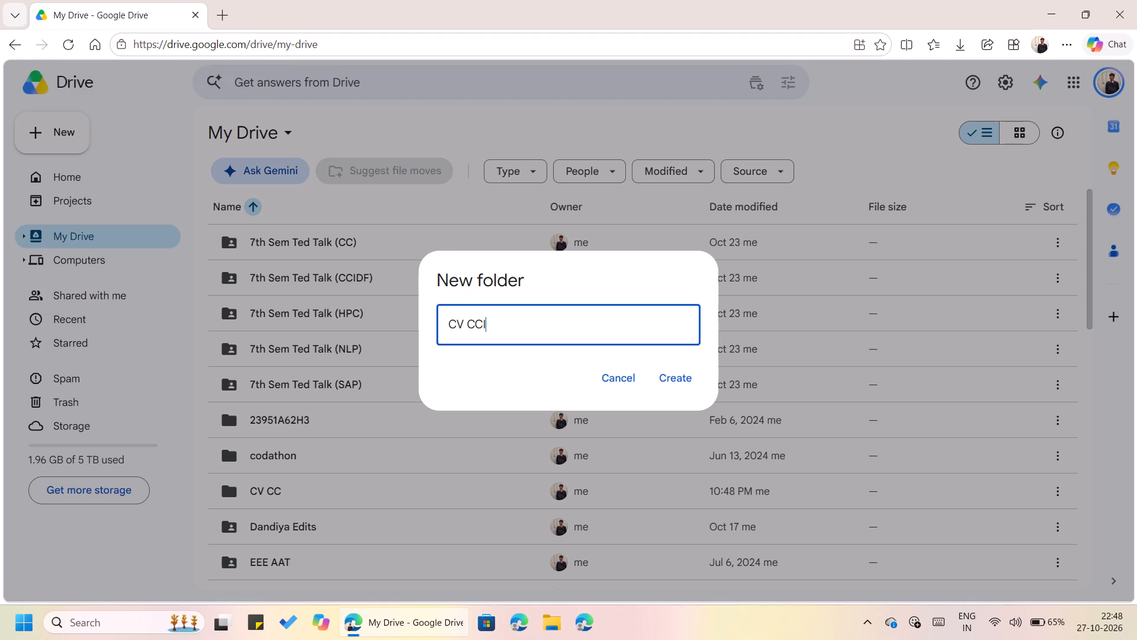
{"action": "key", "text": "shift+BackSpace"}
{"action": "type", "text": "IDF"}
{"action": "key", "text": "Return"}
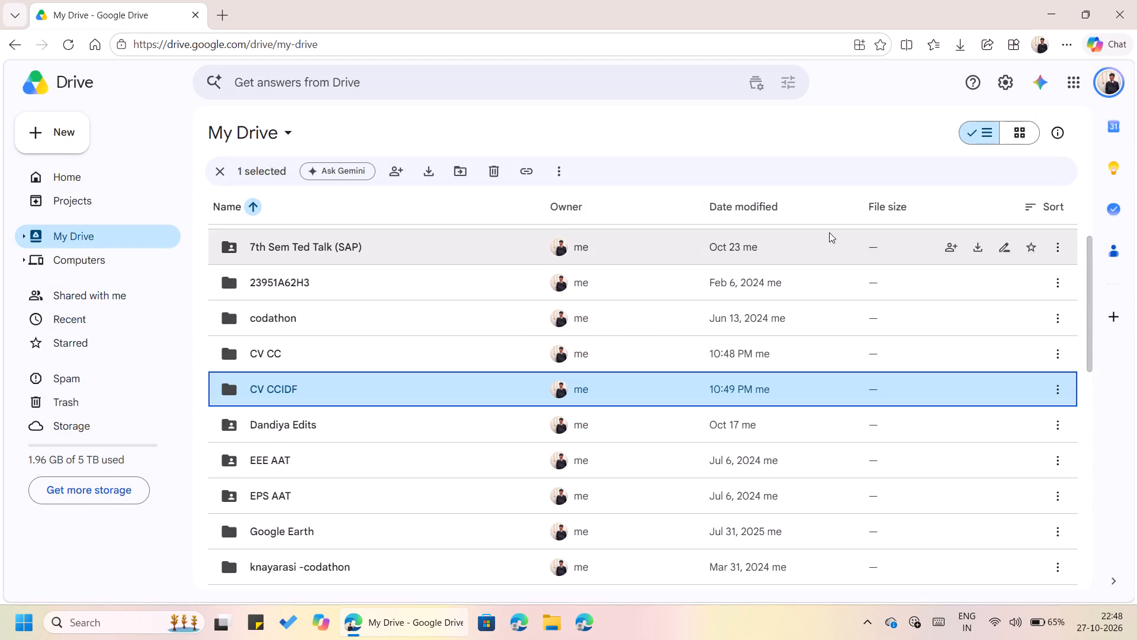
Create a new folder named CV HPC in My Drive.
{"action": "scroll", "coordinate": [525, 323], "scroll_direction": "up", "scroll_amount": 17}
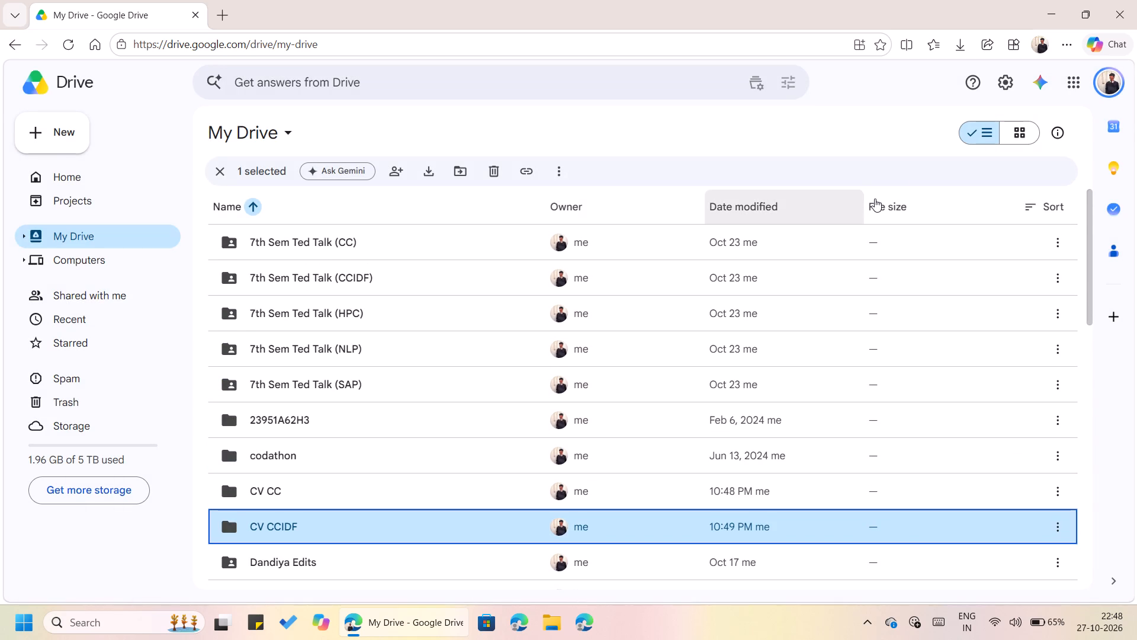
{"action": "right_click", "coordinate": [1094, 559]}
{"action": "scroll", "coordinate": [824, 335], "scroll_direction": "down", "scroll_amount": 19}
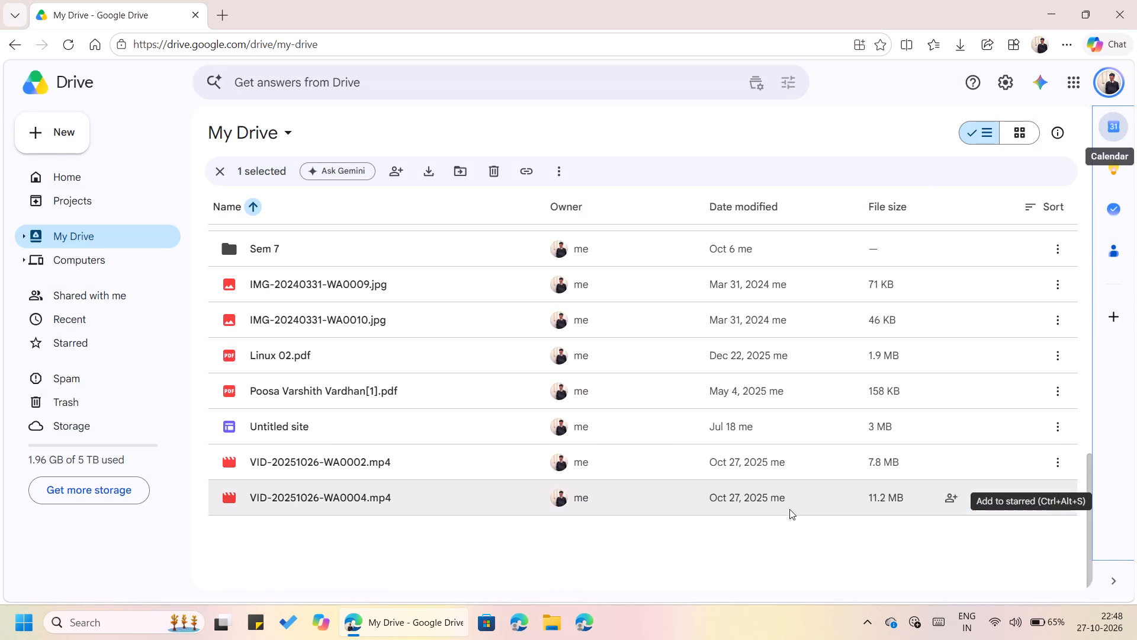
{"action": "right_click", "coordinate": [767, 536]}
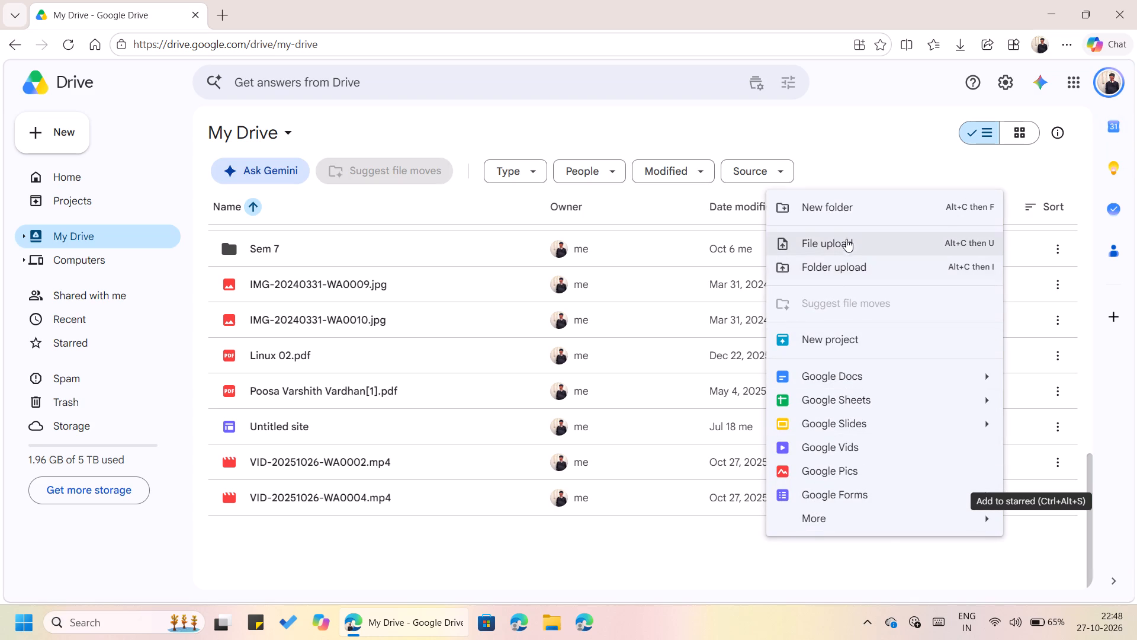
{"action": "left_click", "coordinate": [849, 204]}
{"action": "type", "text": "CV HPC"}
{"action": "key", "text": "Return"}
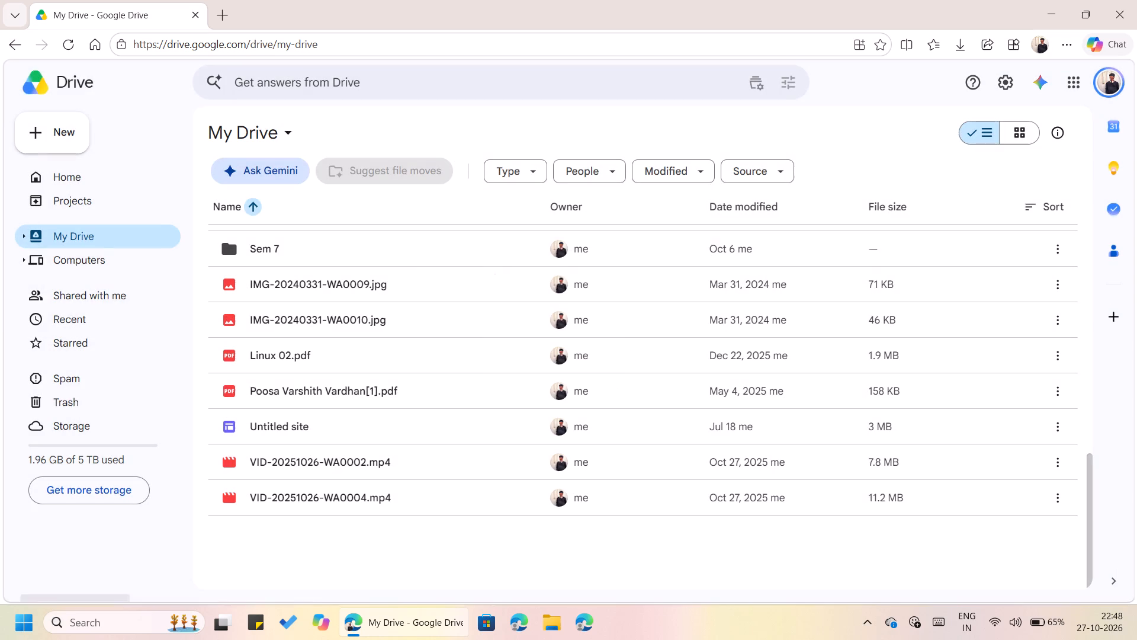
{"action": "scroll", "coordinate": [690, 305], "scroll_direction": "up", "scroll_amount": 19}
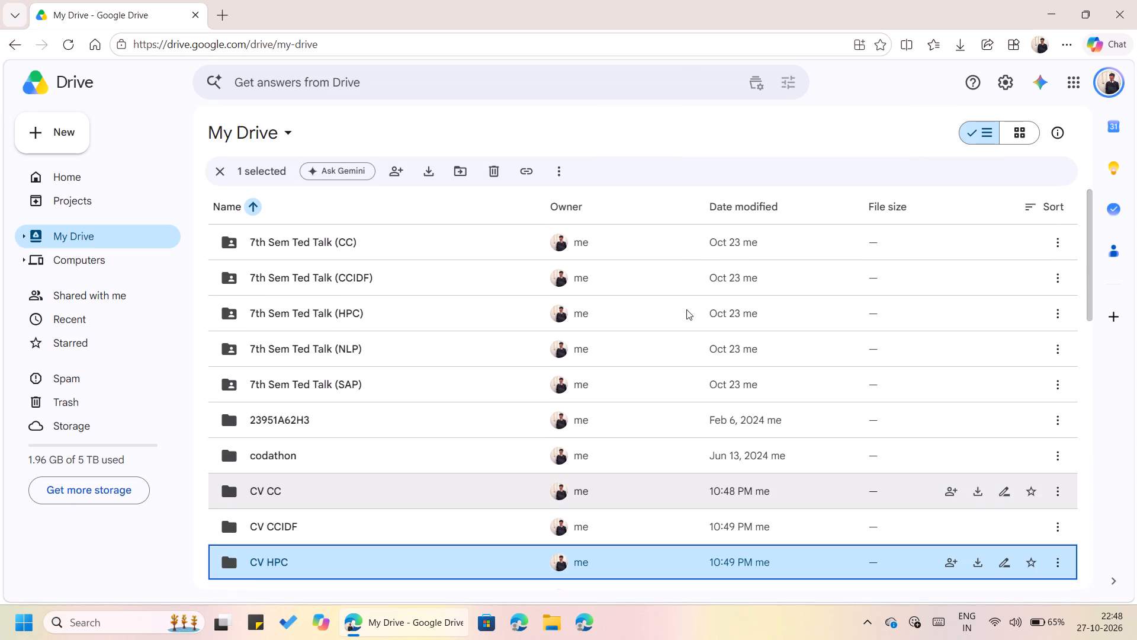
{"action": "scroll", "coordinate": [778, 418], "scroll_direction": "down", "scroll_amount": 15}
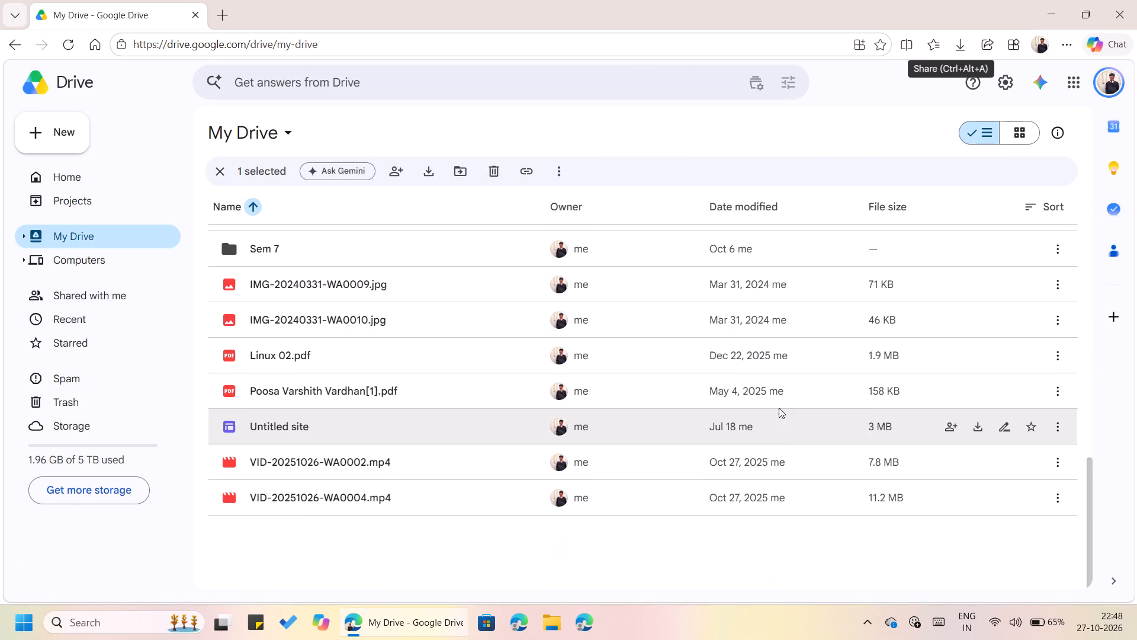
Create a new folder named CV NLP in My Drive.
{"action": "scroll", "coordinate": [779, 408], "scroll_direction": "down", "scroll_amount": 3}
{"action": "right_click", "coordinate": [808, 538]}
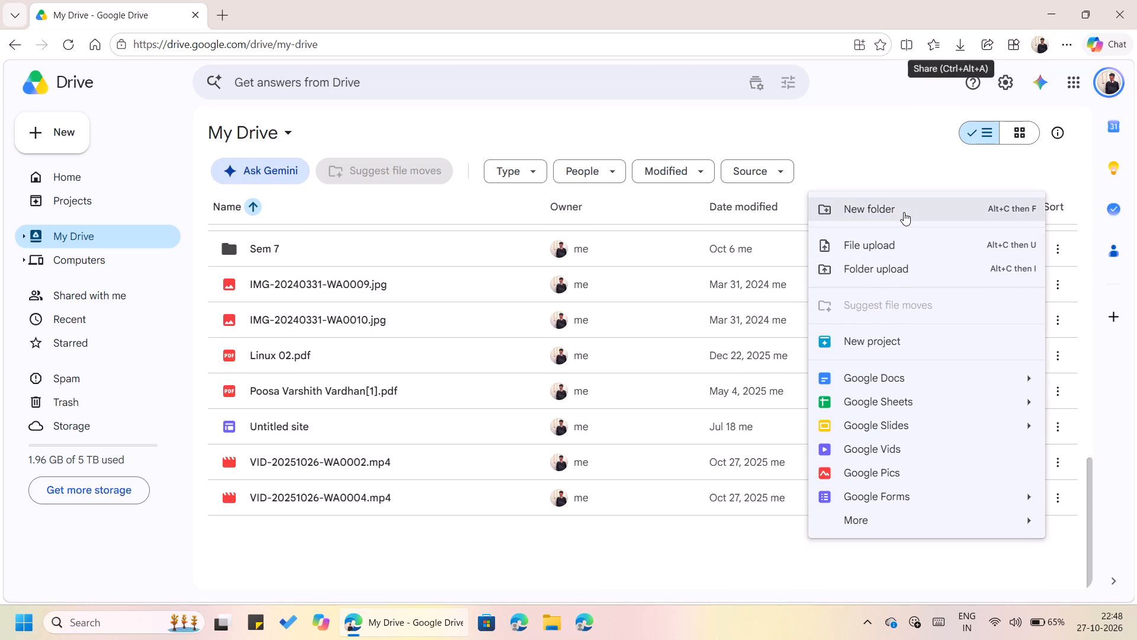
{"action": "left_click", "coordinate": [904, 212]}
{"action": "type", "text": "CV NLP"}
{"action": "key", "text": "Return"}
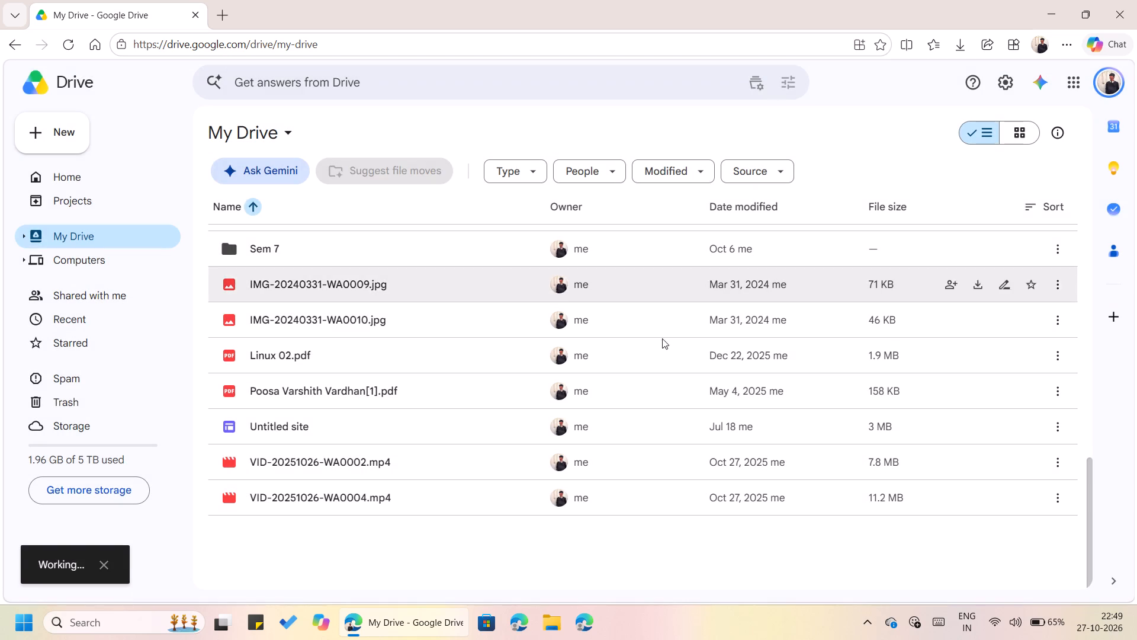
Create a new folder named CV SAP in My Drive.
{"action": "scroll", "coordinate": [640, 362], "scroll_direction": "up", "scroll_amount": 20}
{"action": "scroll", "coordinate": [640, 362], "scroll_direction": "up", "scroll_amount": 6}
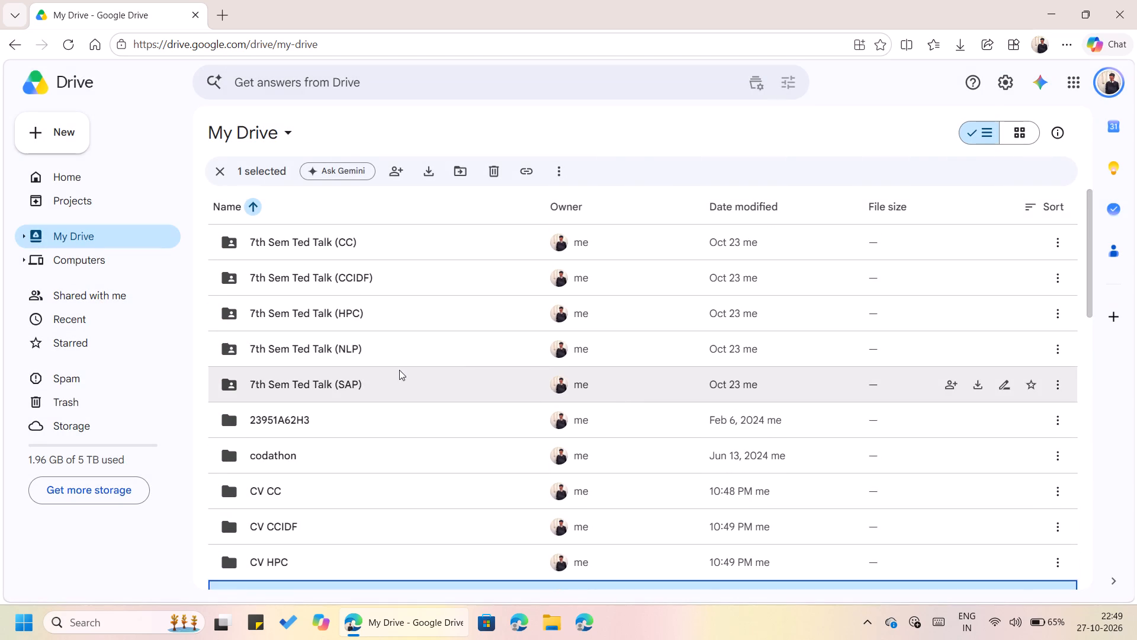
{"action": "scroll", "coordinate": [399, 370], "scroll_direction": "down", "scroll_amount": 20}
{"action": "right_click", "coordinate": [468, 533]}
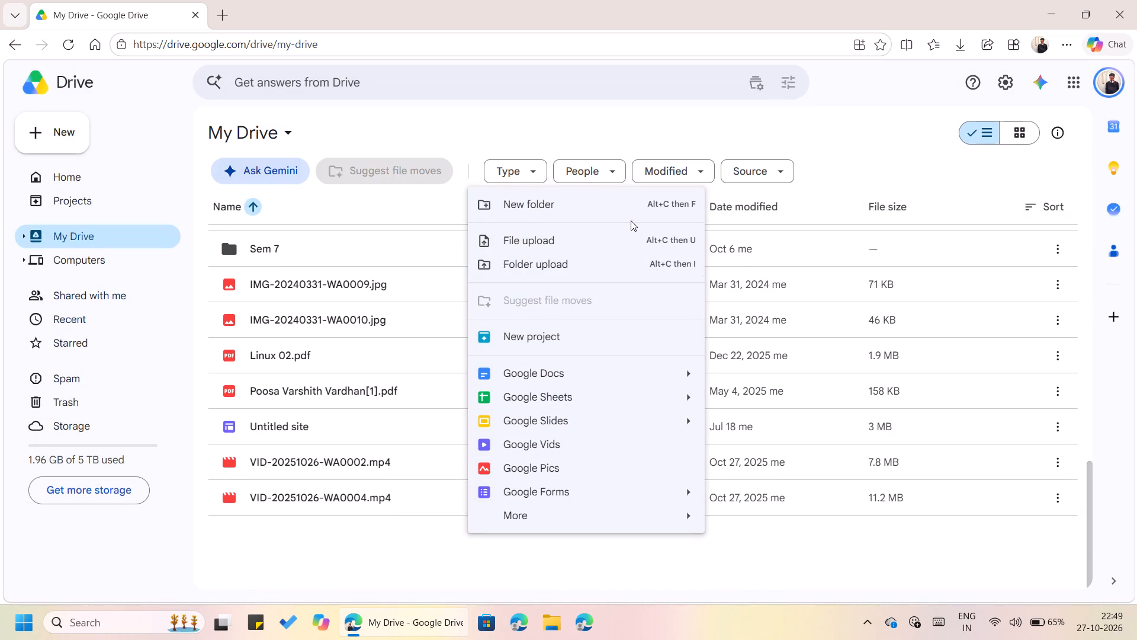
{"action": "left_click", "coordinate": [638, 209]}
{"action": "type", "text": "CV SAP"}
{"action": "key", "text": "Return"}
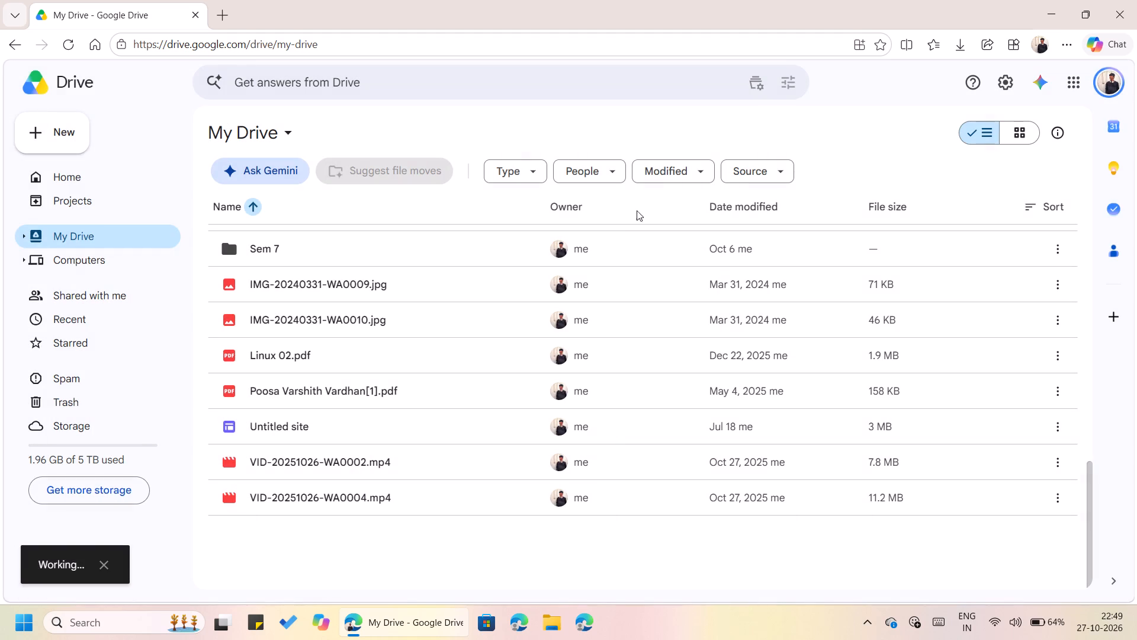
Look through the My Drive list to check the CV folders created for each subject.
{"action": "scroll", "coordinate": [471, 353], "scroll_direction": "up", "scroll_amount": 15}
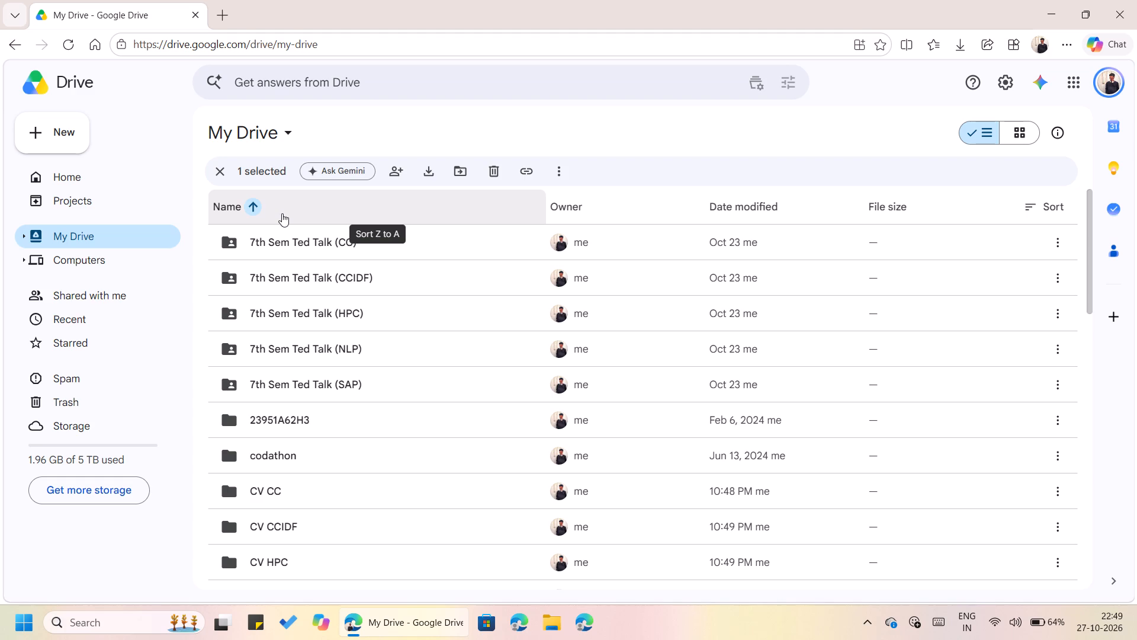
{"action": "scroll", "coordinate": [428, 435], "scroll_direction": "up", "scroll_amount": 6}
{"action": "scroll", "coordinate": [435, 436], "scroll_direction": "down", "scroll_amount": 6}
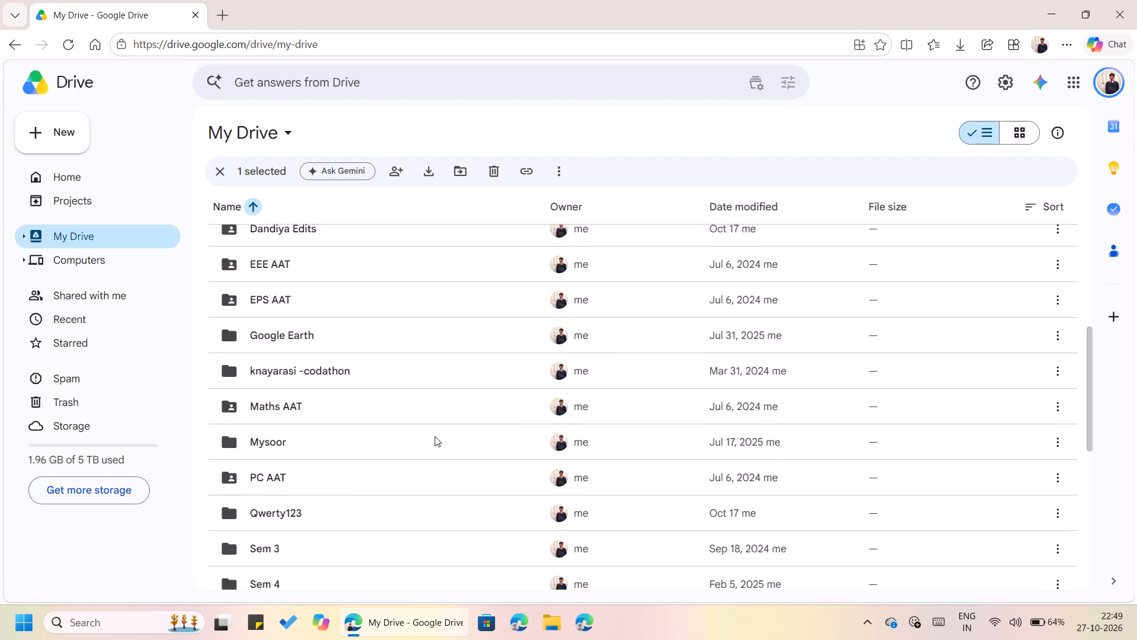
{"action": "scroll", "coordinate": [435, 443], "scroll_direction": "down", "scroll_amount": 6}
{"action": "scroll", "coordinate": [435, 445], "scroll_direction": "up", "scroll_amount": 19}
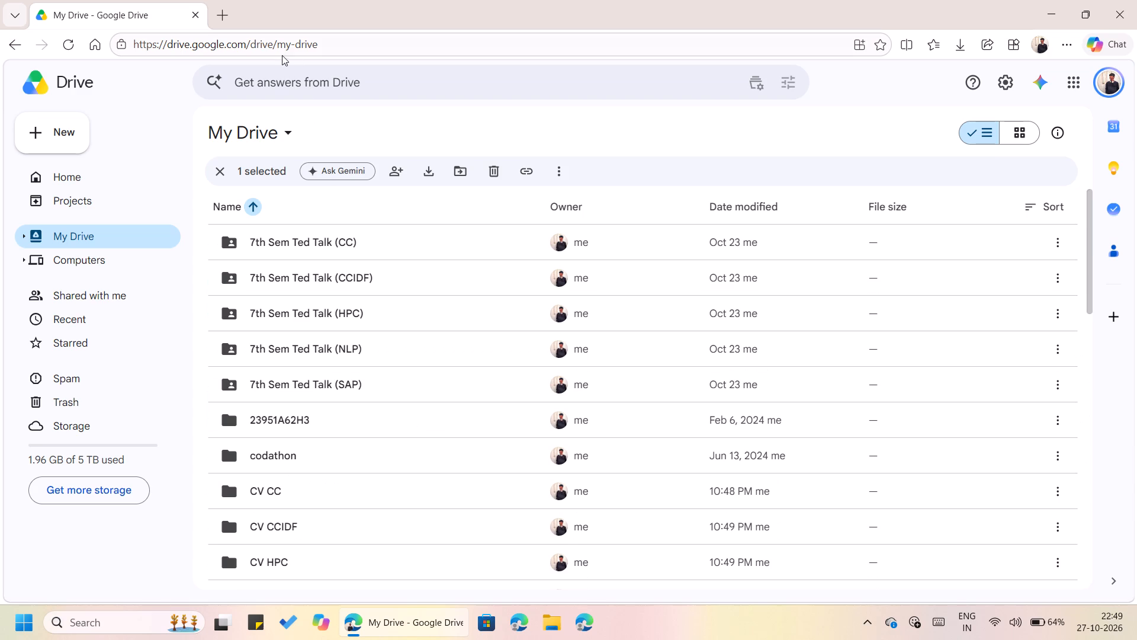
{"action": "scroll", "coordinate": [349, 328], "scroll_direction": "down", "scroll_amount": 5}
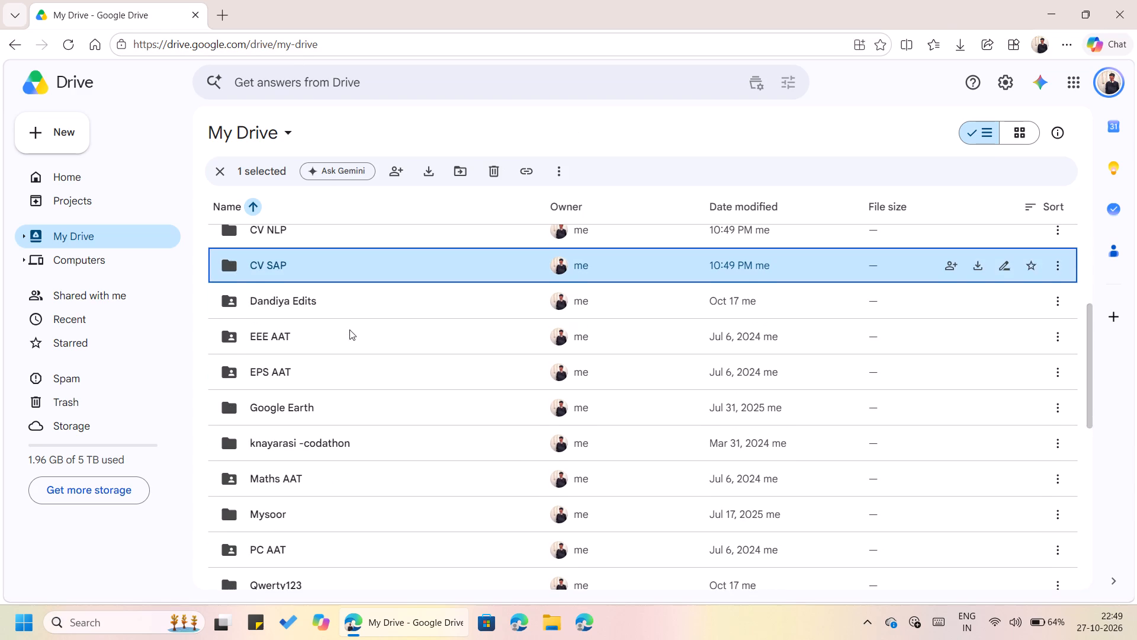
{"action": "scroll", "coordinate": [380, 427], "scroll_direction": "down", "scroll_amount": 3}
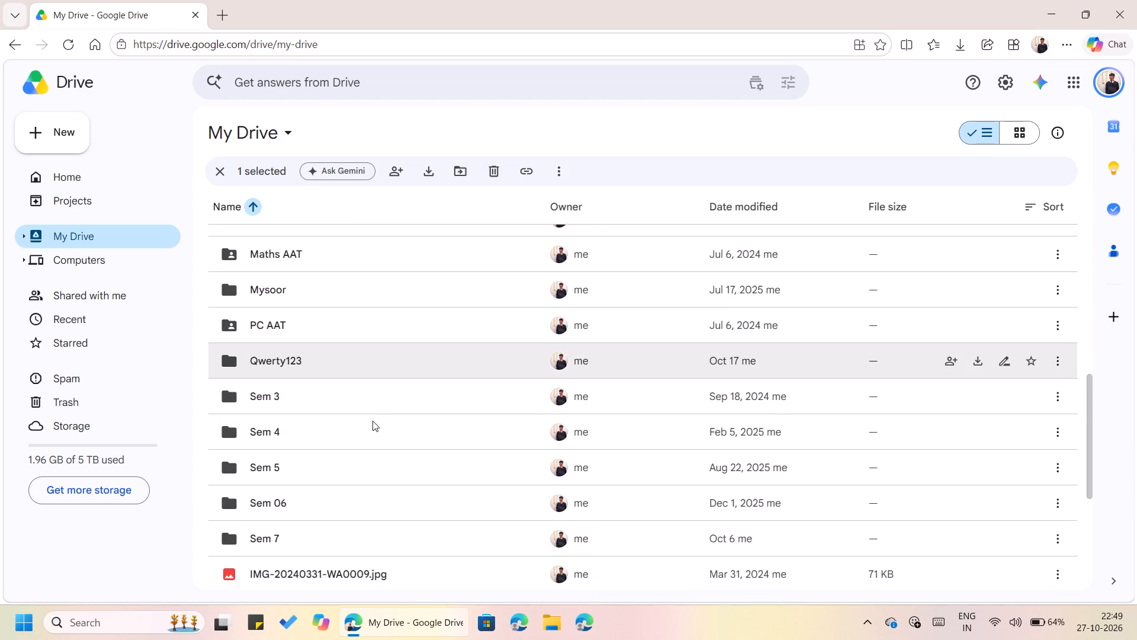
{"action": "scroll", "coordinate": [372, 421], "scroll_direction": "up", "scroll_amount": 9}
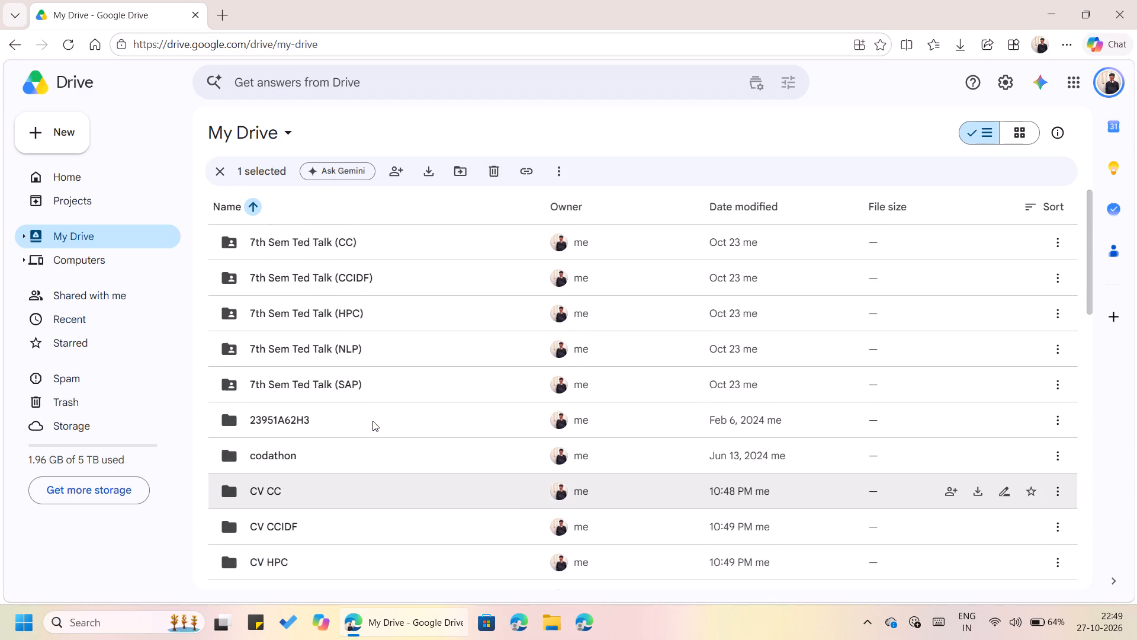
Start a file upload into the CV CC folder and look through Downloads for the CC concept video files.
{"action": "scroll", "coordinate": [372, 421], "scroll_direction": "down", "scroll_amount": 3}
{"action": "double_click", "coordinate": [384, 269]}
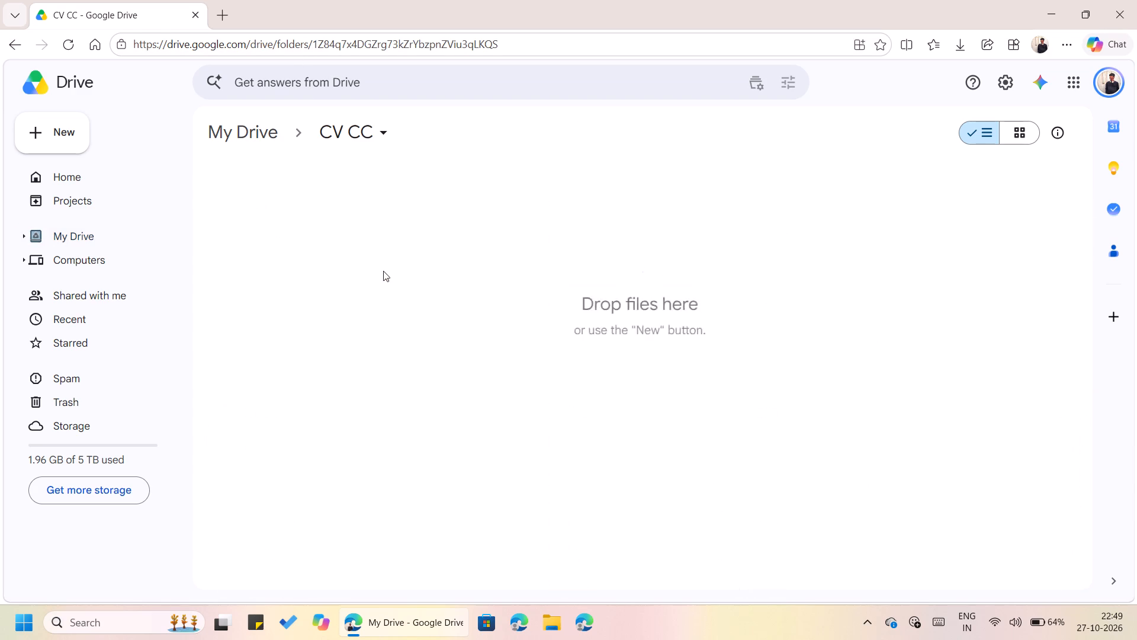
{"action": "right_click", "coordinate": [491, 332]}
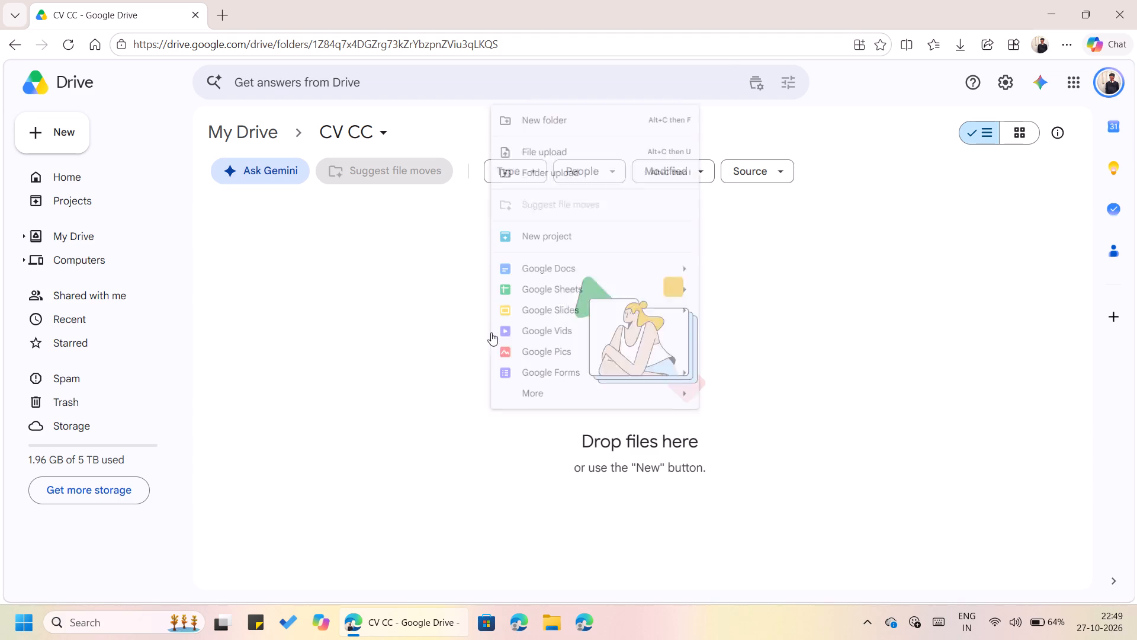
{"action": "left_click", "coordinate": [585, 114]}
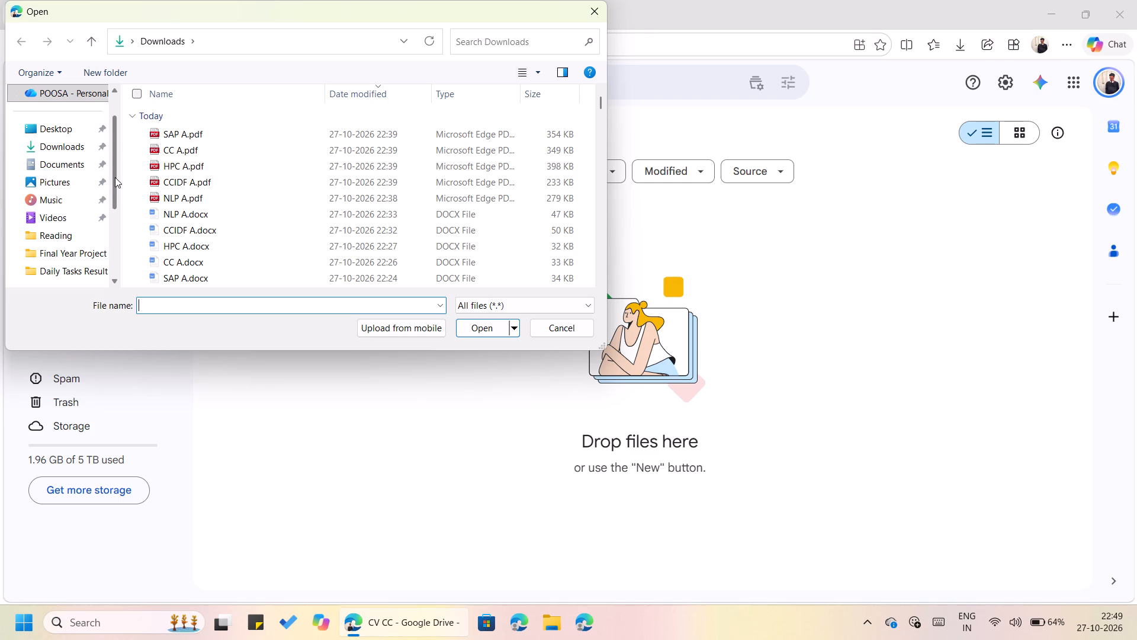
{"action": "scroll", "coordinate": [203, 193], "scroll_direction": "down", "scroll_amount": 2}
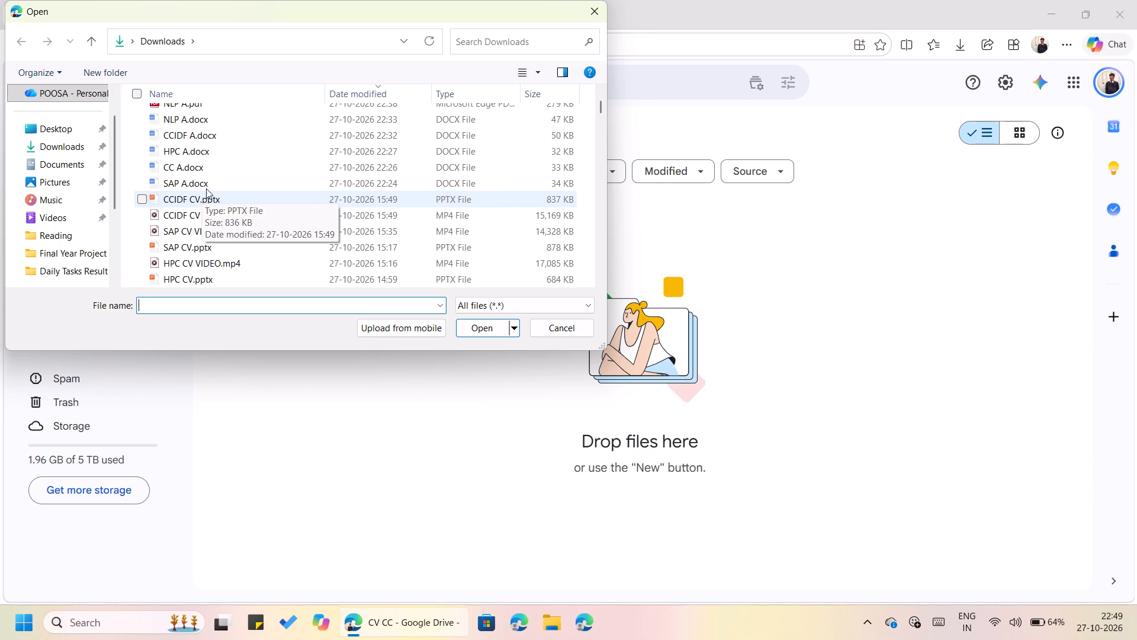
{"action": "scroll", "coordinate": [224, 184], "scroll_direction": "up", "scroll_amount": 2}
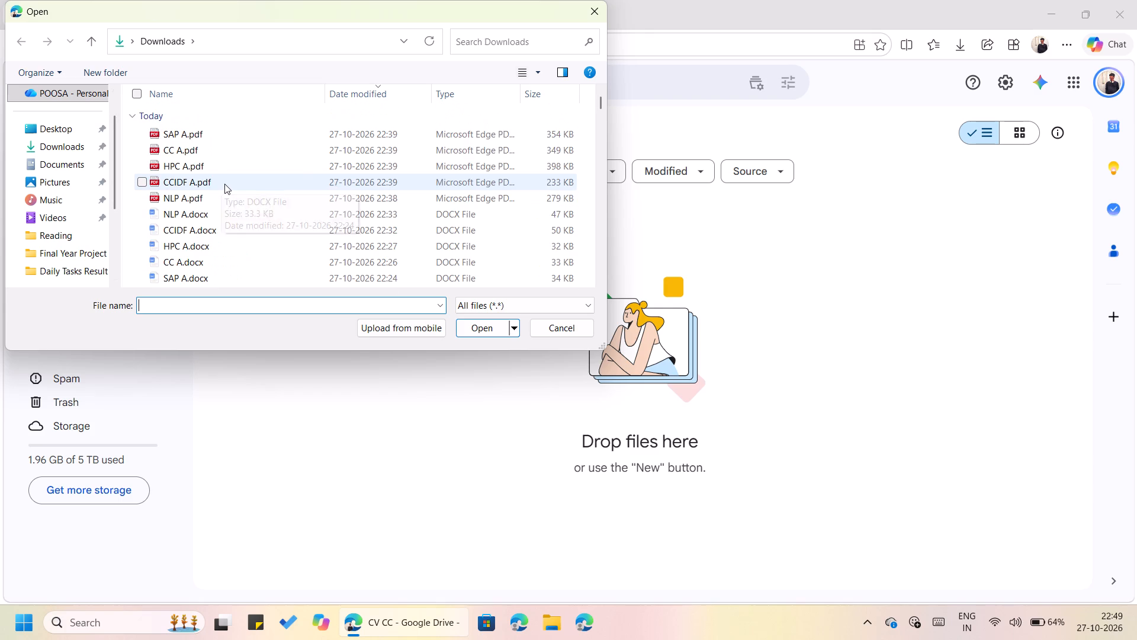
{"action": "scroll", "coordinate": [224, 184], "scroll_direction": "up", "scroll_amount": 1}
{"action": "scroll", "coordinate": [224, 184], "scroll_direction": "down", "scroll_amount": 1}
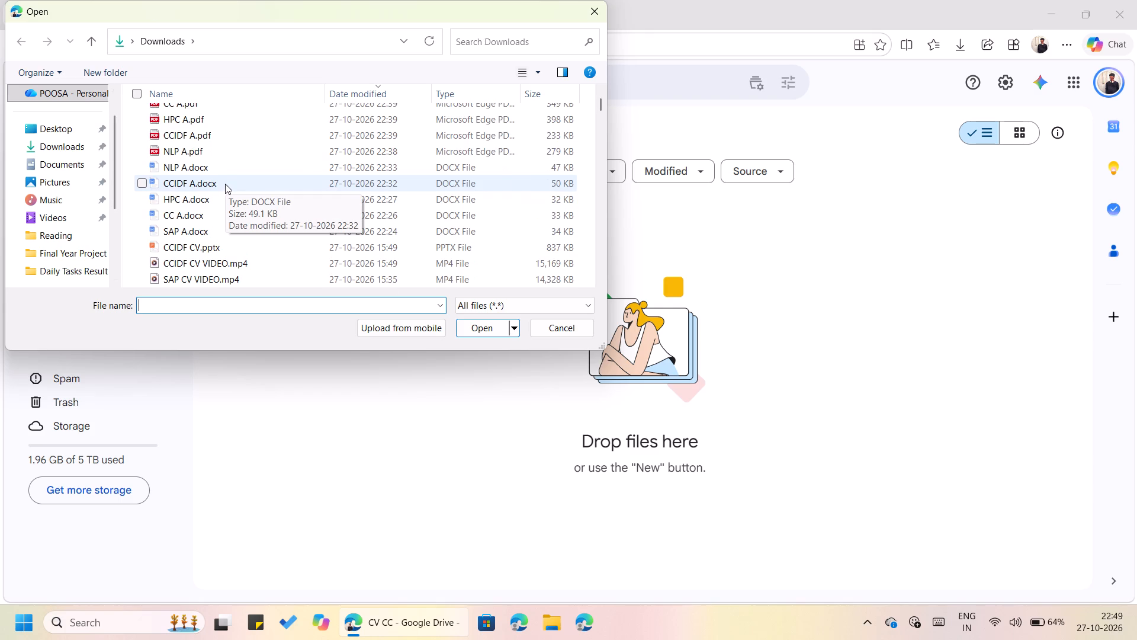
{"action": "scroll", "coordinate": [225, 184], "scroll_direction": "down", "scroll_amount": 1}
{"action": "scroll", "coordinate": [225, 184], "scroll_direction": "up", "scroll_amount": 3}
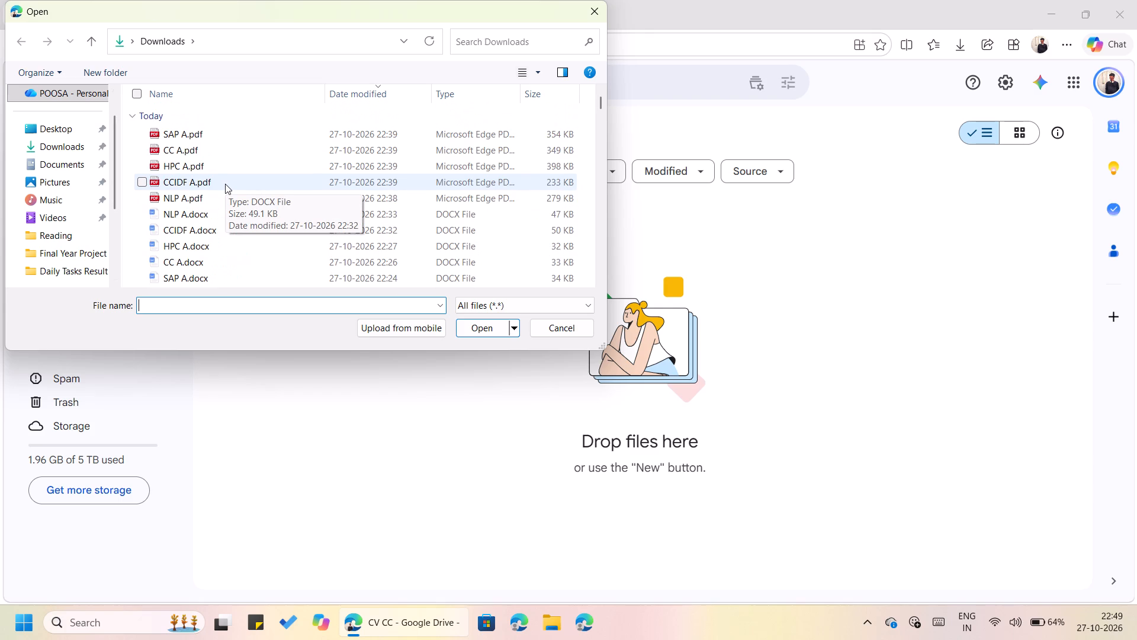
Cancel the file upload into the CV CC folder and close the browser window.
{"action": "scroll", "coordinate": [225, 184], "scroll_direction": "down", "scroll_amount": 1}
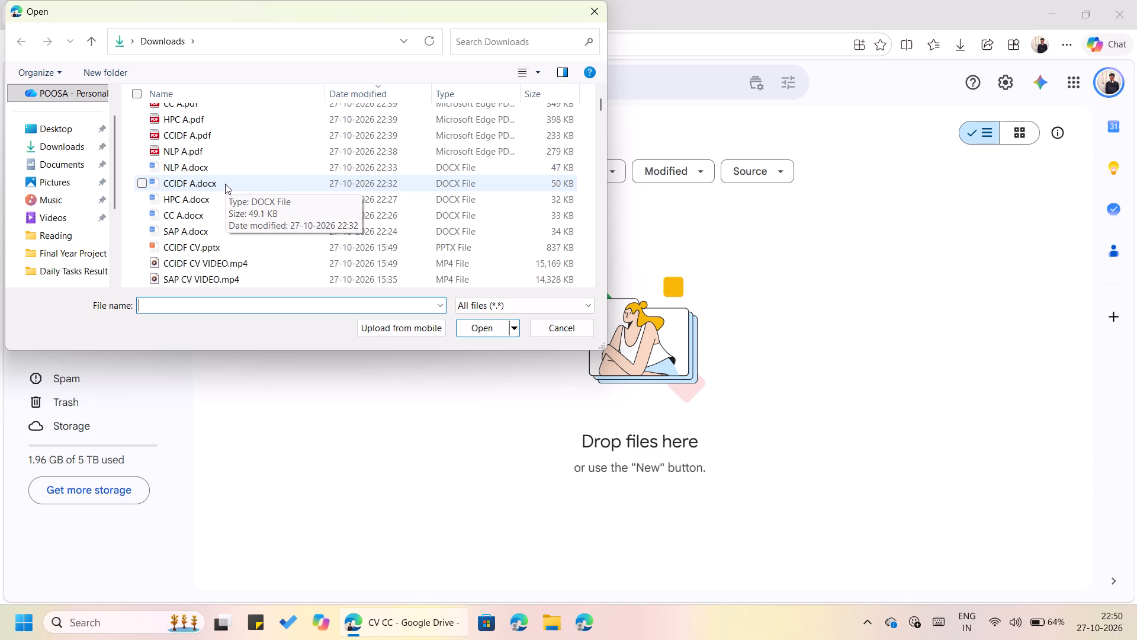
{"action": "left_click", "coordinate": [1136, 0]}
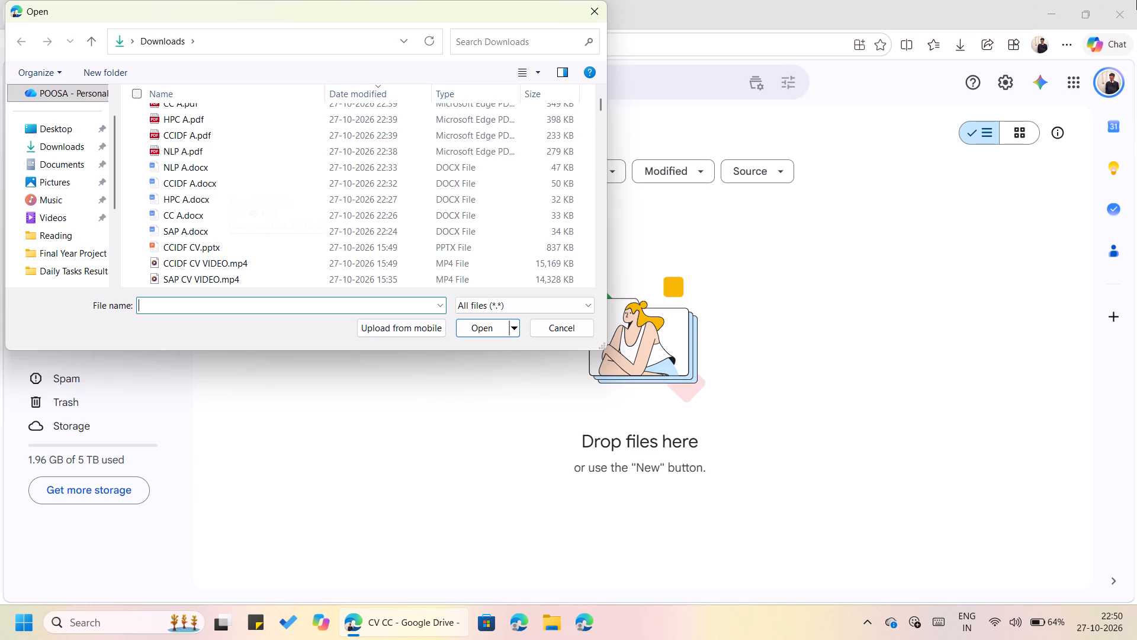
{"action": "left_click", "coordinate": [599, 22]}
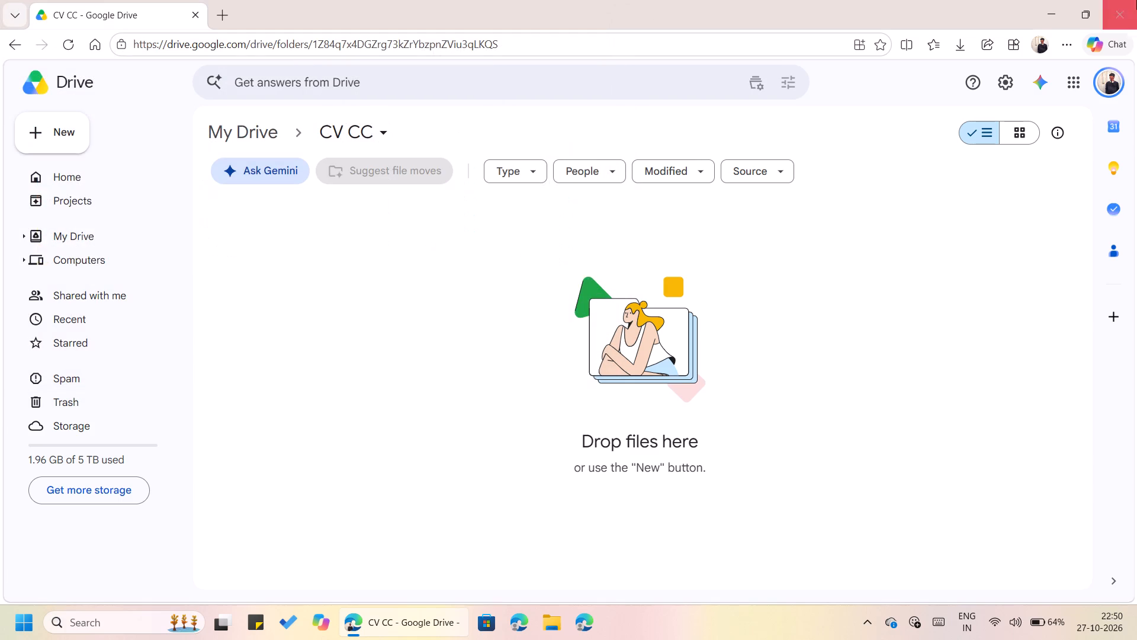
{"action": "left_click", "coordinate": [1136, 0]}
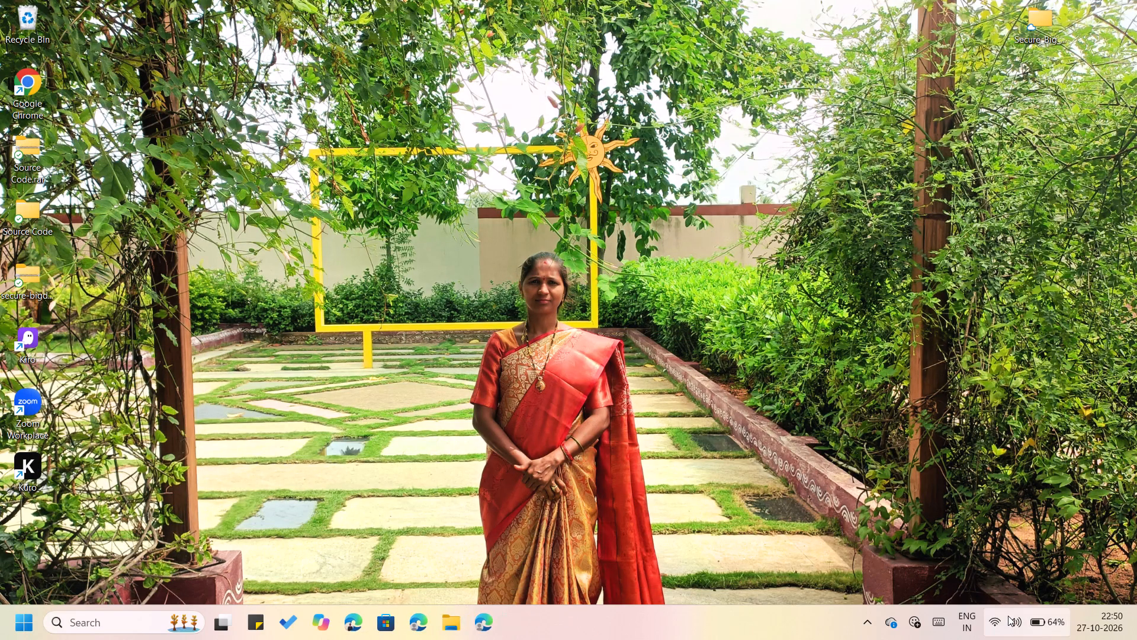
Turn off the computer's Wi-Fi from the quick settings.
{"action": "left_click", "coordinate": [1008, 616]}
{"action": "left_click", "coordinate": [892, 355]}
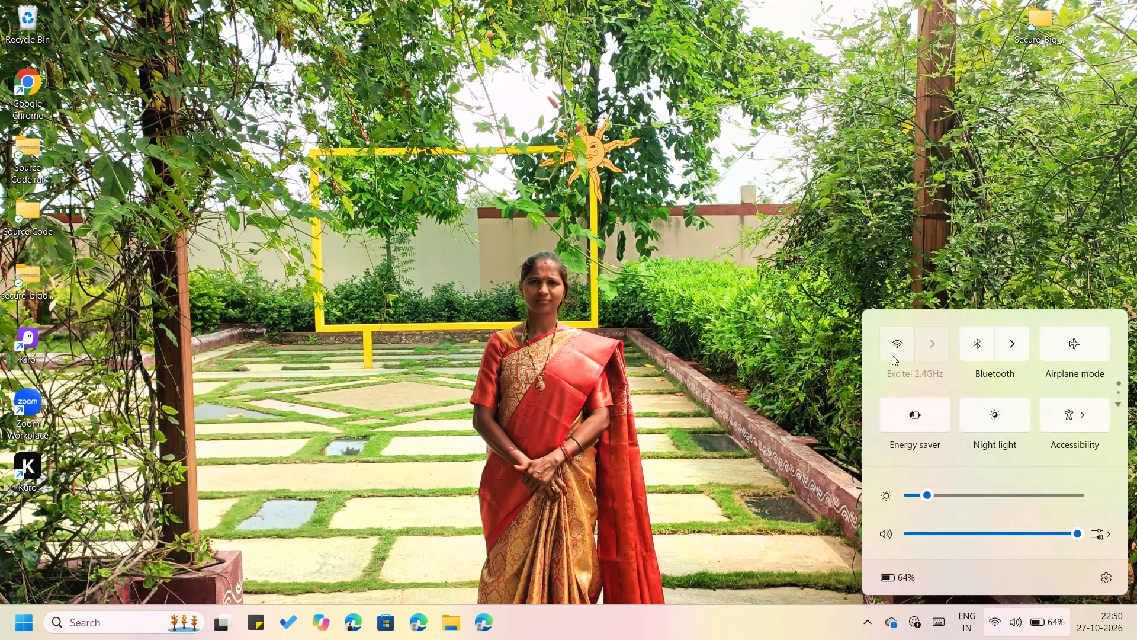
{"action": "left_click", "coordinate": [808, 283]}
Open the Shut Down Windows dialog from the desktop.
{"action": "key", "text": "alt+F4"}
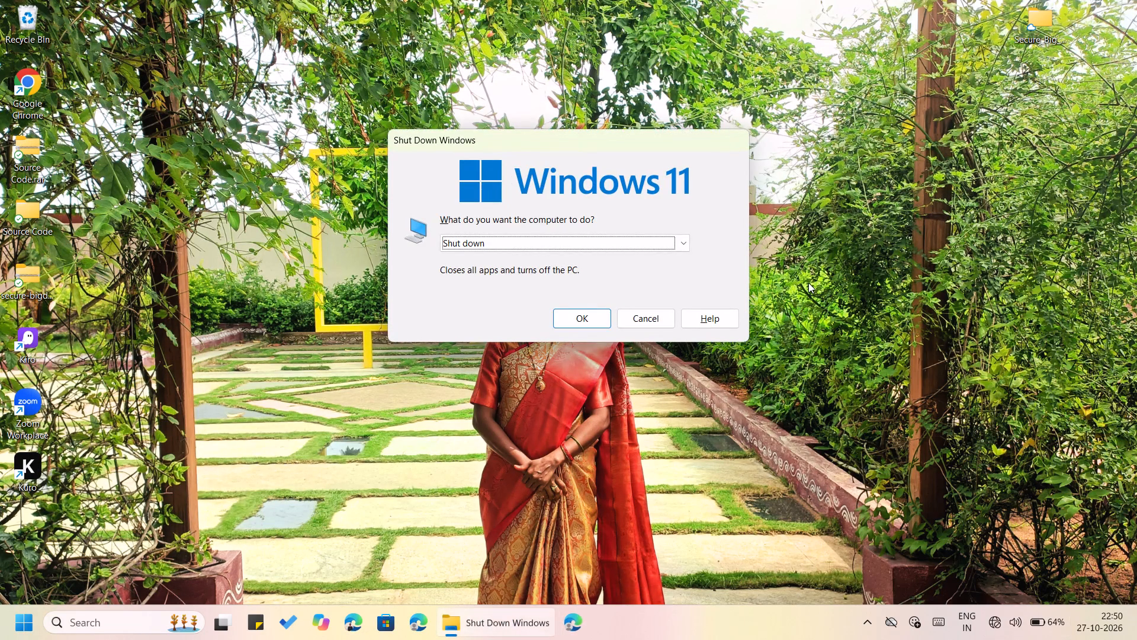